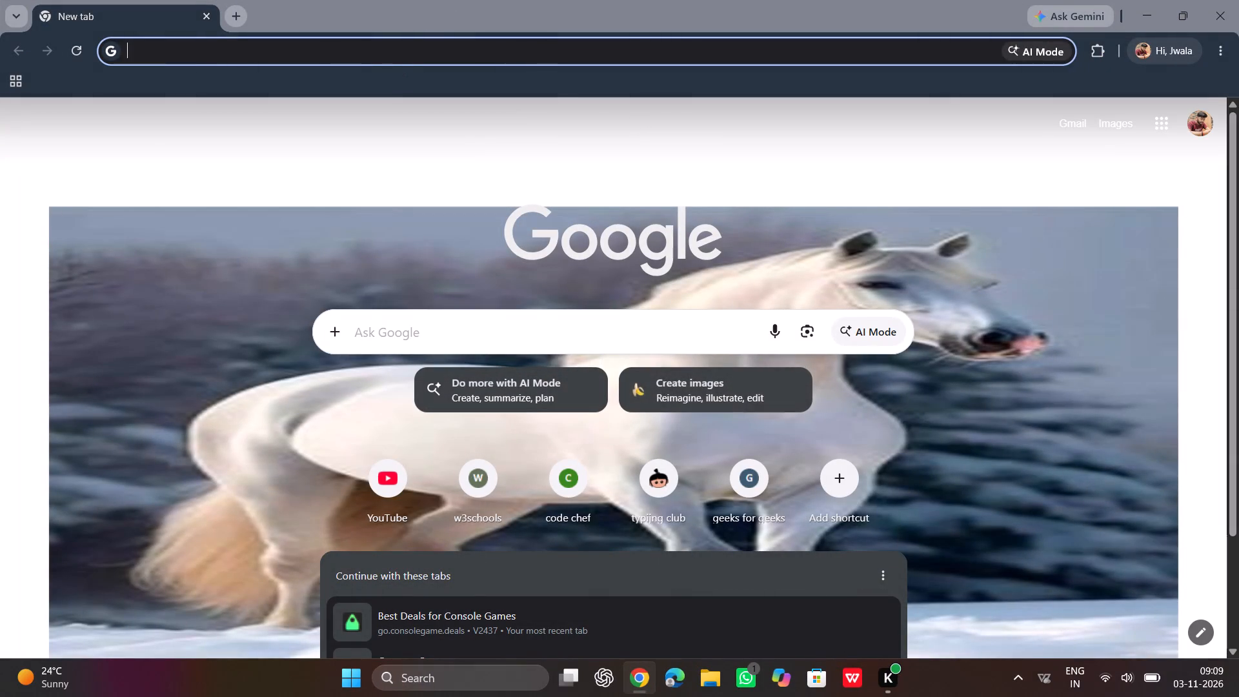
Search for canva and open the Canva website.
left_click(397, 50)
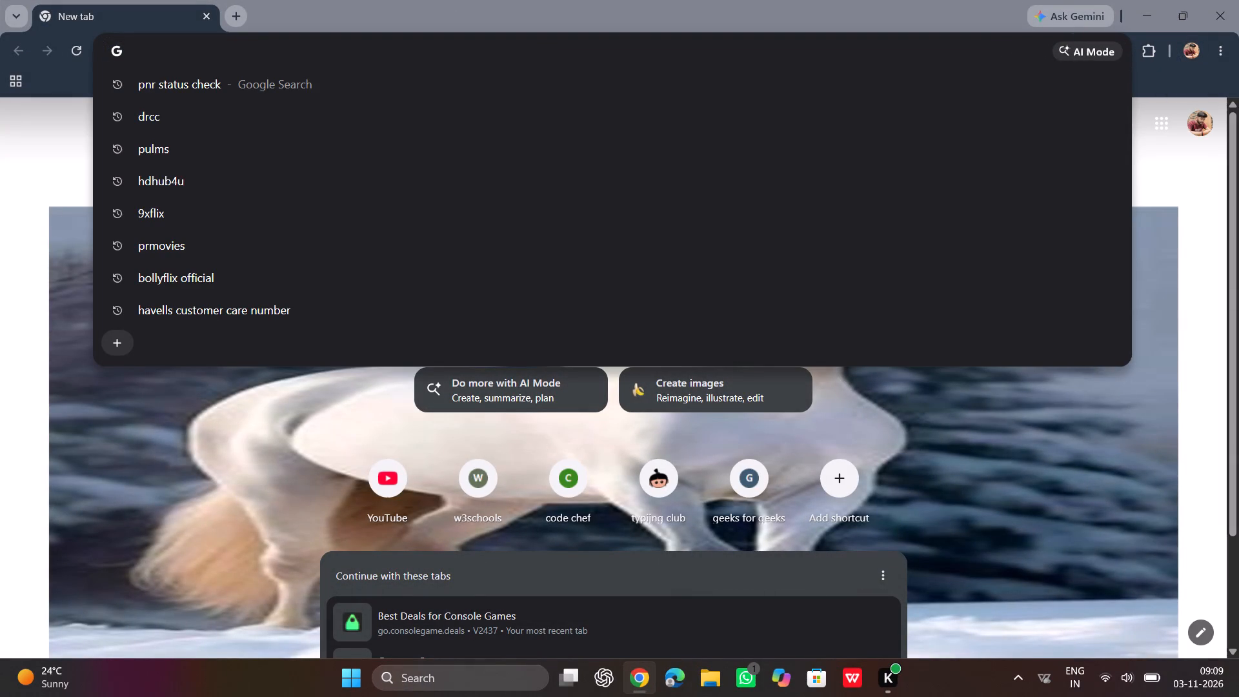
type("canva")
key("Return")
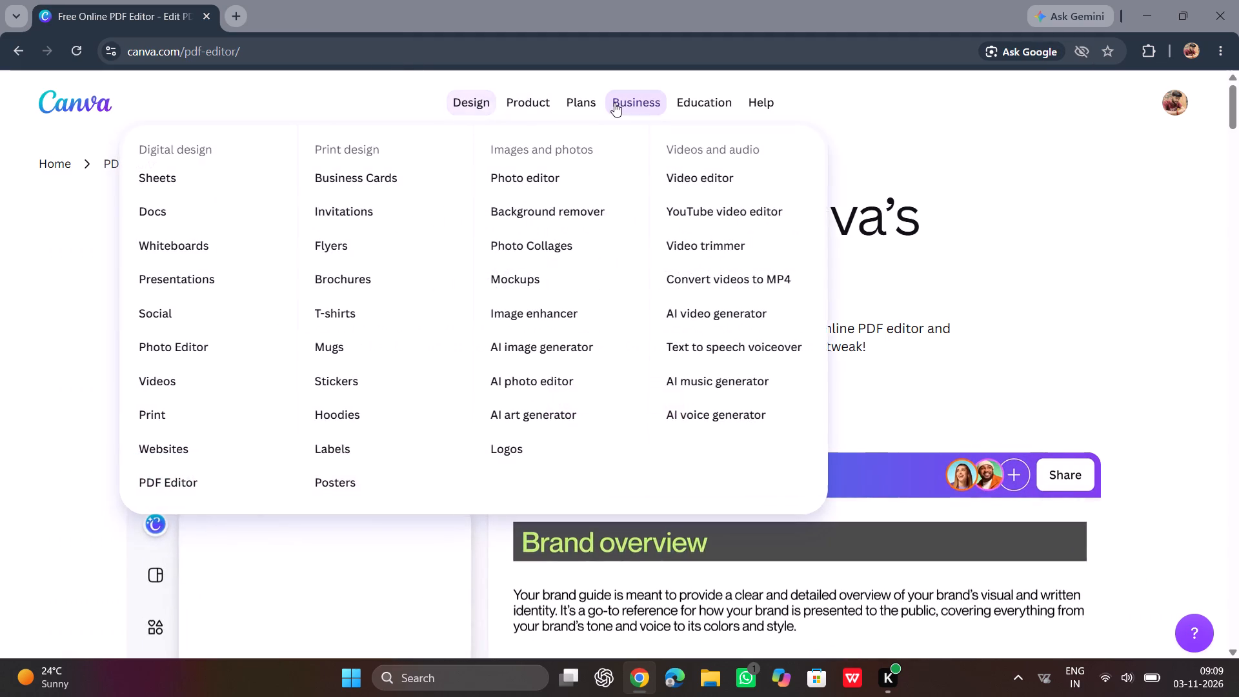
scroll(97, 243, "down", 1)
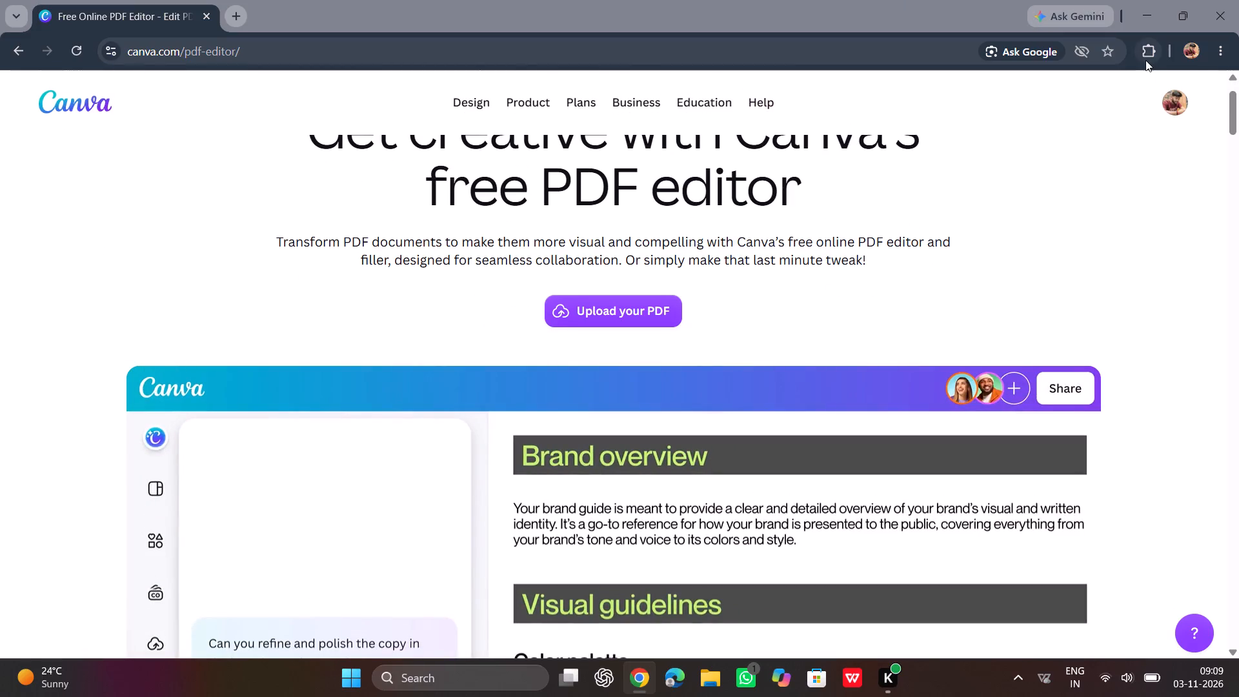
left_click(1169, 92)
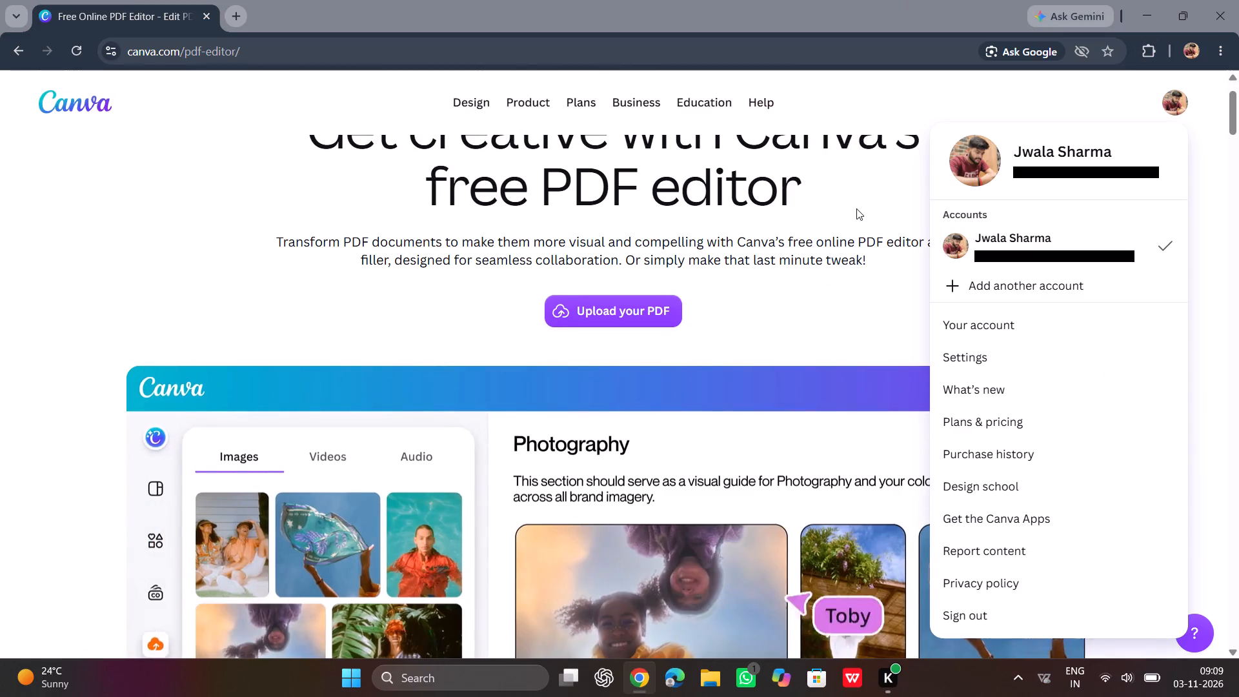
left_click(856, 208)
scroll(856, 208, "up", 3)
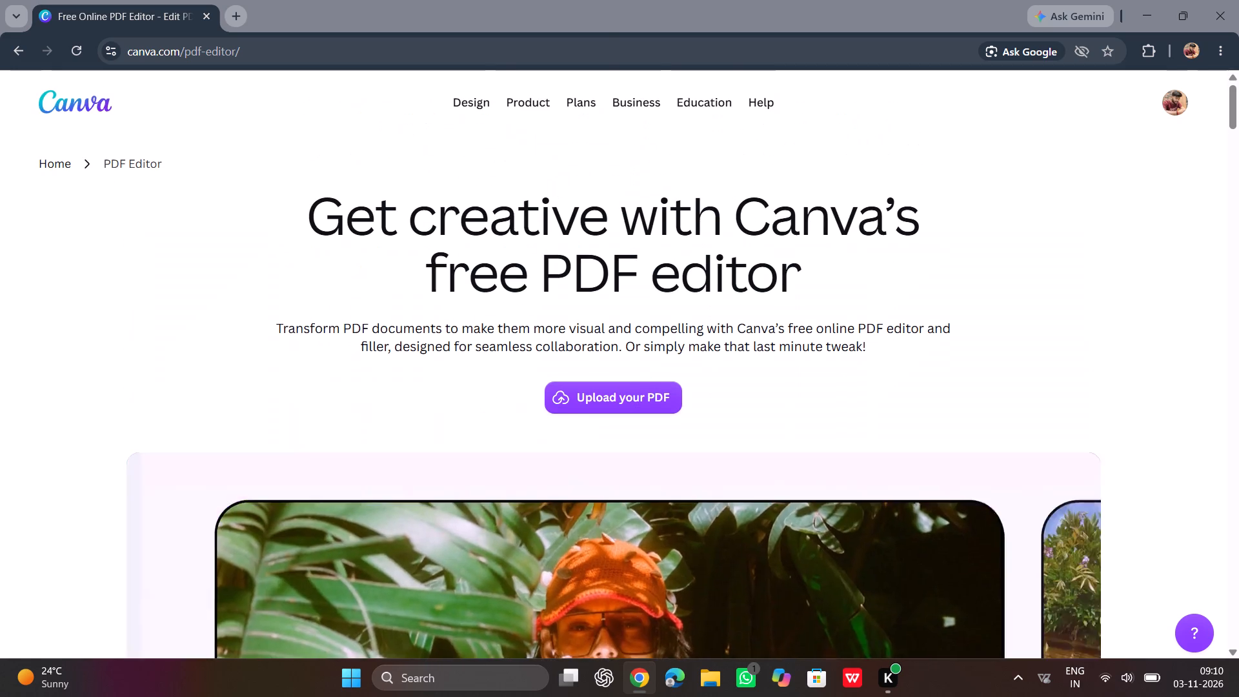
Create a blank presentation from Canva's home page, dismissing the trial offer on the way.
left_click(51, 164)
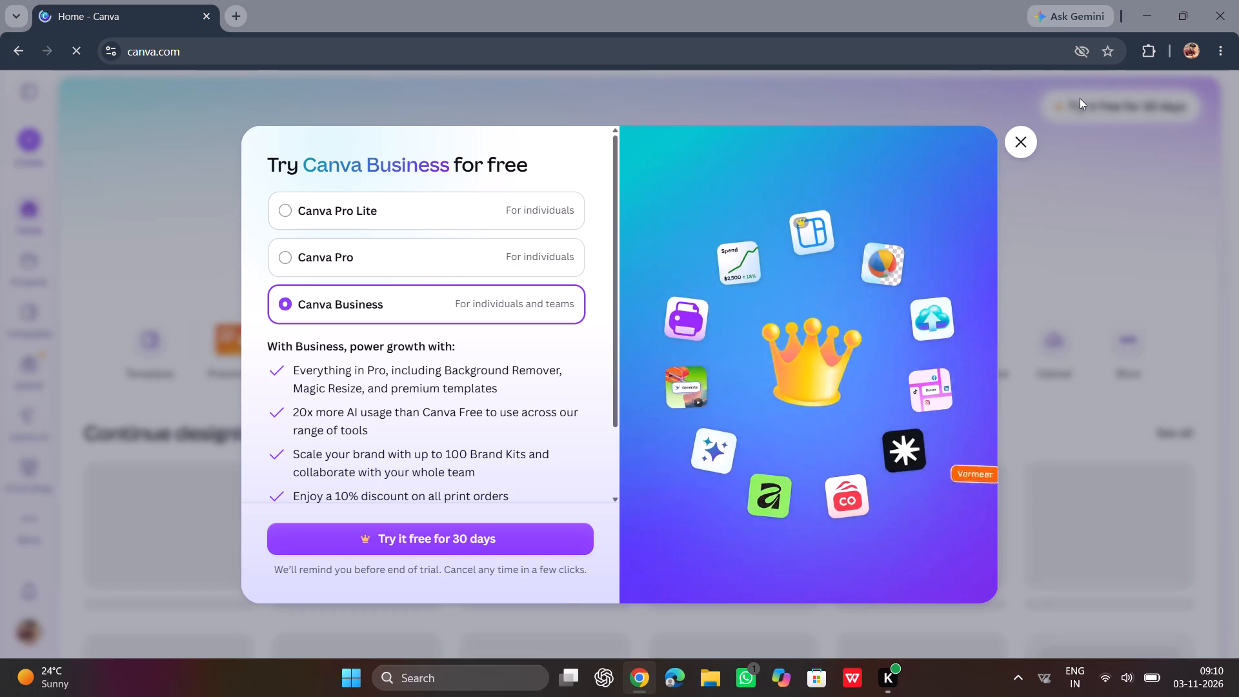
left_click(1025, 136)
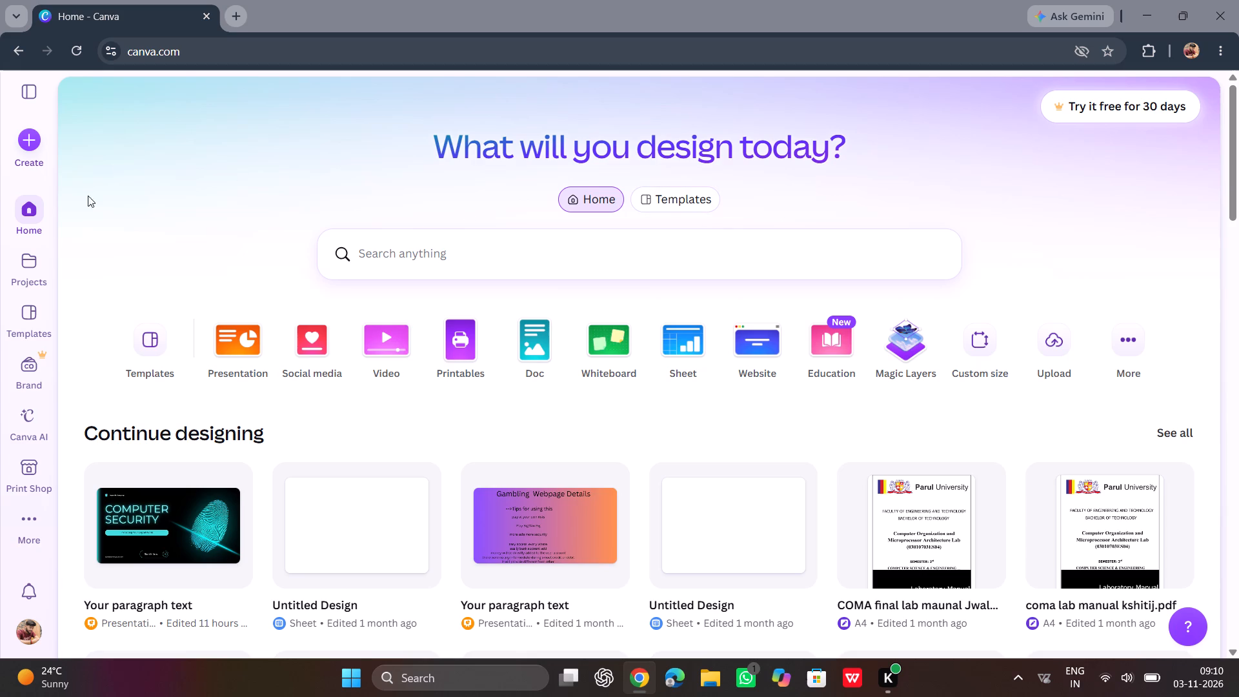
left_click(232, 359)
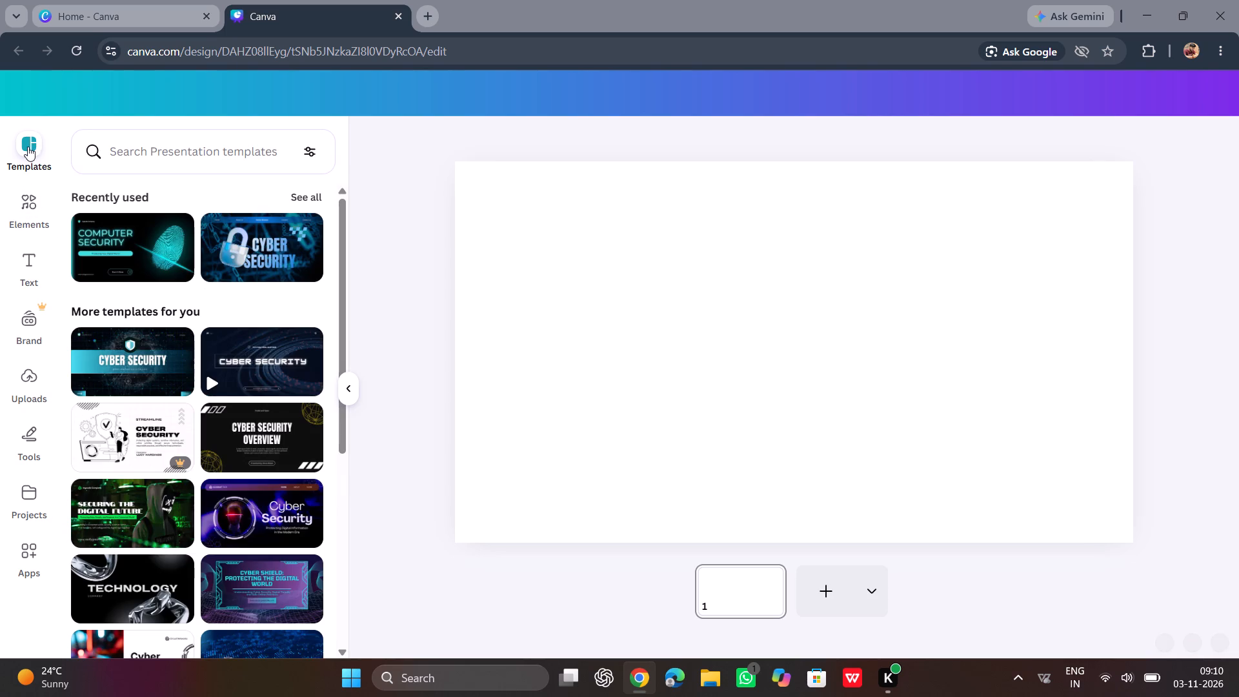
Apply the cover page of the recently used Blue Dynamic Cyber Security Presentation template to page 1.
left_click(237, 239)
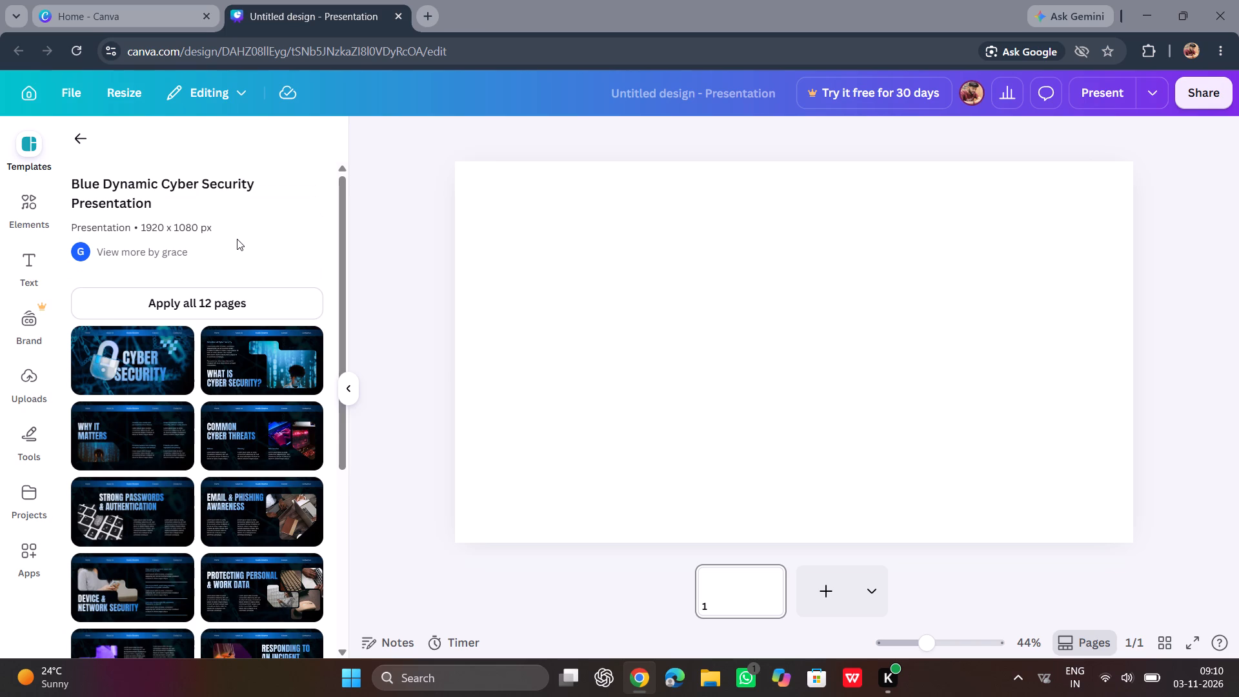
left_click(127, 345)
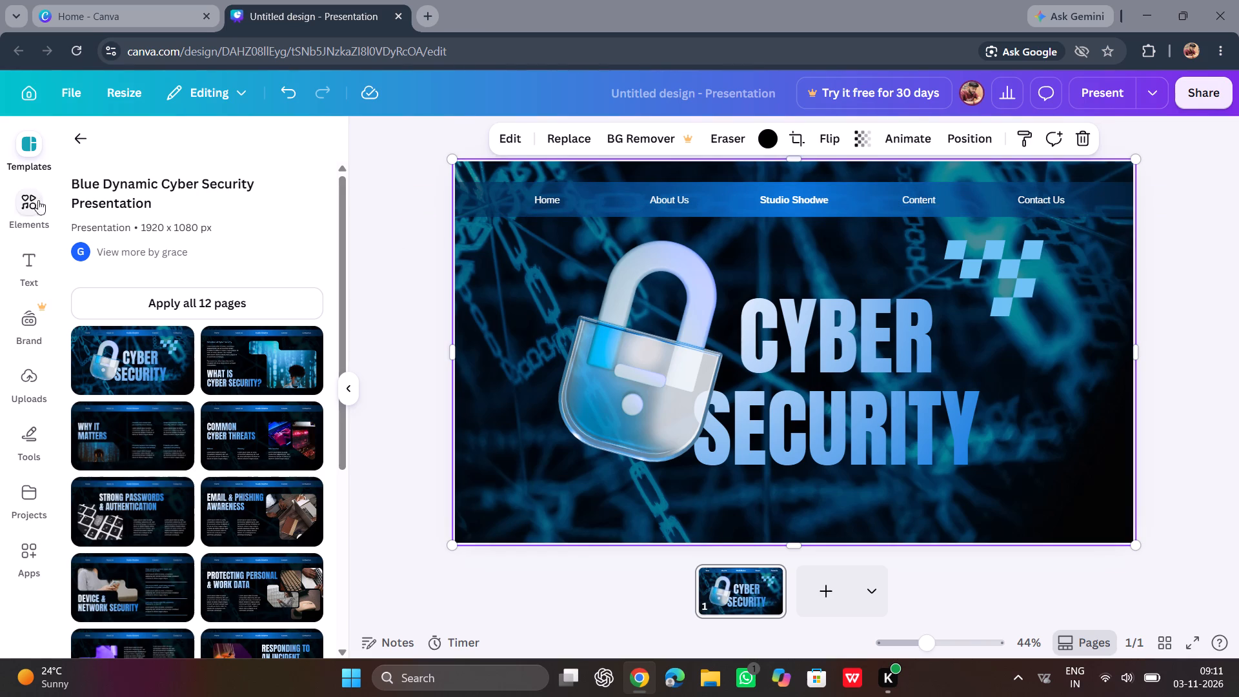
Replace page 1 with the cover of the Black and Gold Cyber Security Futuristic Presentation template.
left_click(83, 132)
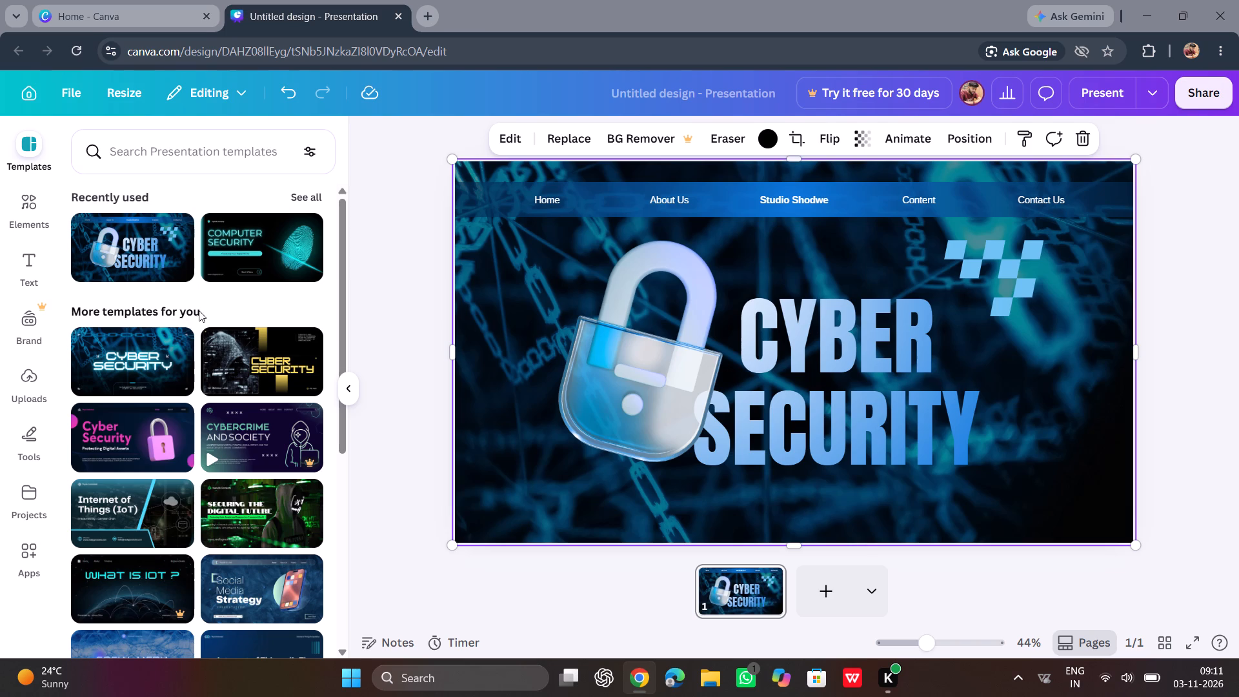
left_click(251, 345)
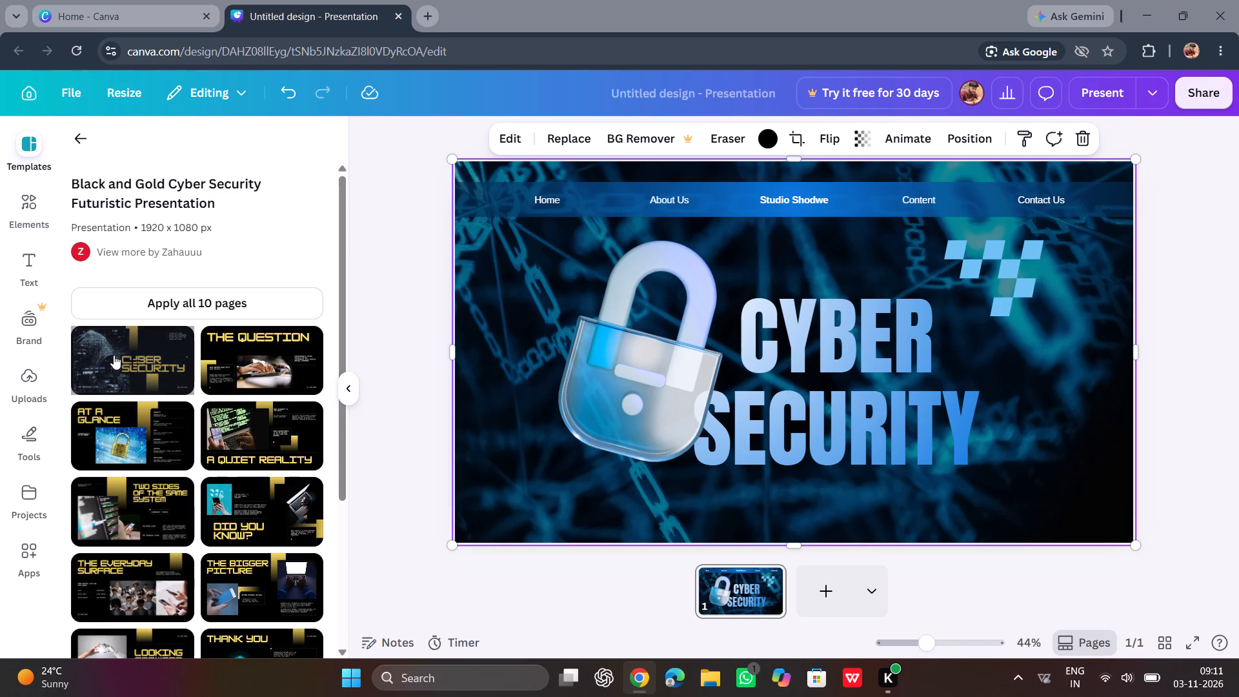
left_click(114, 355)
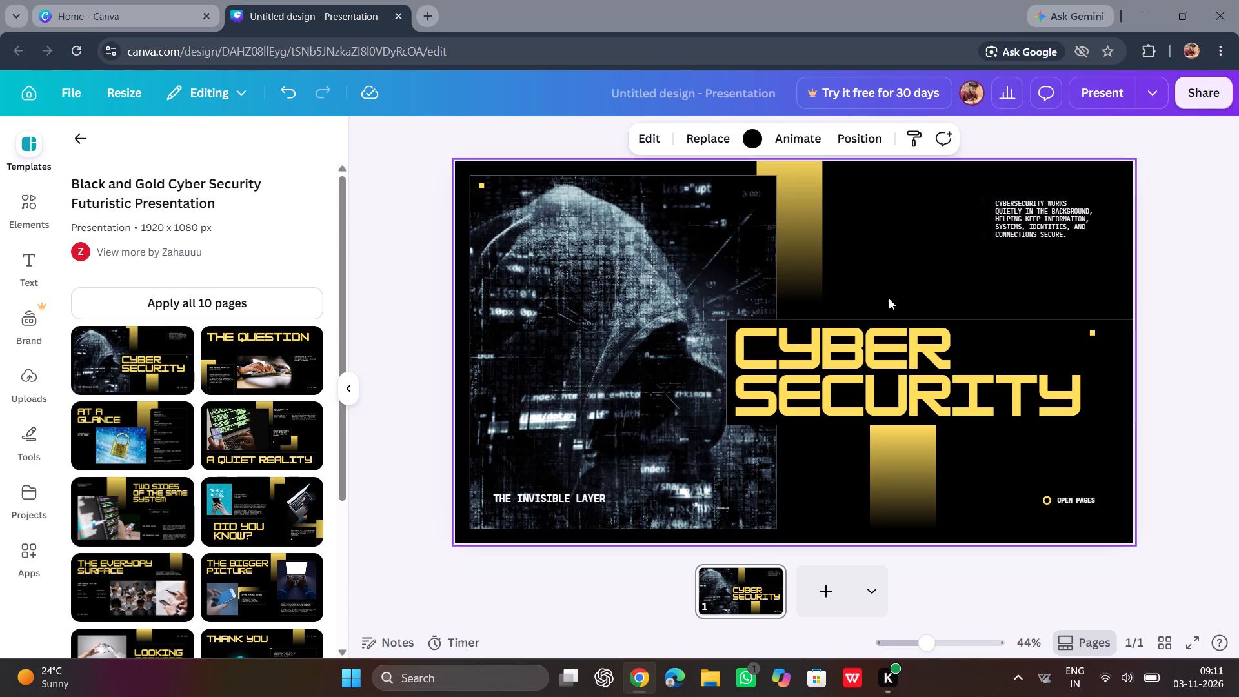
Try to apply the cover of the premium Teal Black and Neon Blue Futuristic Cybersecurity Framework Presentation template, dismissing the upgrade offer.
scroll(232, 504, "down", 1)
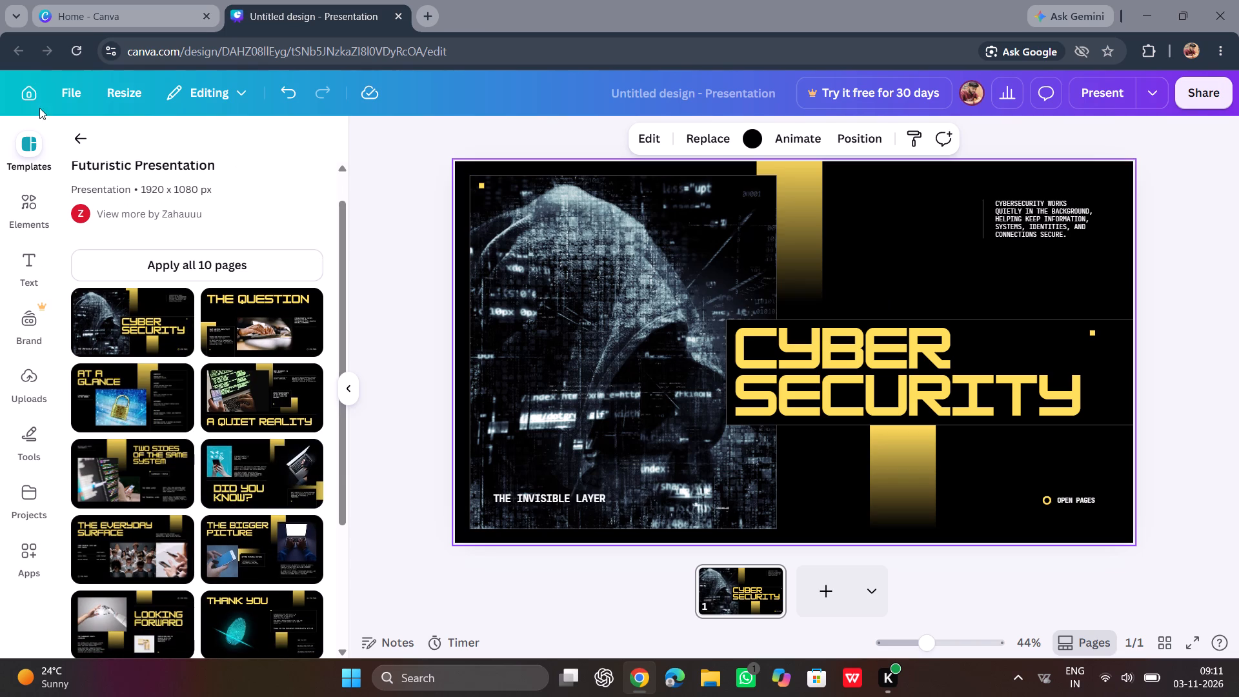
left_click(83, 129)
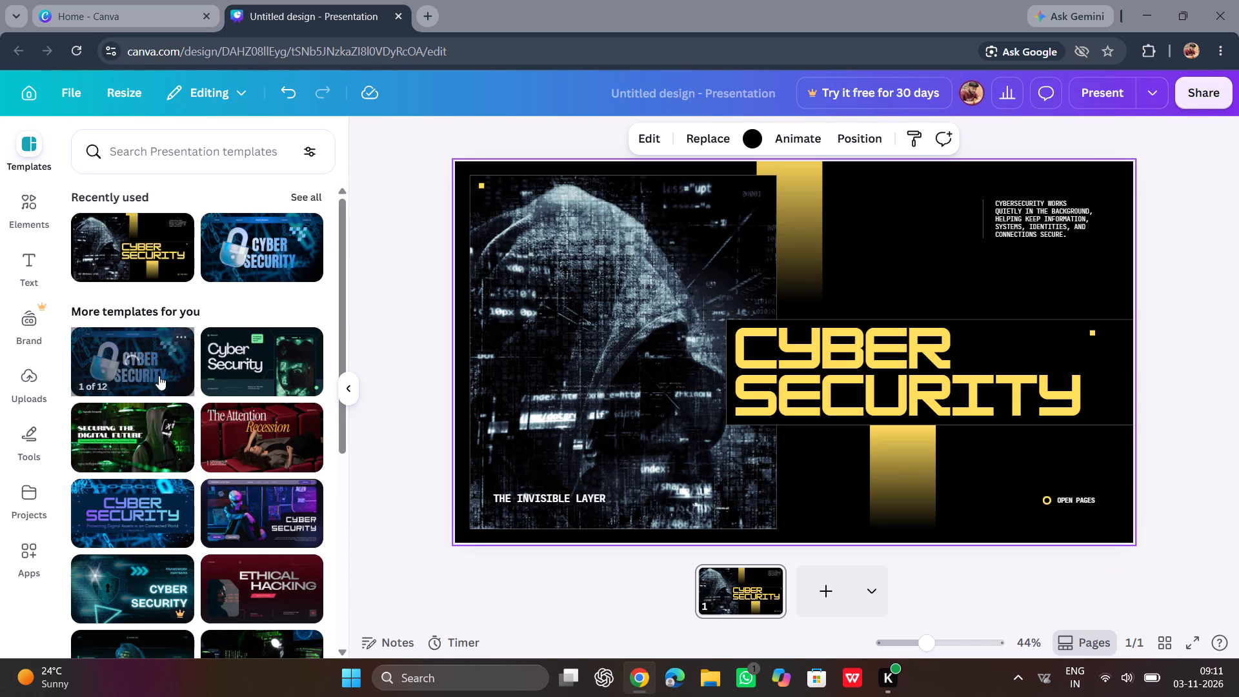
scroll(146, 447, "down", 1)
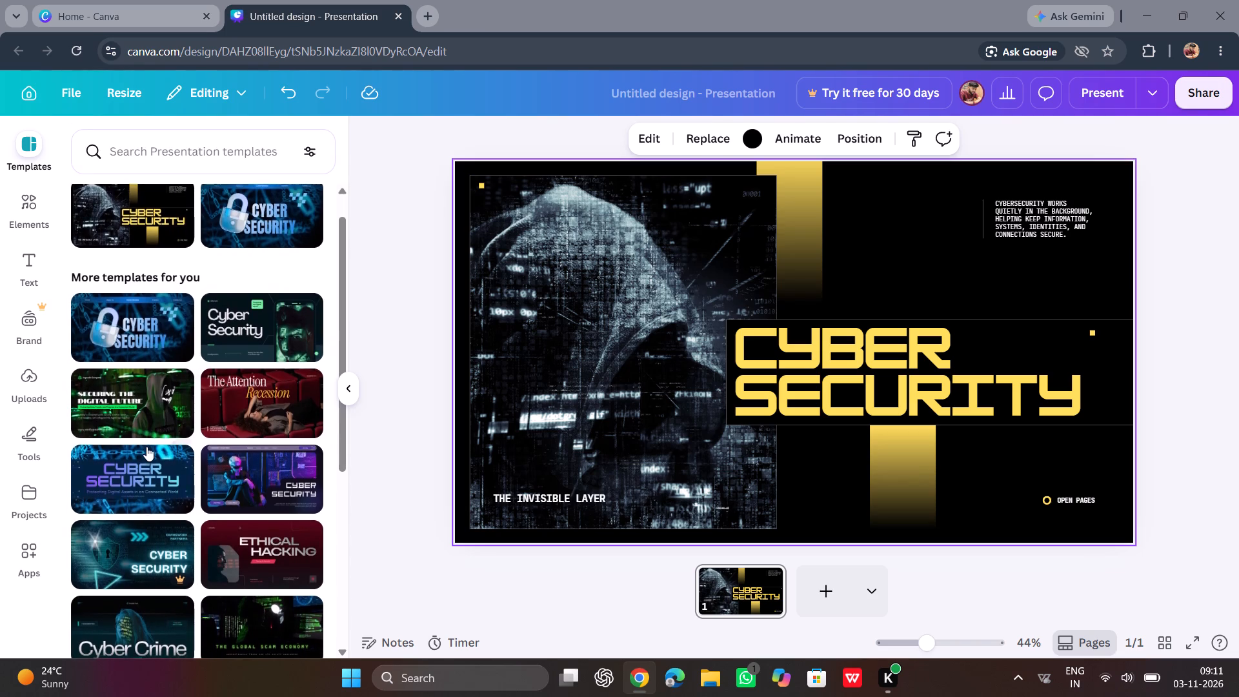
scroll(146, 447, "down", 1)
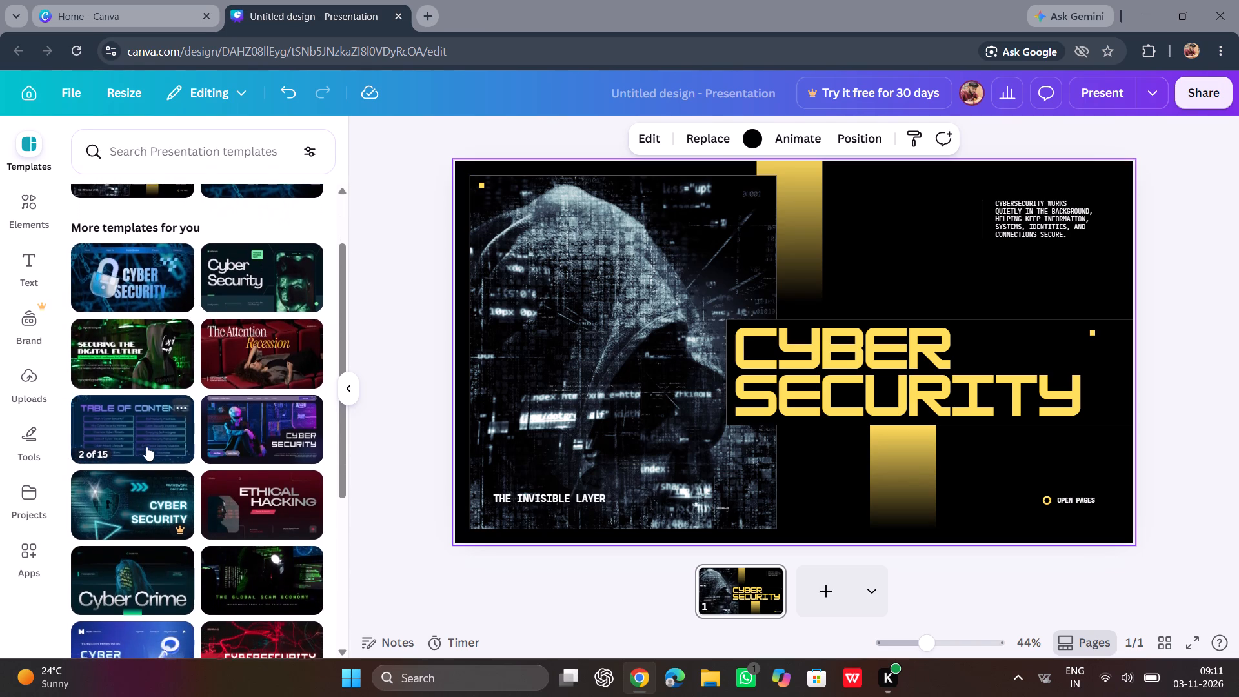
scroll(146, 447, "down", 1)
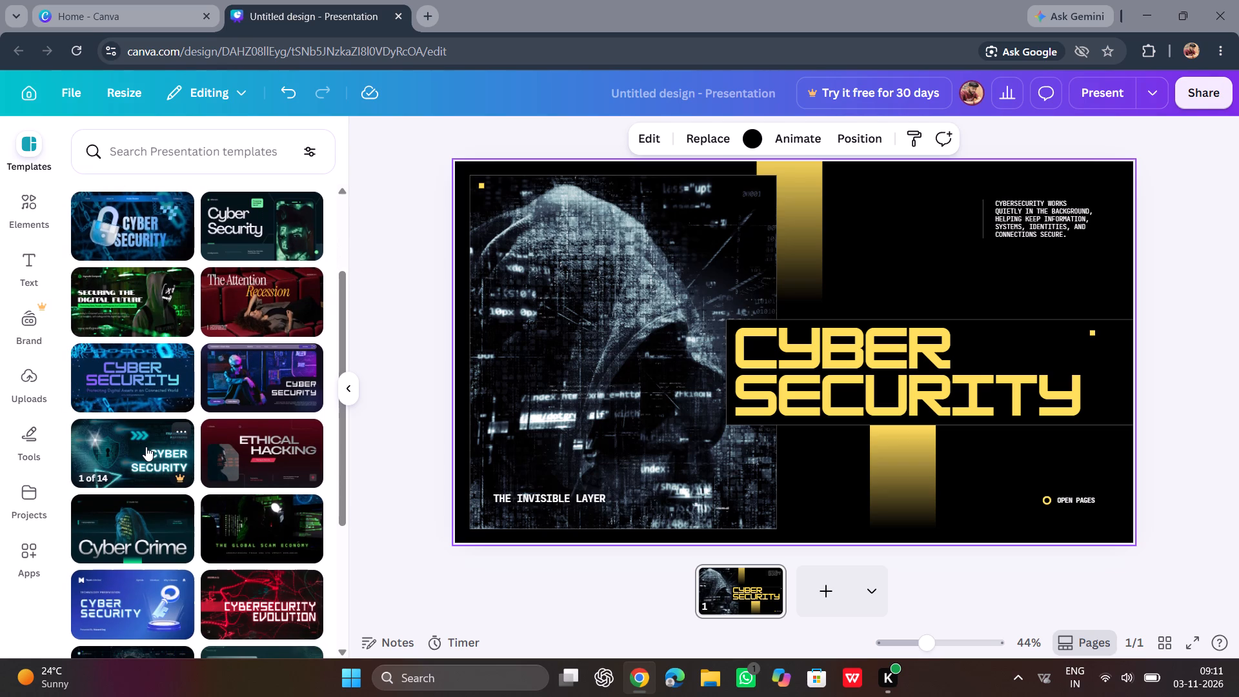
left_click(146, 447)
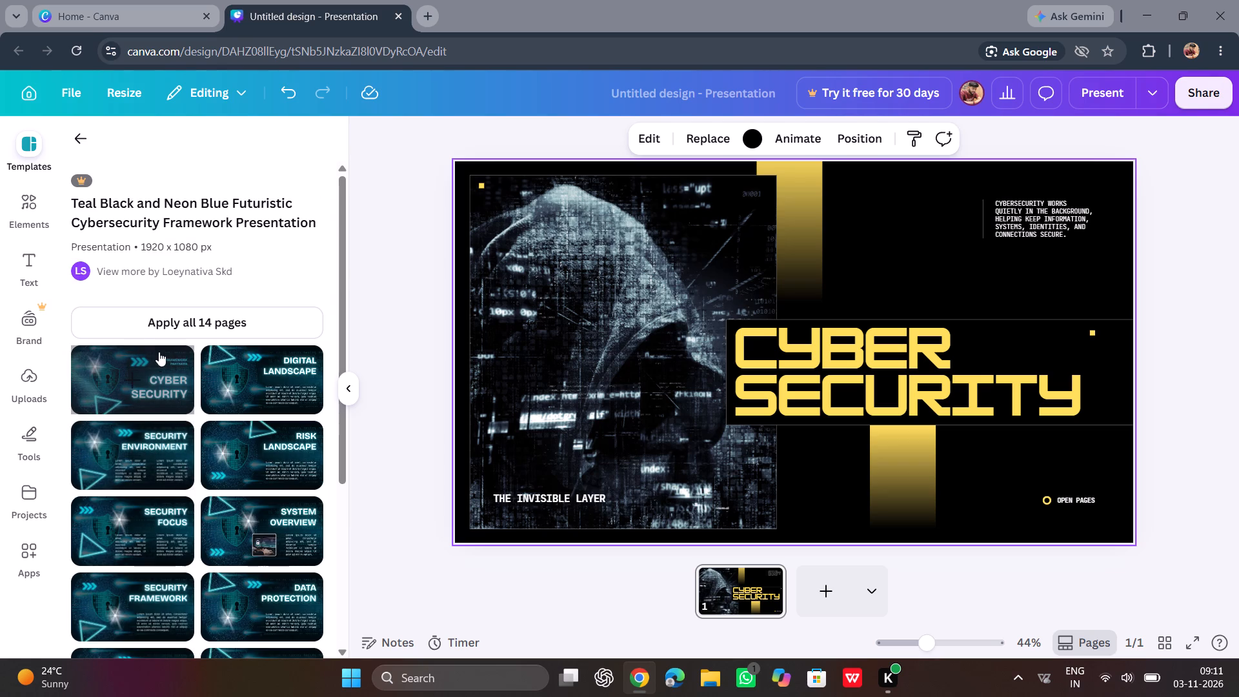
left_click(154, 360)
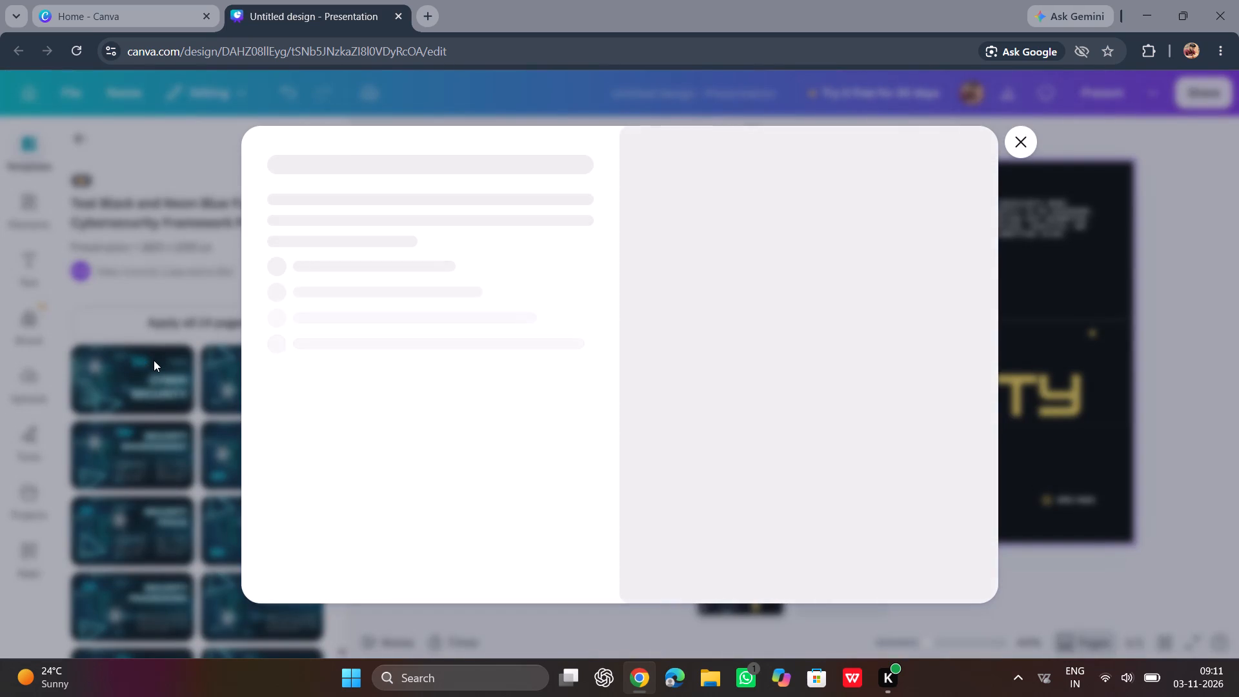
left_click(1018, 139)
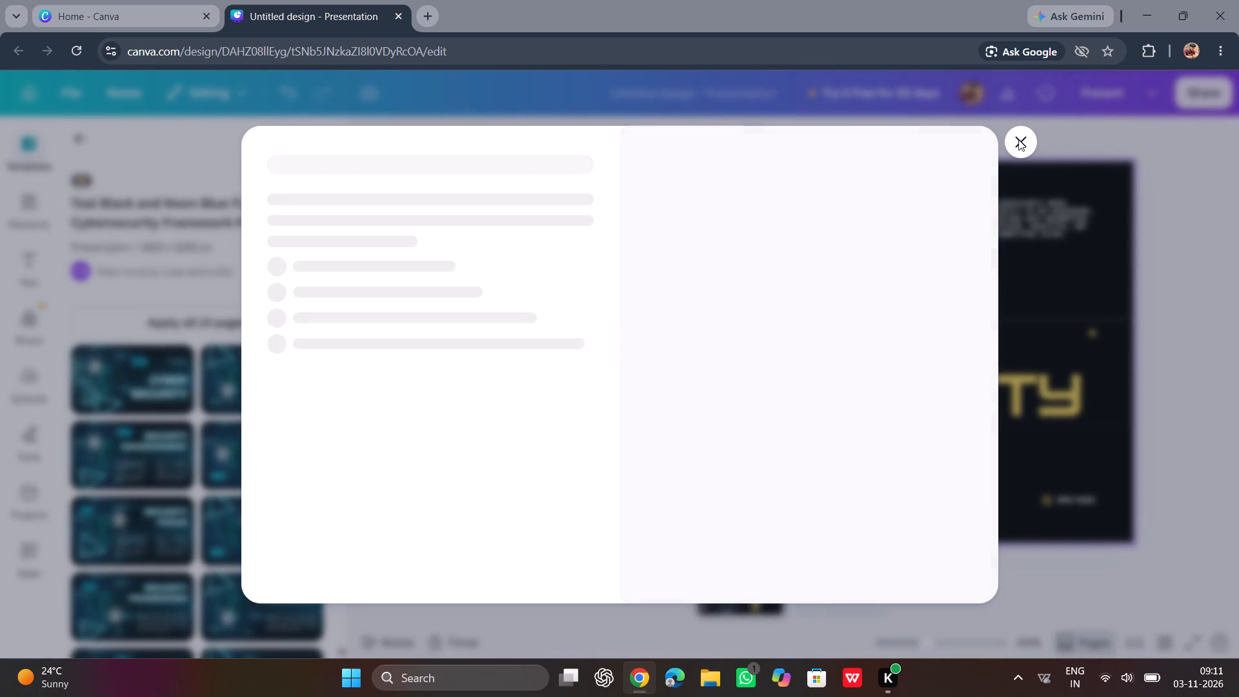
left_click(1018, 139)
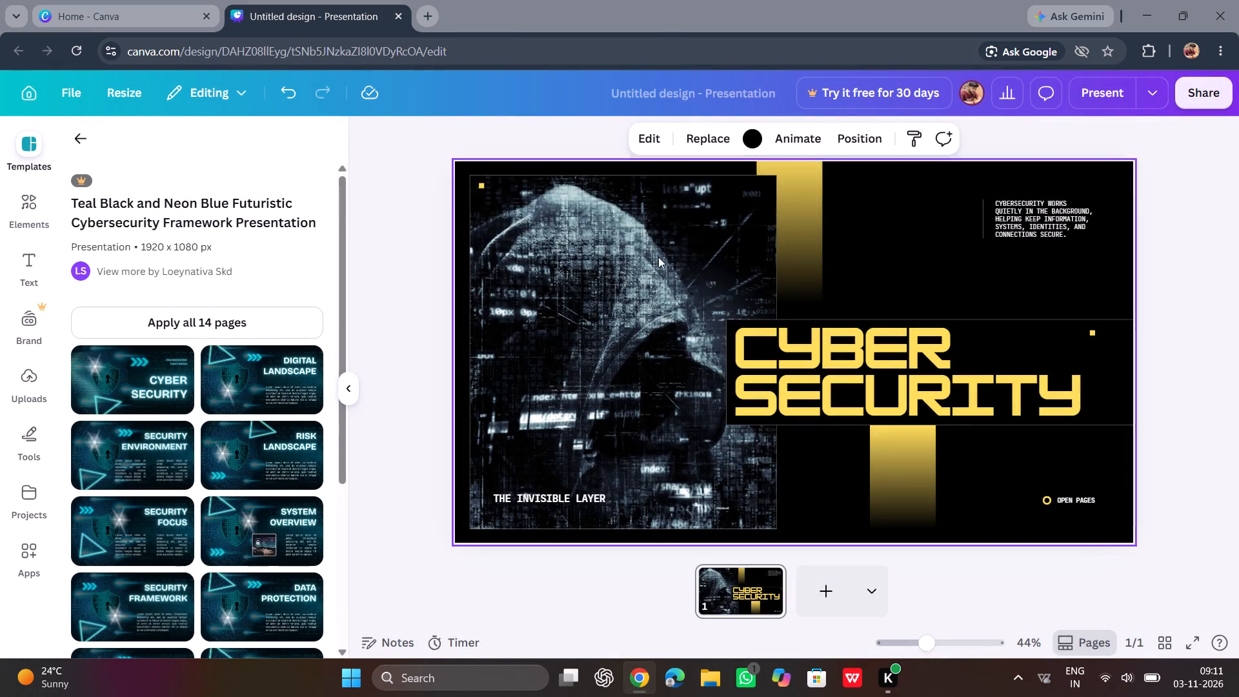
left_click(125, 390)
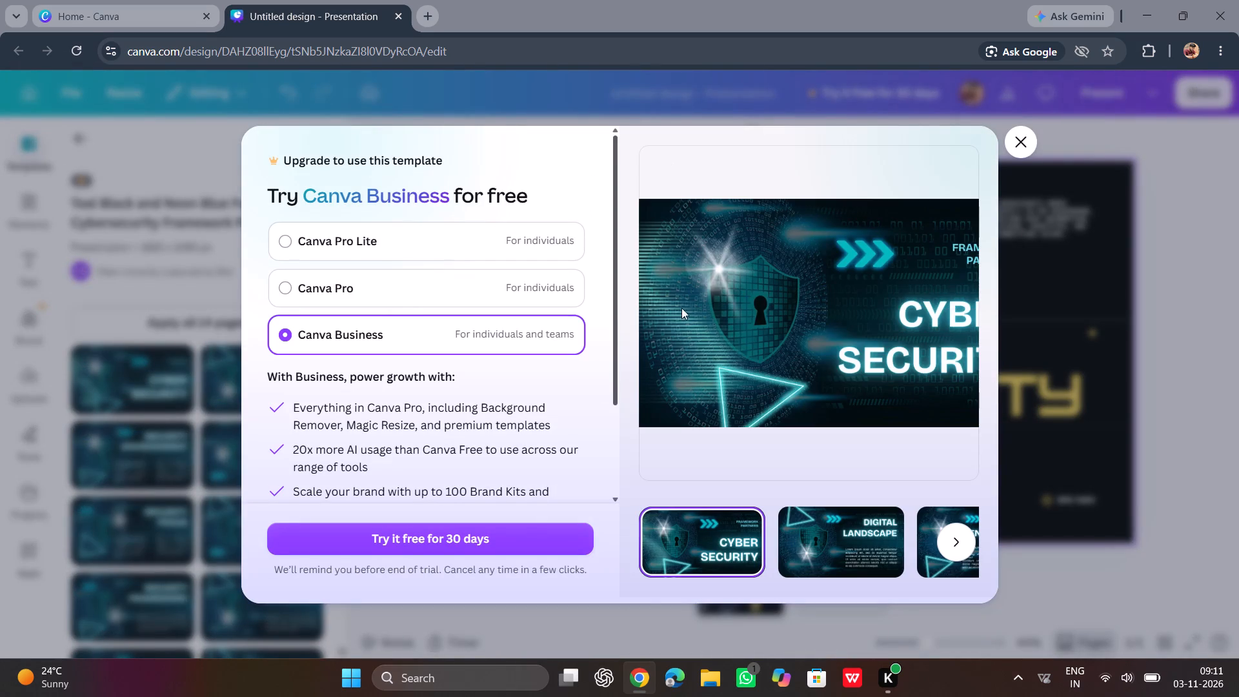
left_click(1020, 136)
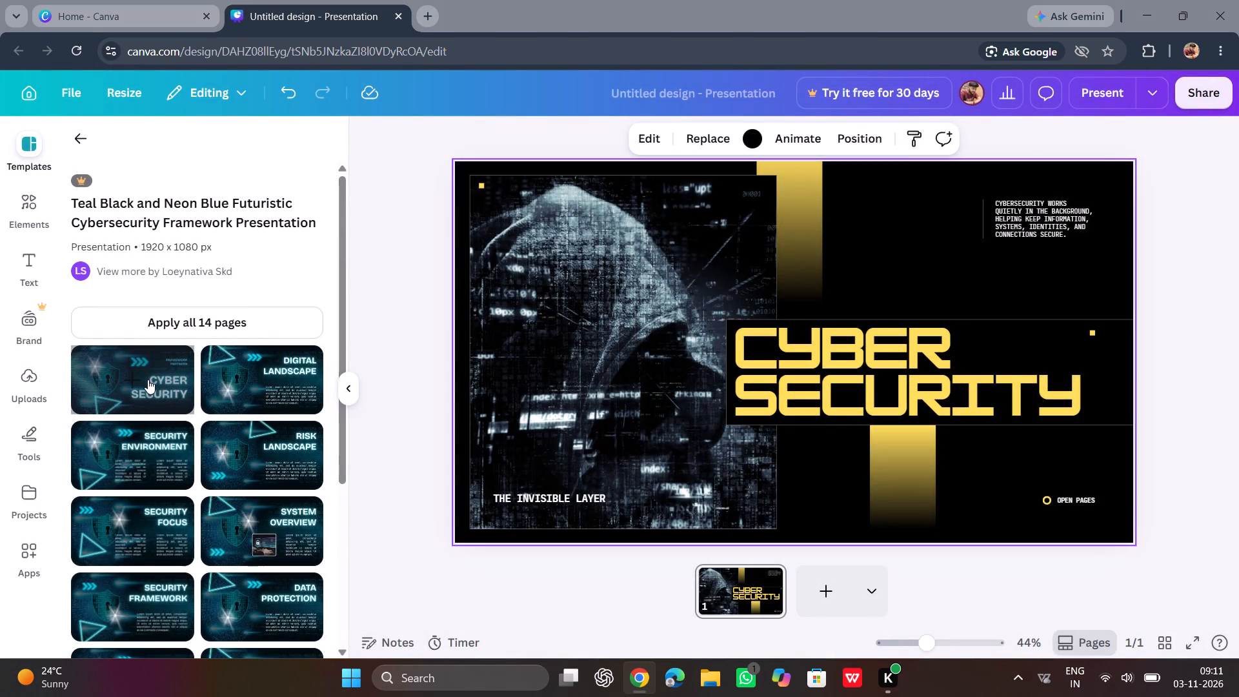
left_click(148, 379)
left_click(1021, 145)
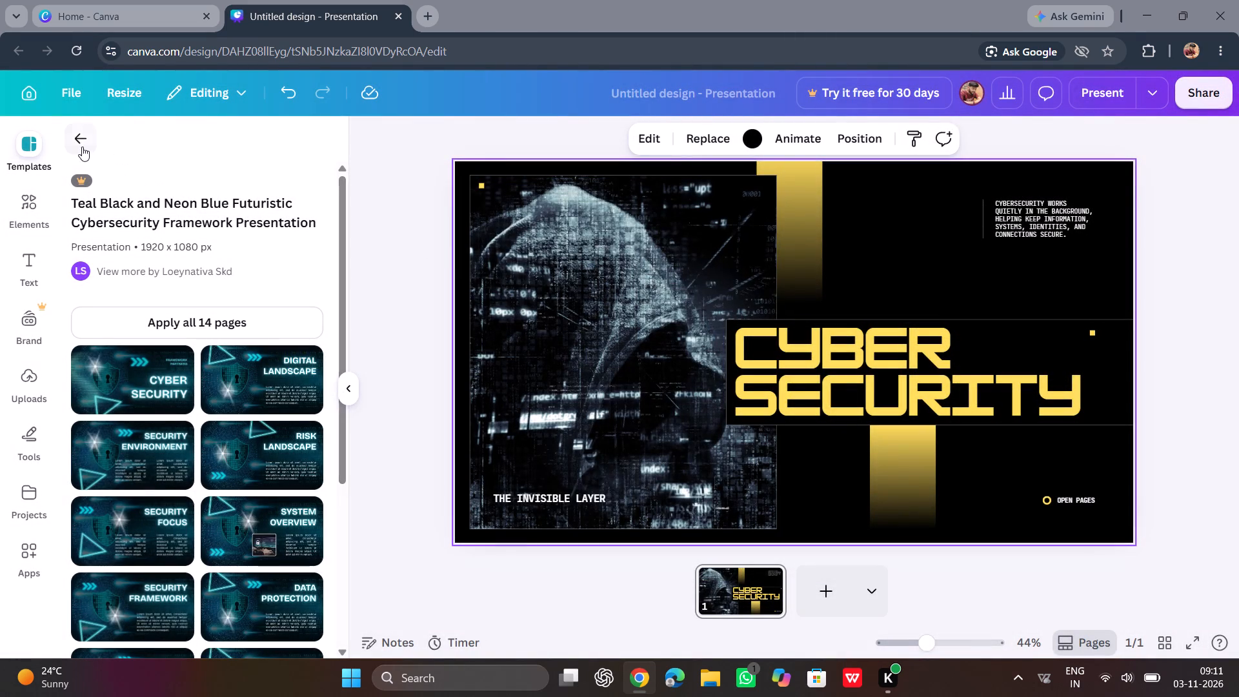
Apply the cover of the Blue Cyan and Purple Futuristic Cyber Security Presentation template to page 1.
left_click(75, 135)
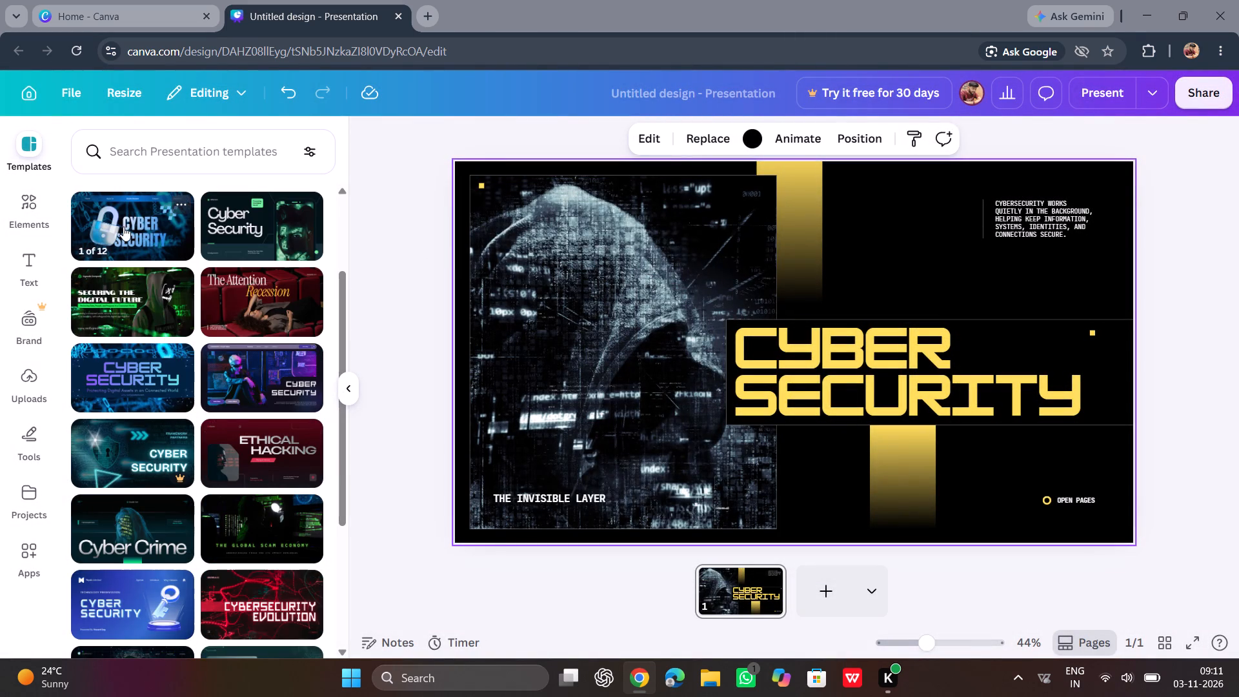
scroll(123, 227, "down", 1)
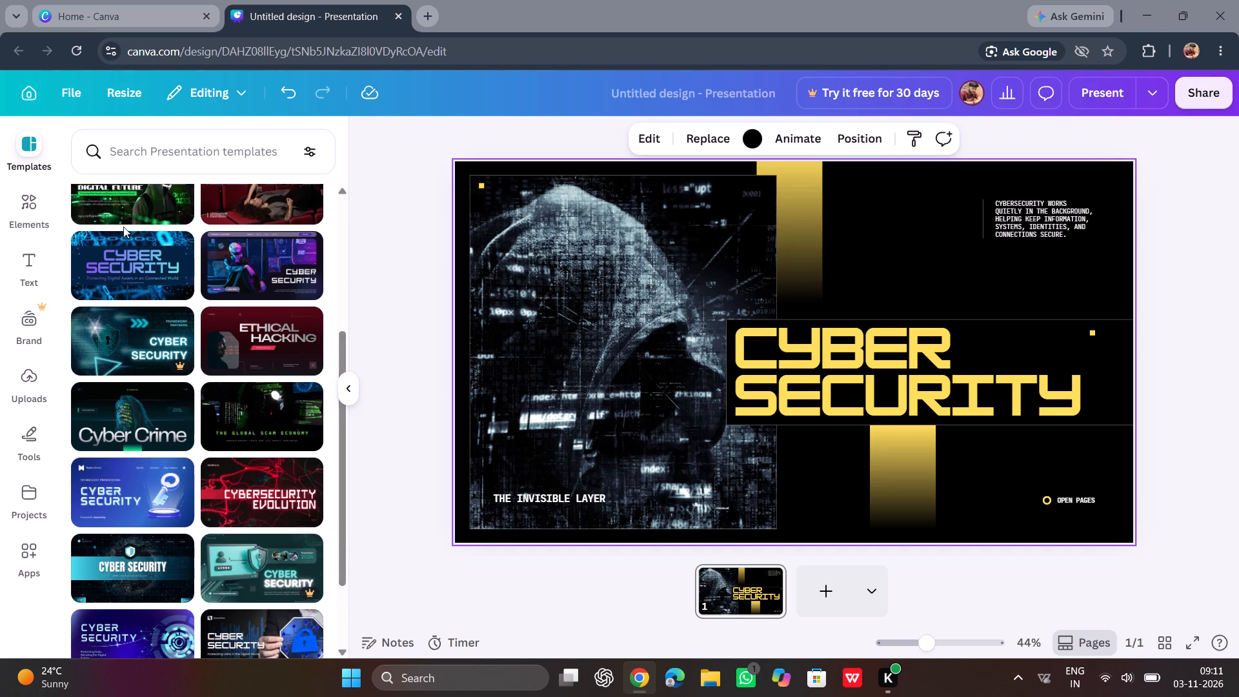
scroll(123, 227, "down", 1)
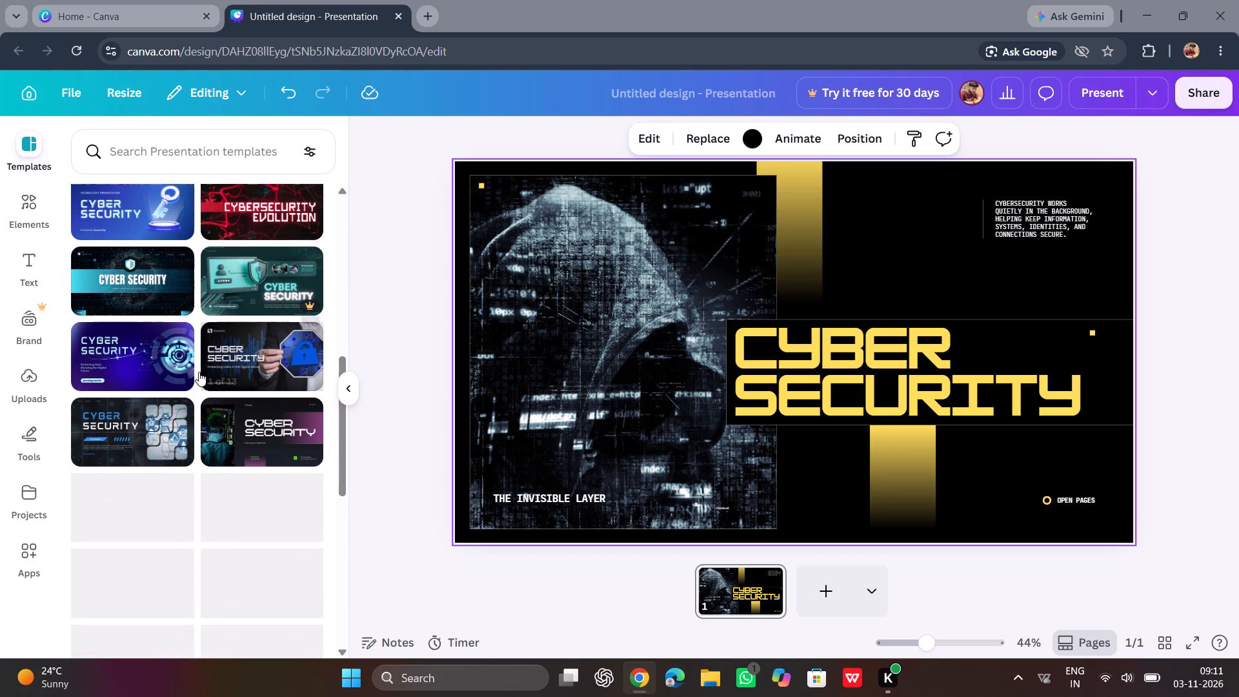
left_click(152, 354)
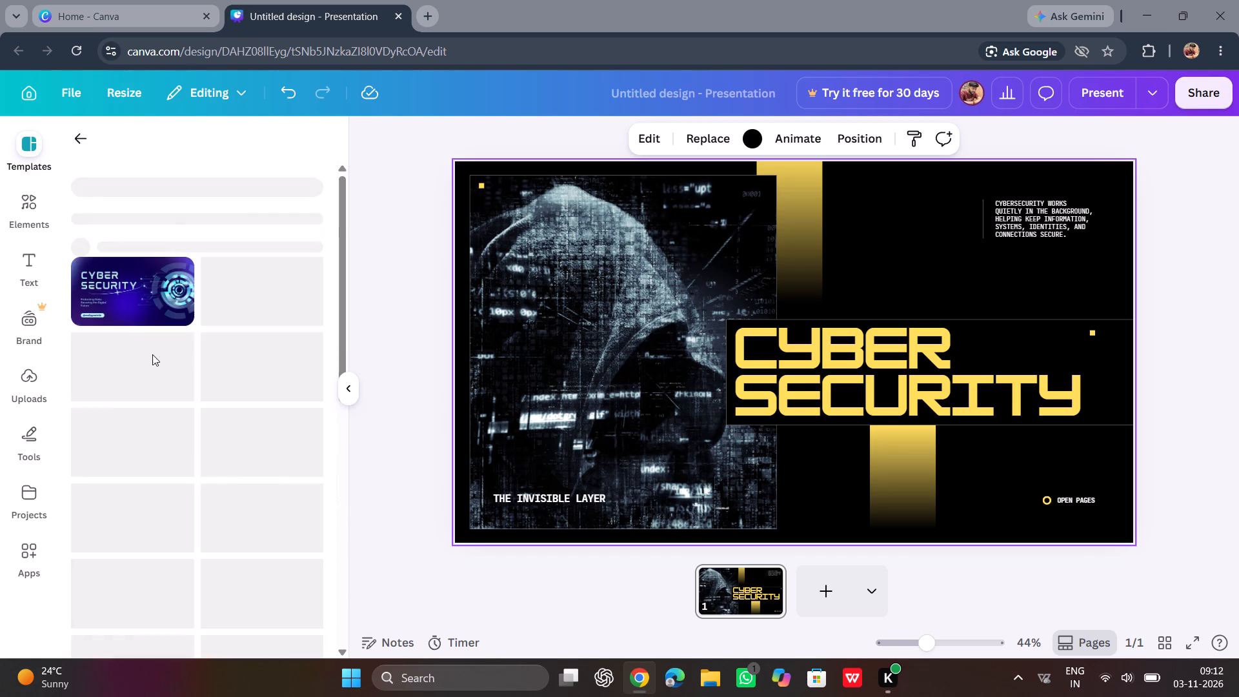
left_click(143, 340)
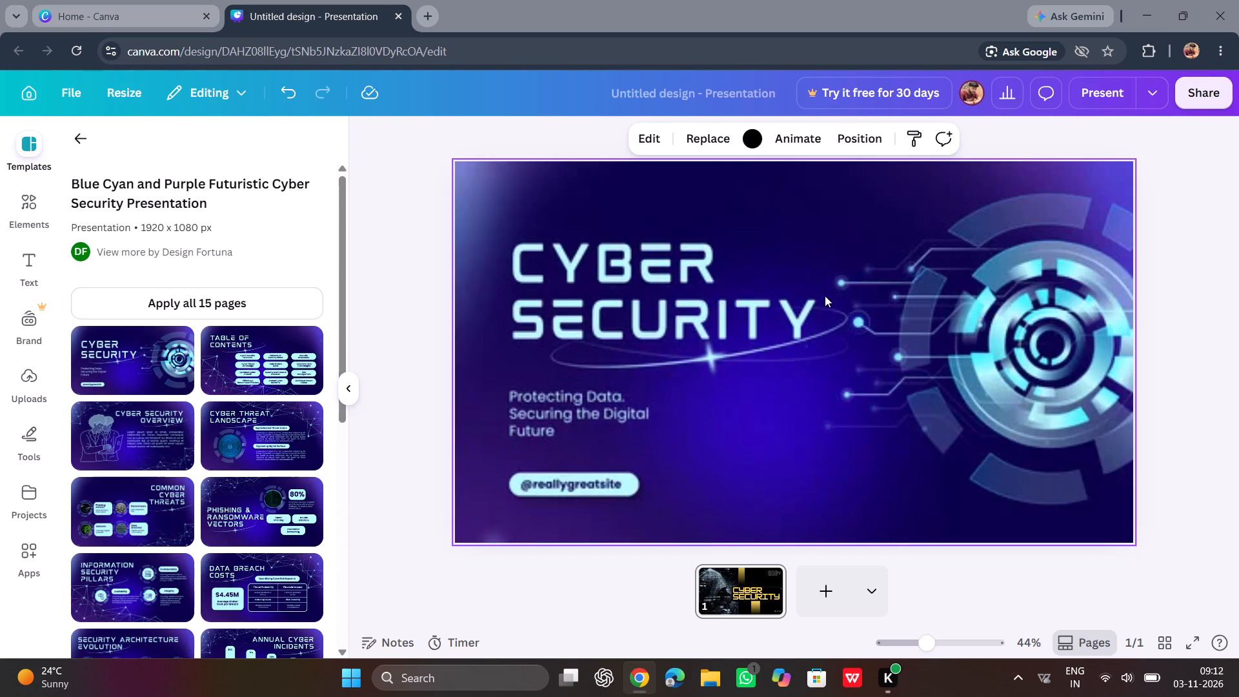
Add a blank second page after the cover and set its background colour to white #fbfbfb.
left_click(837, 597)
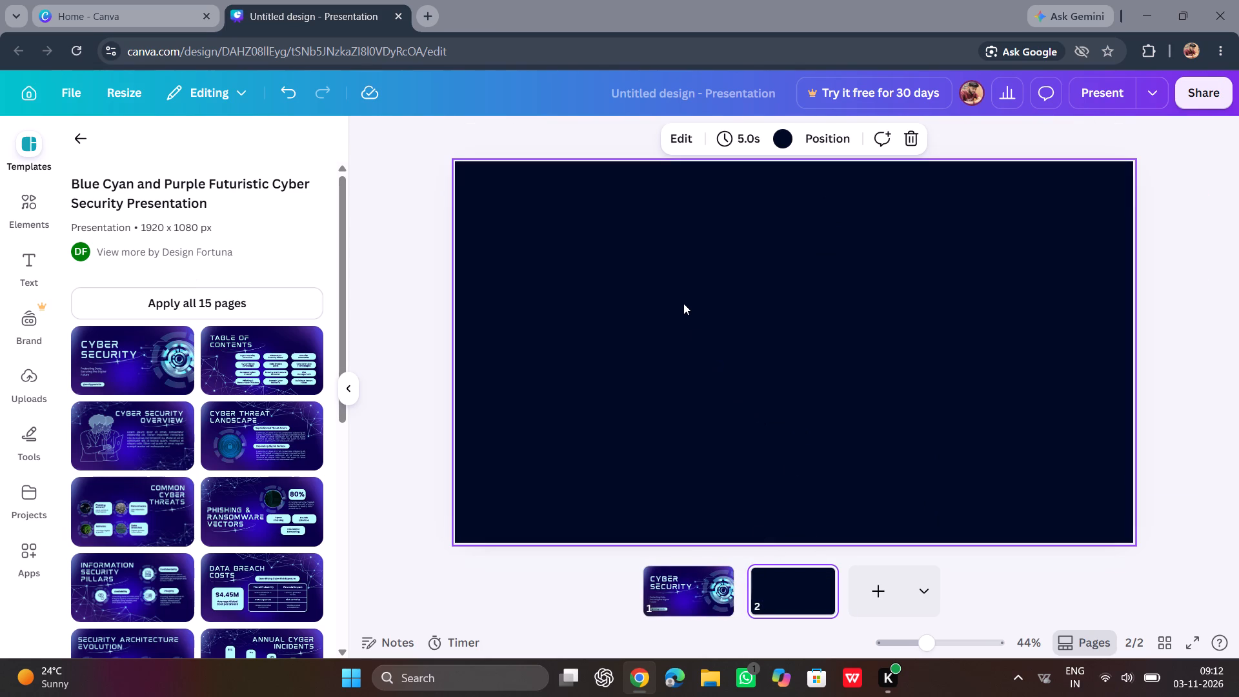
left_click(744, 214)
left_click(25, 255)
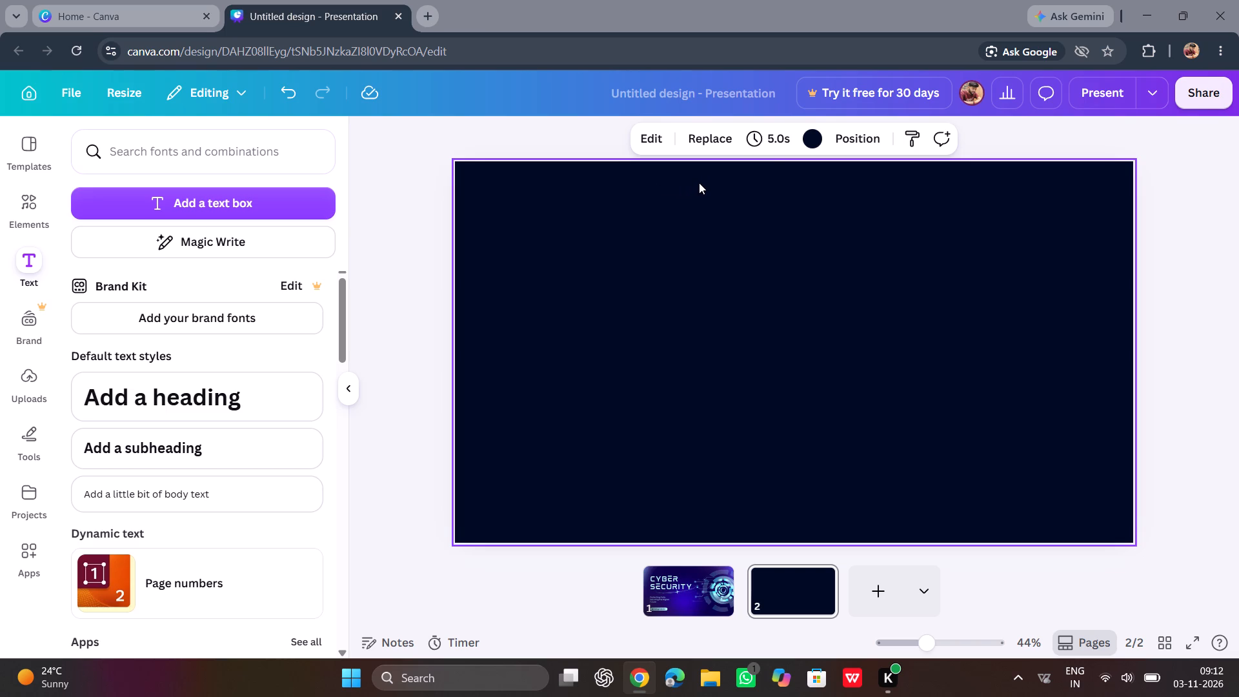
left_click(809, 134)
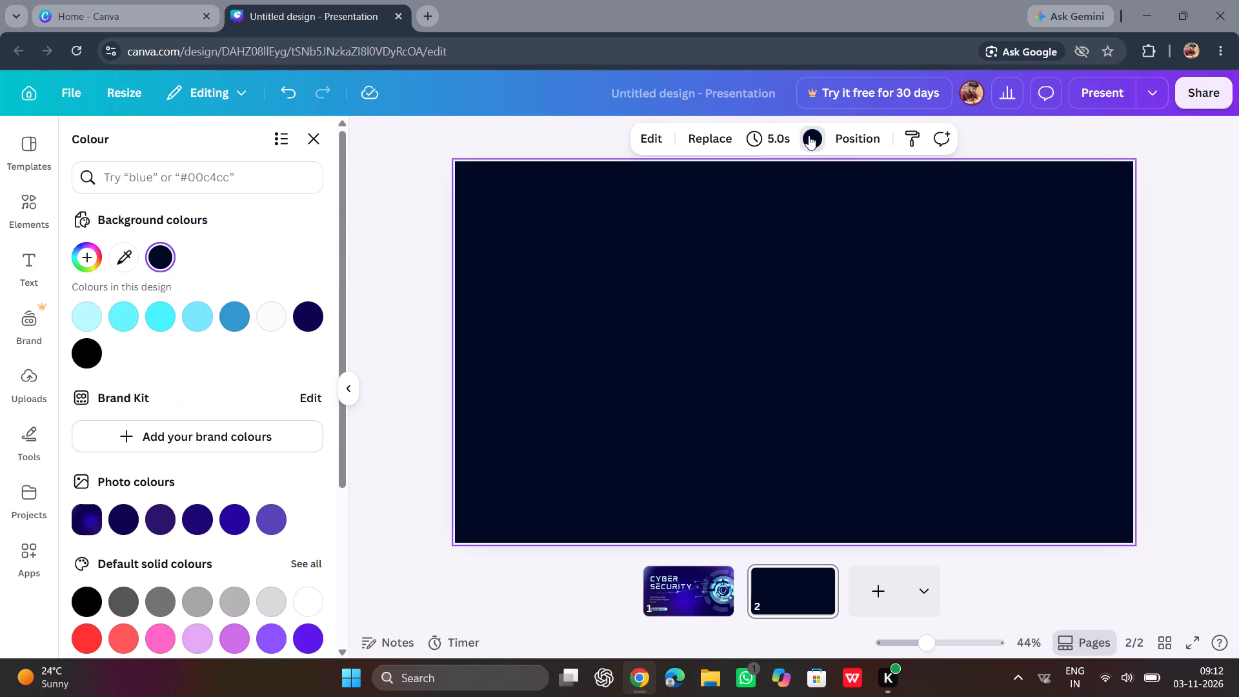
left_click(269, 313)
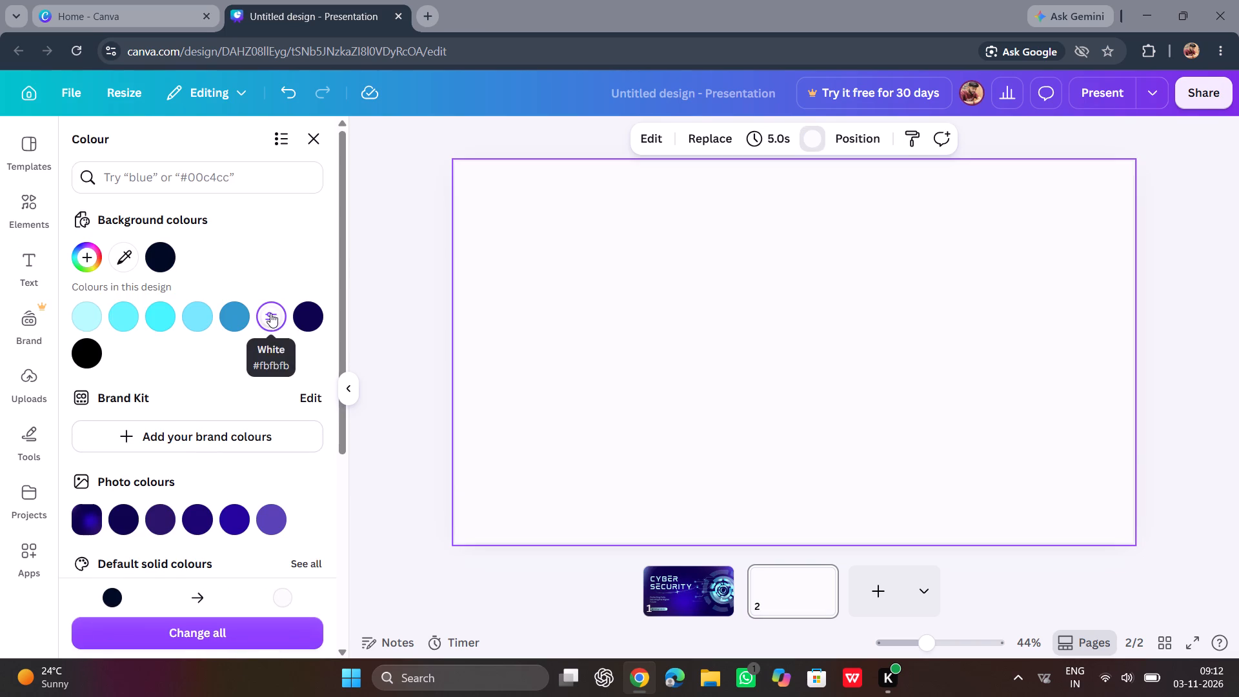
left_click(593, 194)
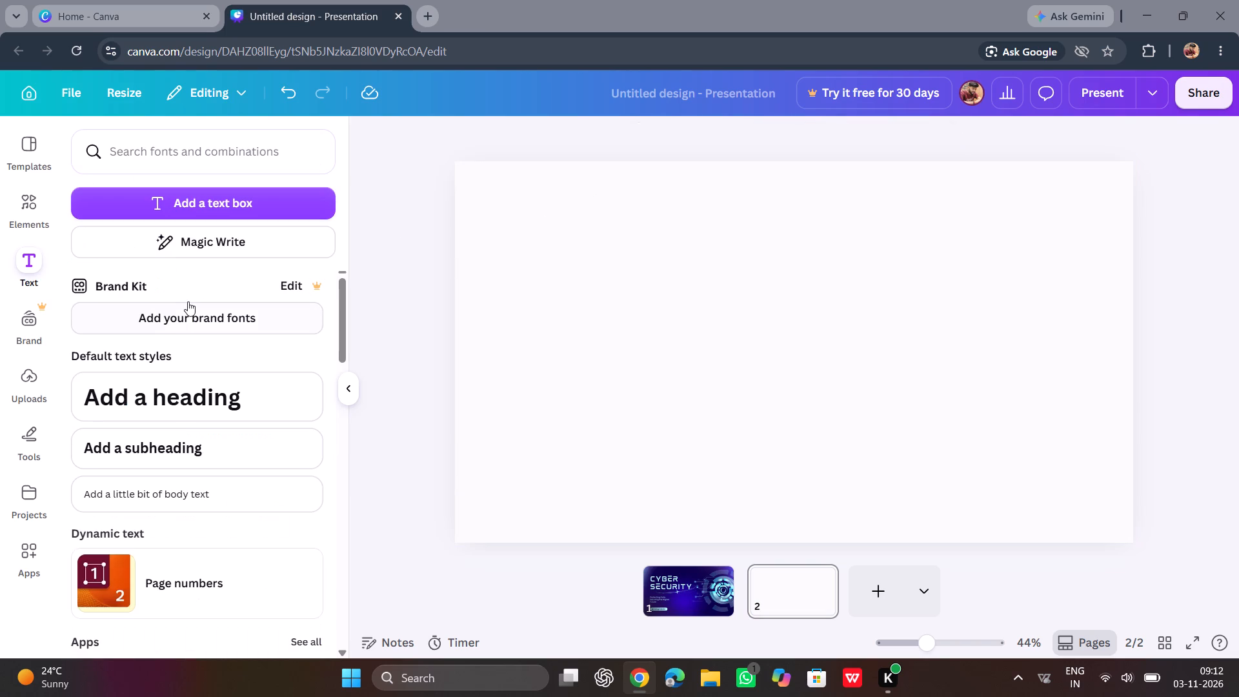
Add a text box reading "Content" to page 2 and enlarge its font size to 158.
left_click(175, 194)
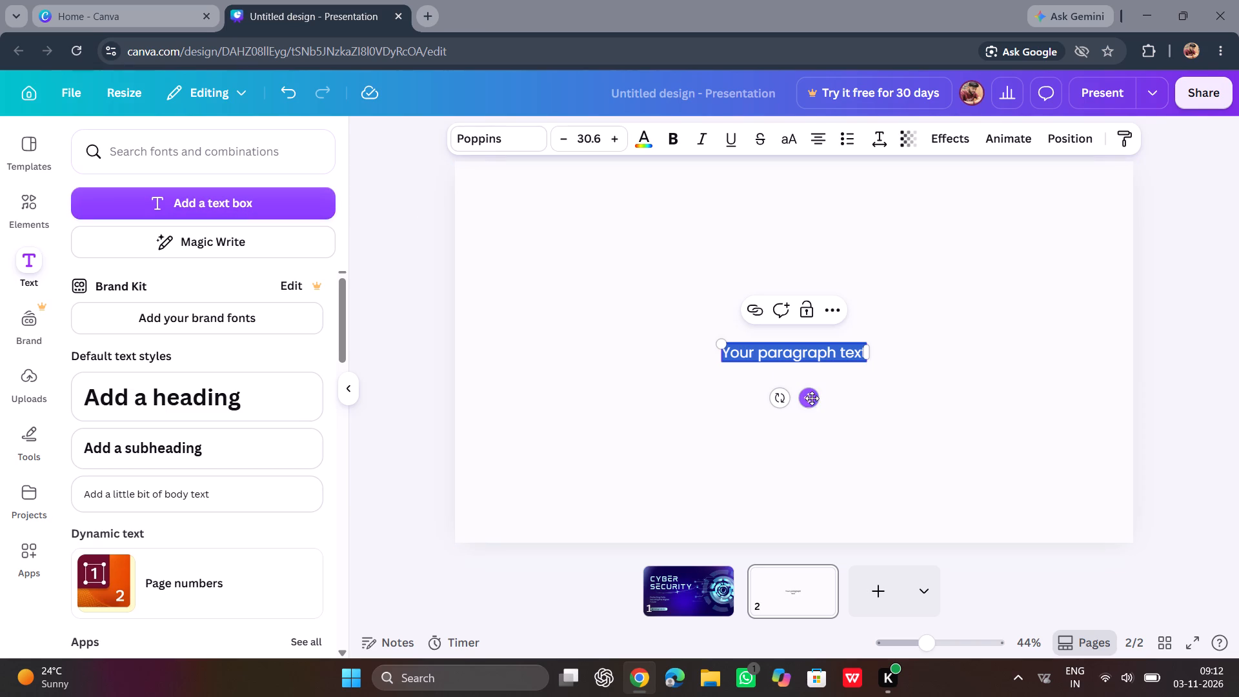
key("BackSpace")
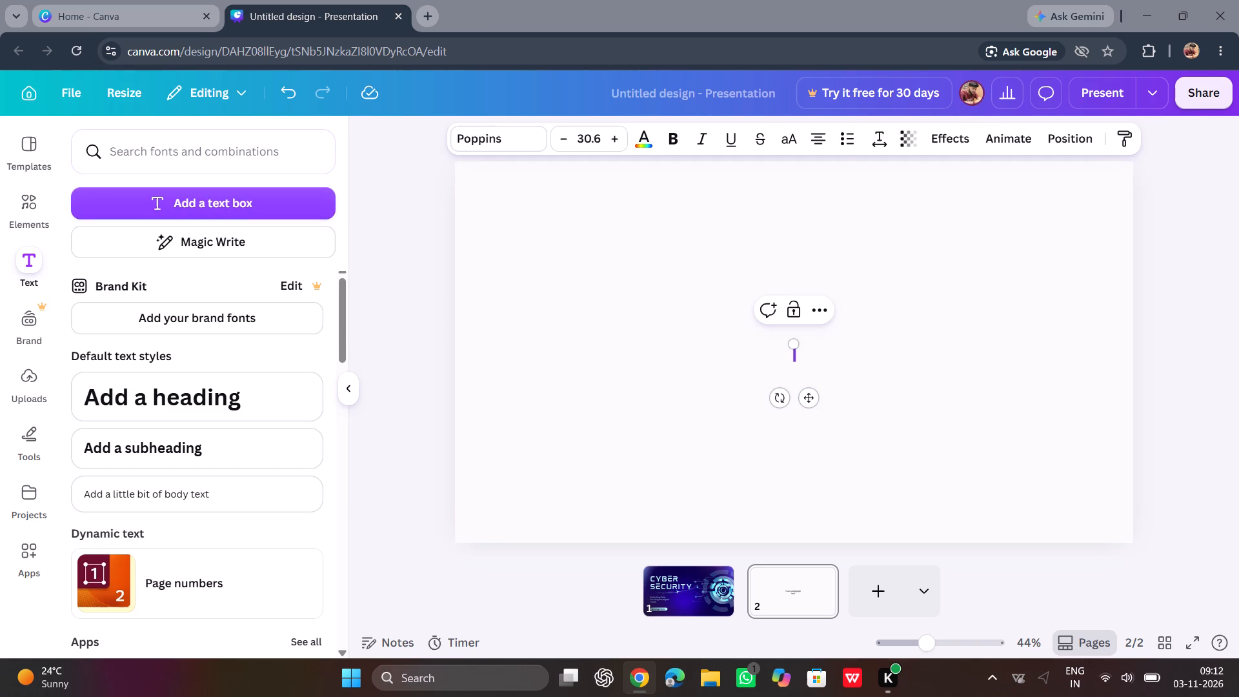
type("Co")
type("nte")
type("nt")
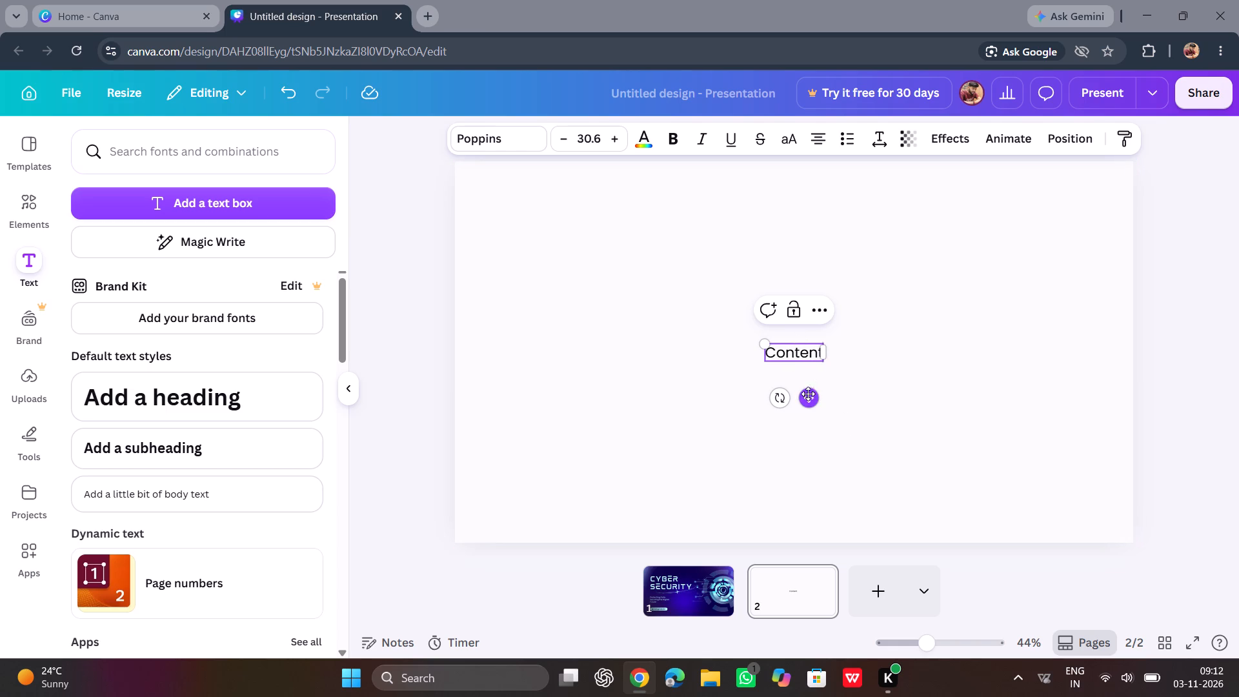
right_click(614, 139)
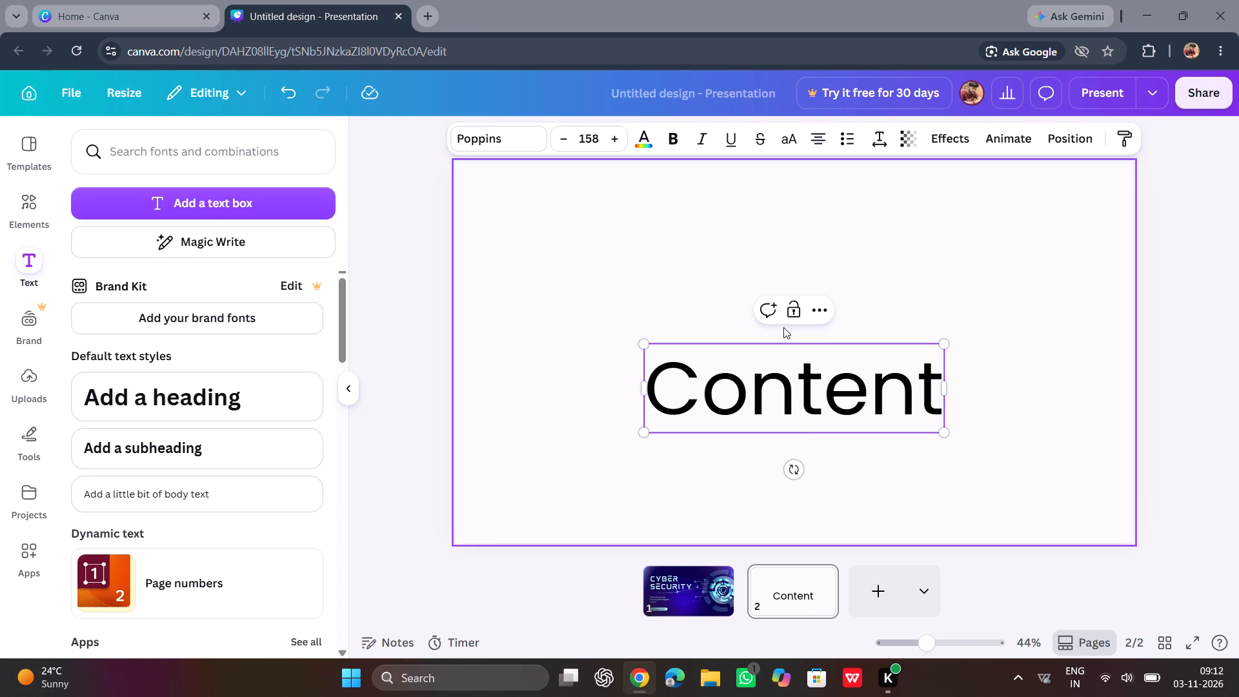
Move the "Content" heading to the top of page 2, centred horizontally.
left_click_drag(782, 342, 778, 297)
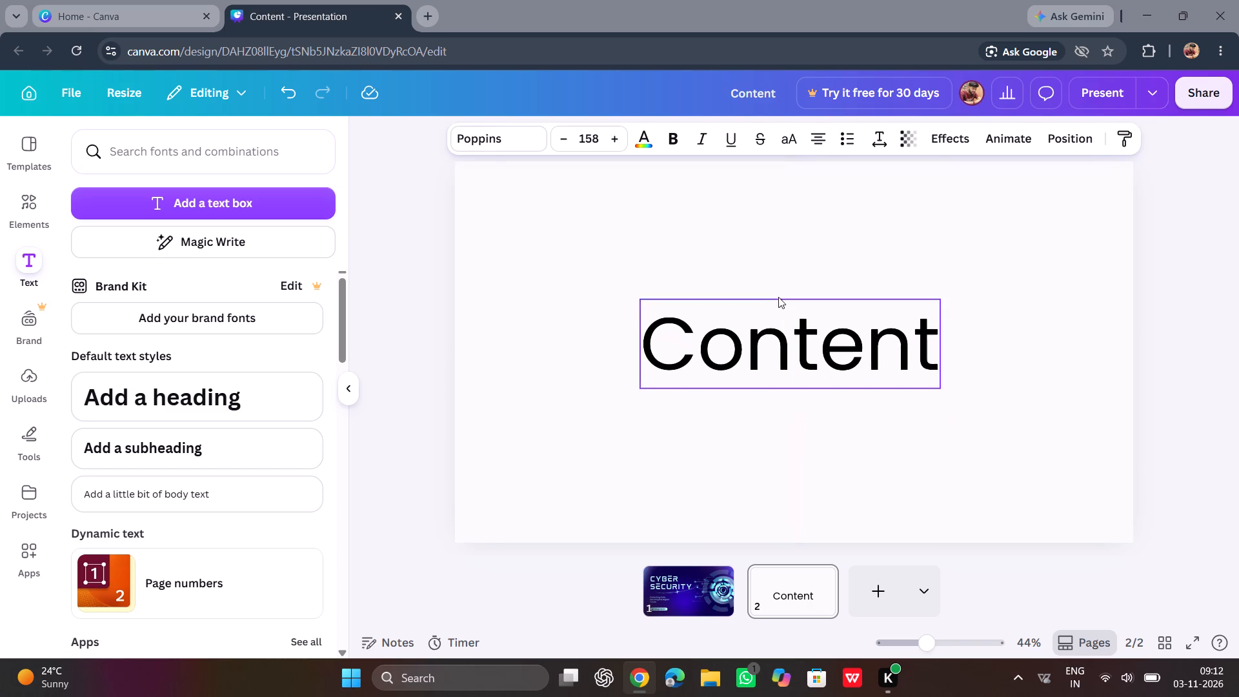
left_click_drag(778, 297, 778, 166)
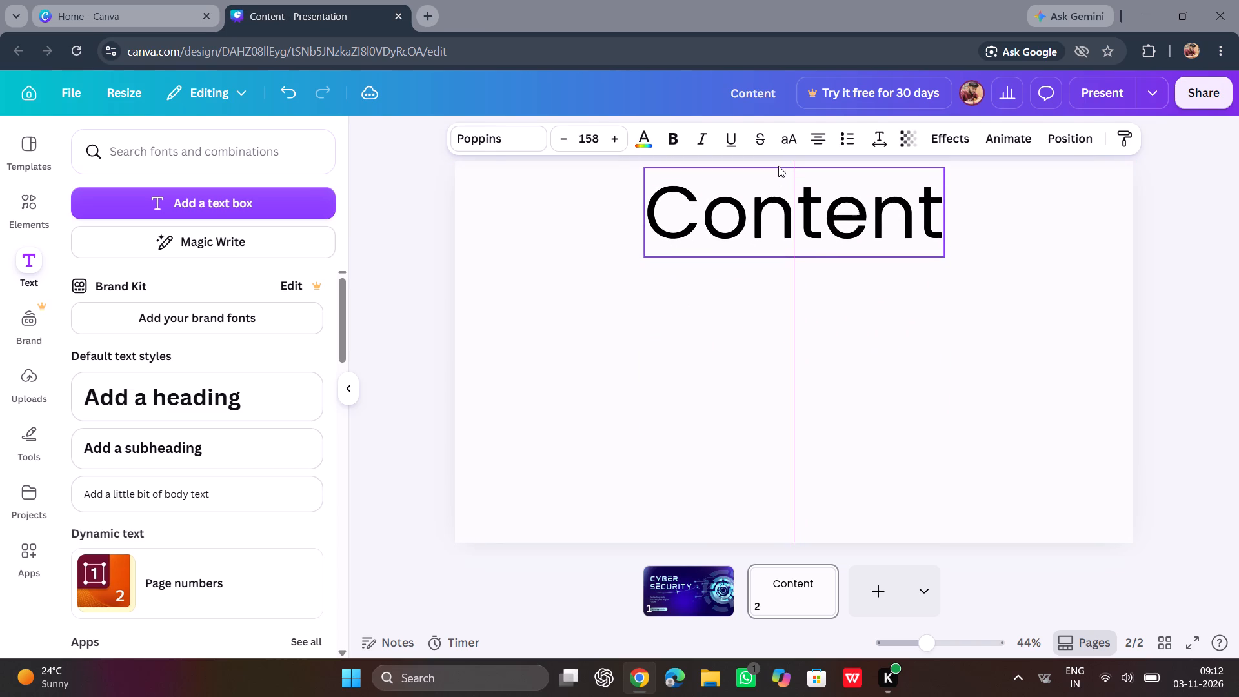
left_click_drag(778, 166, 778, 166)
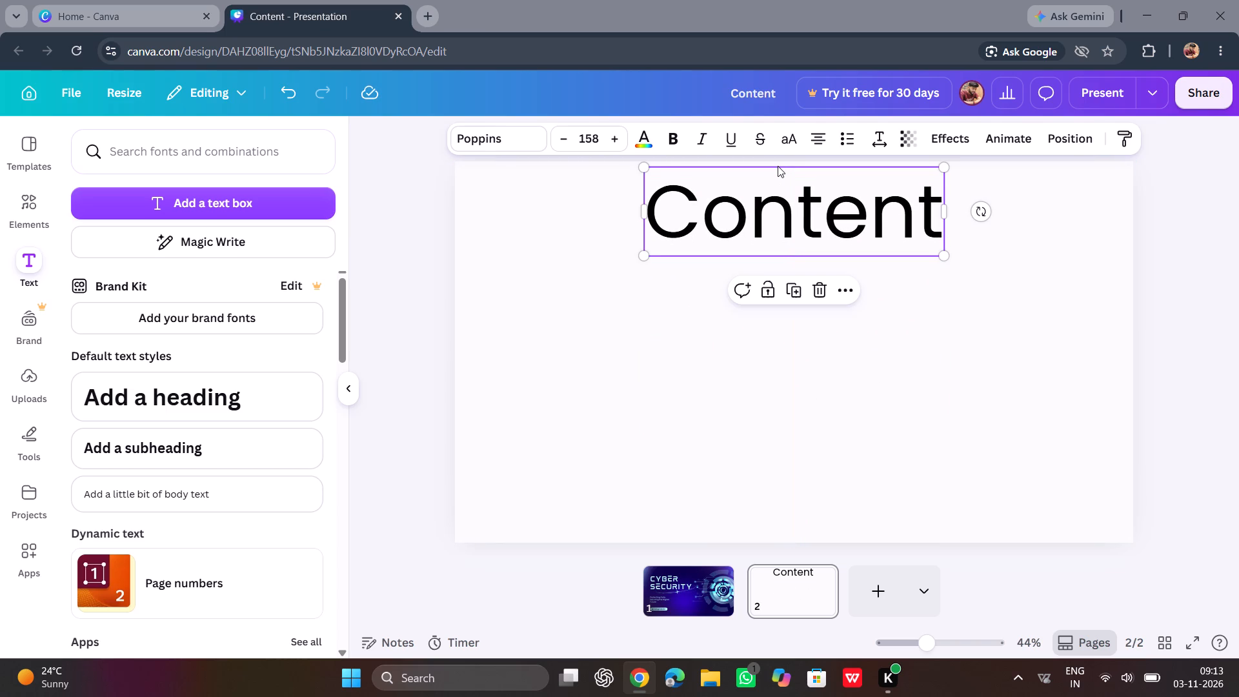
Format the page 2 heading as underlined, uppercase and left-aligned, without strikethrough.
left_click(725, 138)
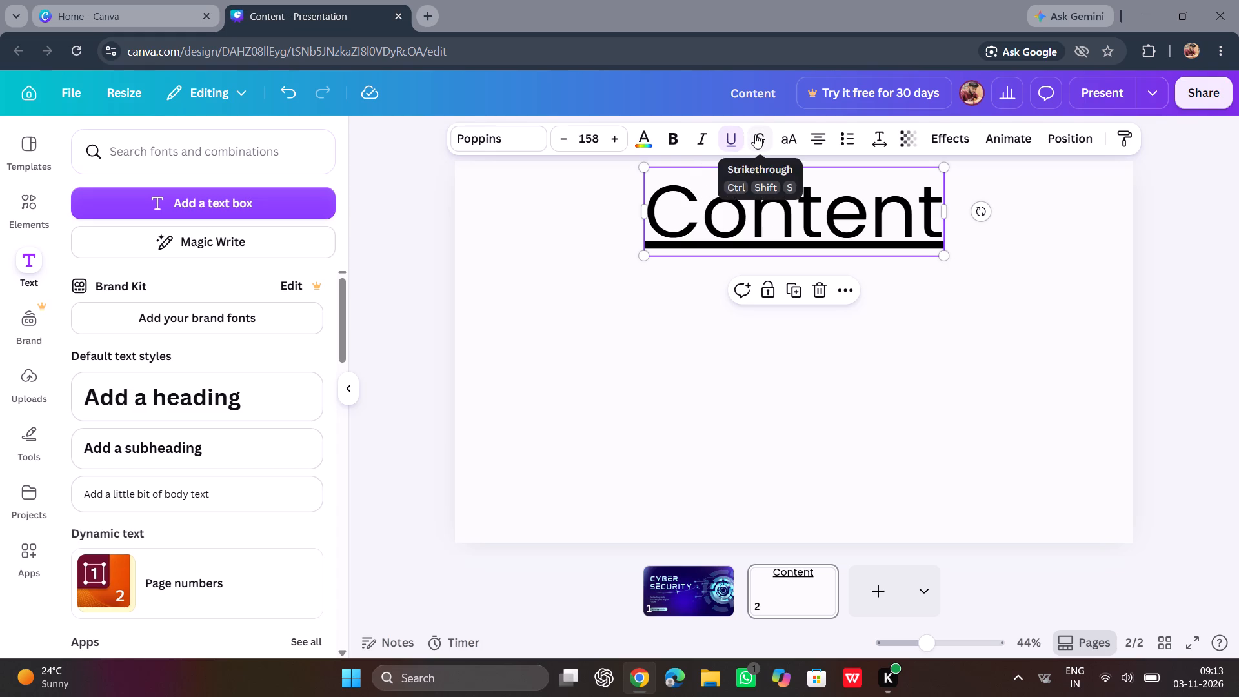
left_click(755, 134)
left_click(755, 134)
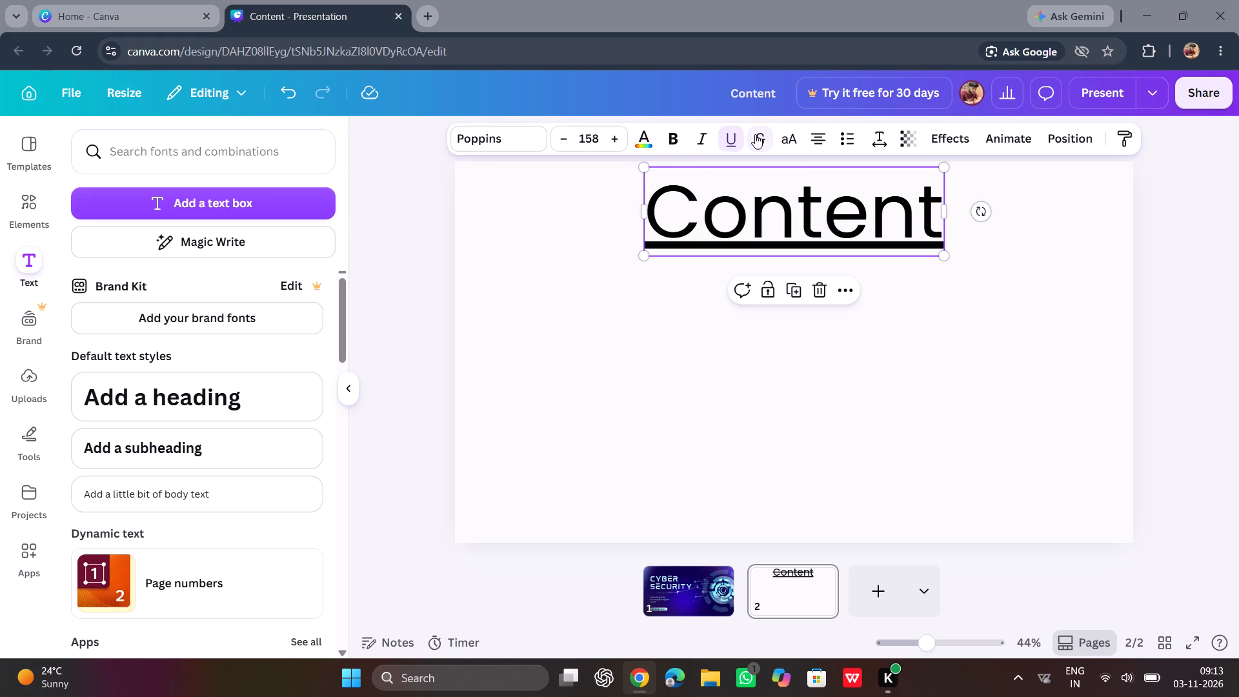
left_click(794, 134)
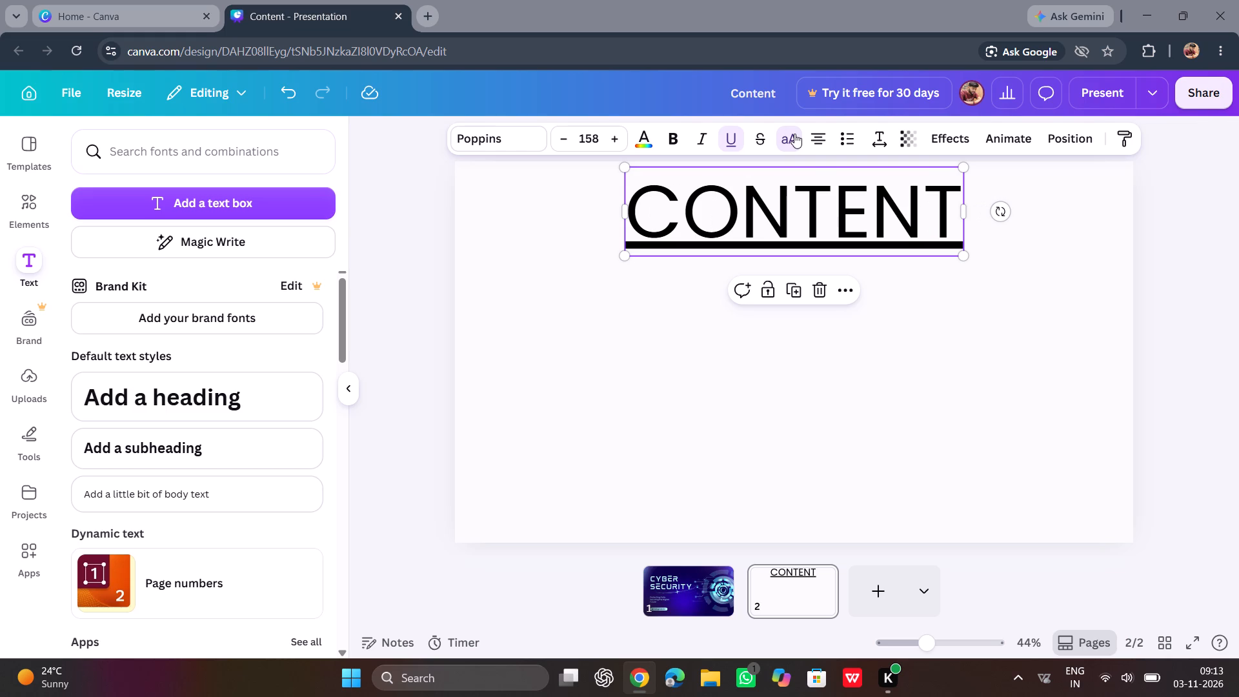
left_click(814, 132)
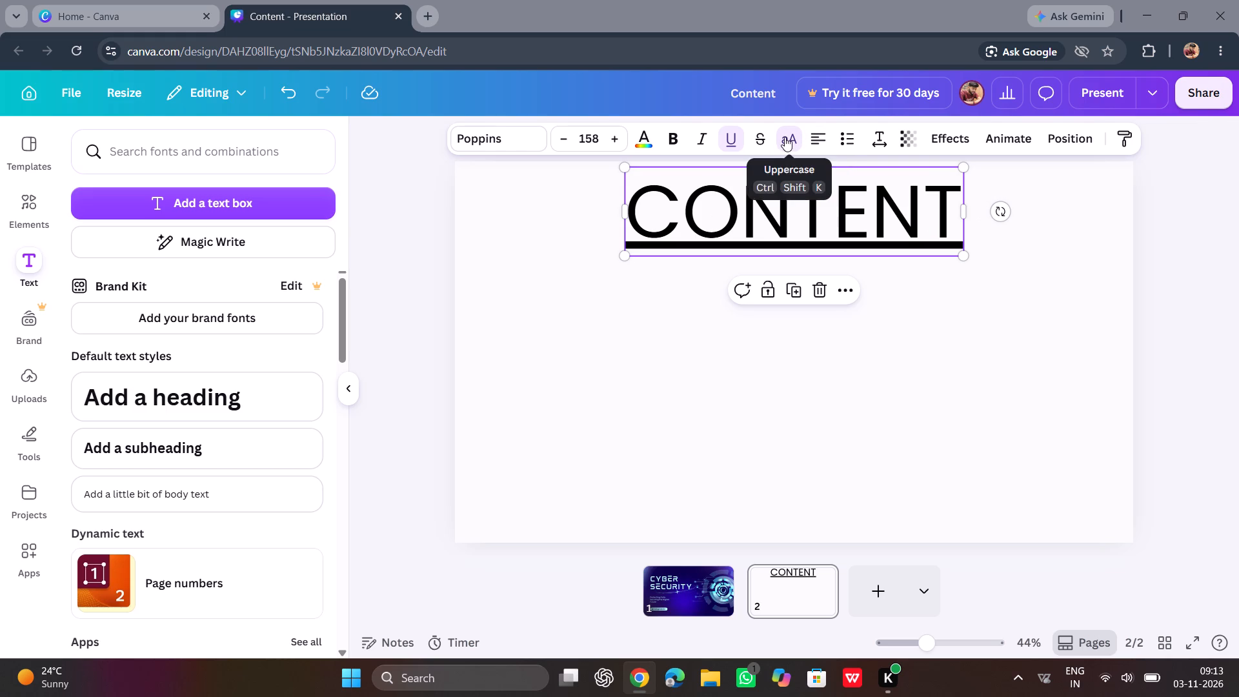
left_click(785, 137)
left_click(785, 137)
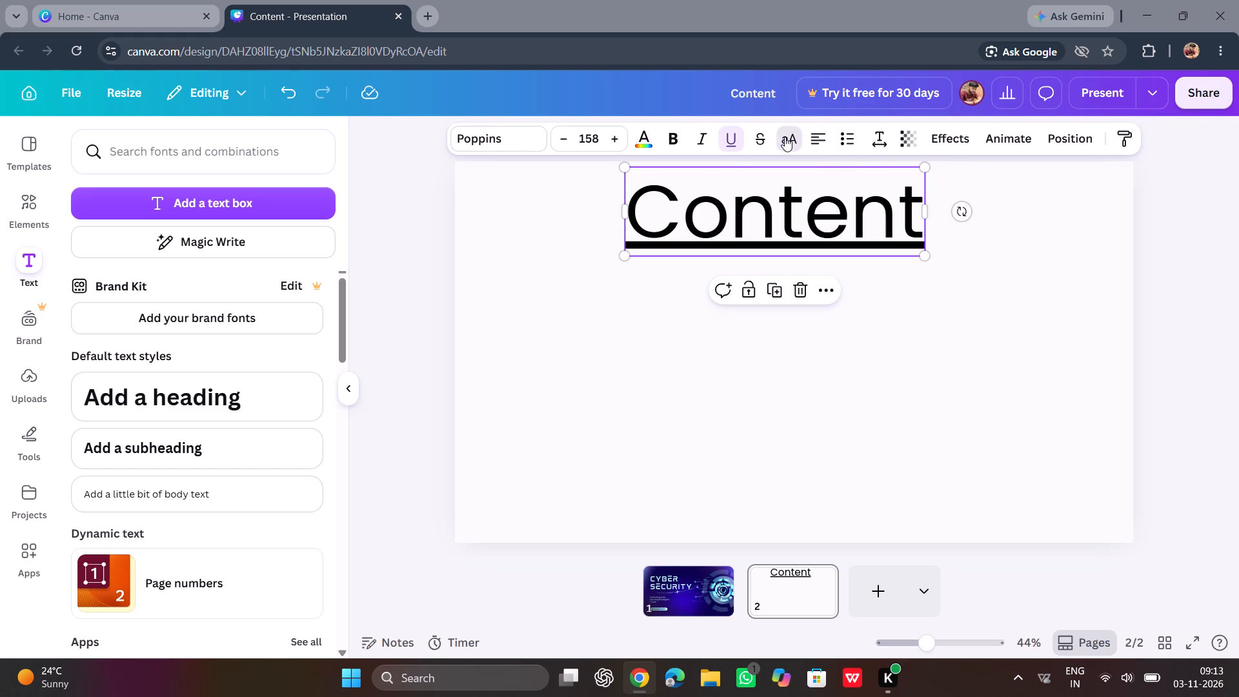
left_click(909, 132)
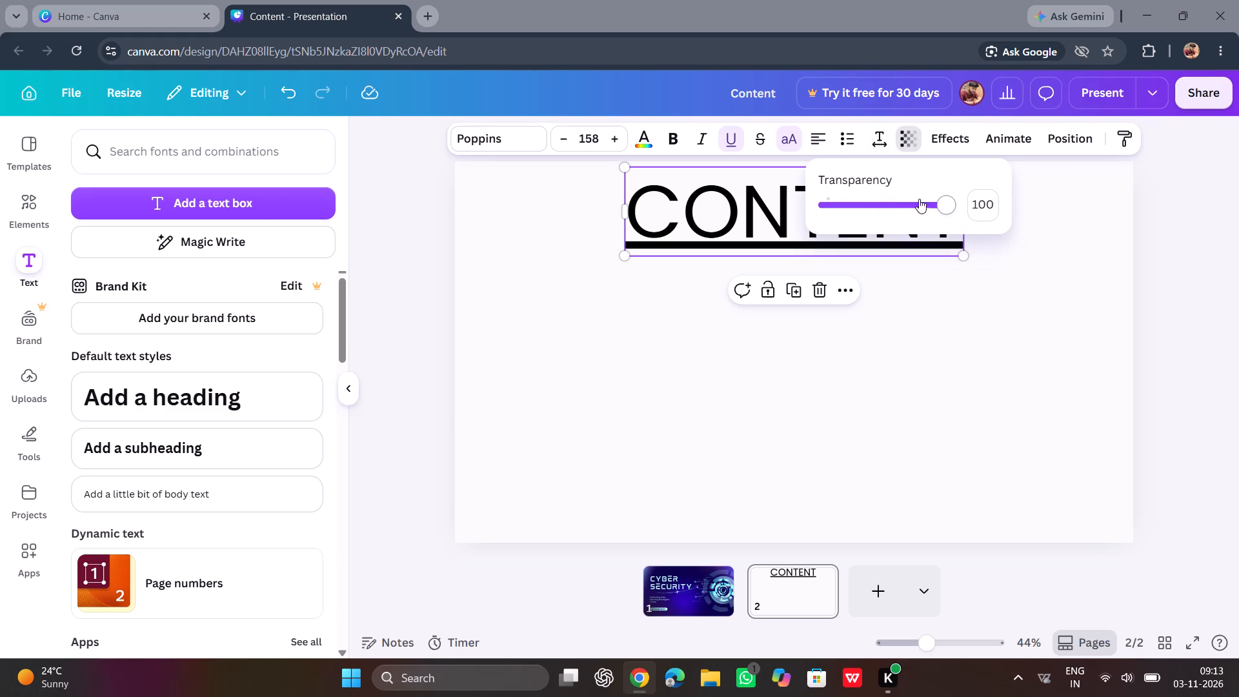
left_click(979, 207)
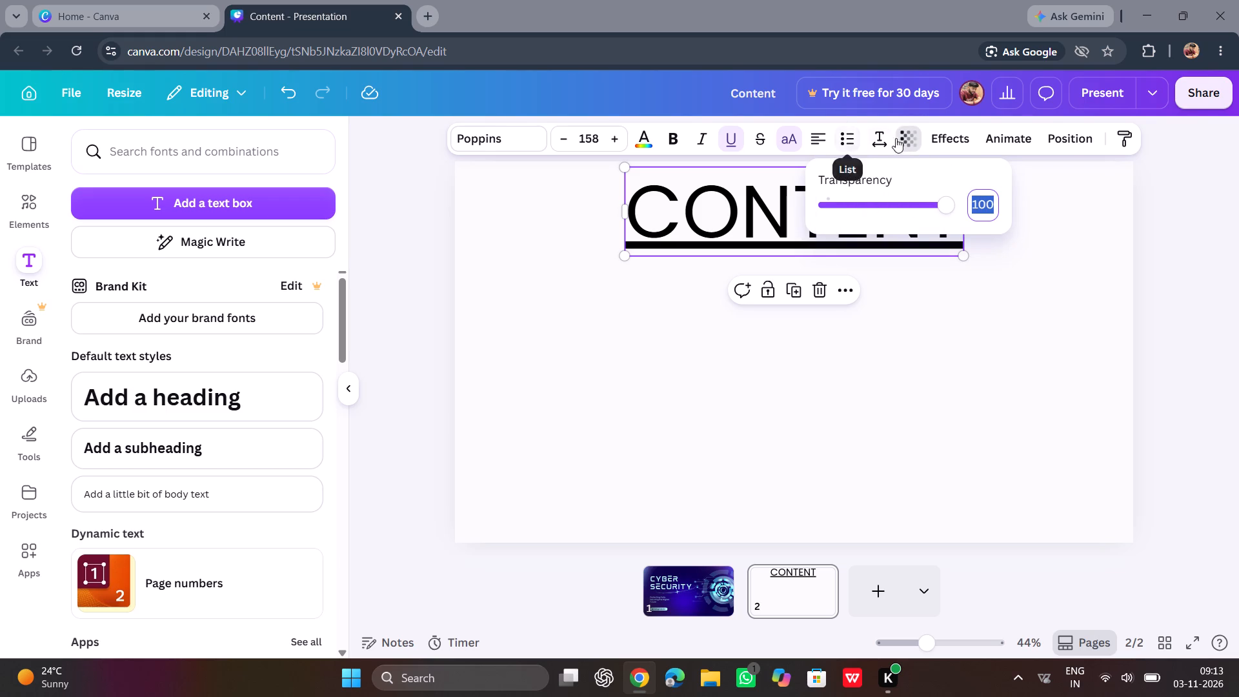
Try the Splice, Echo and Glow effects on the CONTENT heading, and settle on the Drop effect.
left_click(949, 134)
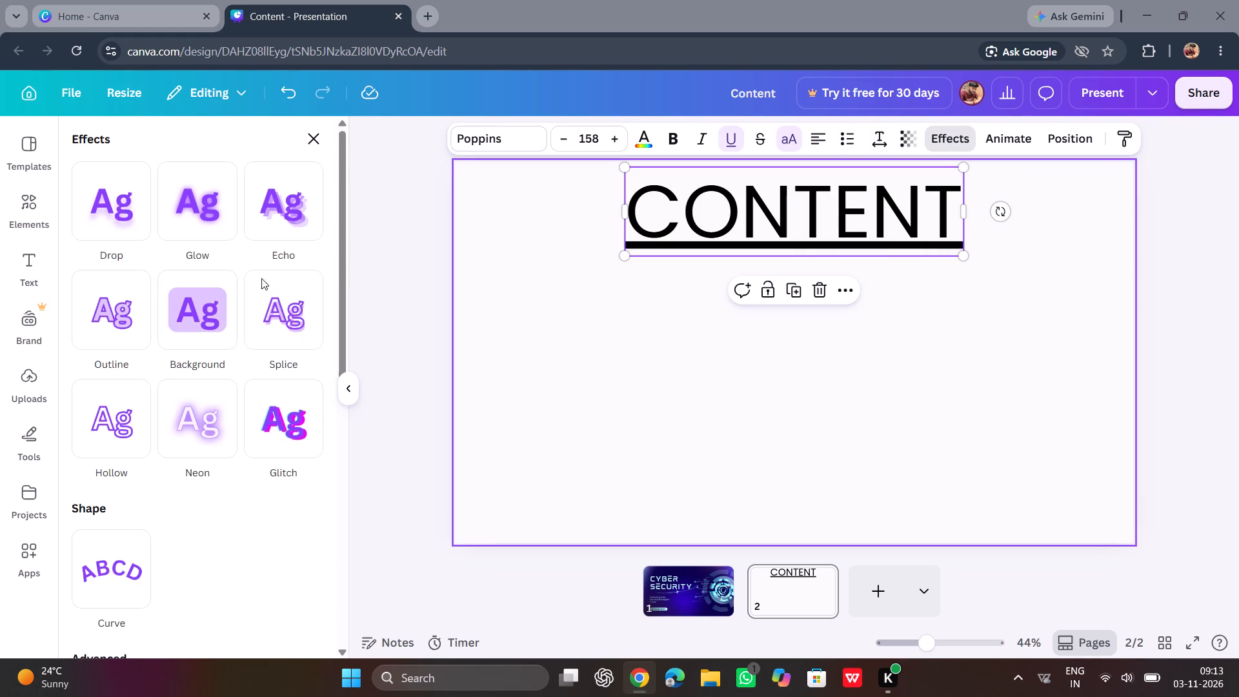
left_click(289, 306)
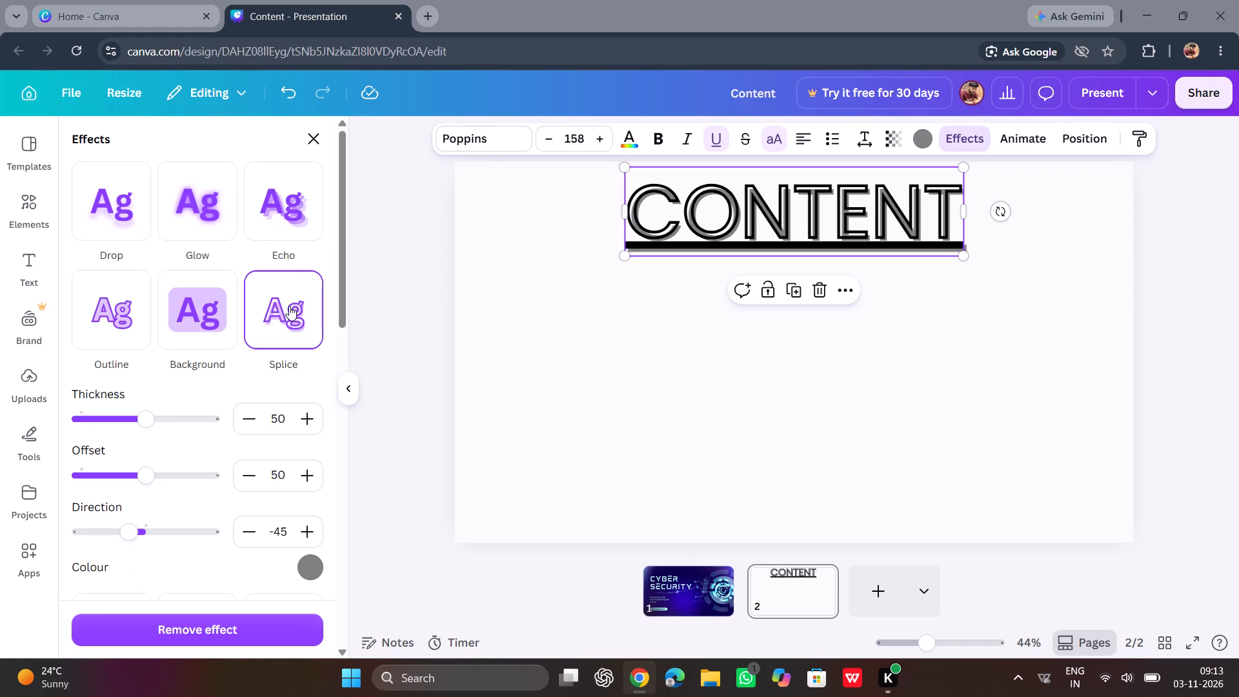
left_click(288, 215)
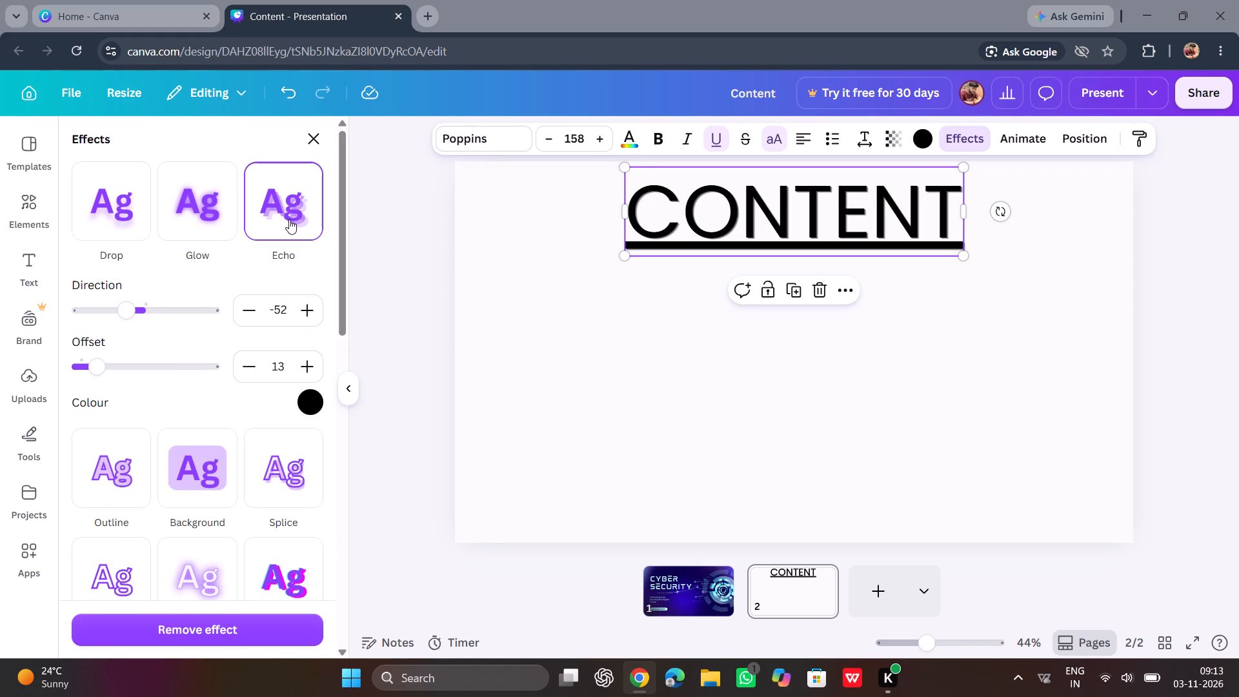
left_click(192, 223)
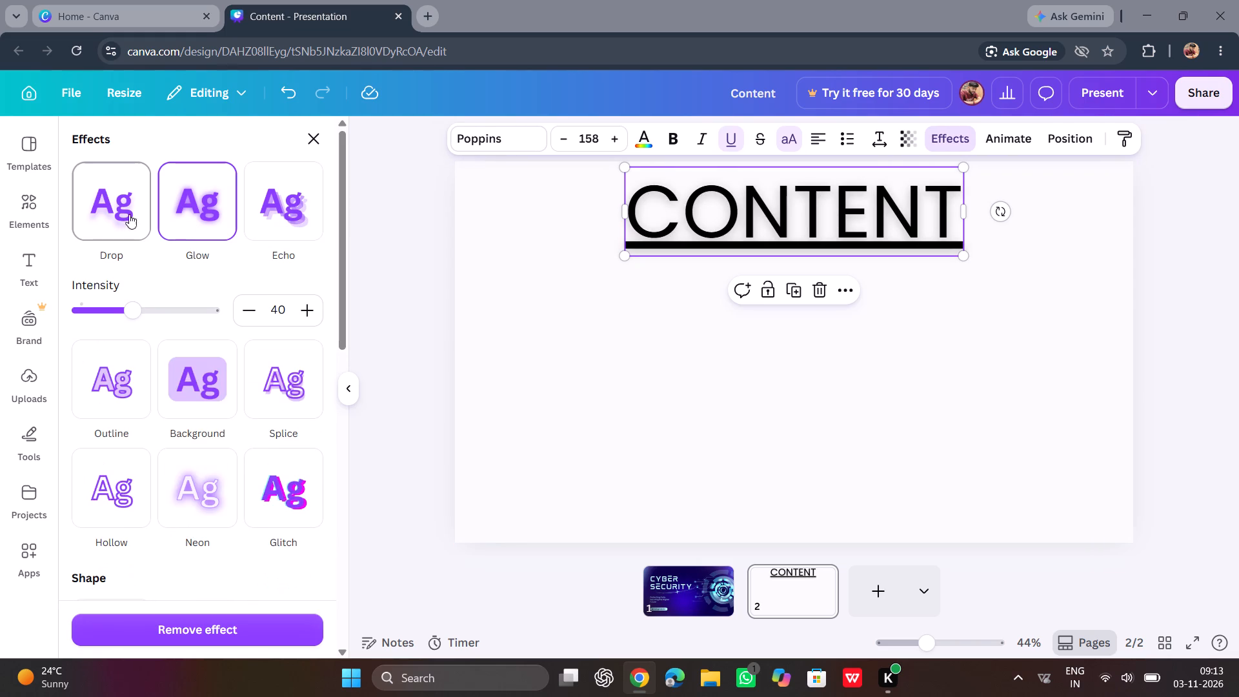
left_click(121, 209)
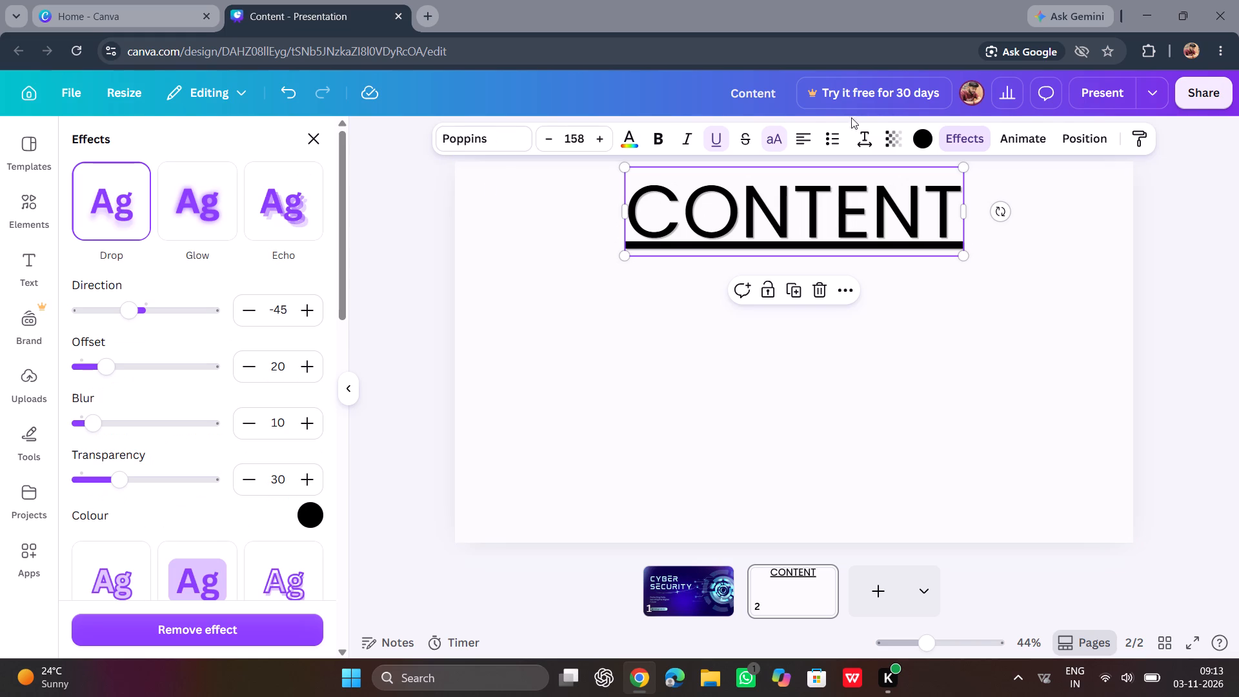
Try white #fbfbfb and grey #a6a6a6 for the heading's Drop effect, settle on light orange, and deselect the heading.
left_click(918, 138)
left_click(264, 307)
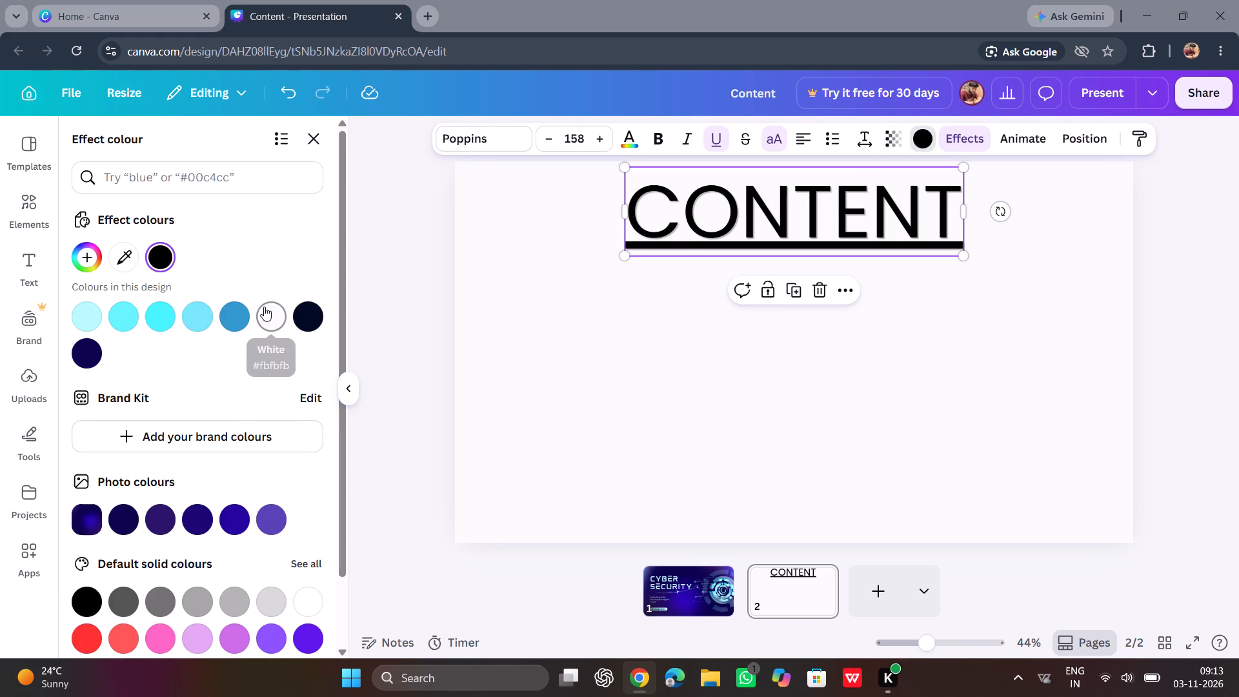
scroll(79, 428, "down", 1)
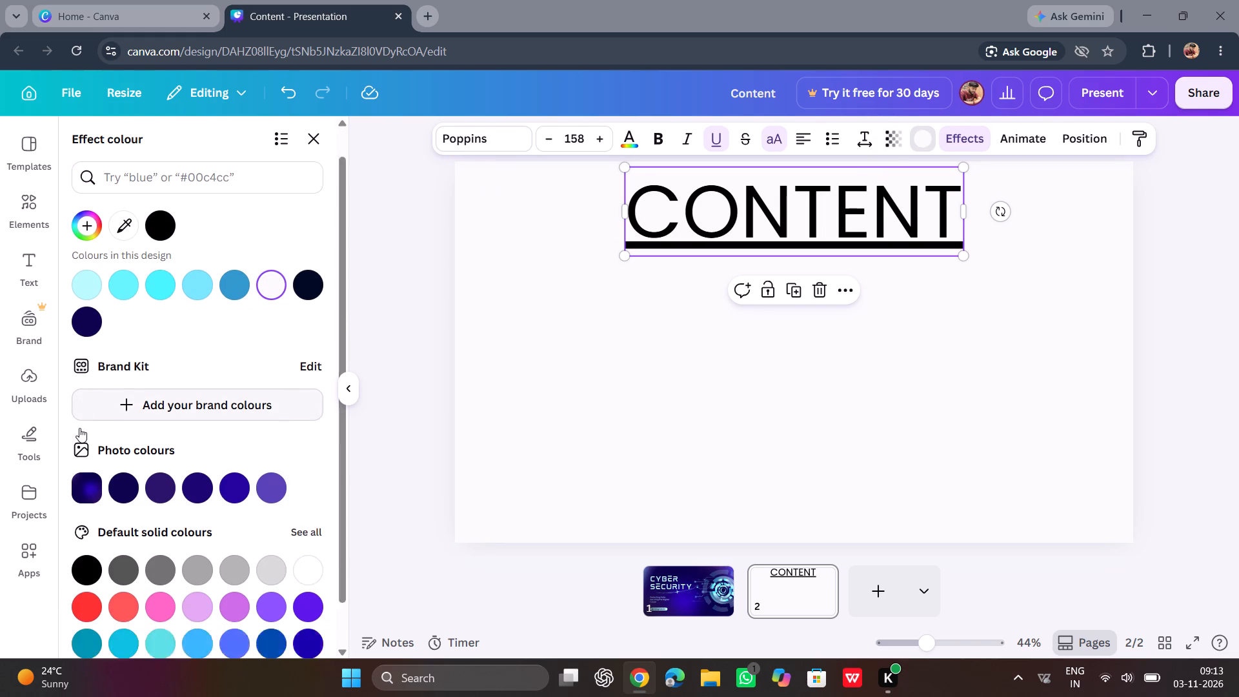
scroll(79, 428, "down", 2)
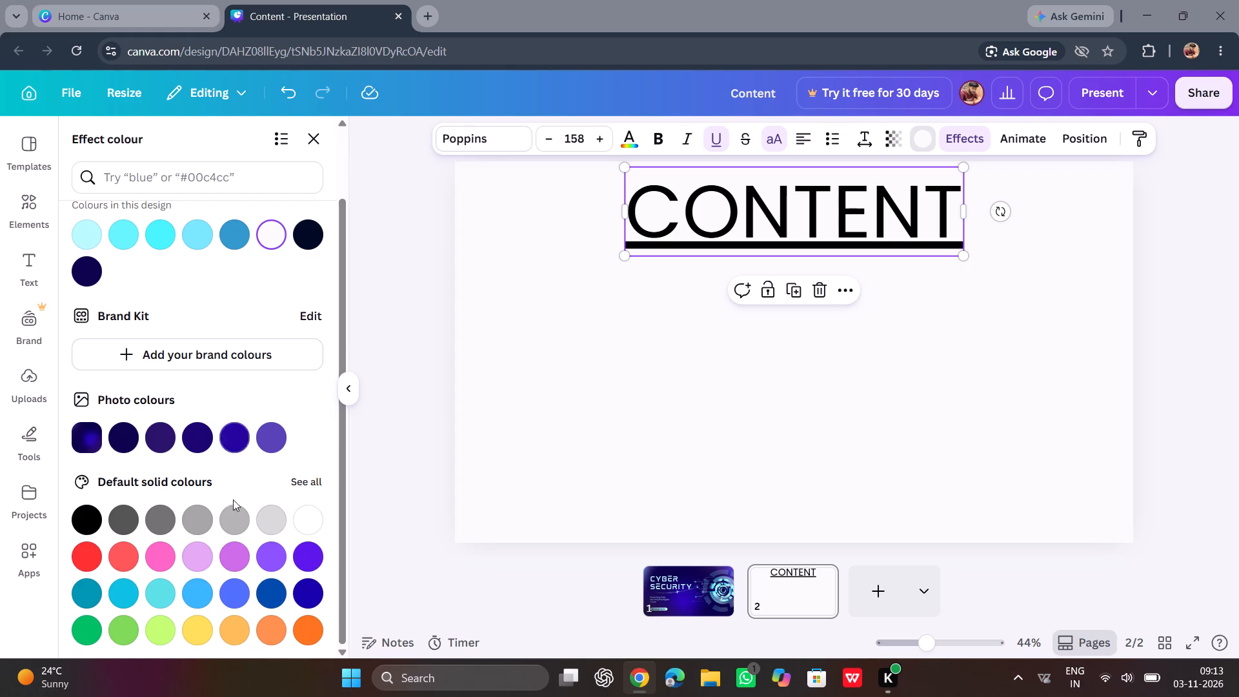
left_click(193, 515)
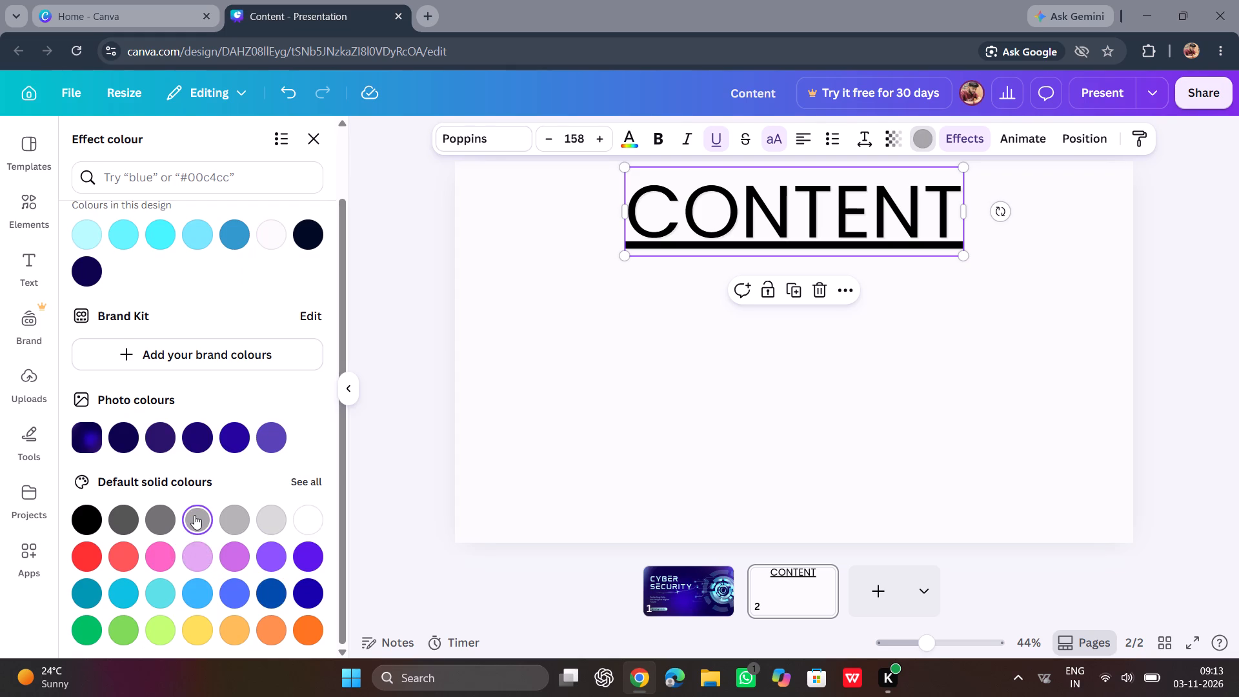
scroll(206, 512, "down", 3)
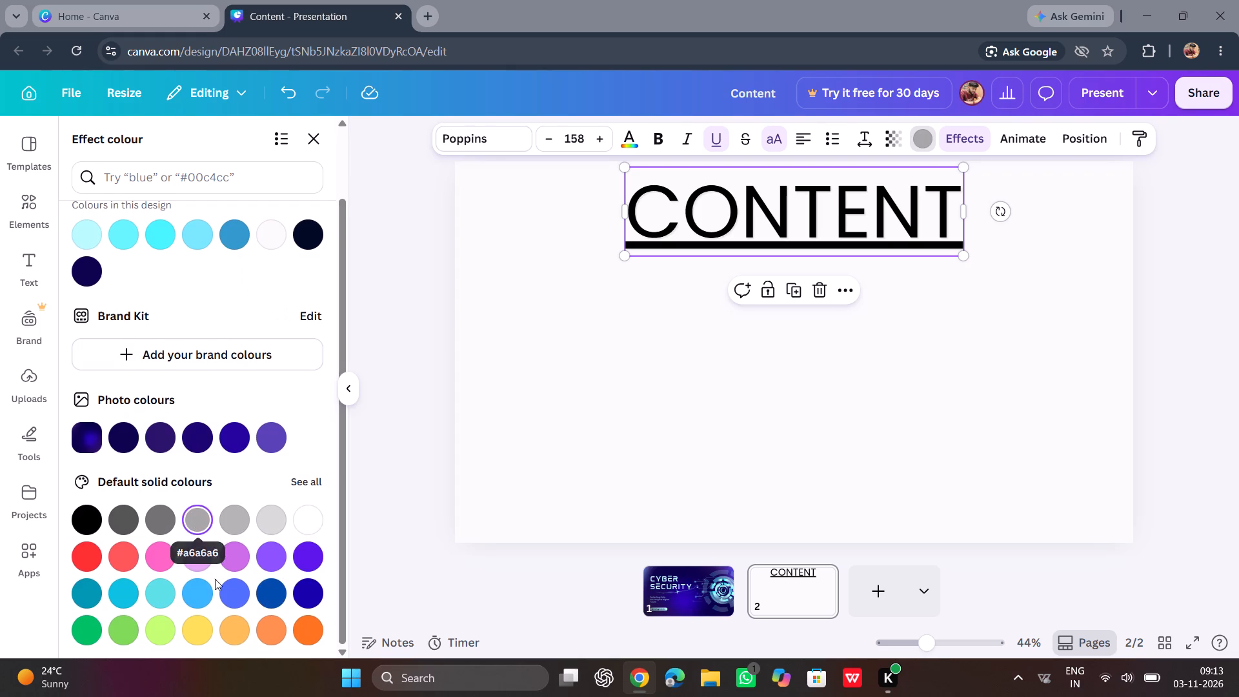
left_click(230, 634)
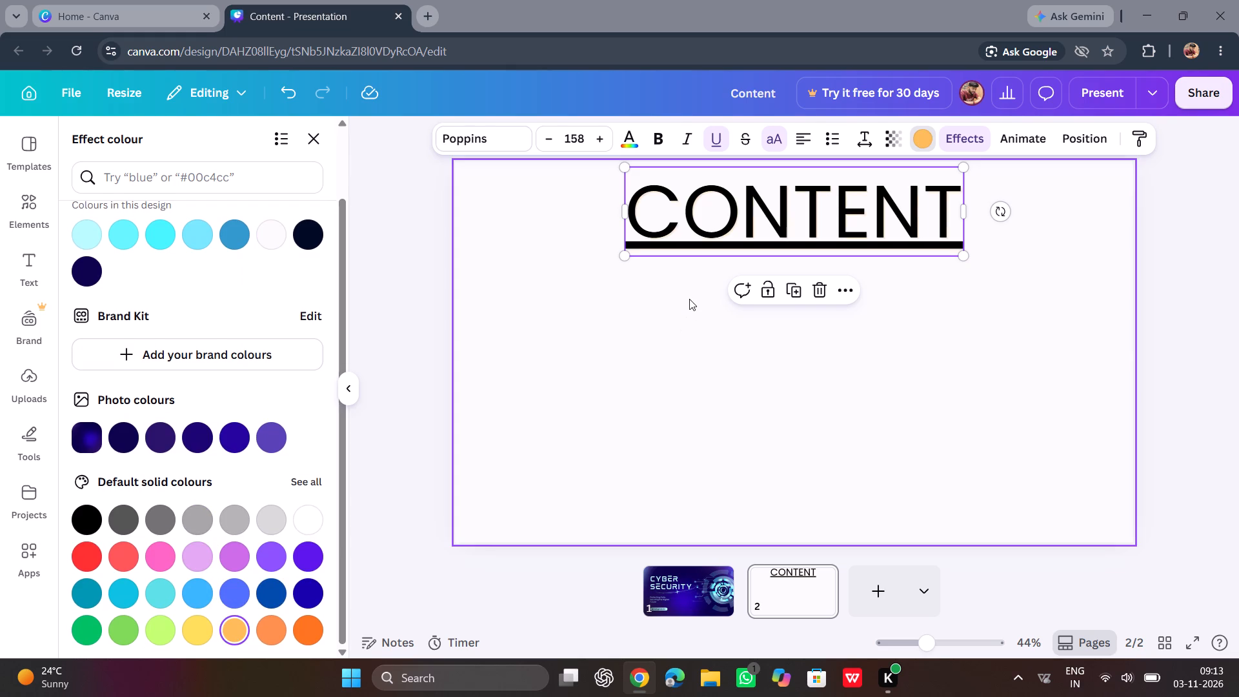
left_click(748, 209)
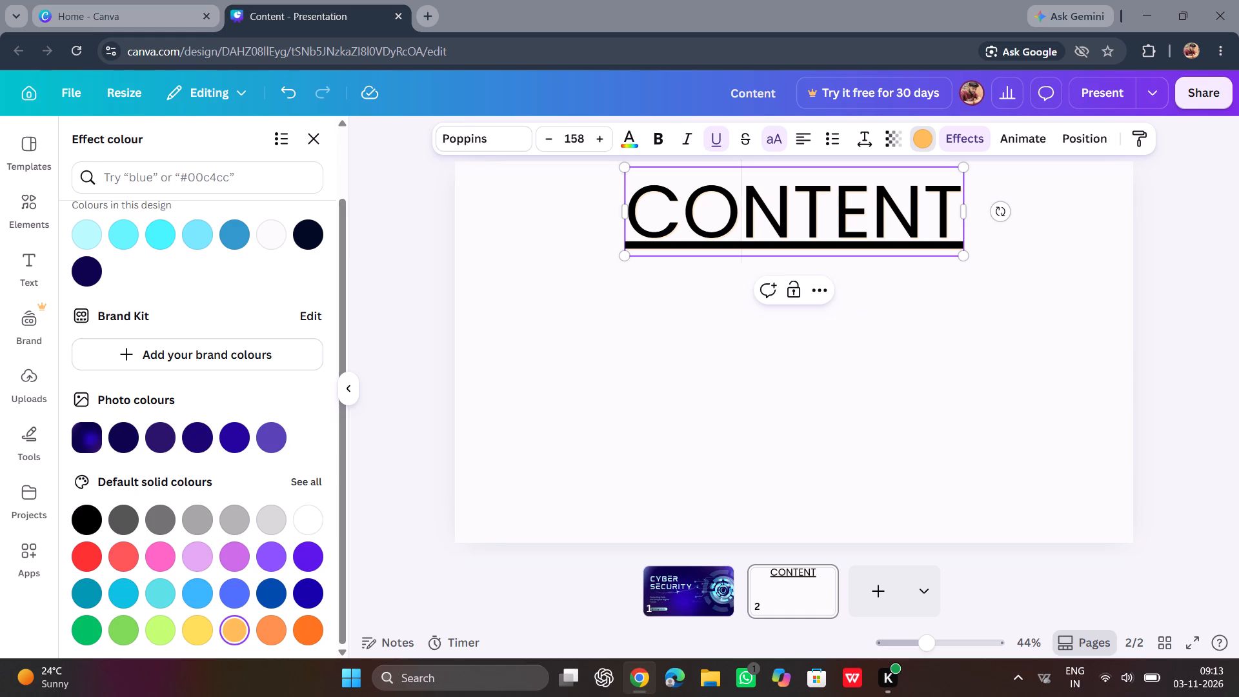
left_click(824, 341)
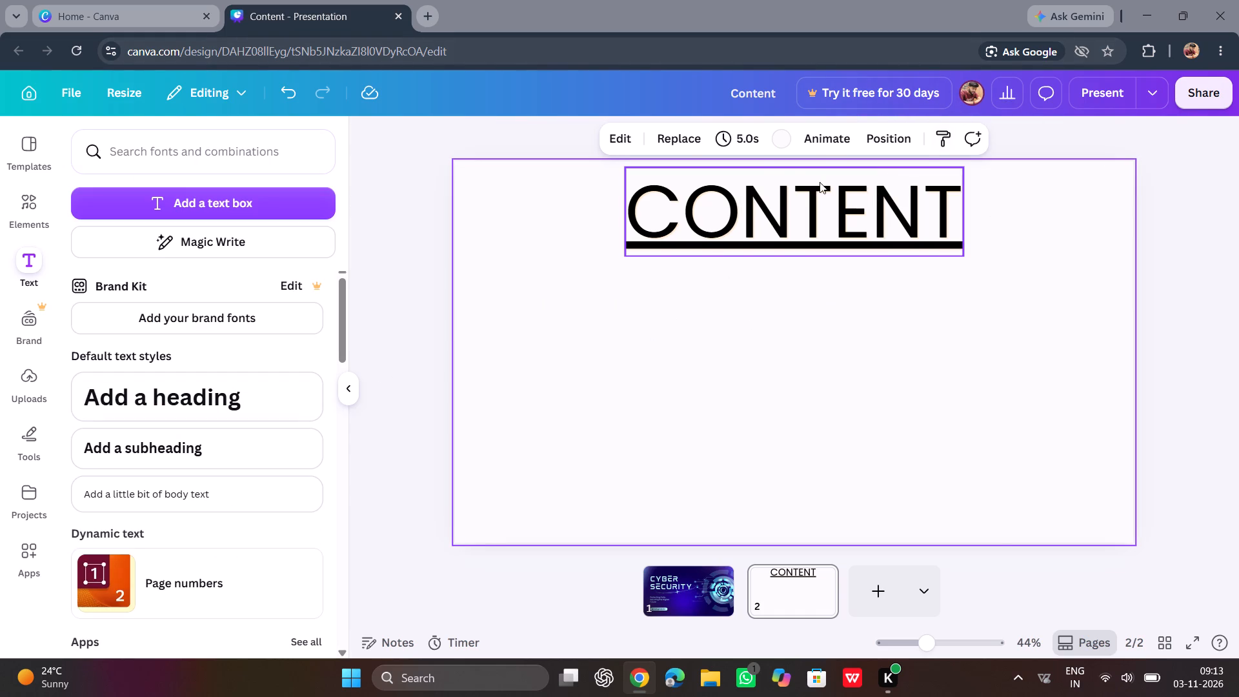
left_click(879, 295)
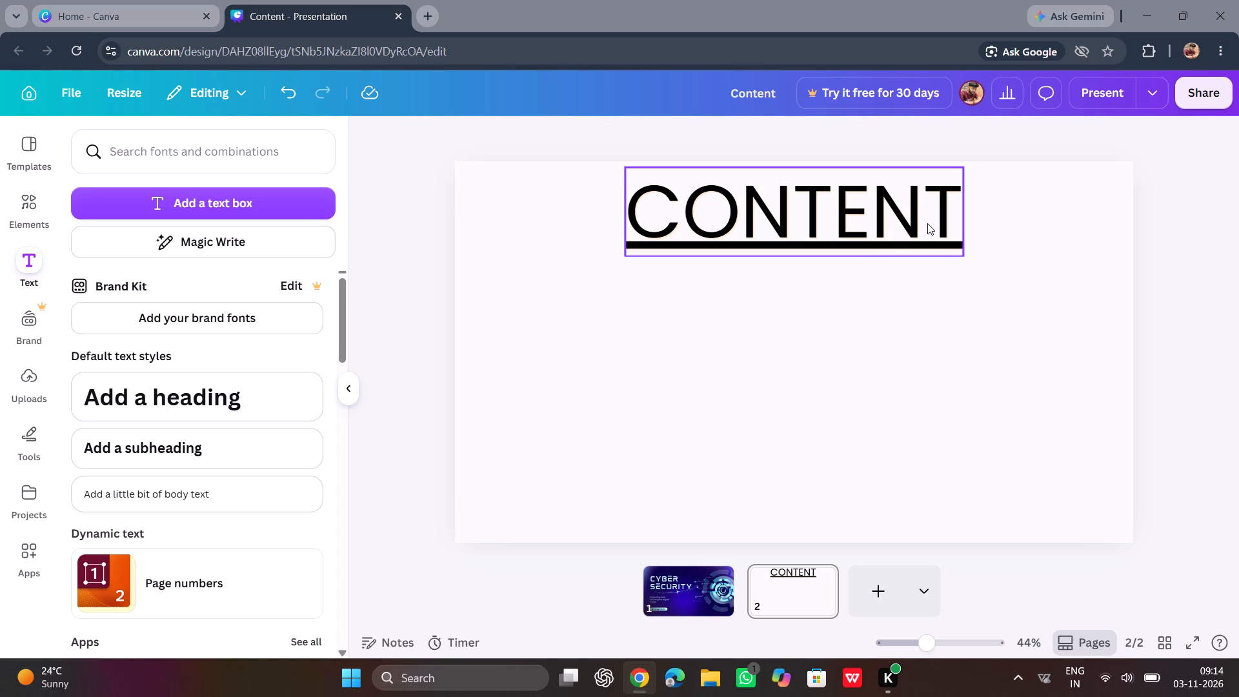
Browse the text animation options available for the CONTENT heading on page 2.
left_click(739, 221)
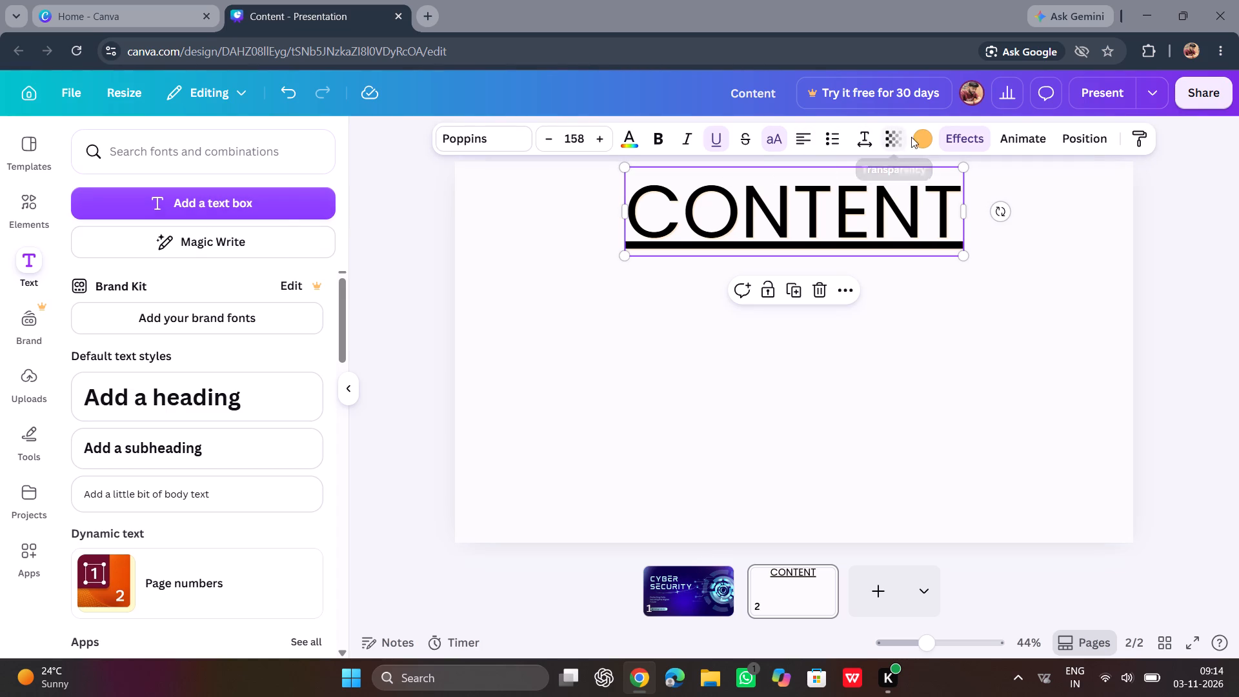
left_click(1014, 137)
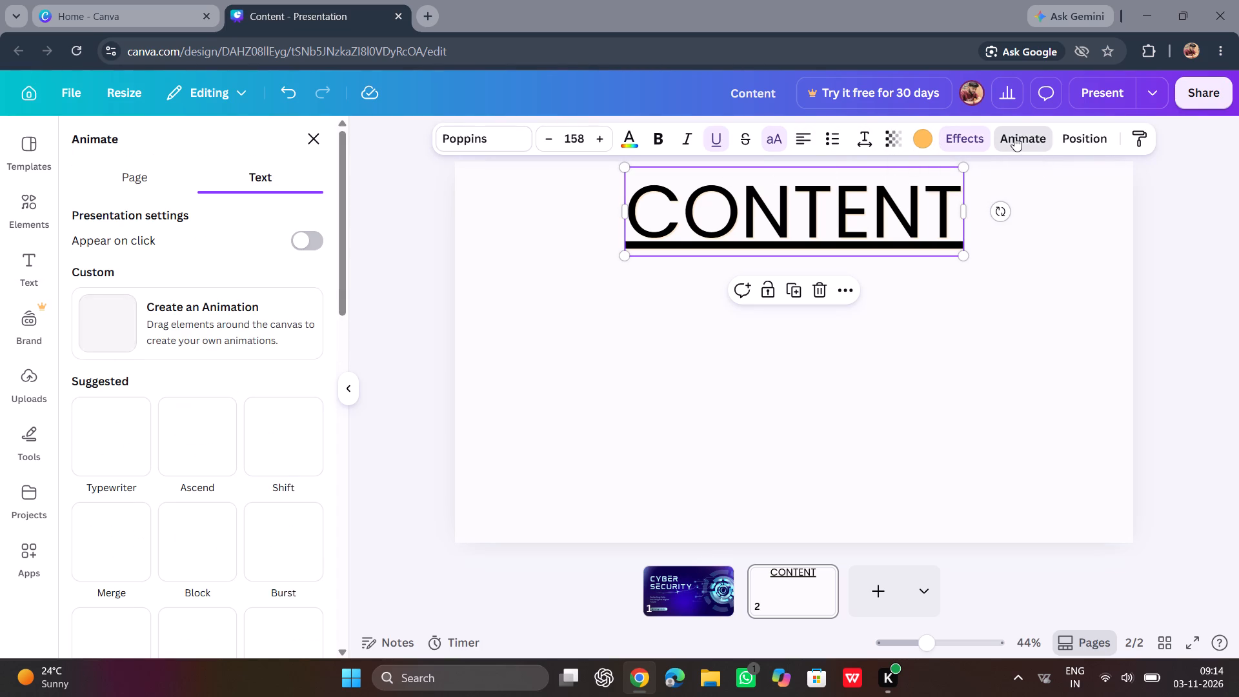
scroll(258, 457, "down", 1)
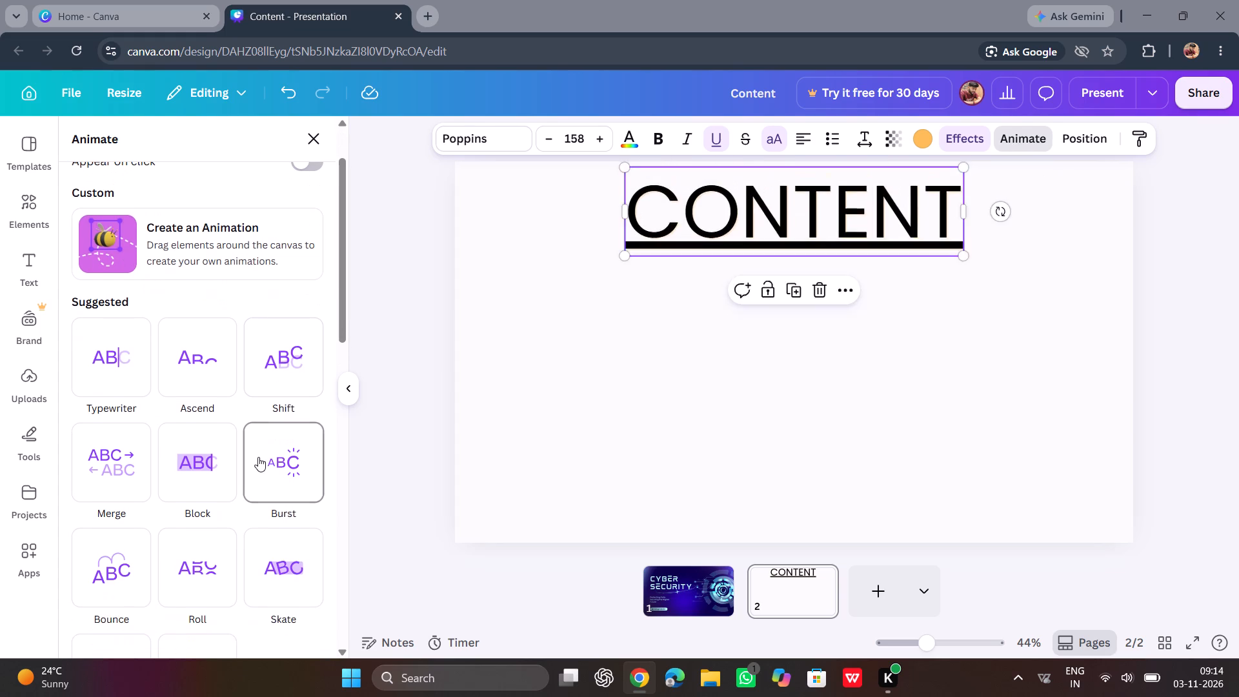
scroll(258, 457, "down", 1)
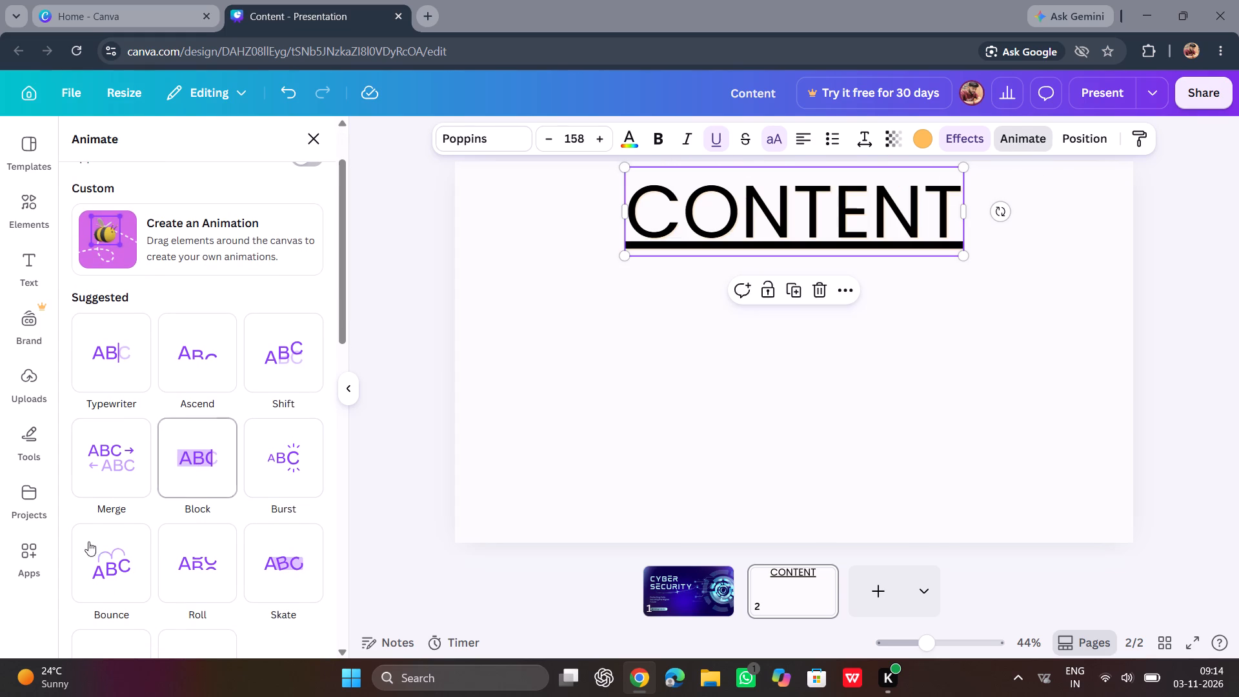
scroll(115, 553, "down", 1)
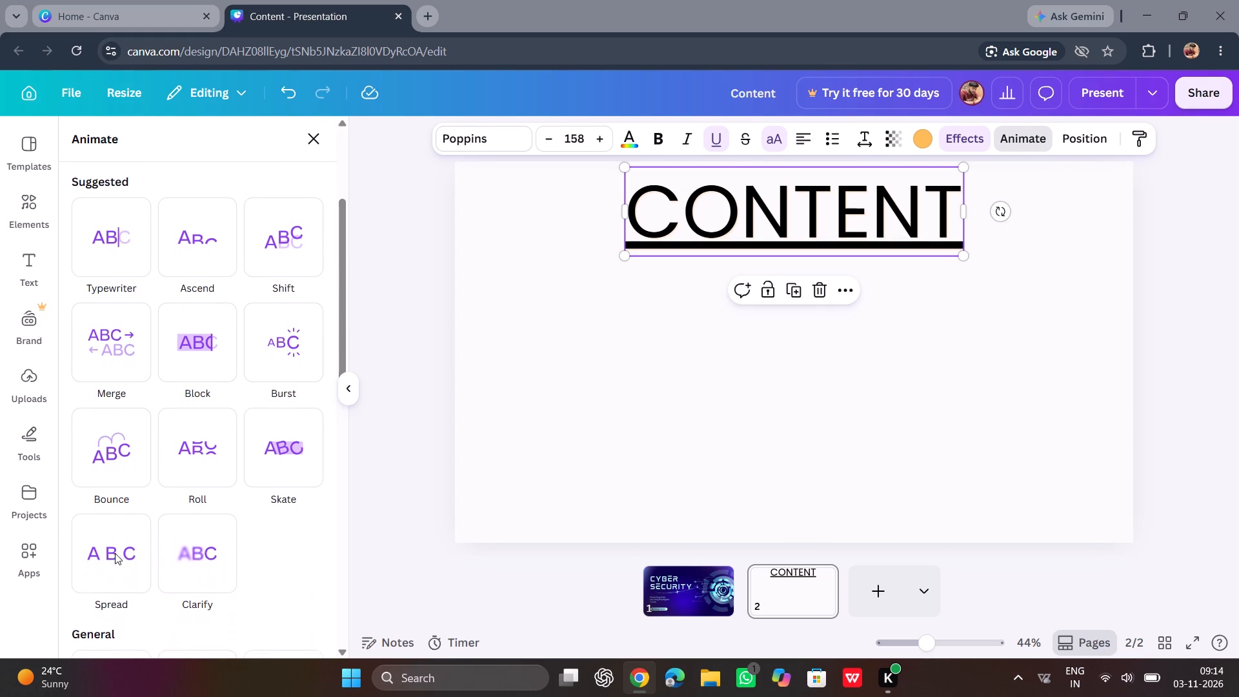
scroll(115, 553, "down", 1)
Replace the CONTENT heading's Drop effect with the Neon effect.
left_click(953, 131)
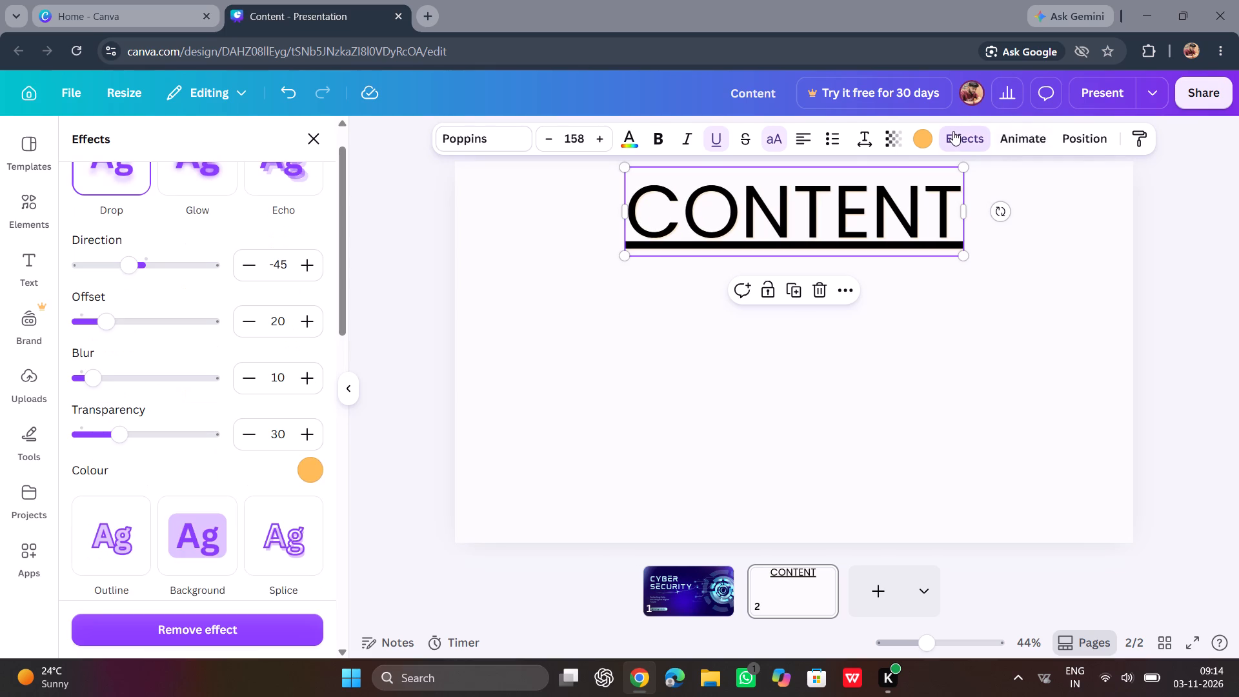
scroll(220, 464, "down", 1)
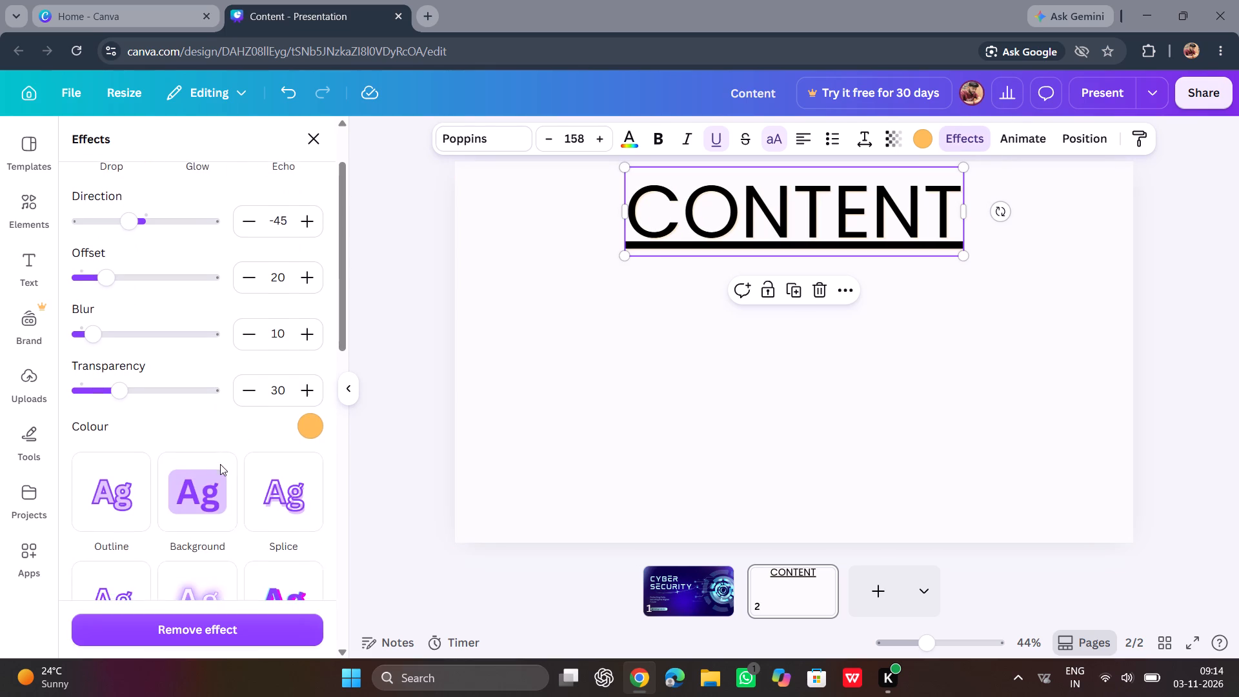
scroll(220, 464, "down", 1)
left_click(201, 506)
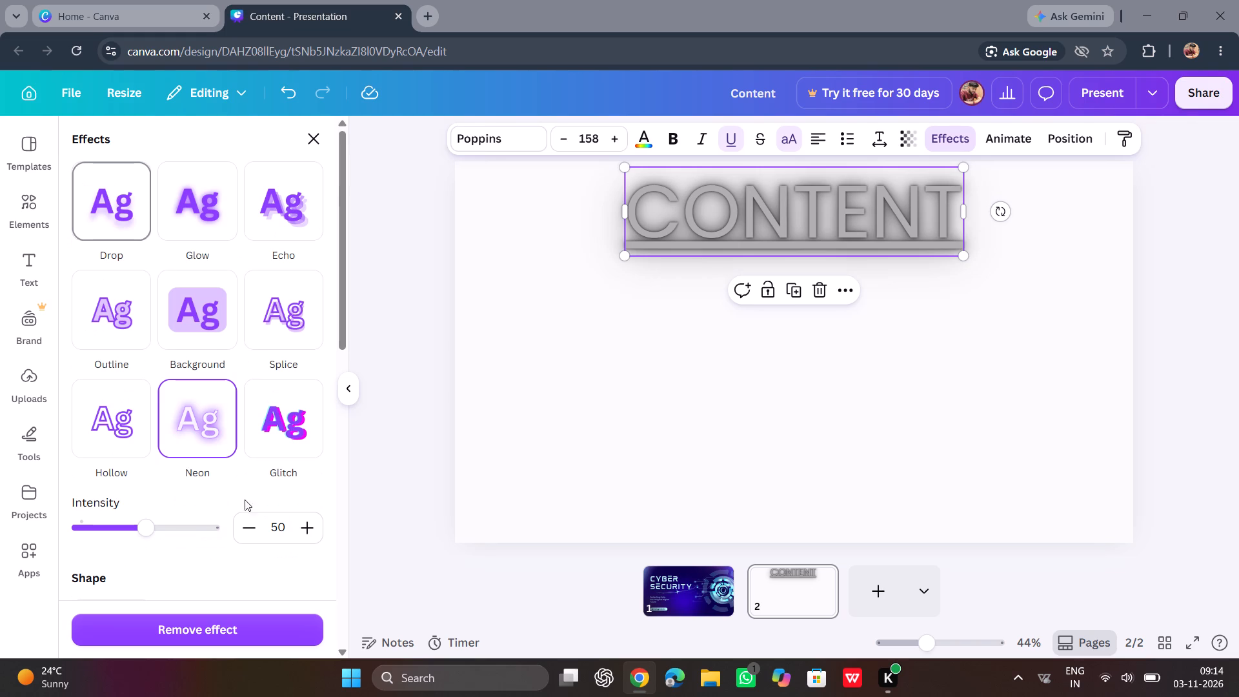
Try the Neon effect's intensity at 100 and 0 on the CONTENT heading, and settle on 44.
left_click(307, 532)
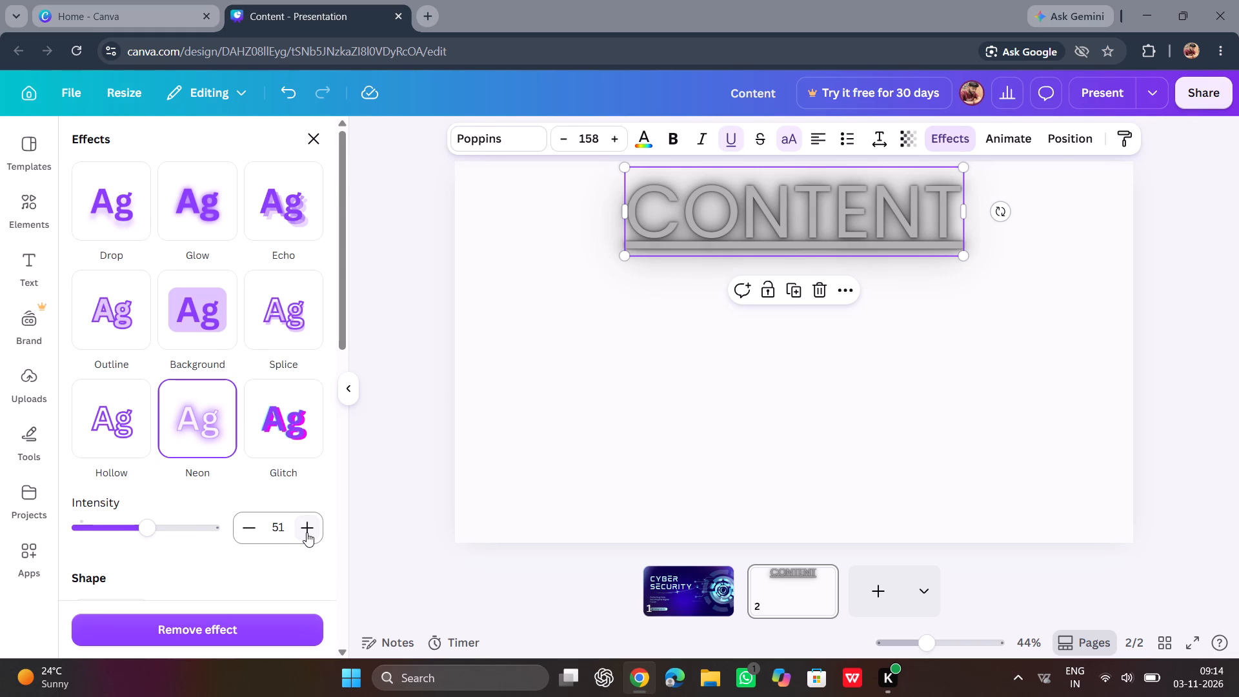
left_click(307, 532)
left_click(307, 532)
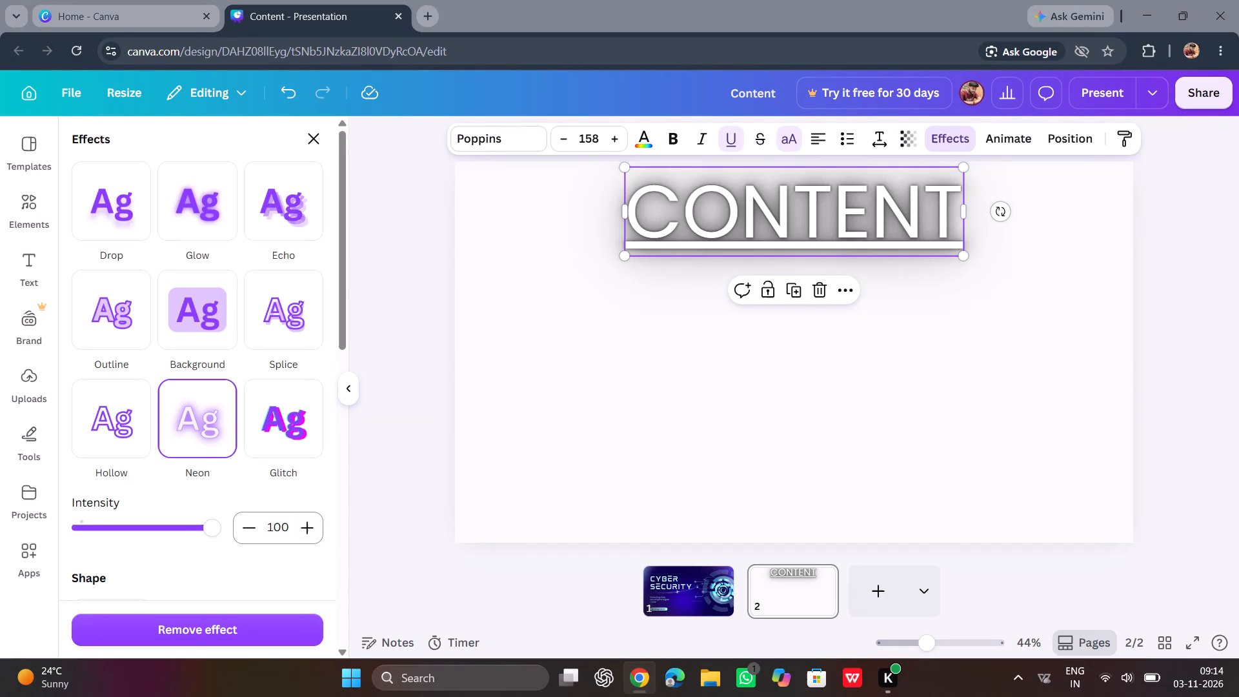
left_click(243, 526)
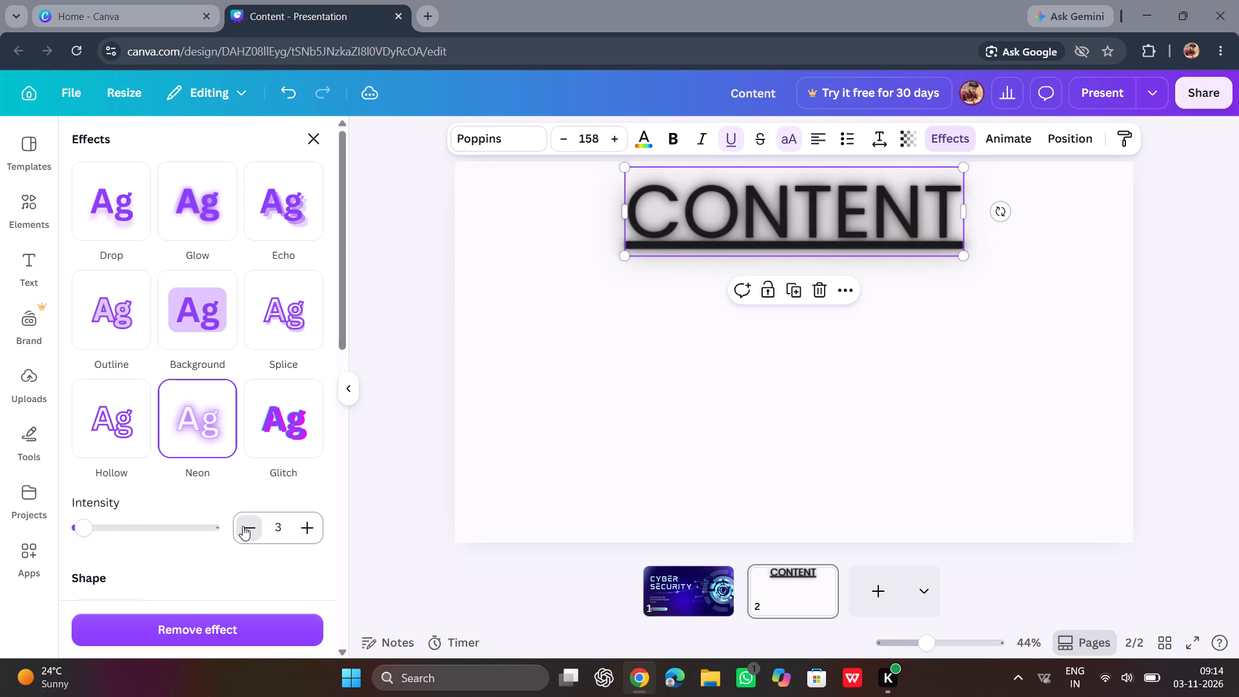
left_click(308, 529)
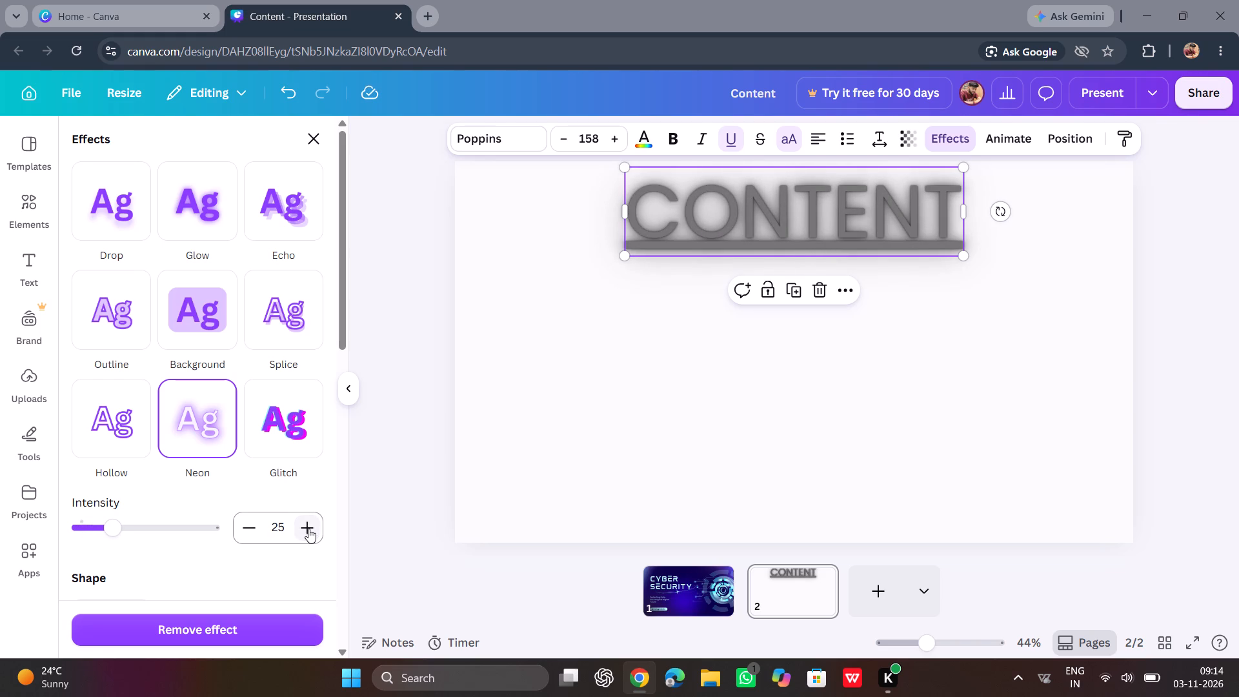
left_click(308, 528)
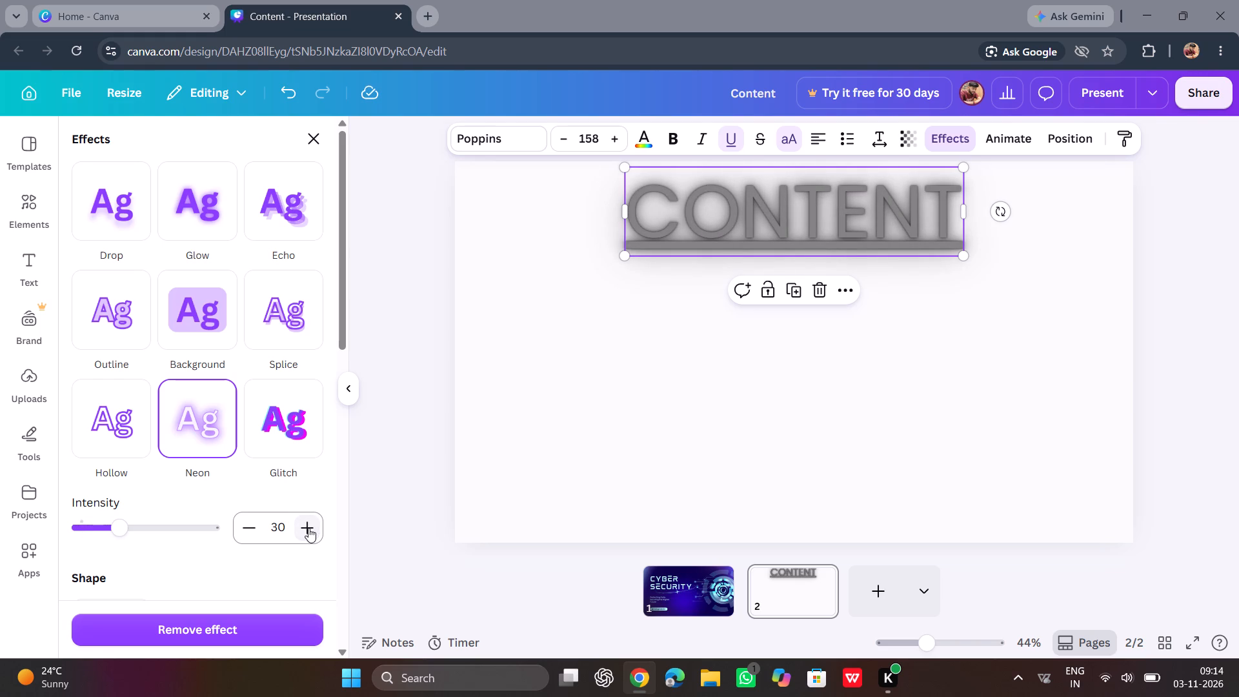
left_click(308, 528)
left_click(308, 528)
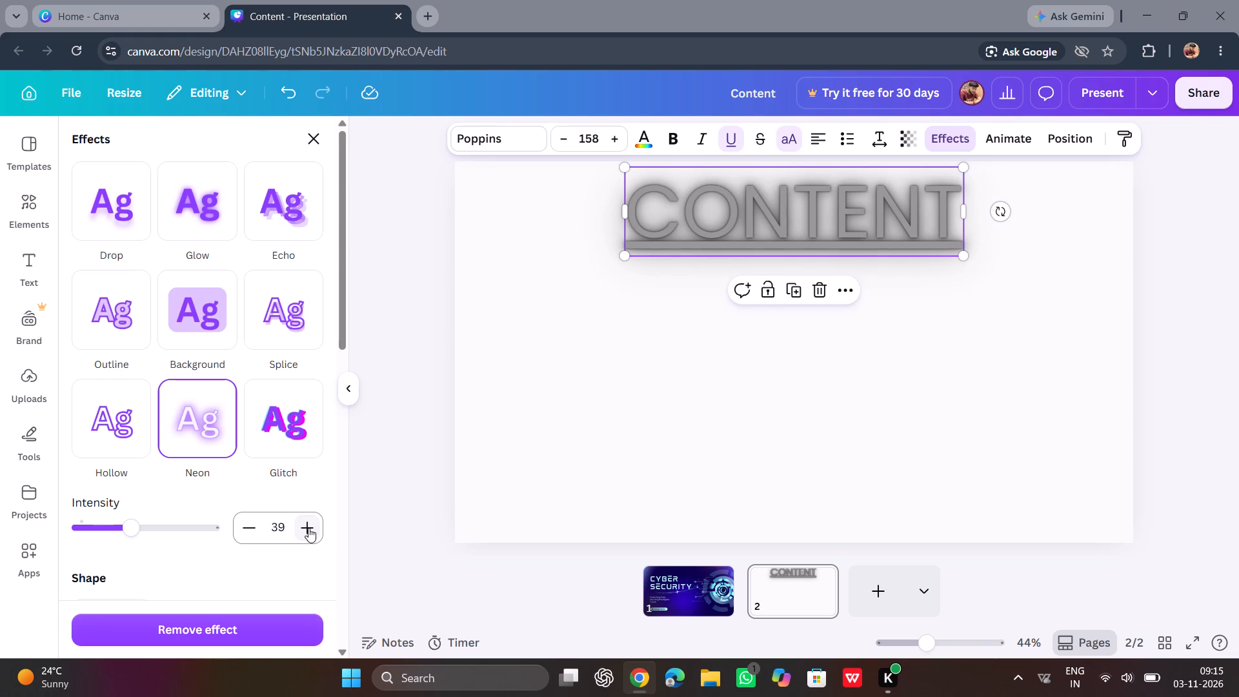
left_click(308, 528)
Set the CONTENT heading's text colour to the black-to-gold gradient and apply the change from black across all pages.
left_click(641, 128)
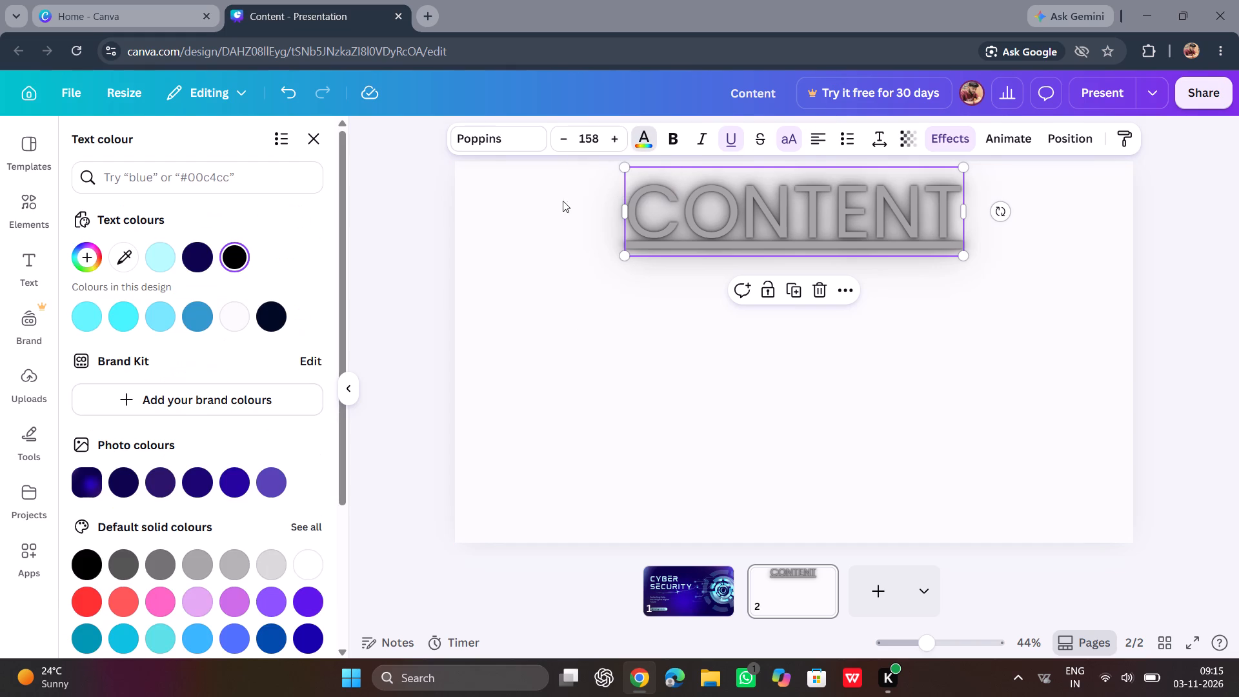
scroll(181, 543, "down", 1)
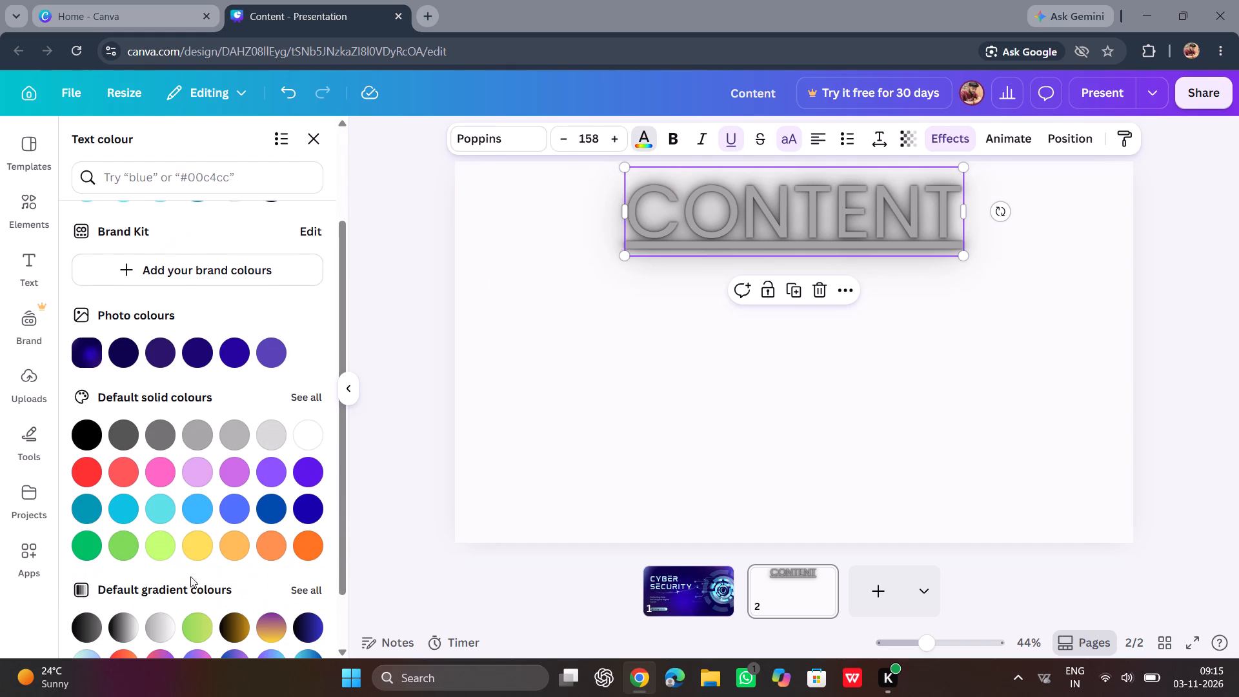
left_click(232, 627)
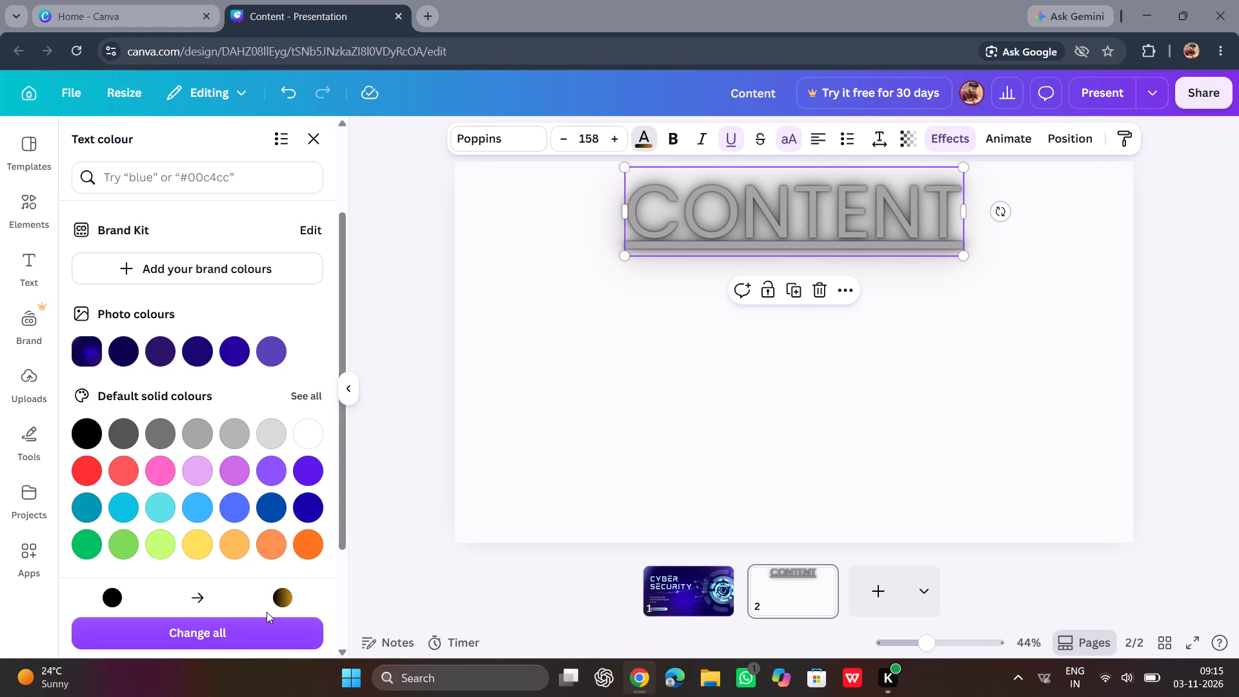
left_click(279, 598)
left_click(195, 631)
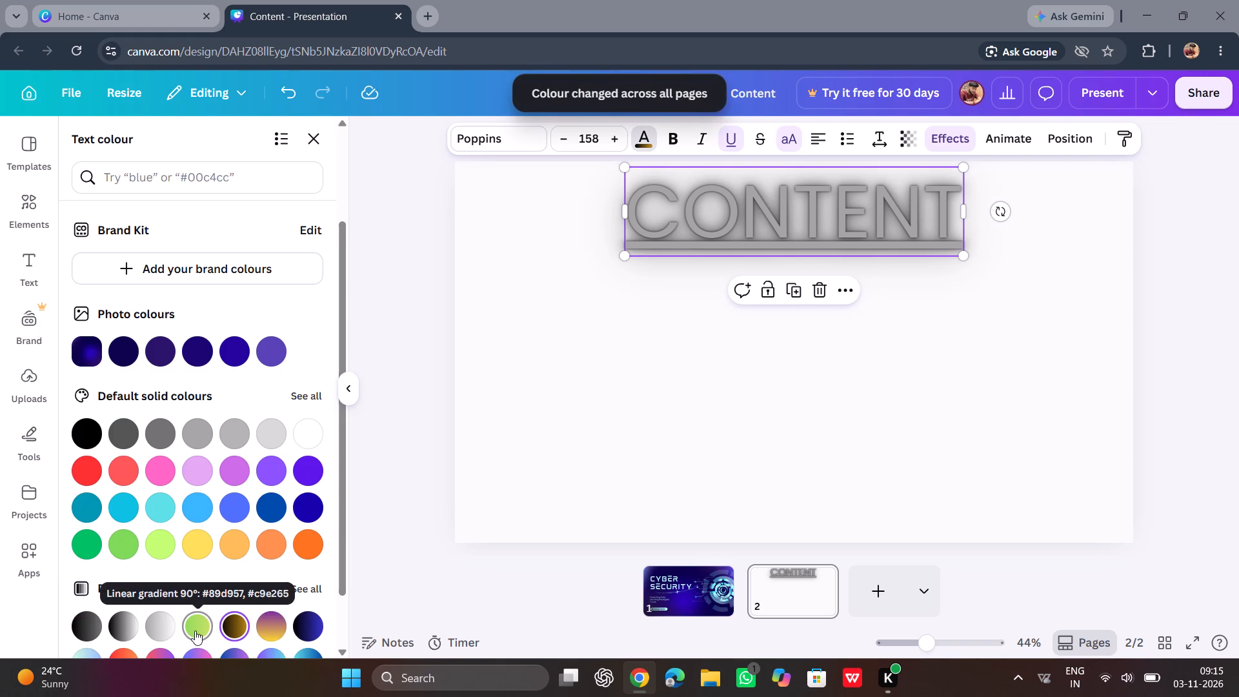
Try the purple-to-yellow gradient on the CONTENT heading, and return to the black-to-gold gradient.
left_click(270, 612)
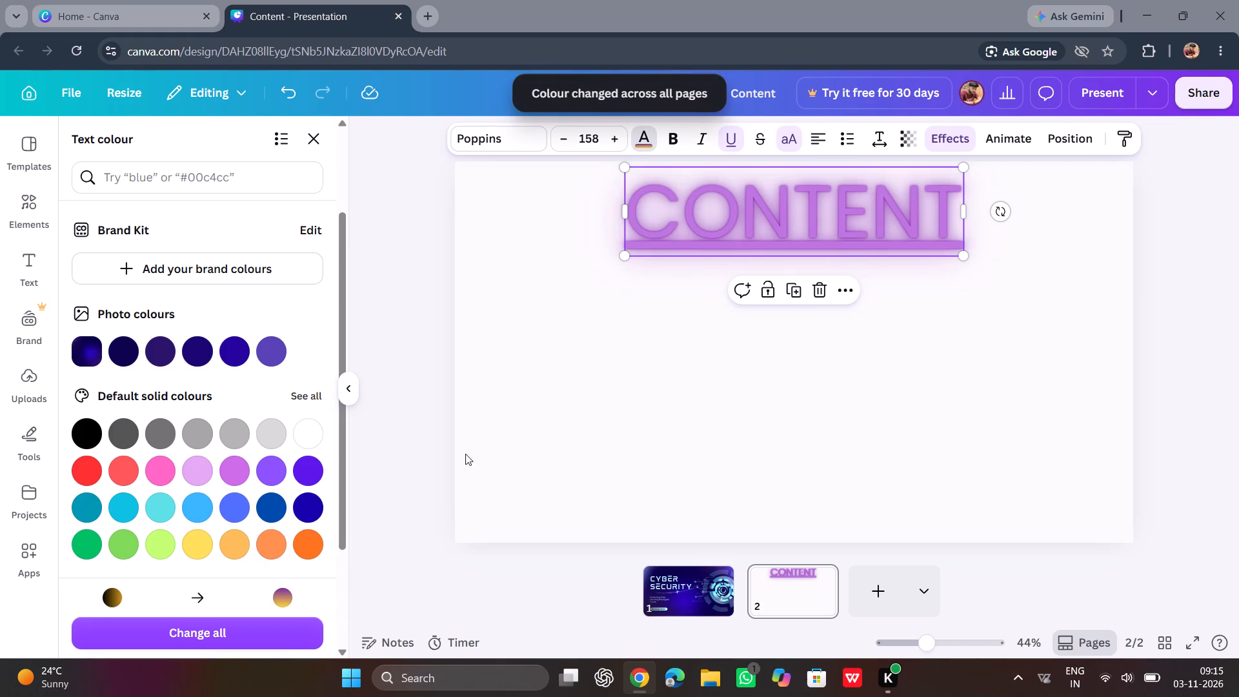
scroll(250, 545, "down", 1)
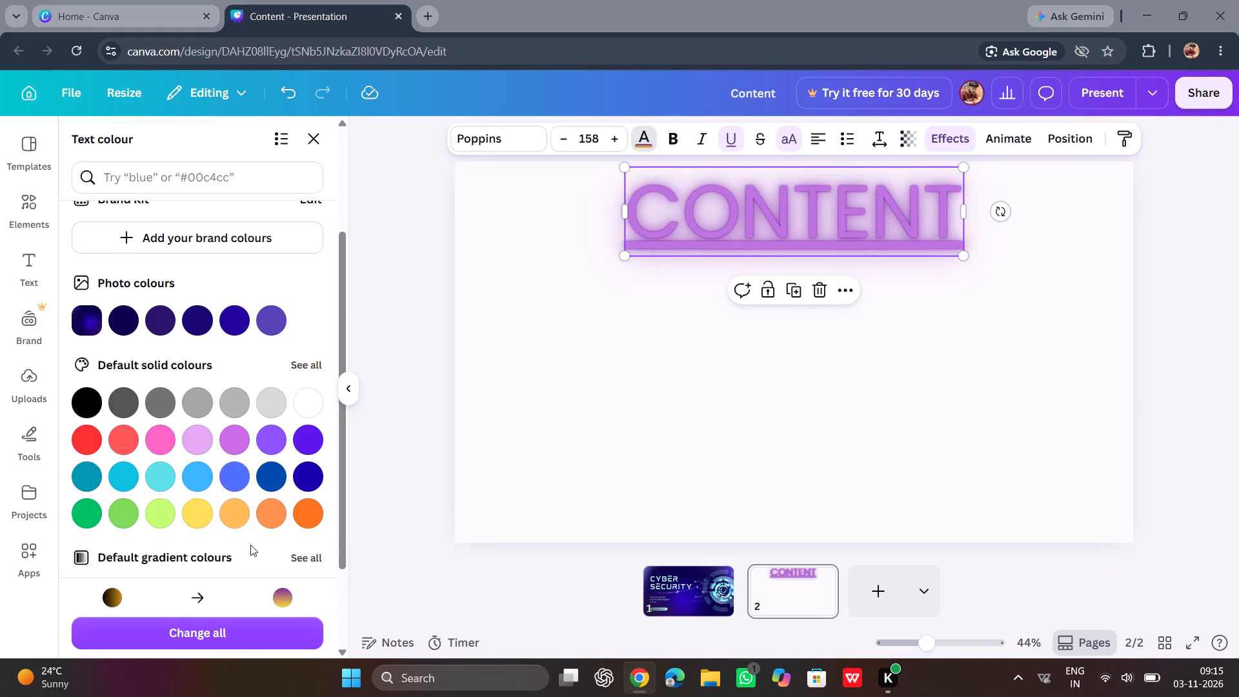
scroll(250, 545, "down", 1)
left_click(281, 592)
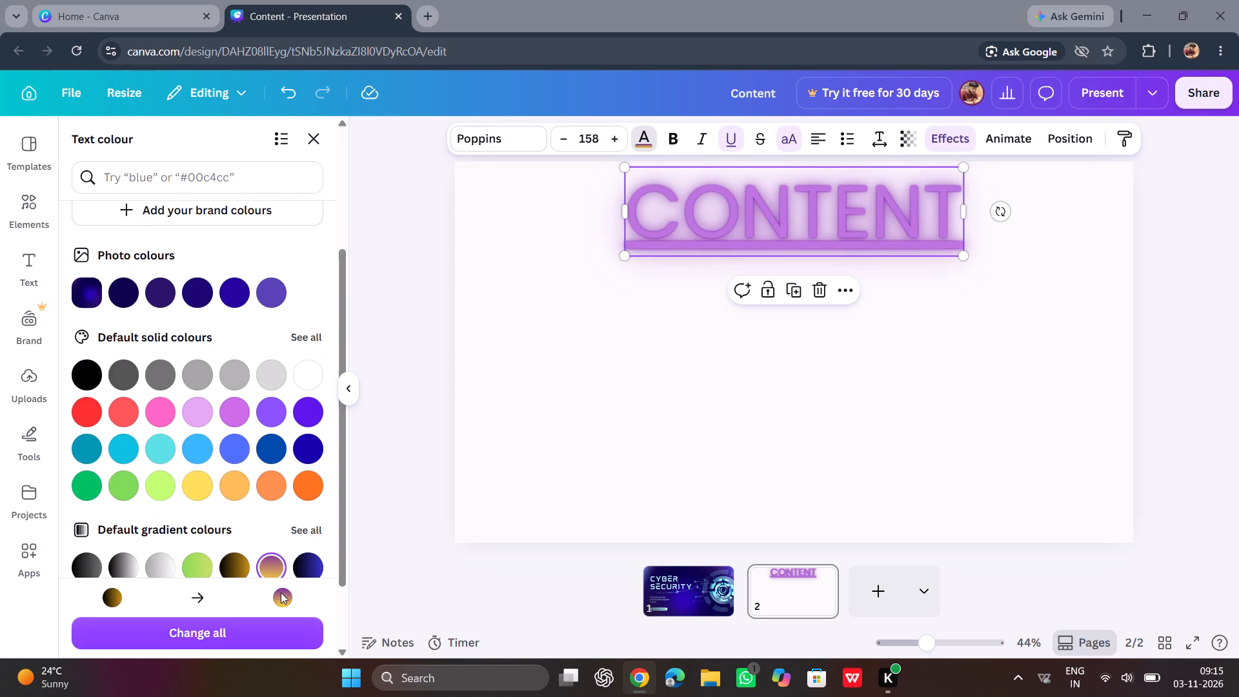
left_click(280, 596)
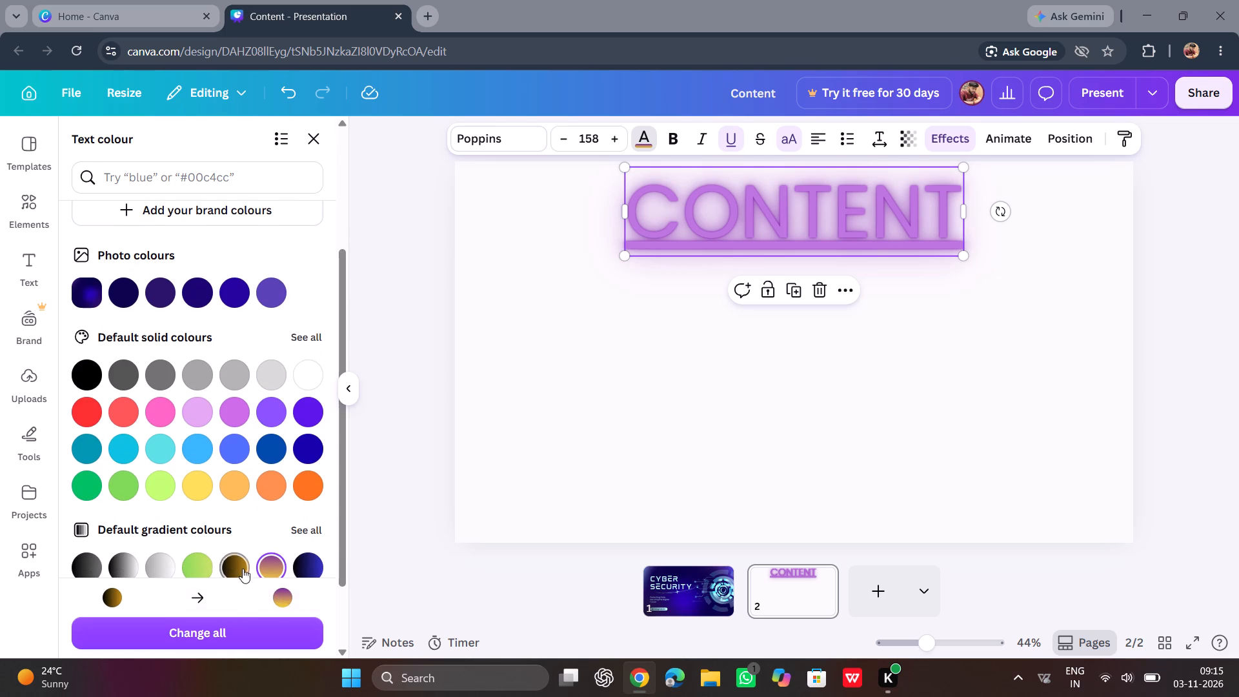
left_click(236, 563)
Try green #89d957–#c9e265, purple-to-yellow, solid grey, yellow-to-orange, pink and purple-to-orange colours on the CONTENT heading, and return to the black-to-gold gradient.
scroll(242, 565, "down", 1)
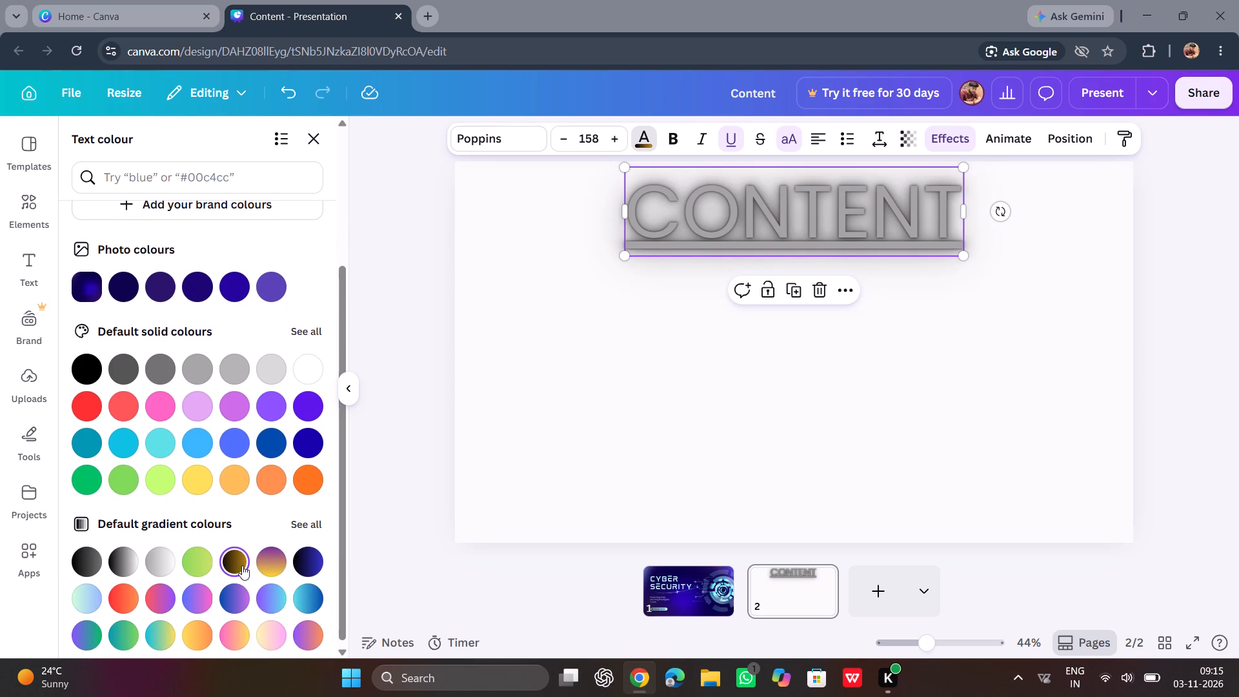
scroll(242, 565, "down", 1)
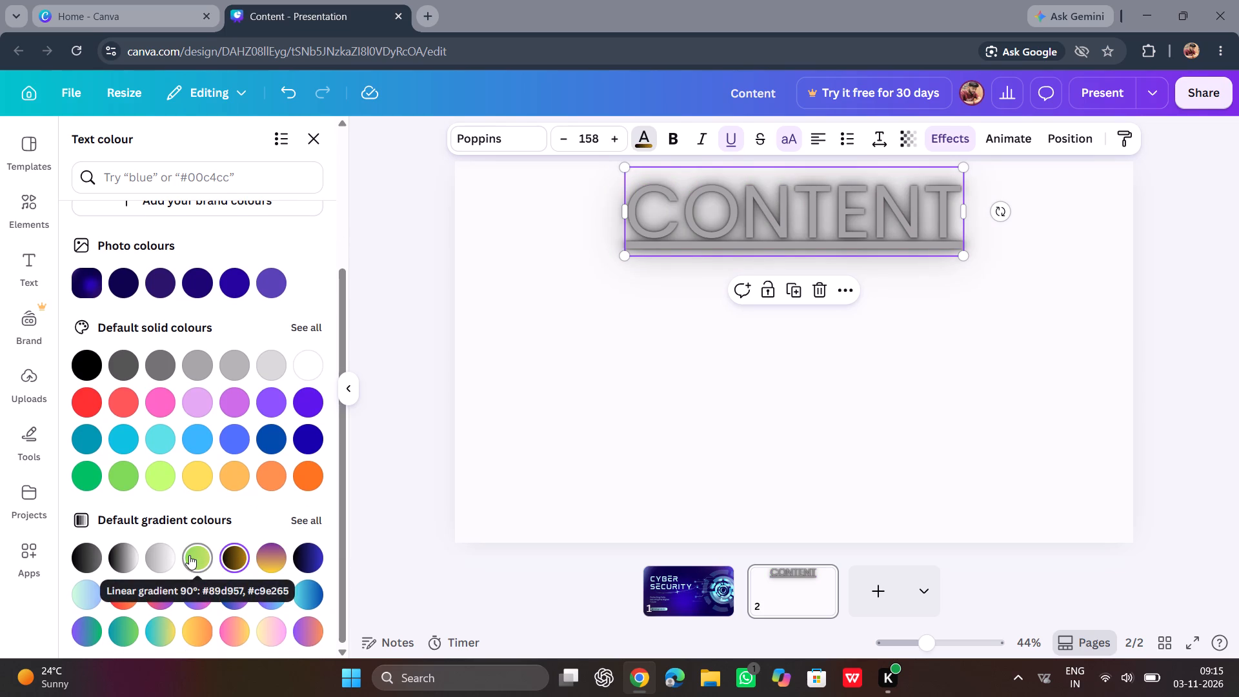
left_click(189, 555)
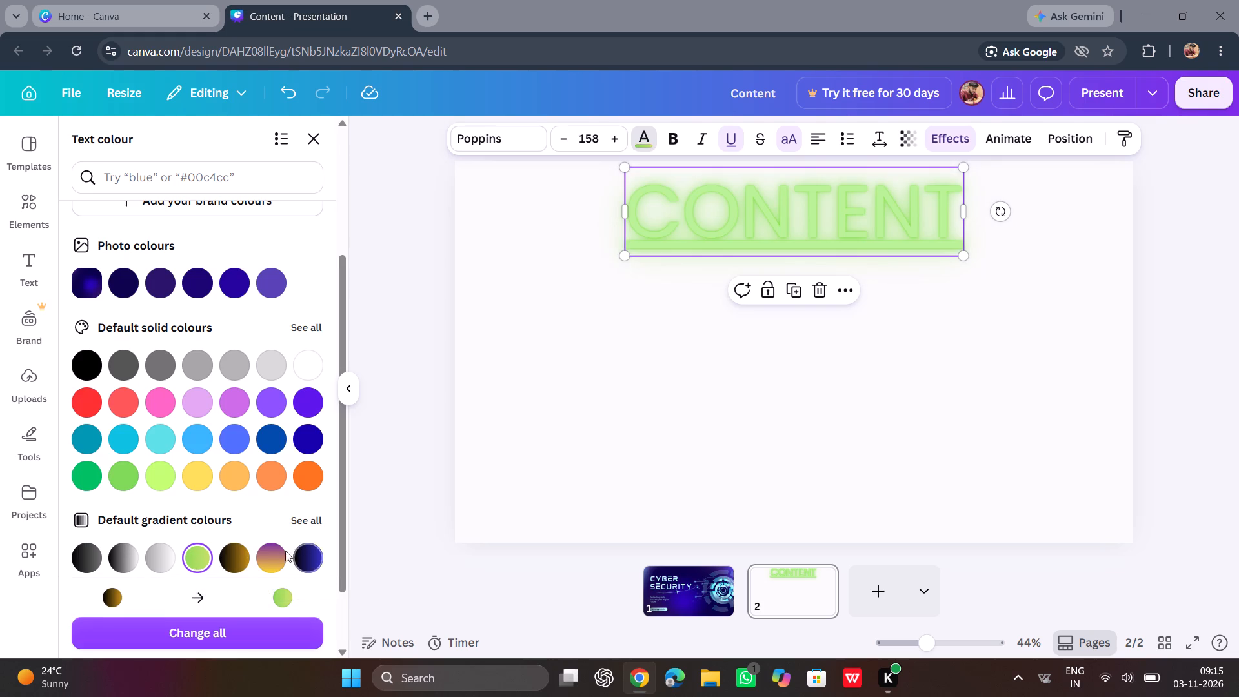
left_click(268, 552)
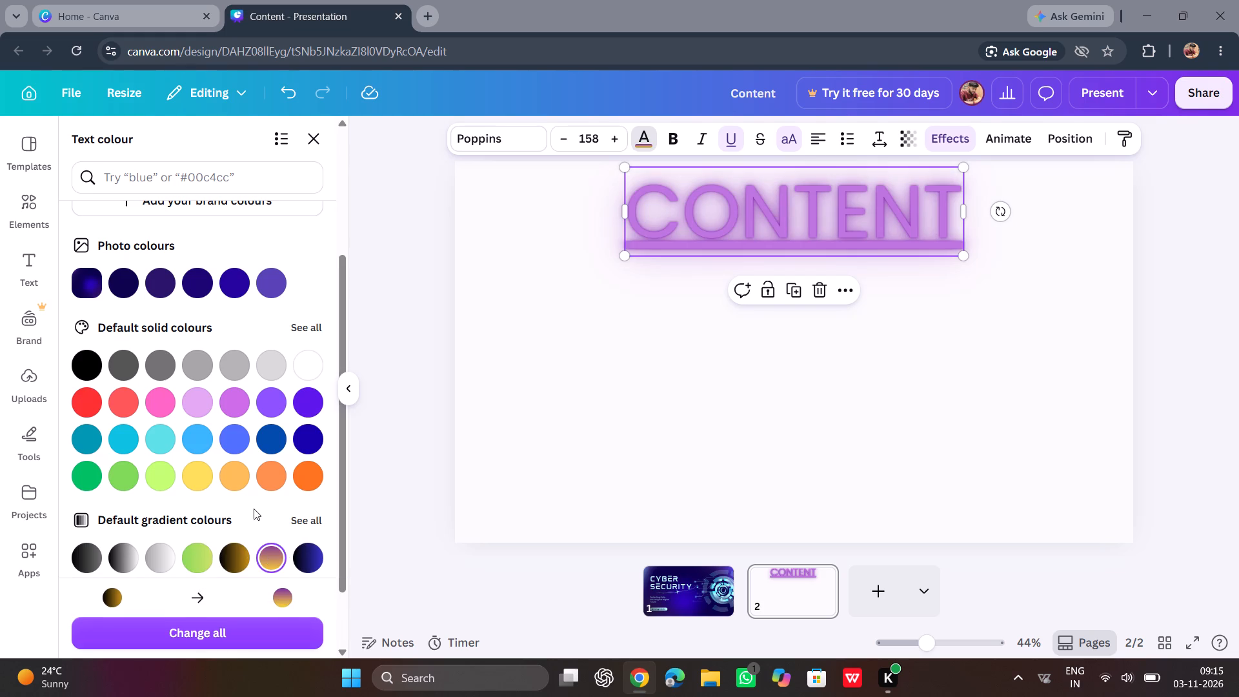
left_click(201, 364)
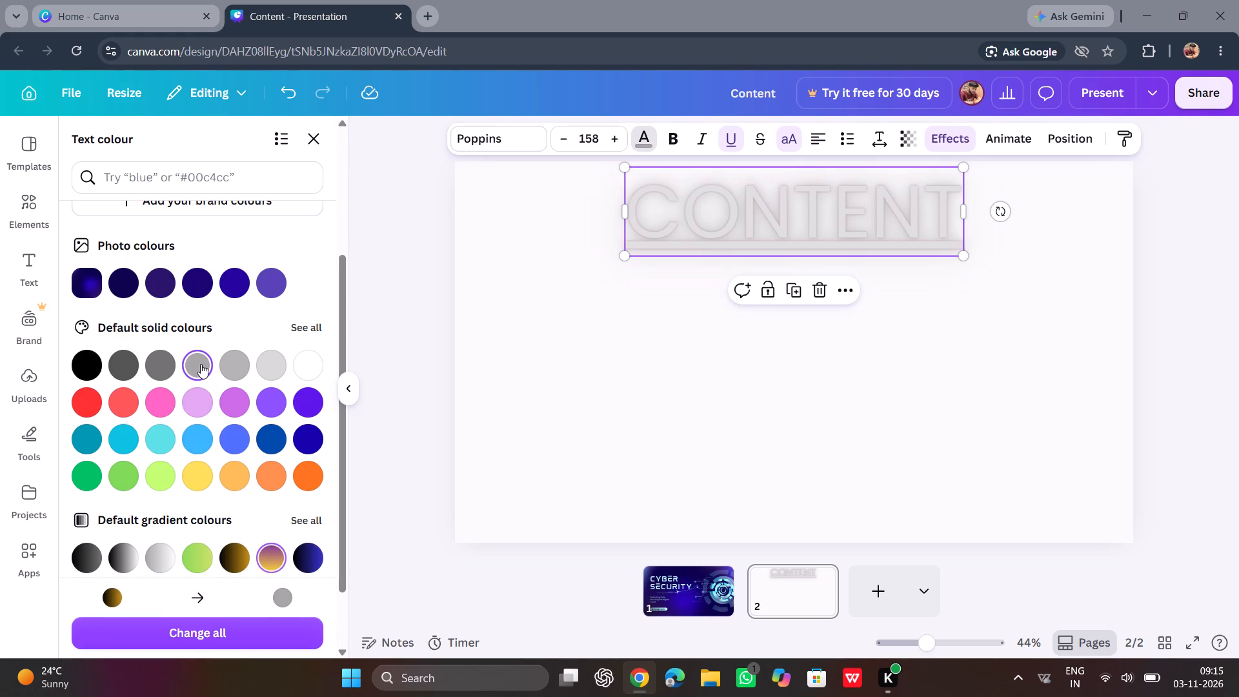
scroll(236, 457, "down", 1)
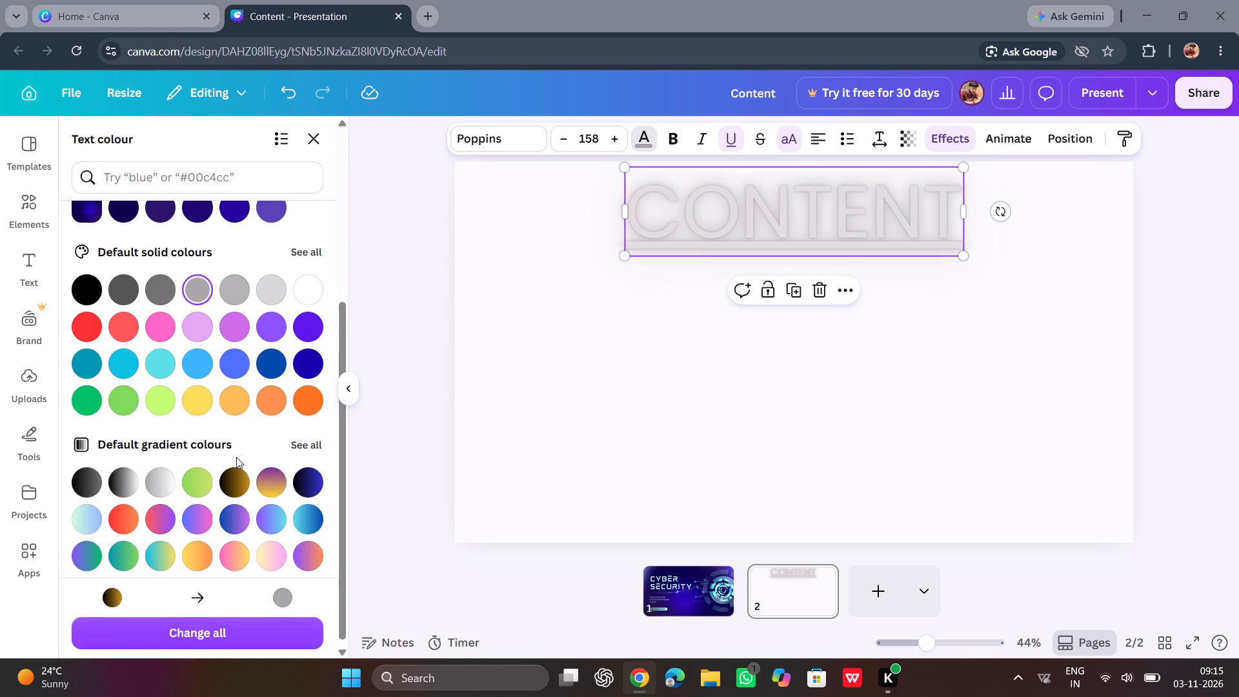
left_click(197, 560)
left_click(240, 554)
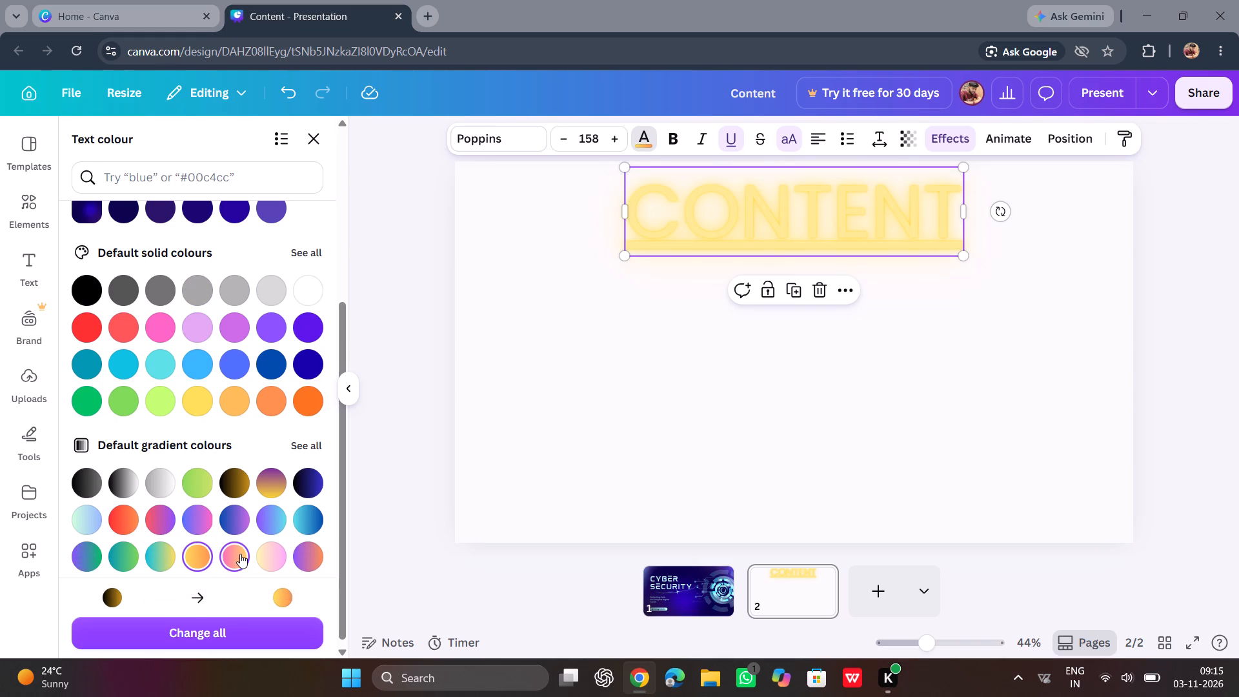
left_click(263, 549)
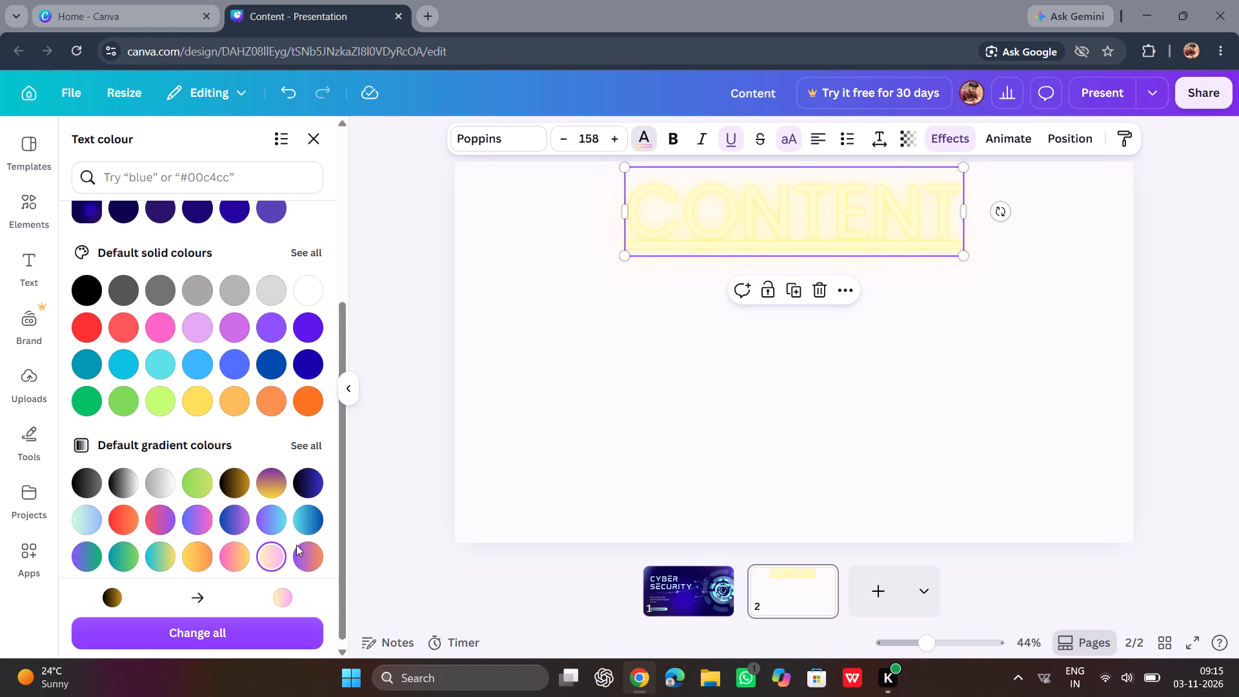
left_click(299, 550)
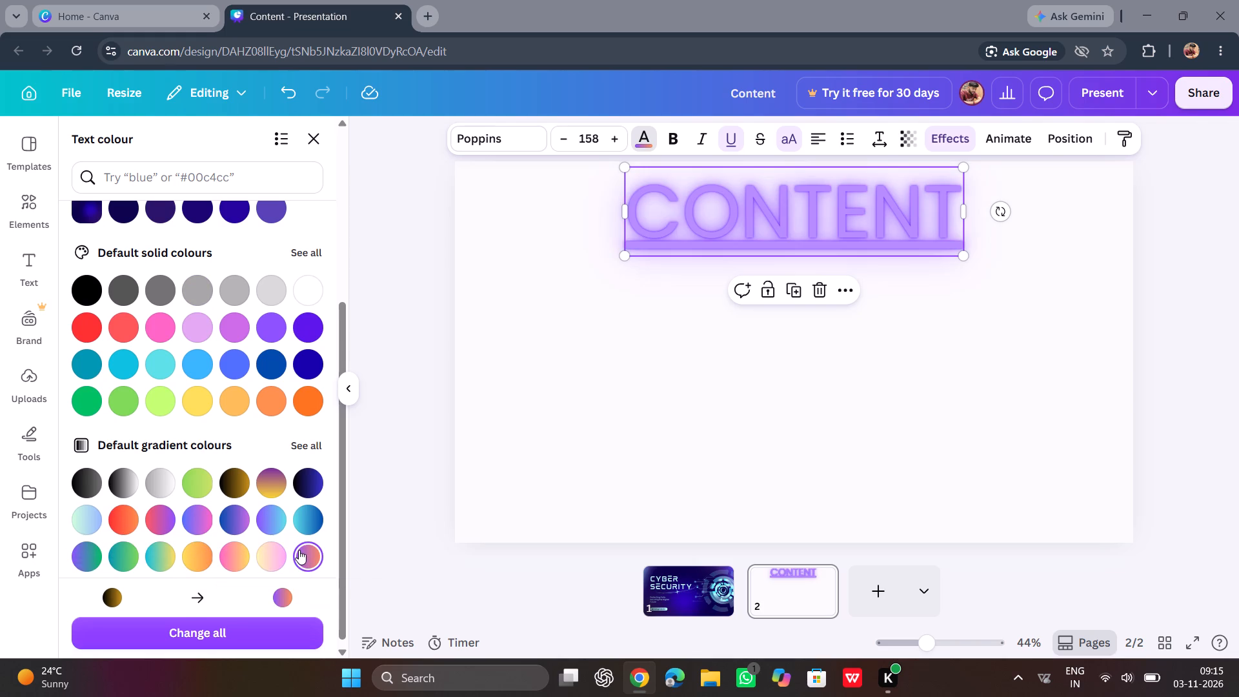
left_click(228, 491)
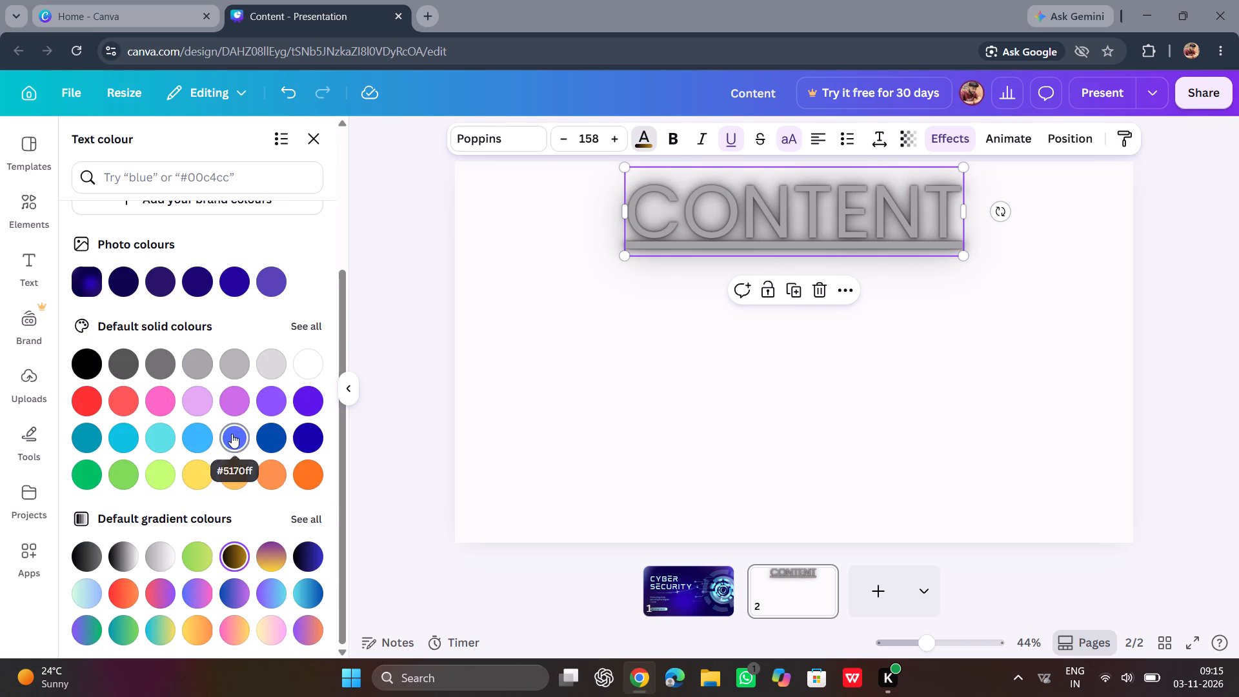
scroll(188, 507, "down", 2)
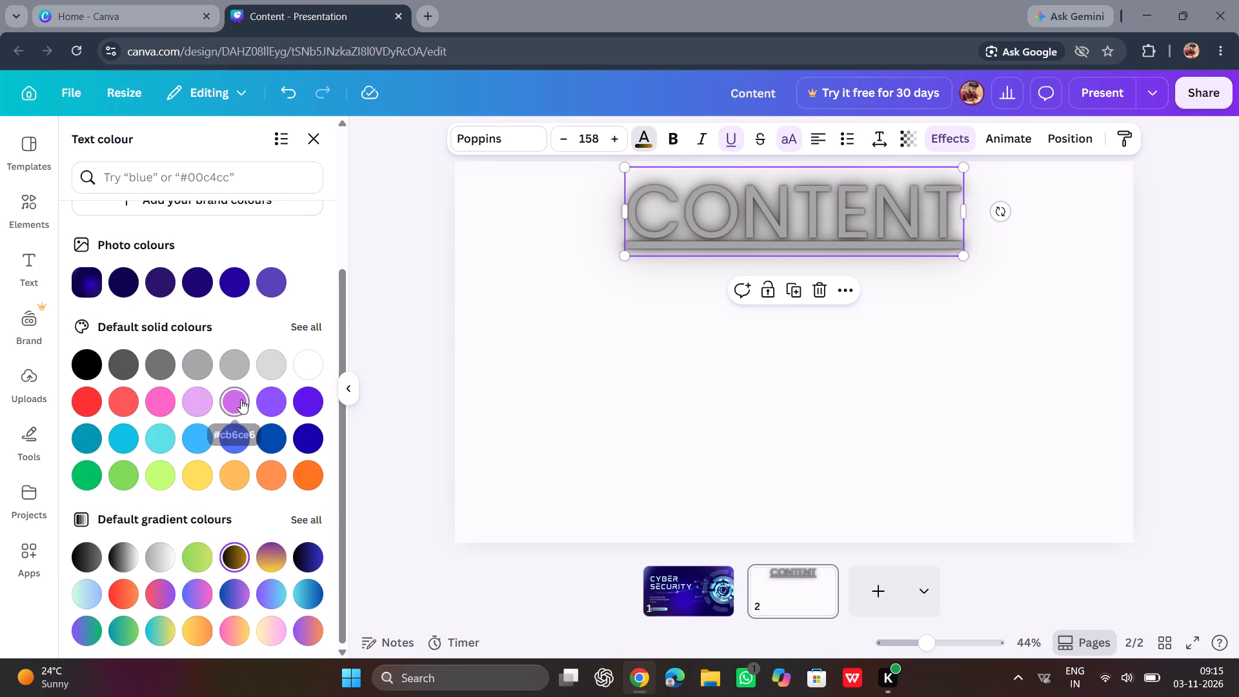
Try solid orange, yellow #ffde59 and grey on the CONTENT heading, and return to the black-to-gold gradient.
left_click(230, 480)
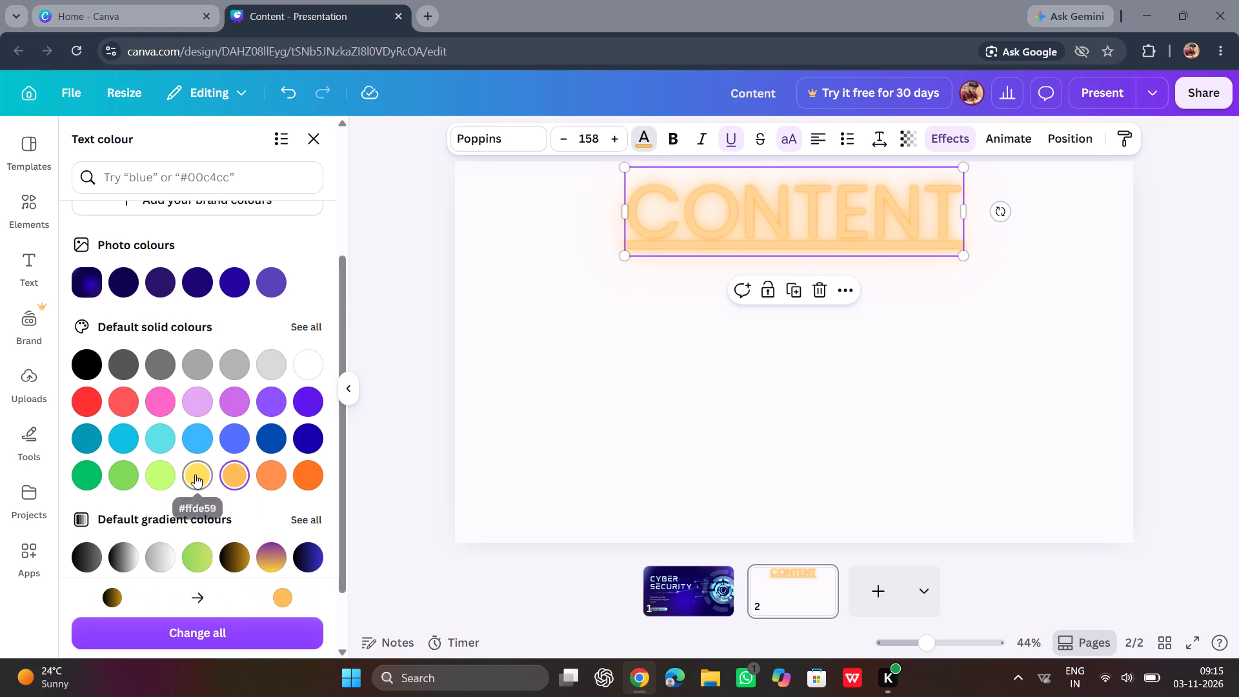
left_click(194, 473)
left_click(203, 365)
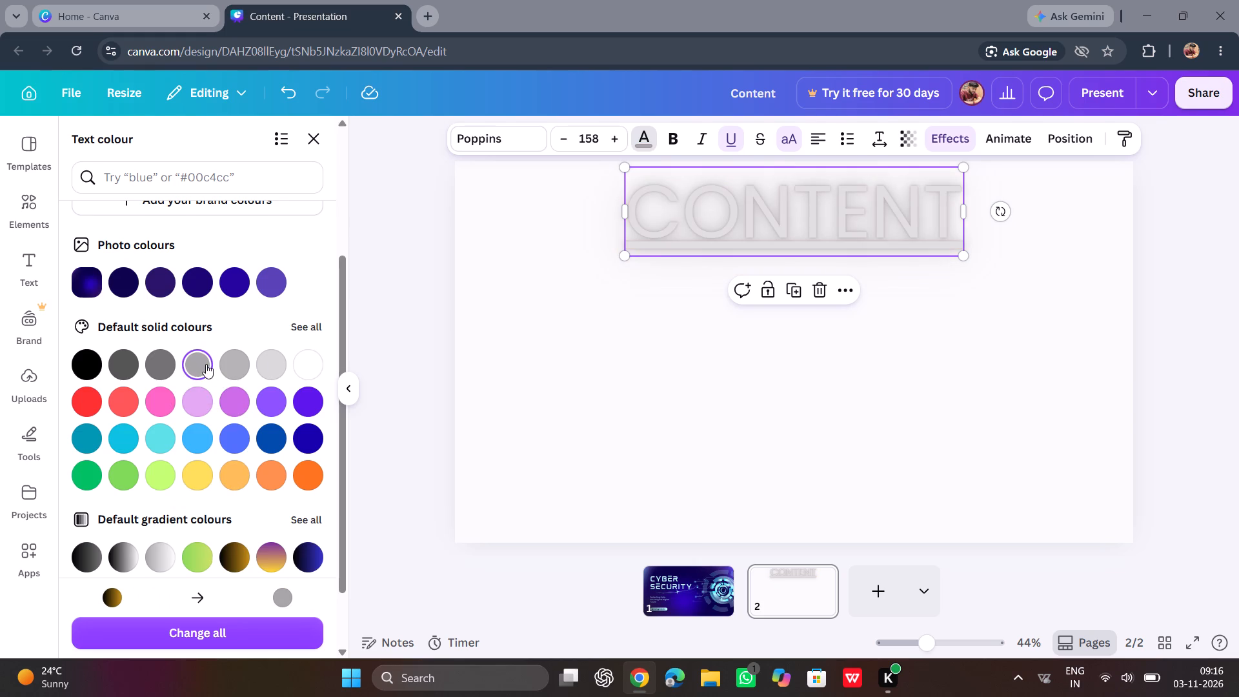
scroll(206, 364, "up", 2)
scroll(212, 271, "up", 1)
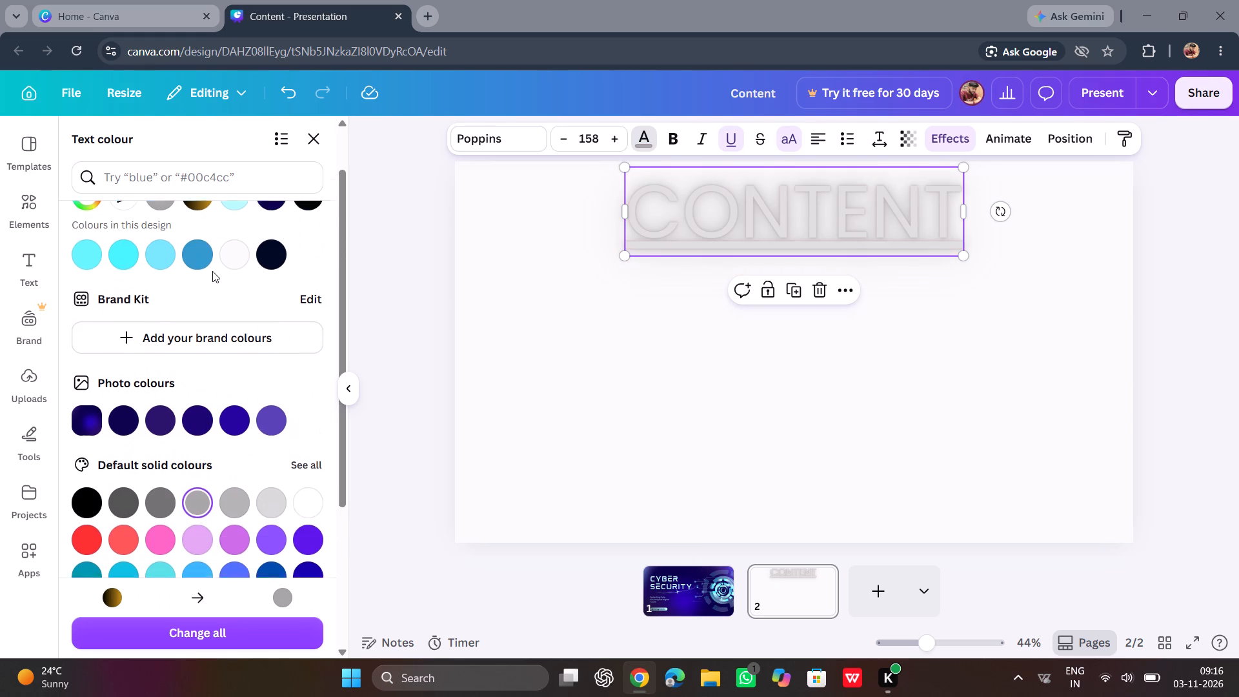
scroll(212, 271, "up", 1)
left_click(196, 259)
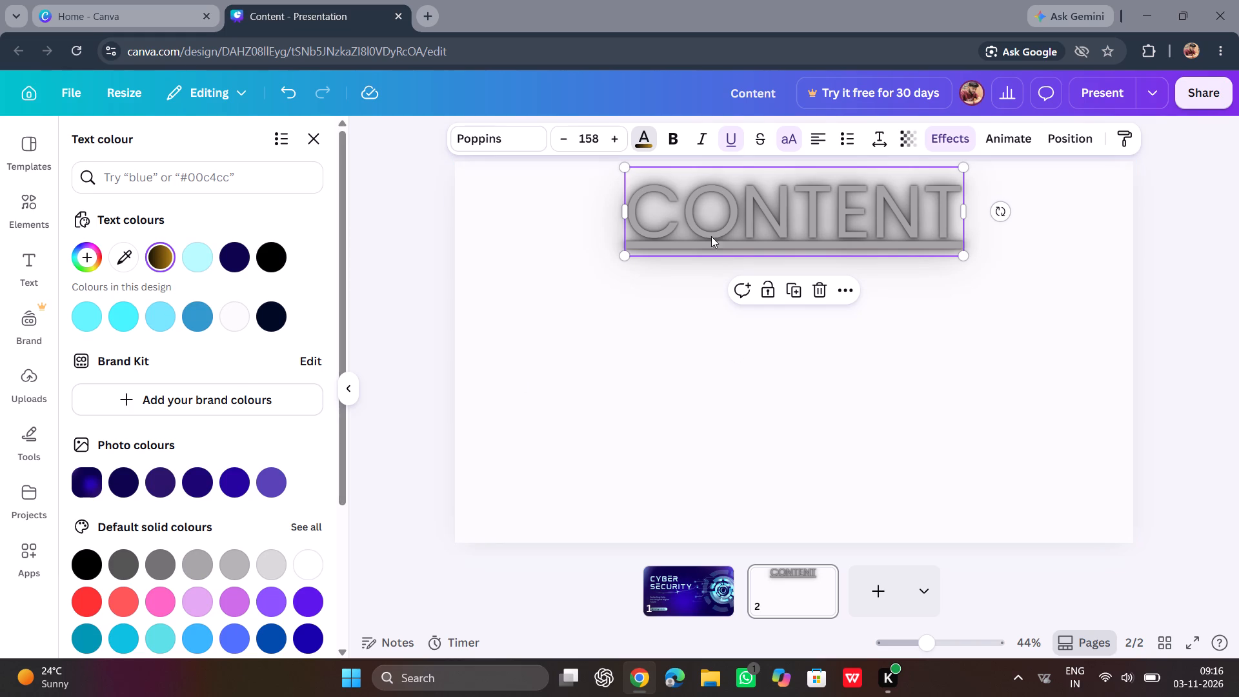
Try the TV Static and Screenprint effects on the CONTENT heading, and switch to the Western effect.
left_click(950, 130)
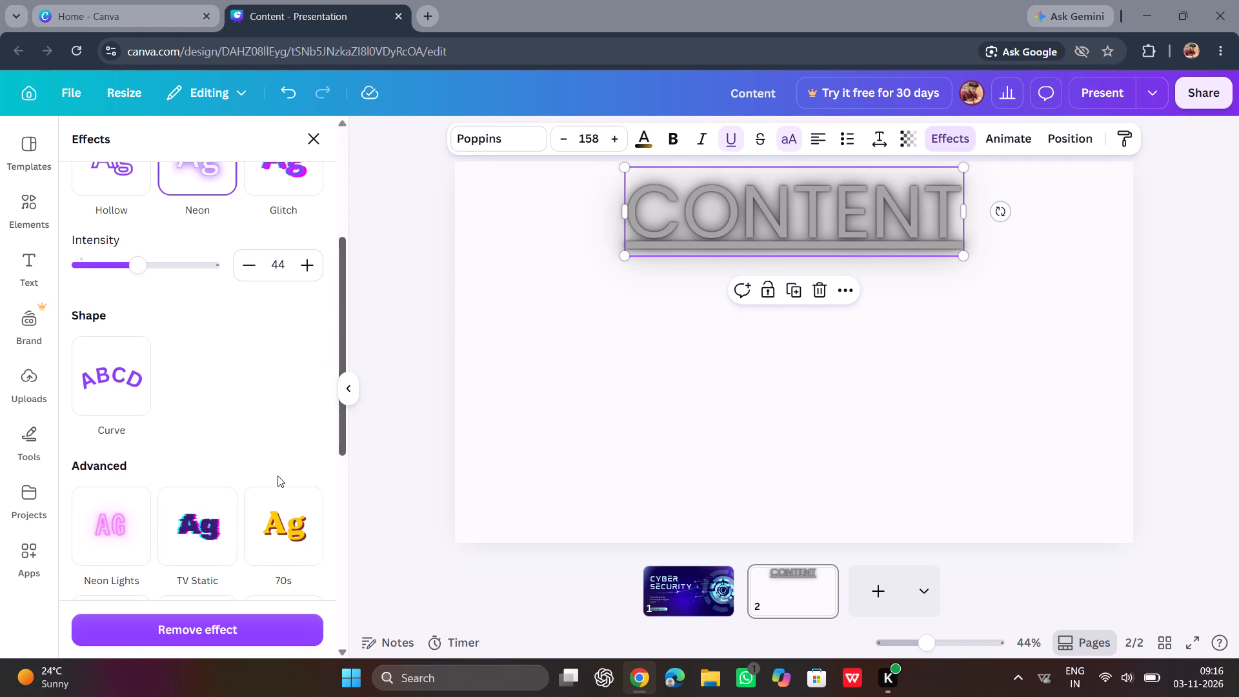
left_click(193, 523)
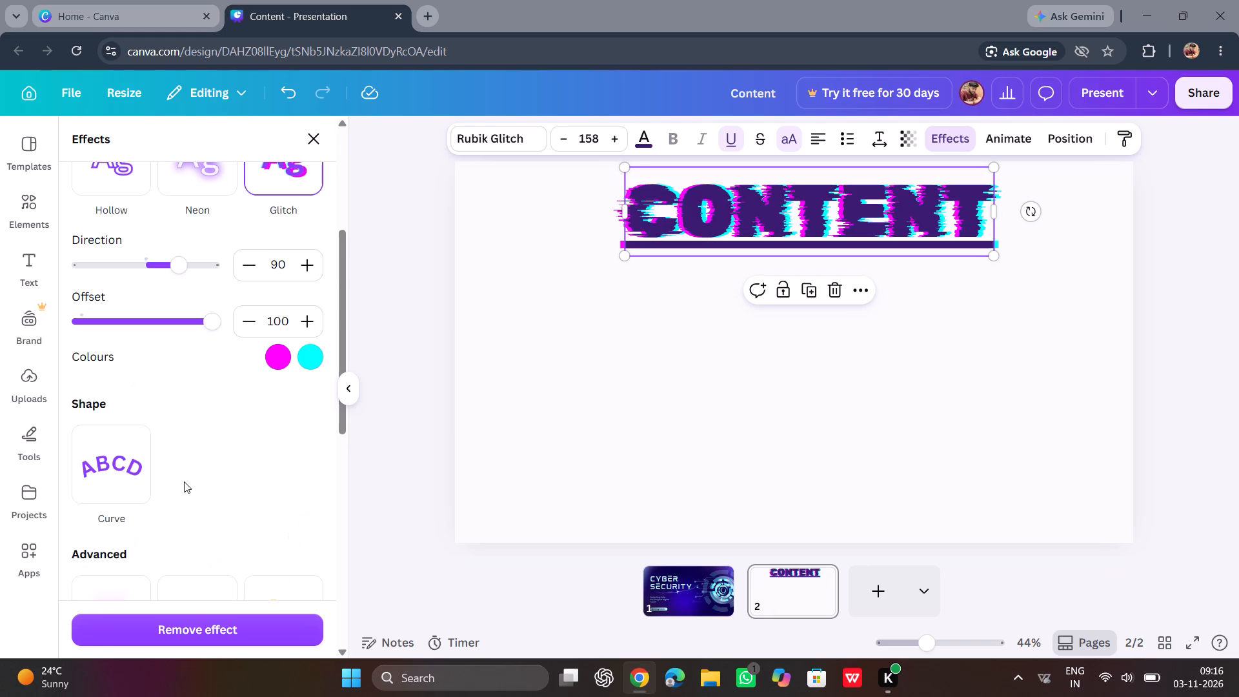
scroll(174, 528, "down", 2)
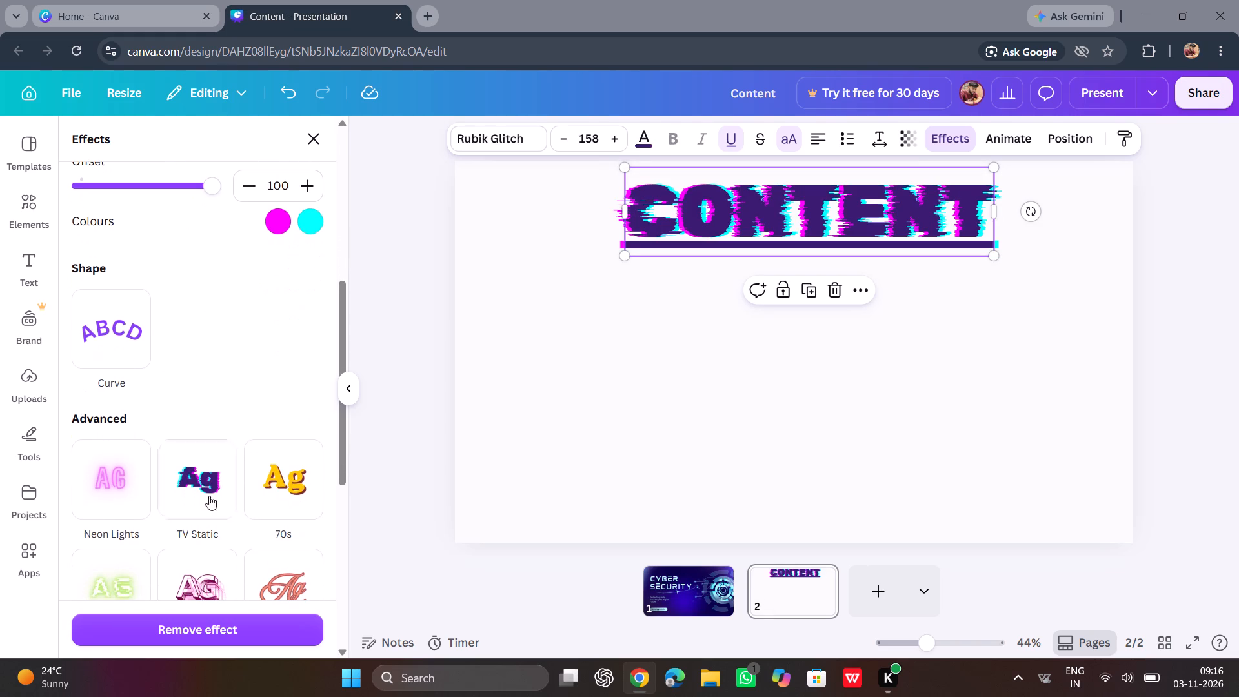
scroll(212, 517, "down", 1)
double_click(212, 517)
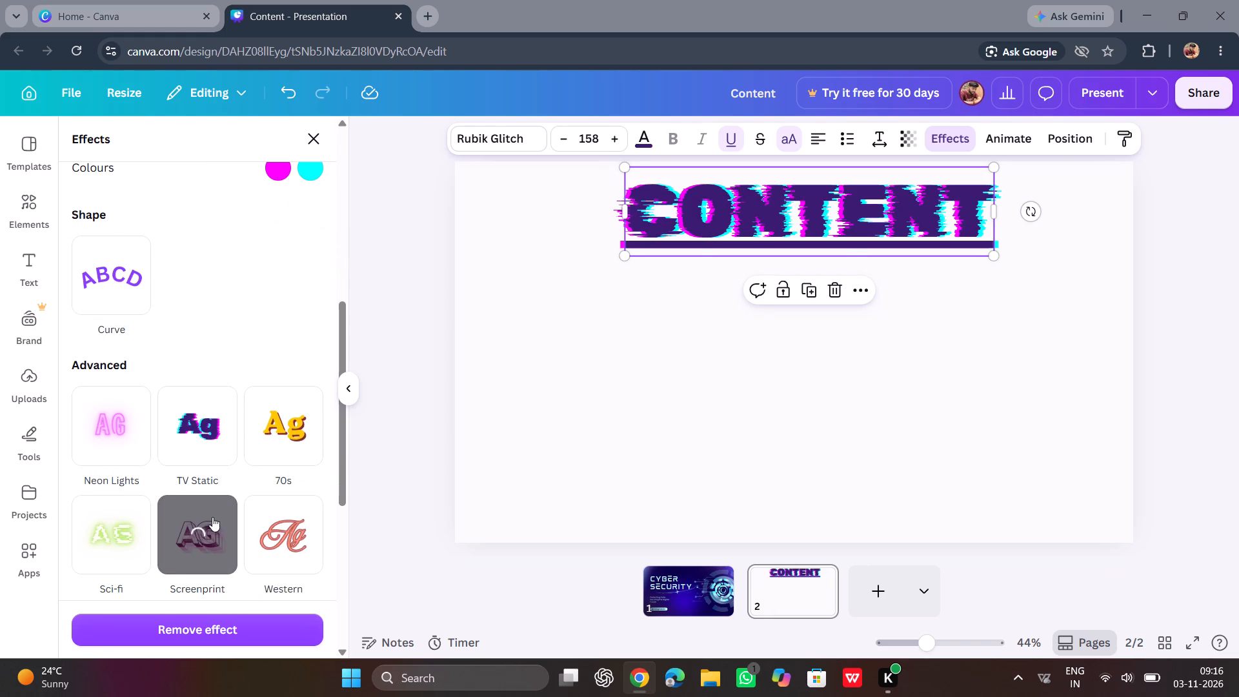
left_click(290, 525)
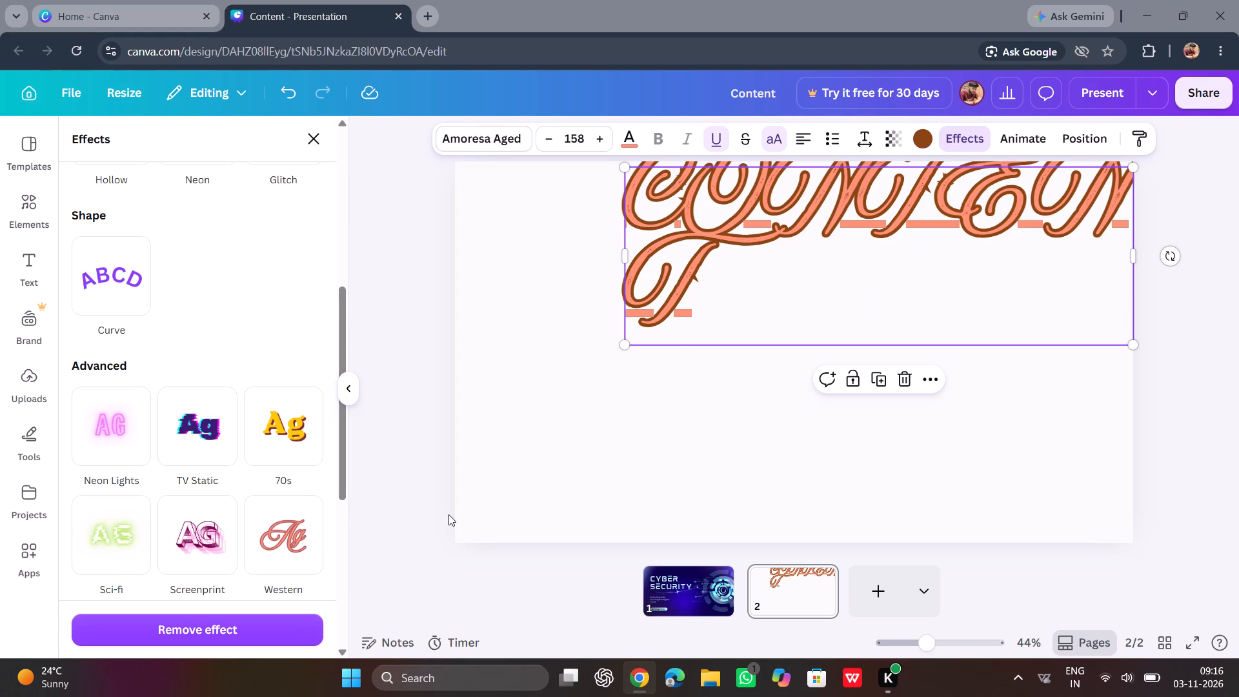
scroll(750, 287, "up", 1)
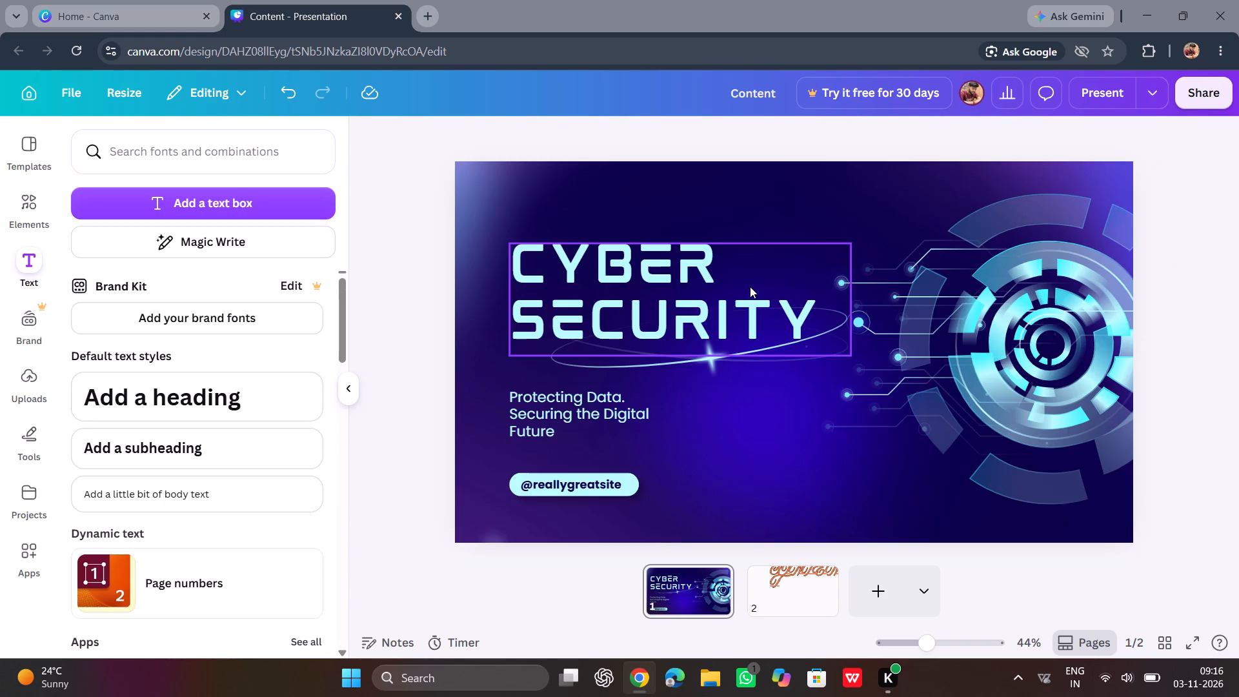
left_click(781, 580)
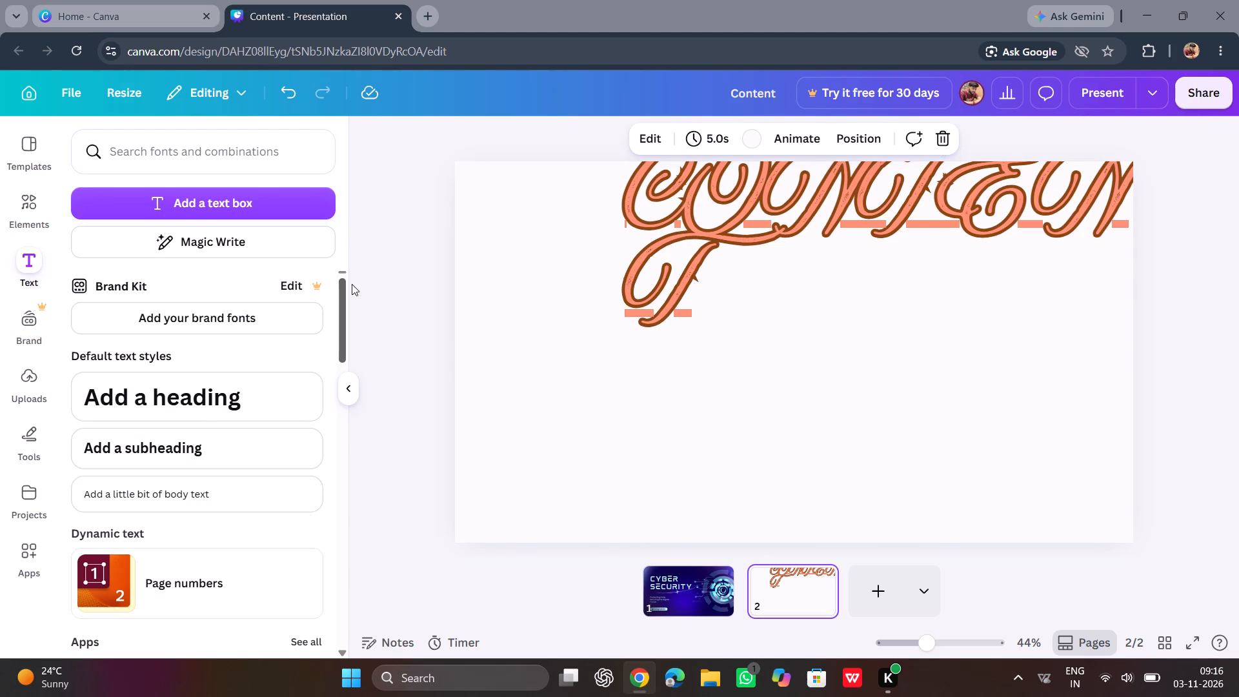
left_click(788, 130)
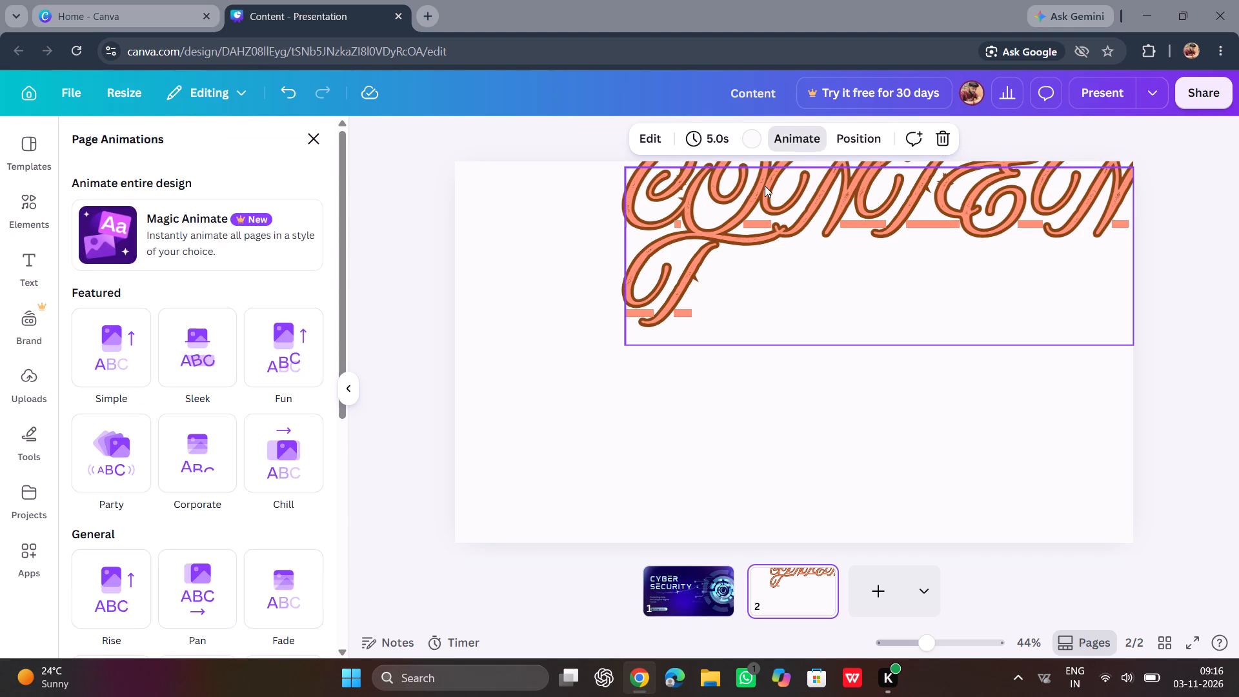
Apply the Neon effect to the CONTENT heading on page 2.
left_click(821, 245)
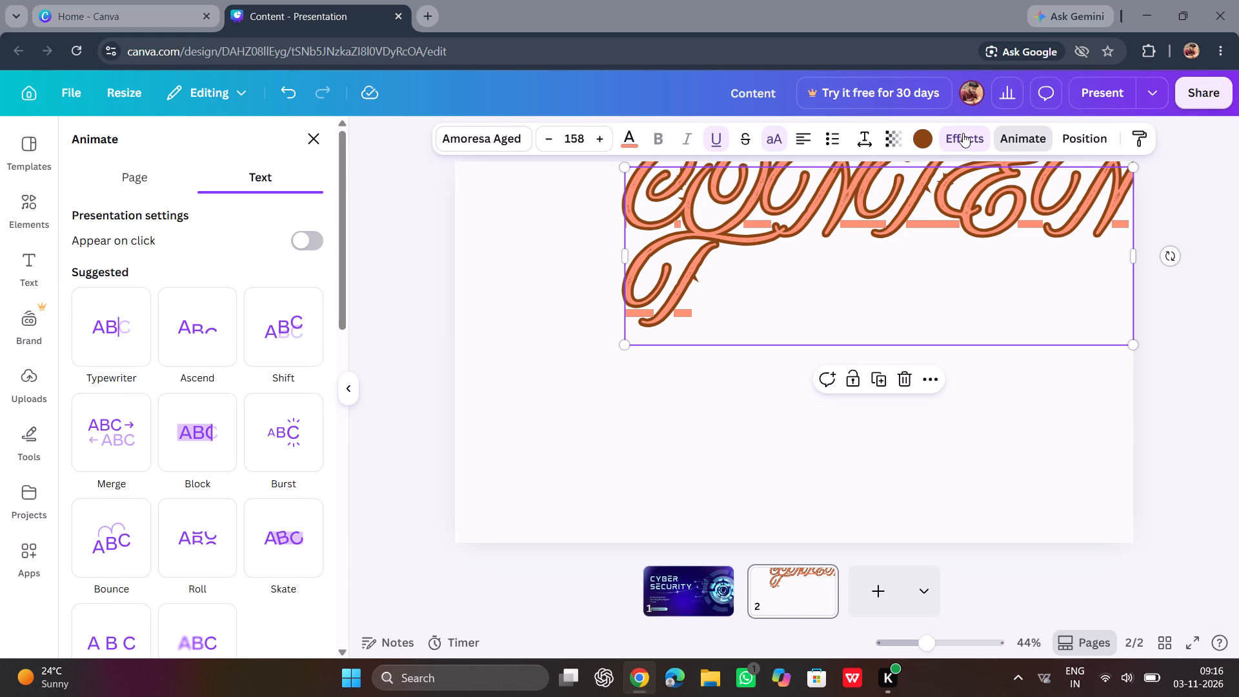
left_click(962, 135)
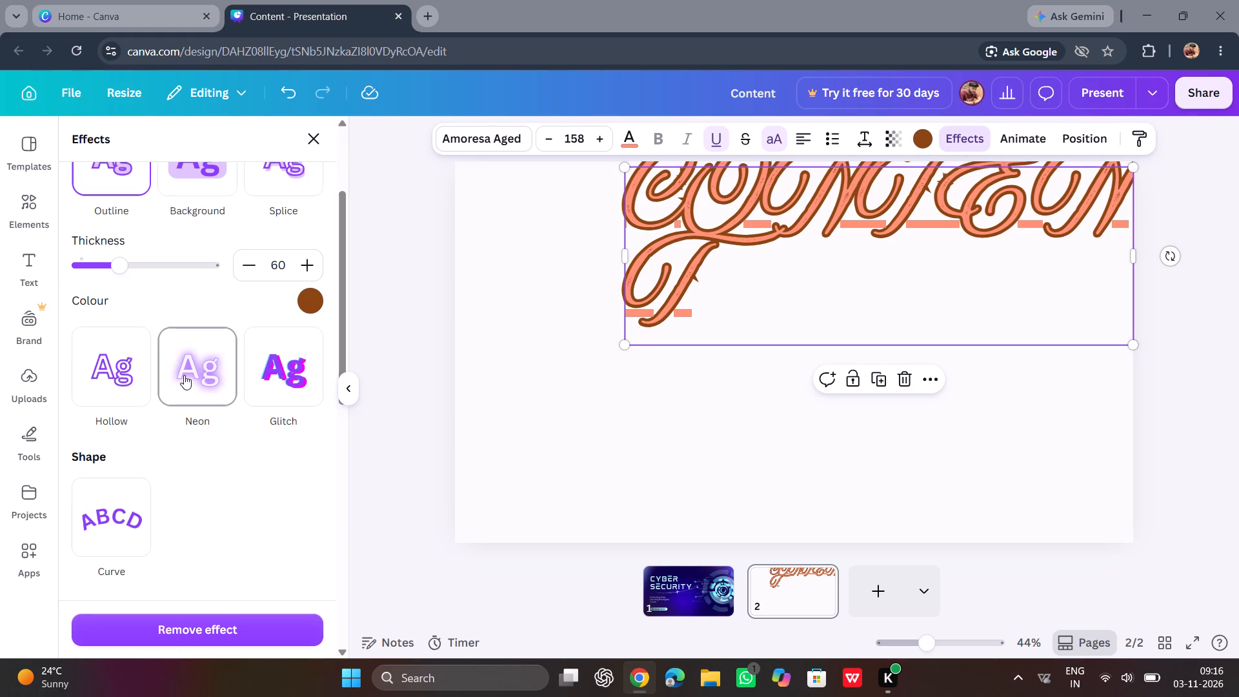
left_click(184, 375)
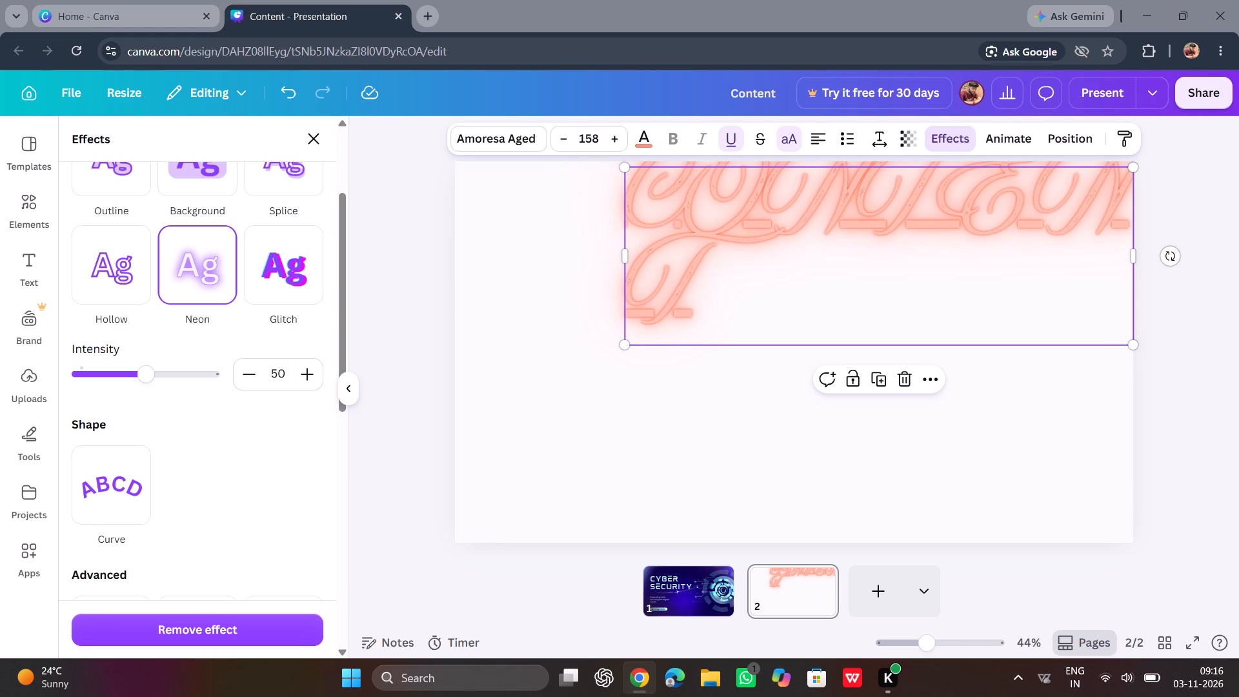
Reduce the CONTENT heading's font size to 111 and move it fully onto the page near the top centre.
right_click(563, 140)
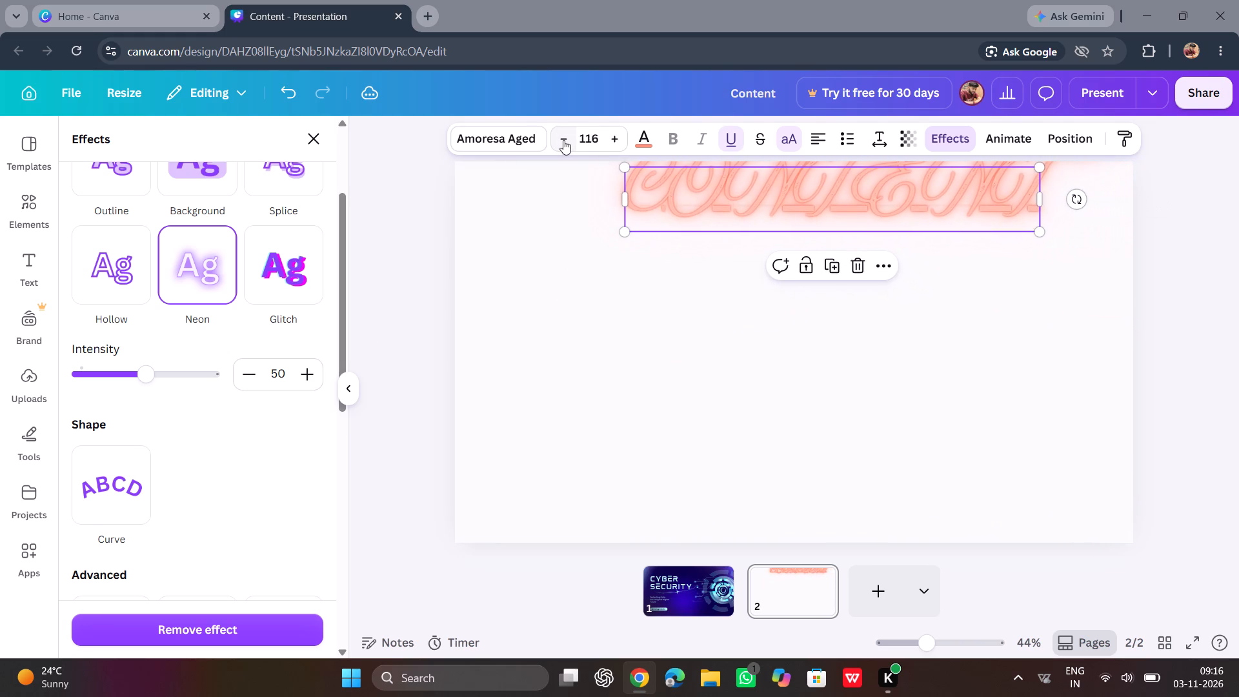
left_click_drag(620, 200, 605, 236)
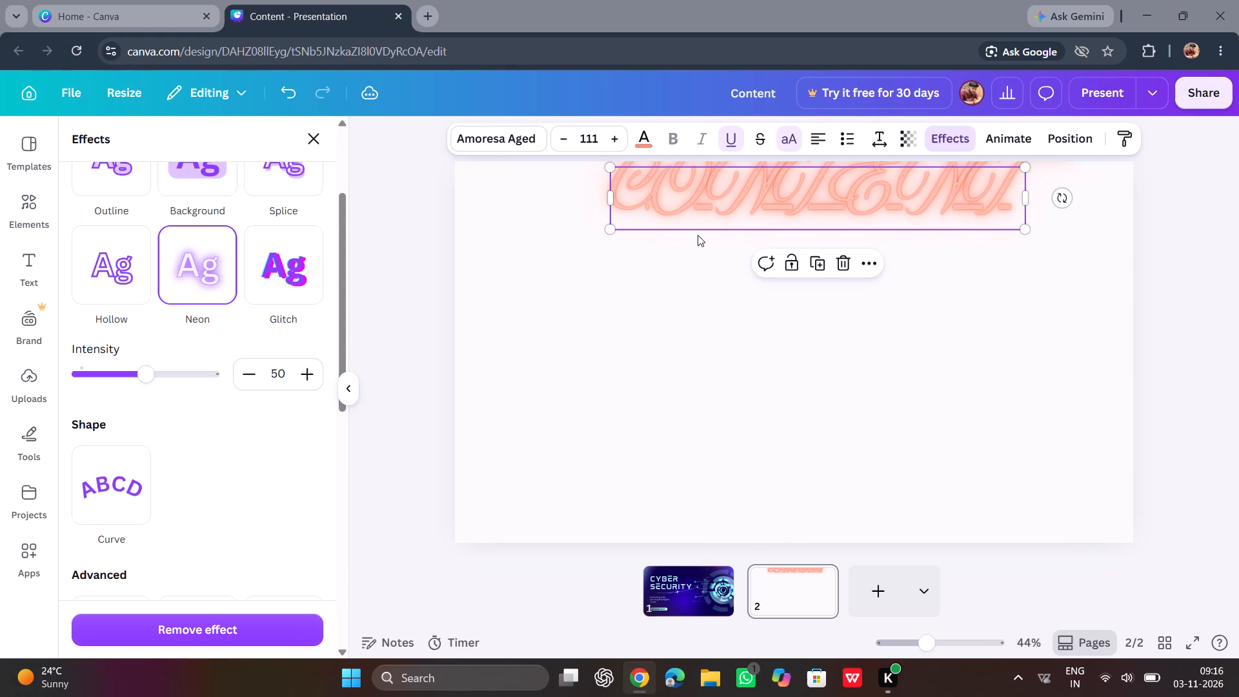
left_click_drag(787, 227, 801, 250)
left_click_drag(801, 250, 749, 265)
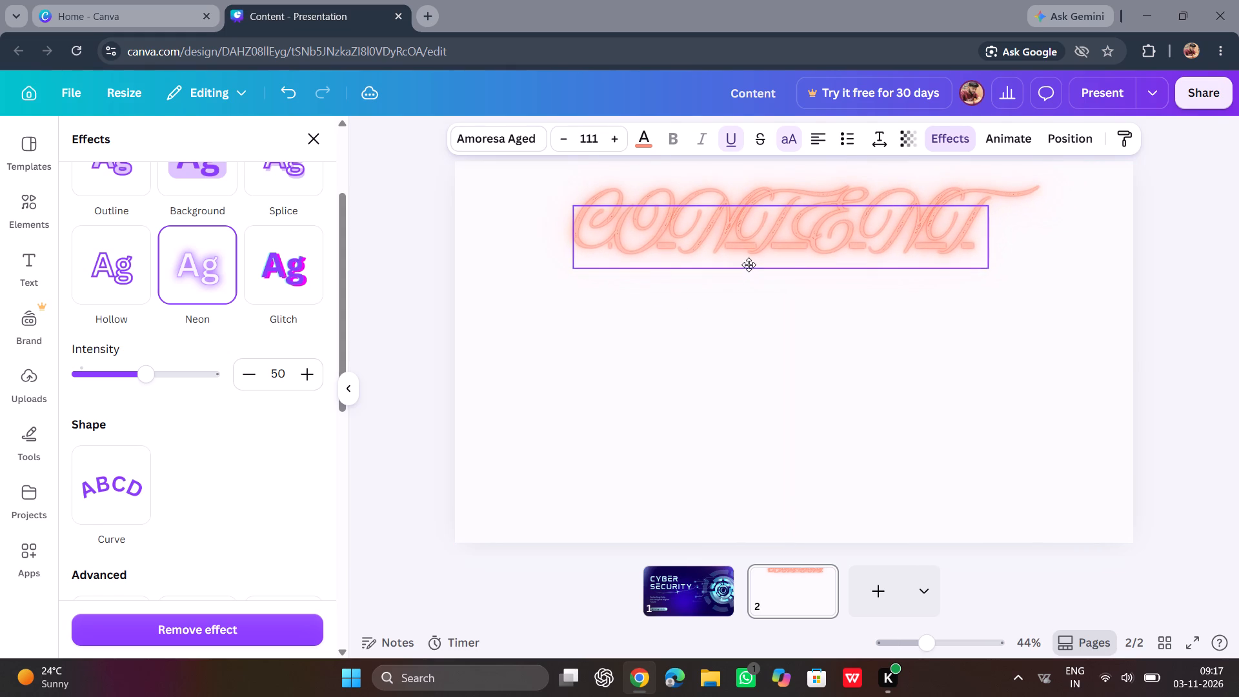
left_click_drag(749, 265, 749, 264)
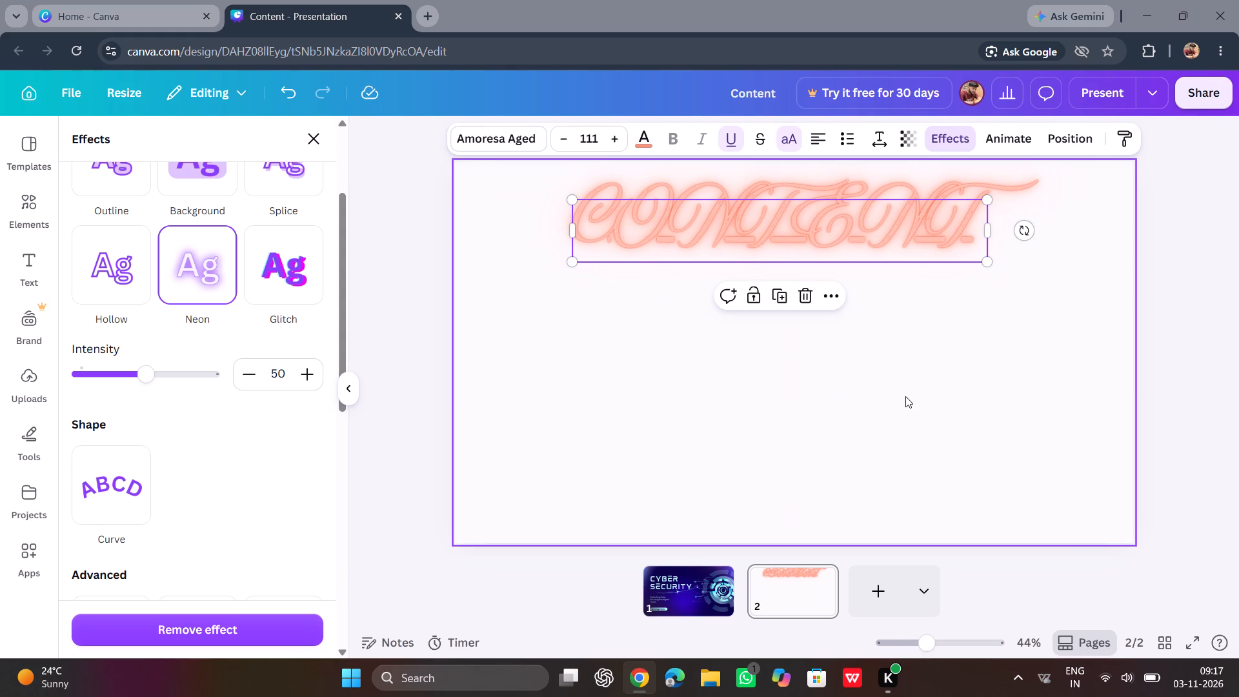
left_click(905, 396)
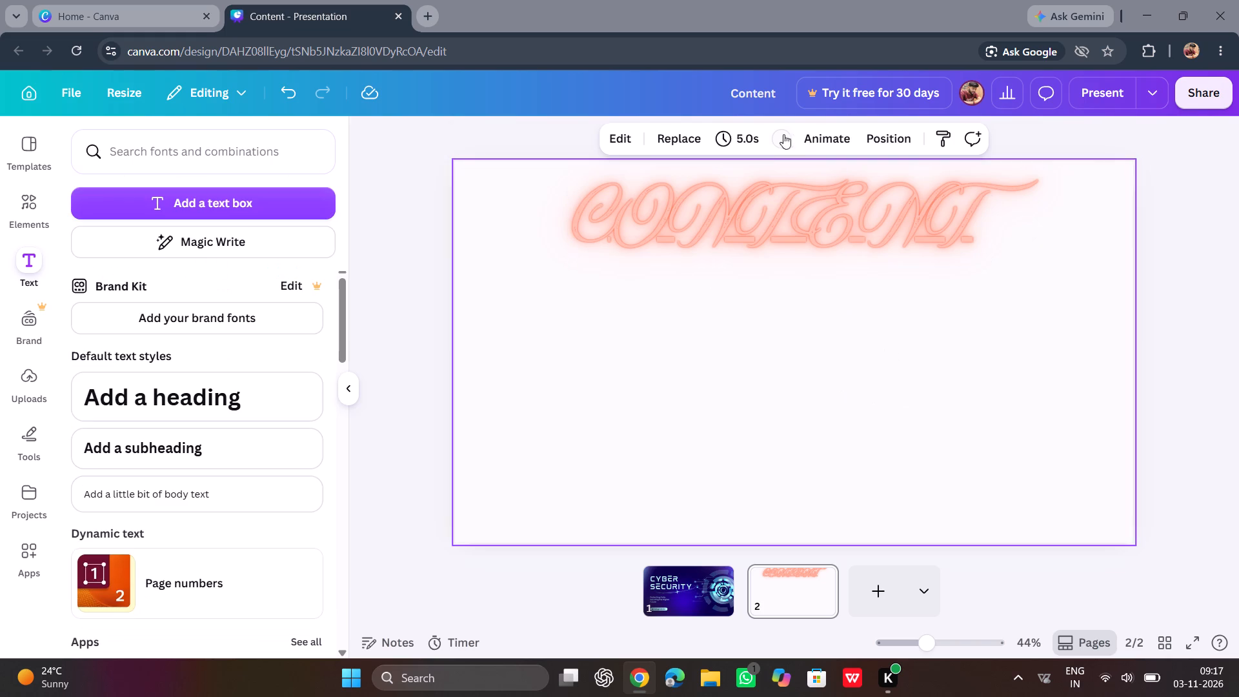
Remove the underline from the CONTENT heading.
left_click(774, 204)
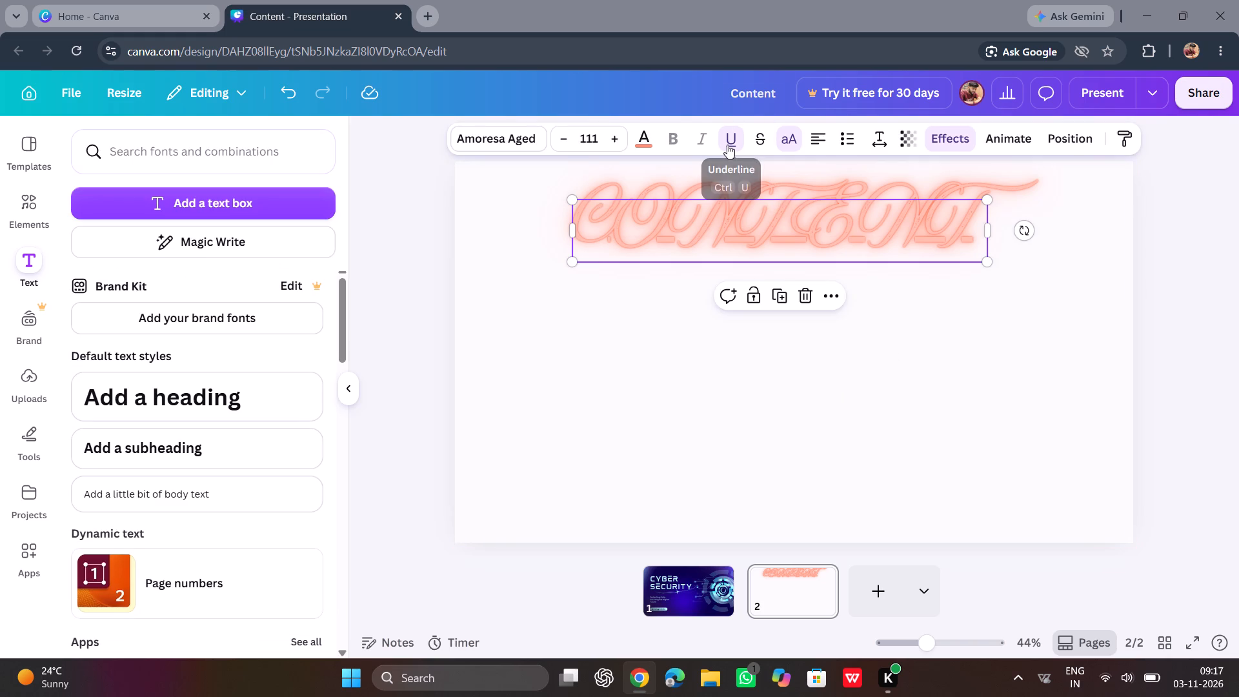
left_click(727, 145)
left_click(774, 353)
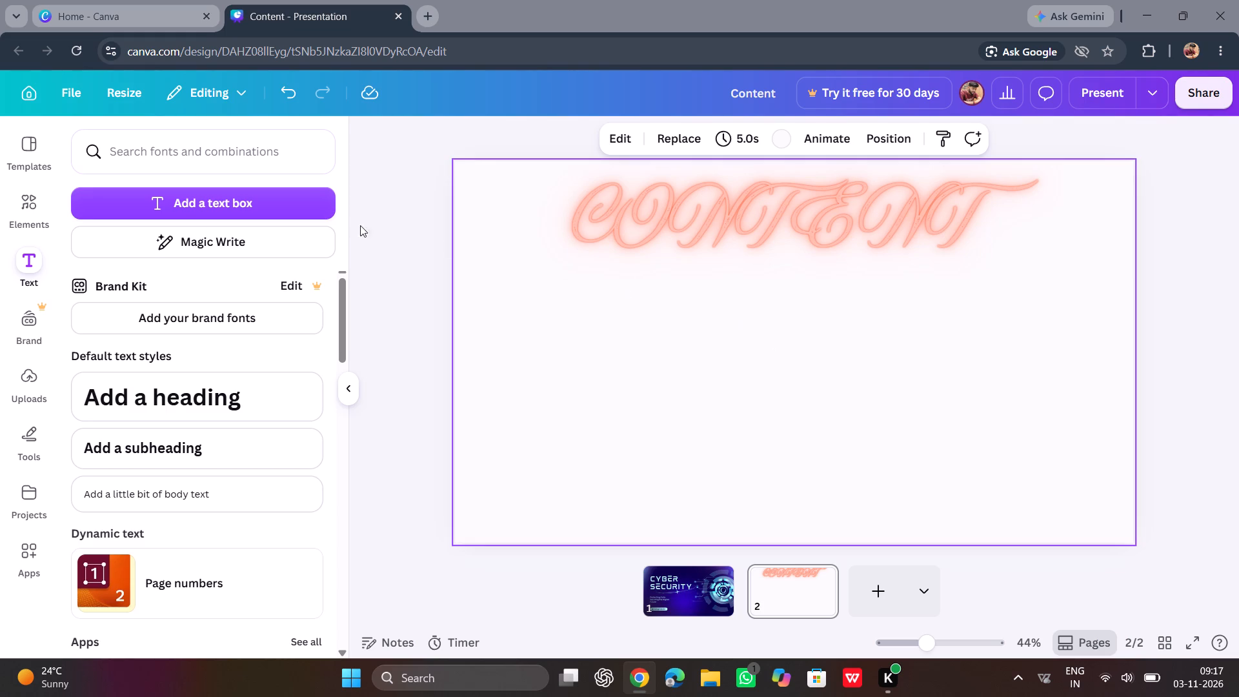
Try the Aerobics, Screenprint and Cosmic effects on the CONTENT heading, and settle on the Western effect.
left_click(802, 208)
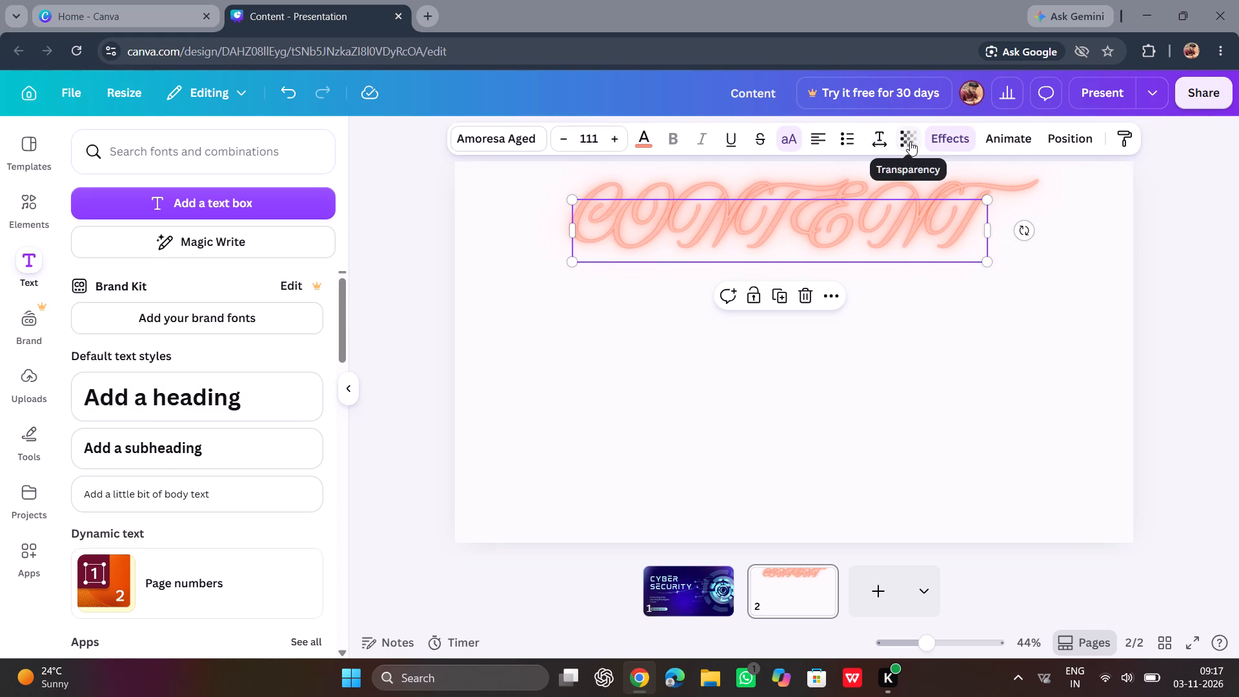
left_click(946, 133)
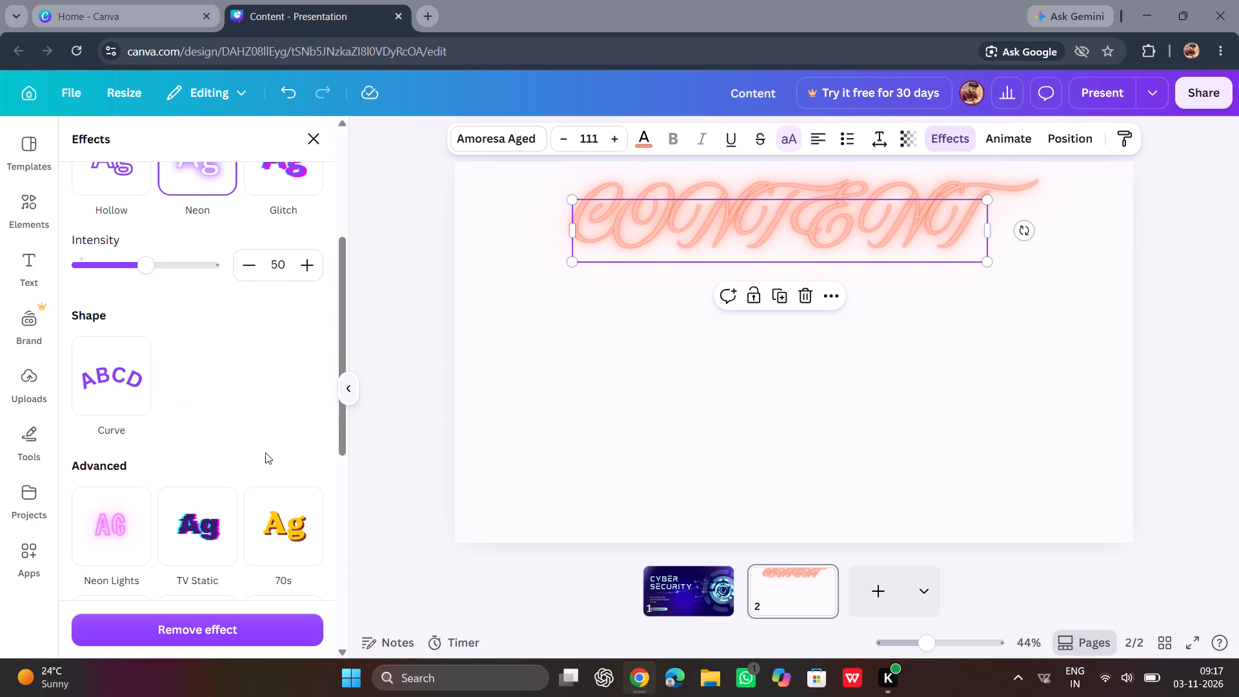
scroll(196, 294, "up", 1)
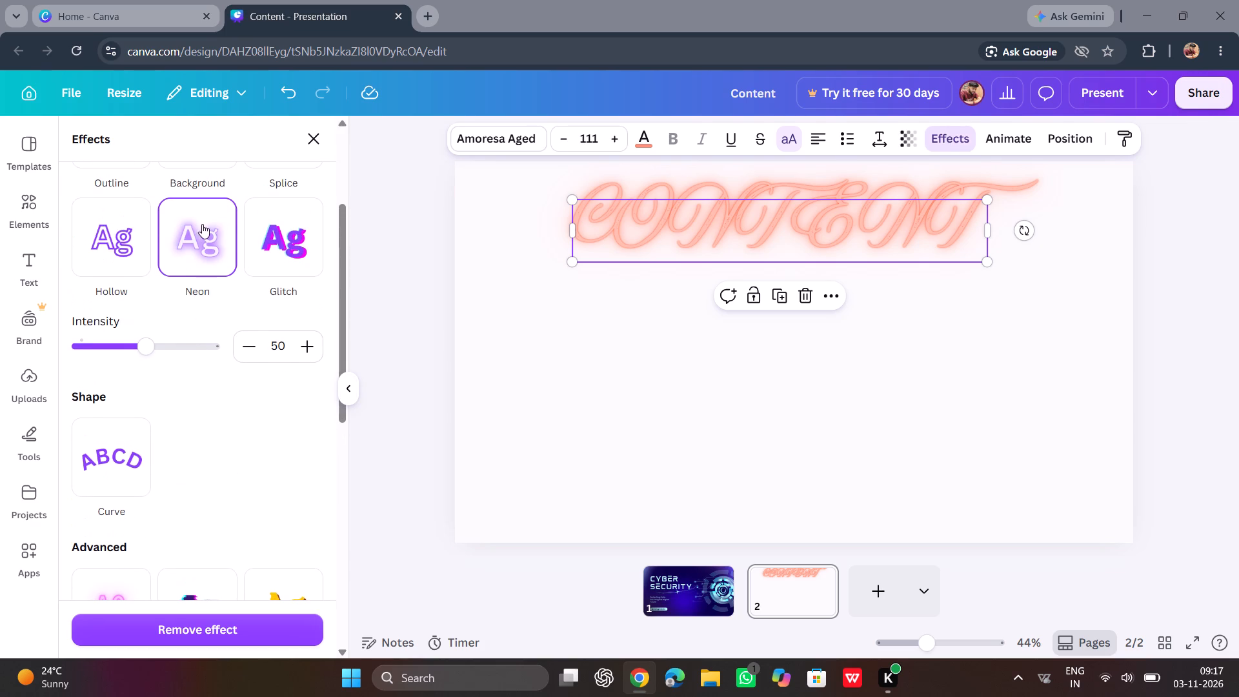
scroll(201, 234, "down", 2)
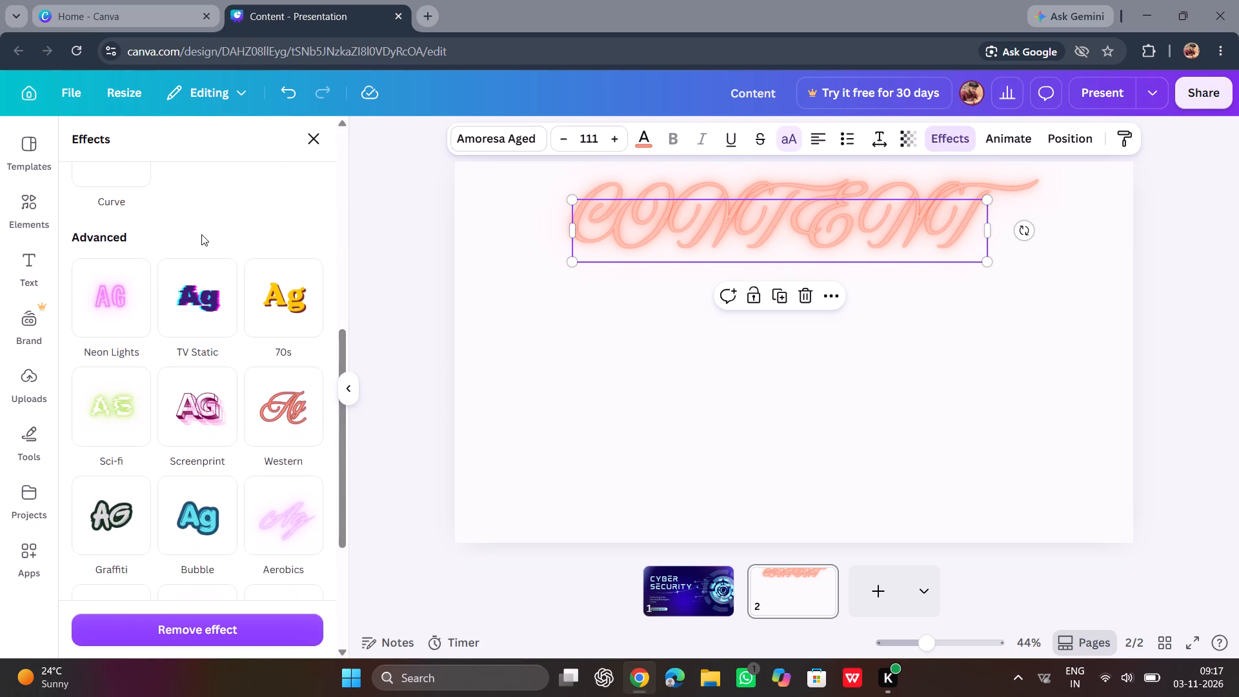
scroll(201, 234, "down", 3)
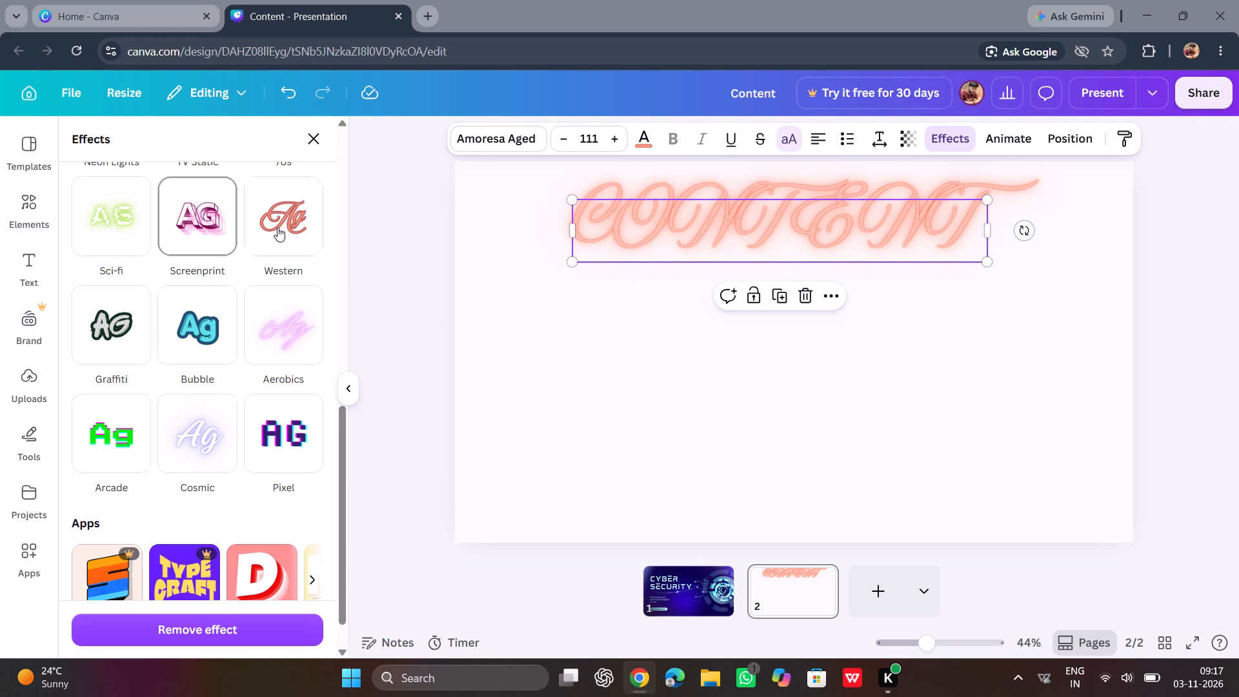
left_click(281, 341)
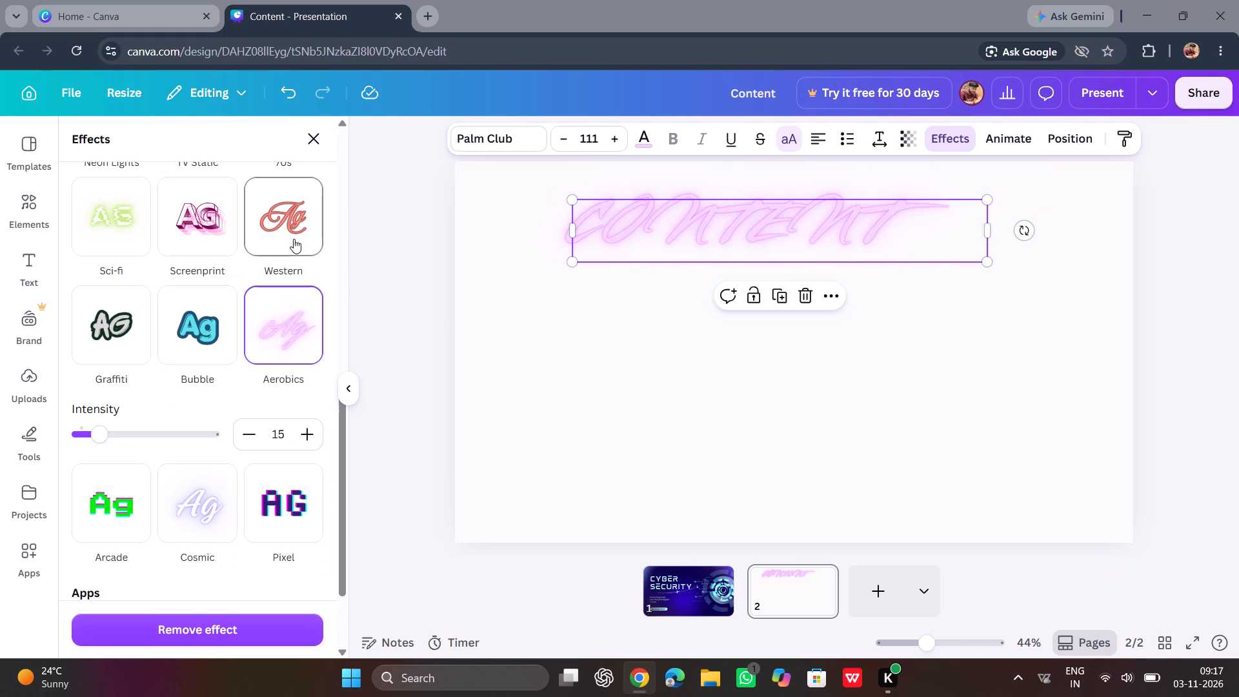
left_click(186, 223)
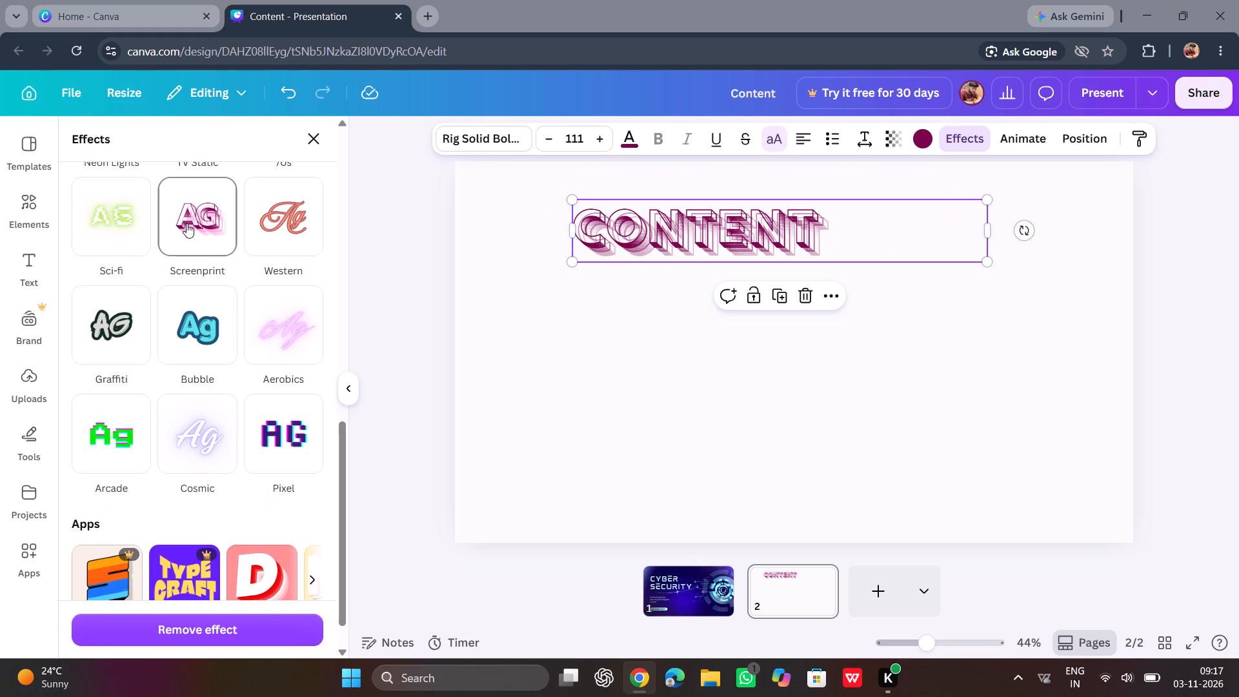
left_click(204, 463)
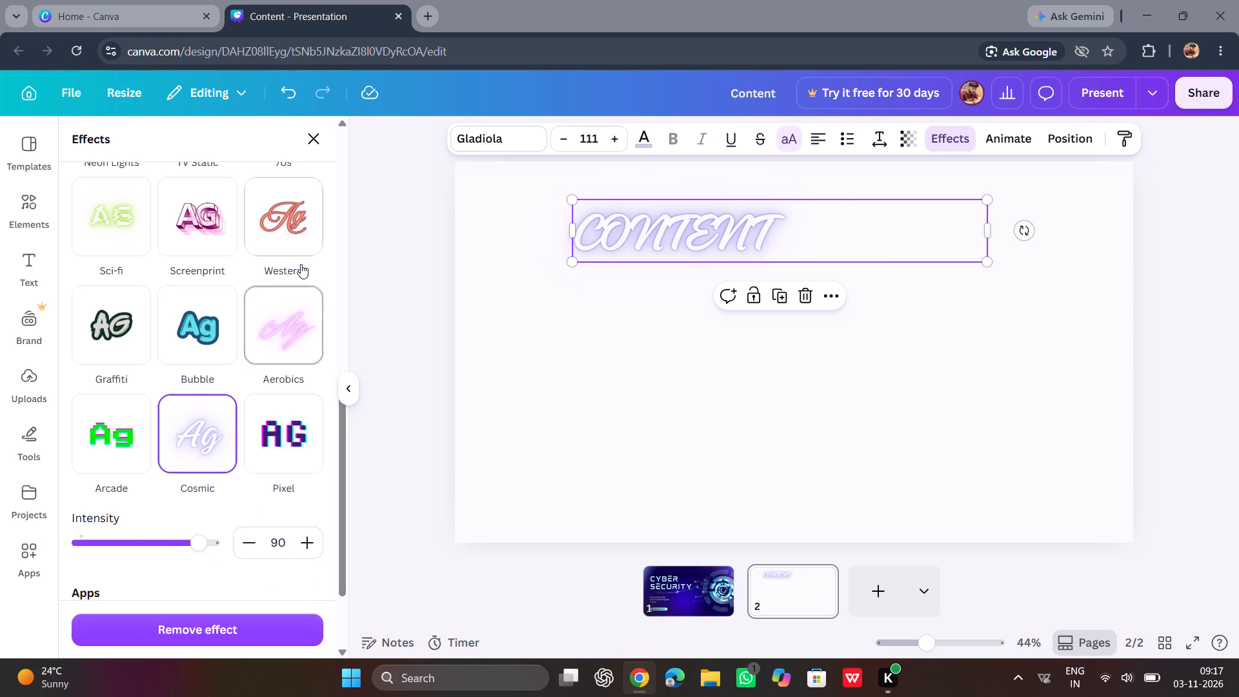
left_click(280, 223)
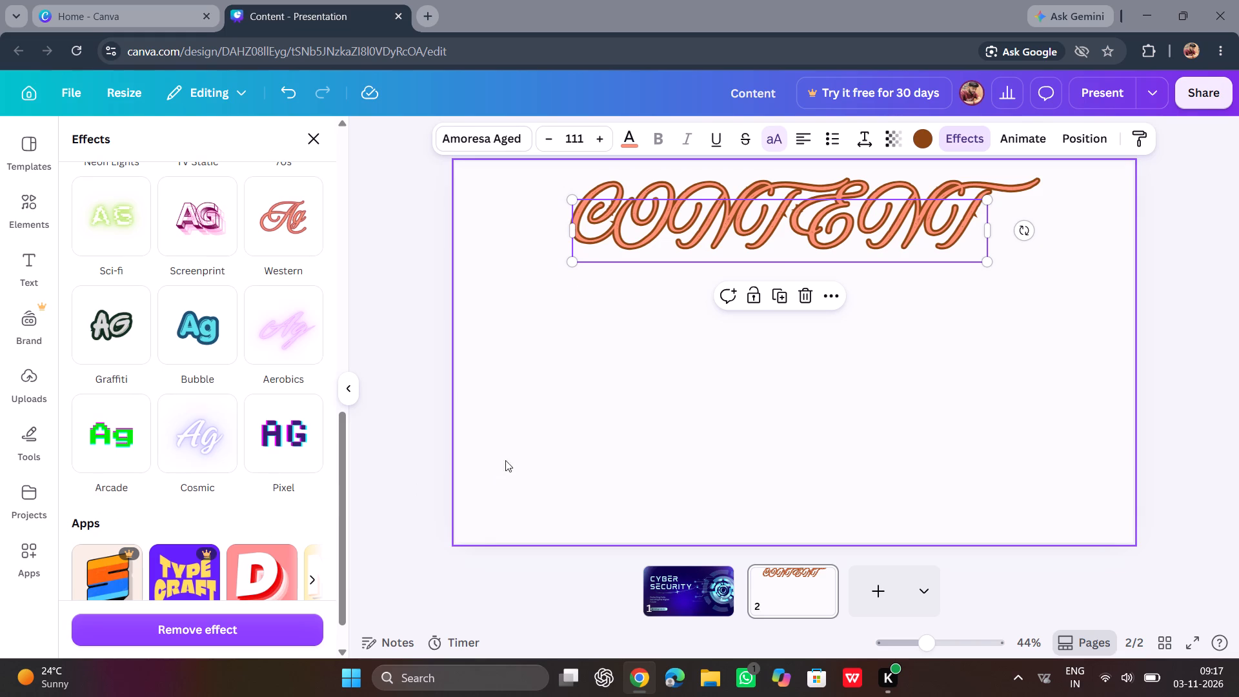
left_click(605, 407)
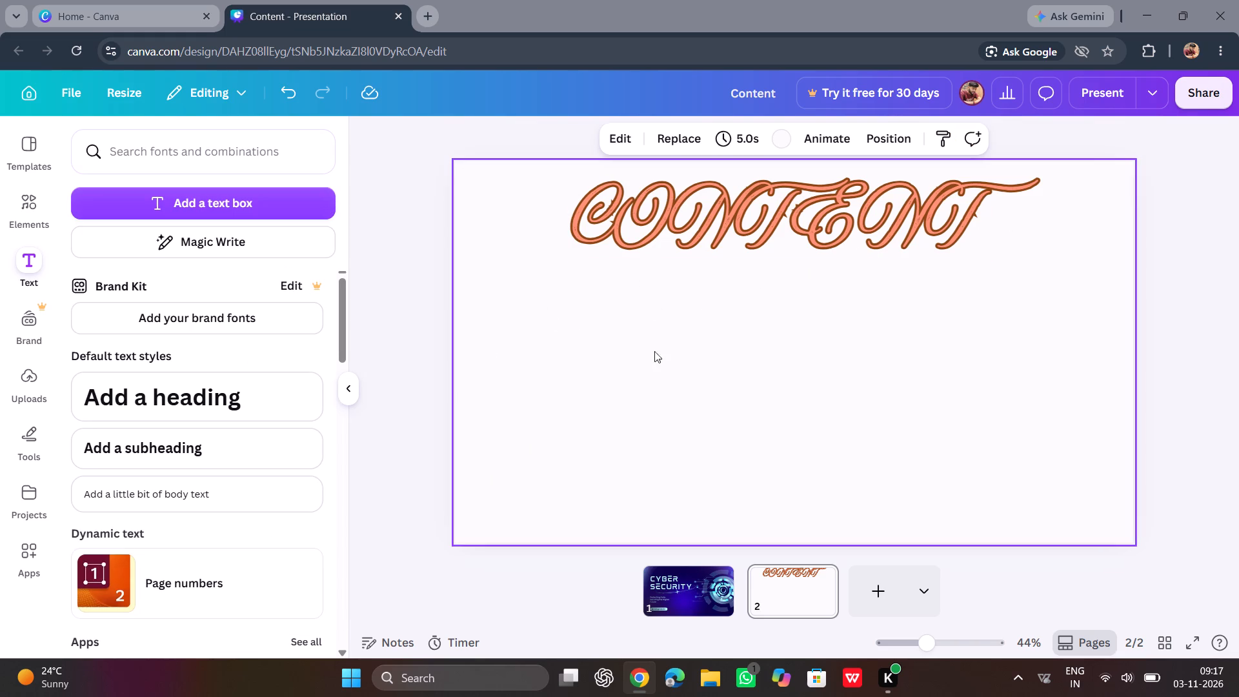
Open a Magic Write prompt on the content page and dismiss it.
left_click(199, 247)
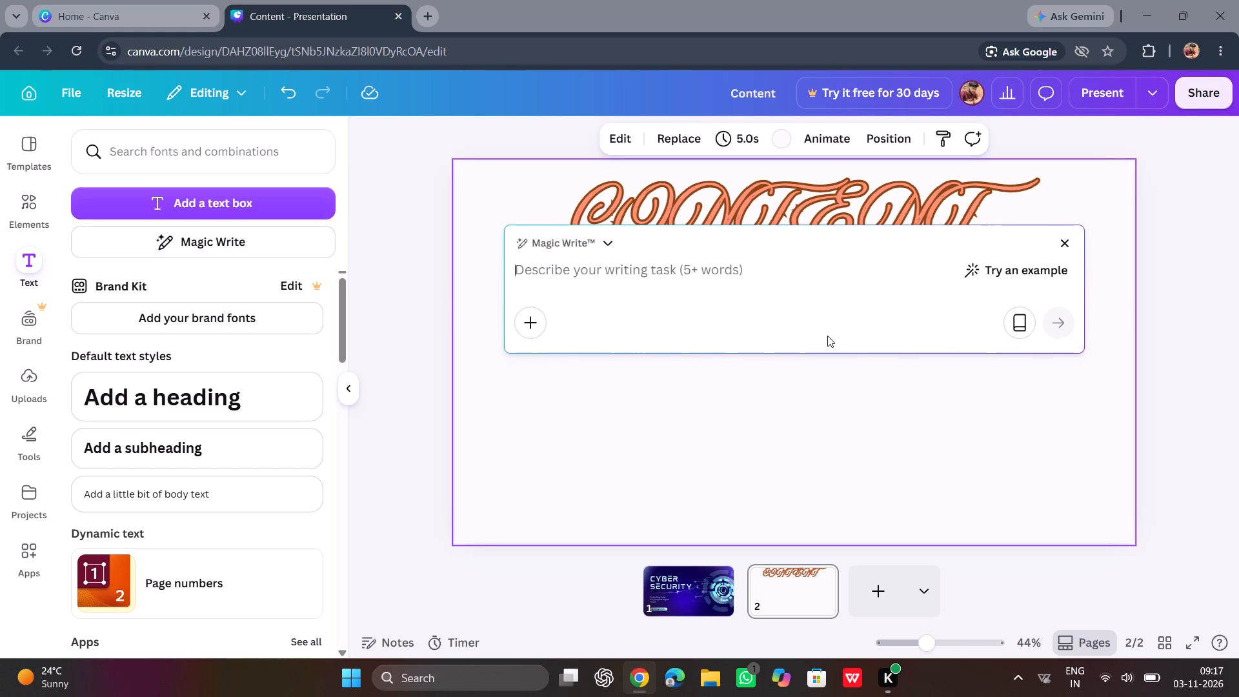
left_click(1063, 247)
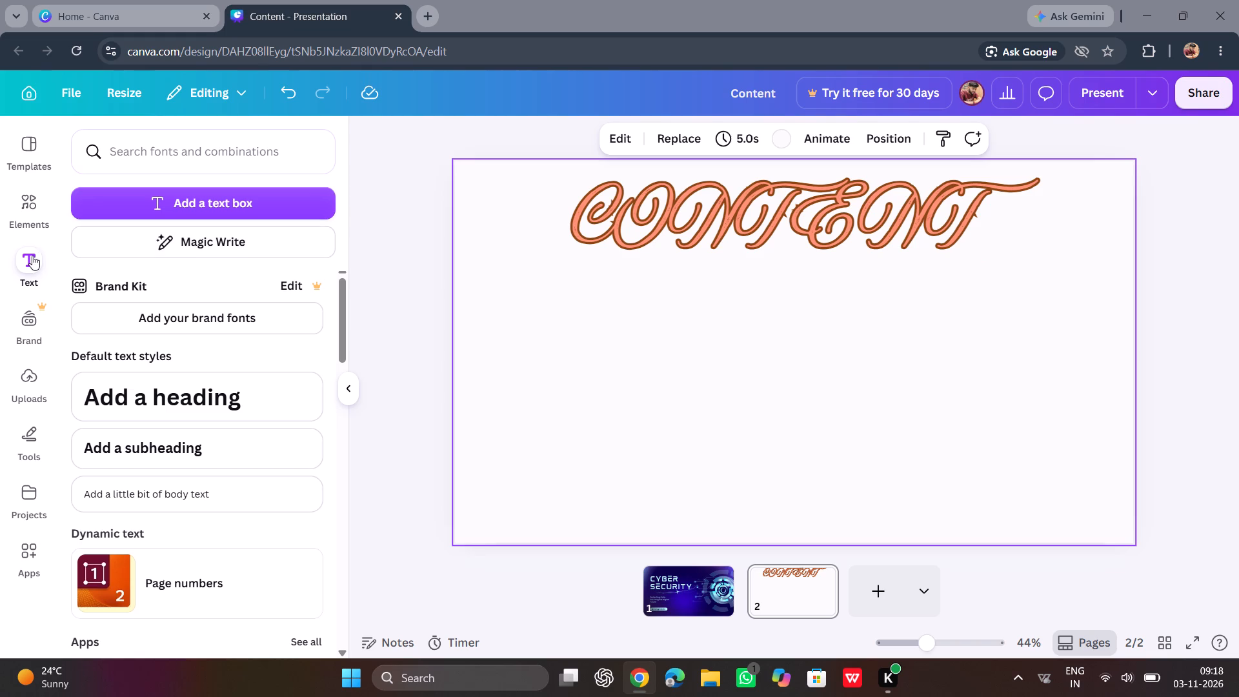
Add two text boxes below the CONTENT heading and replace the lower one's placeholder text with "->".
left_click(489, 283)
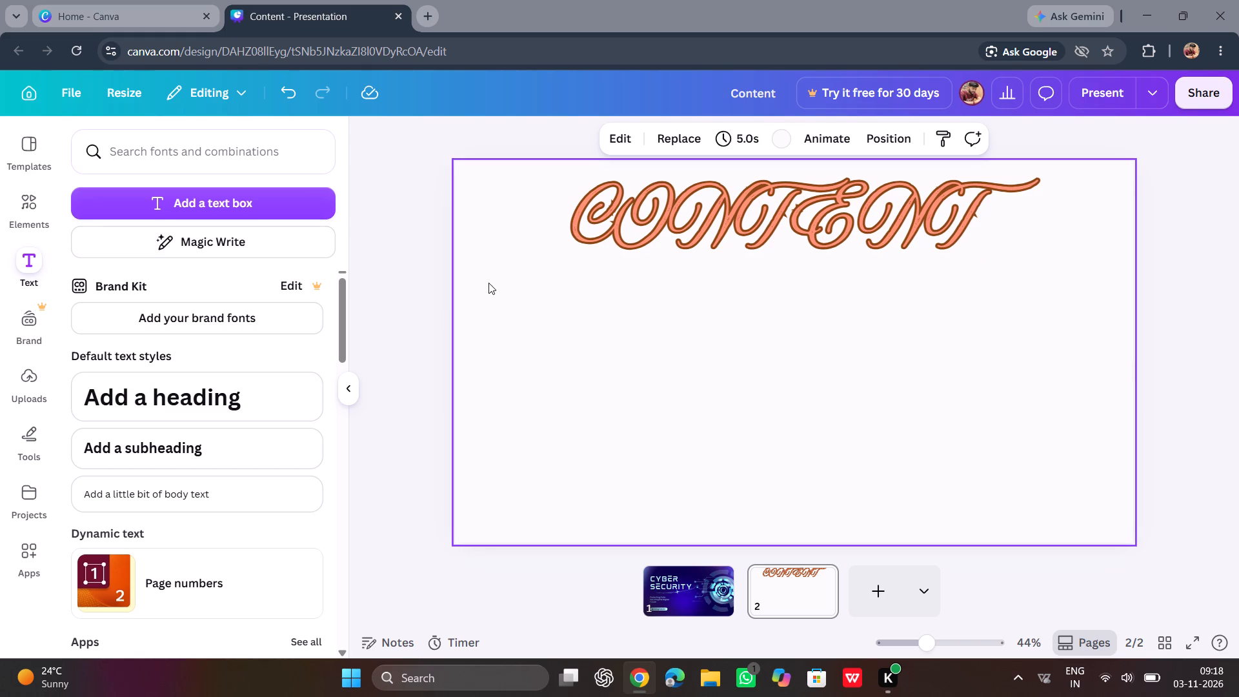
double_click(214, 193)
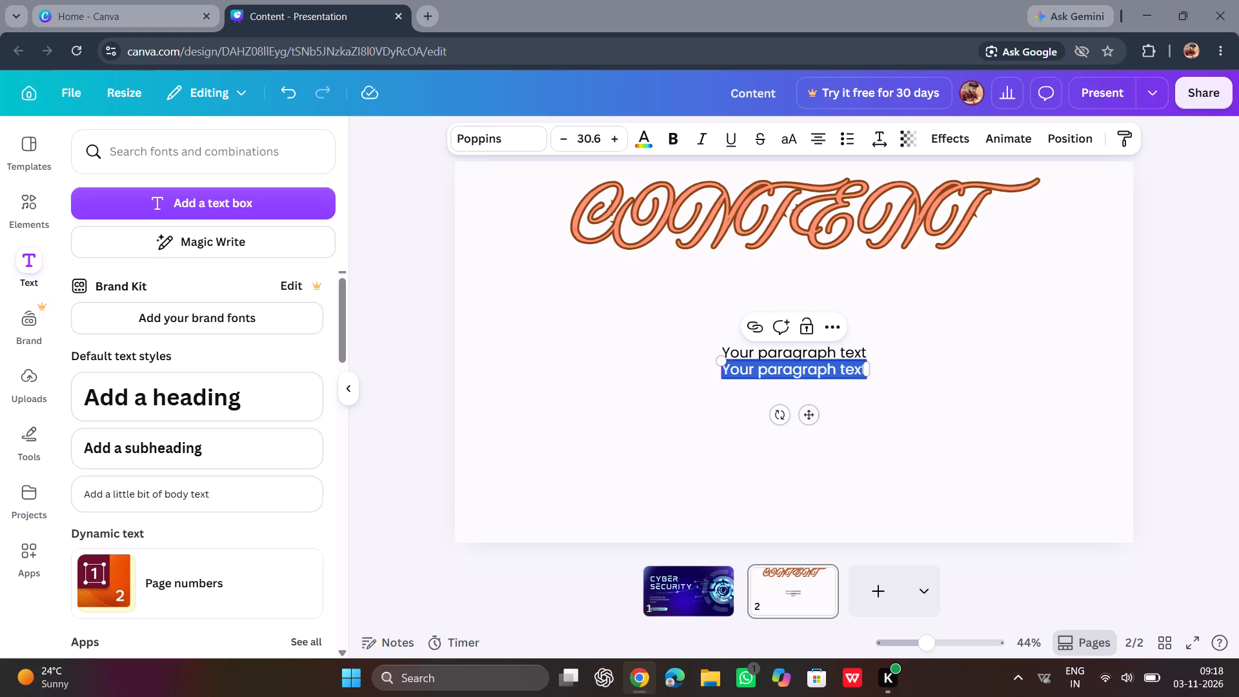
key("BackSpace")
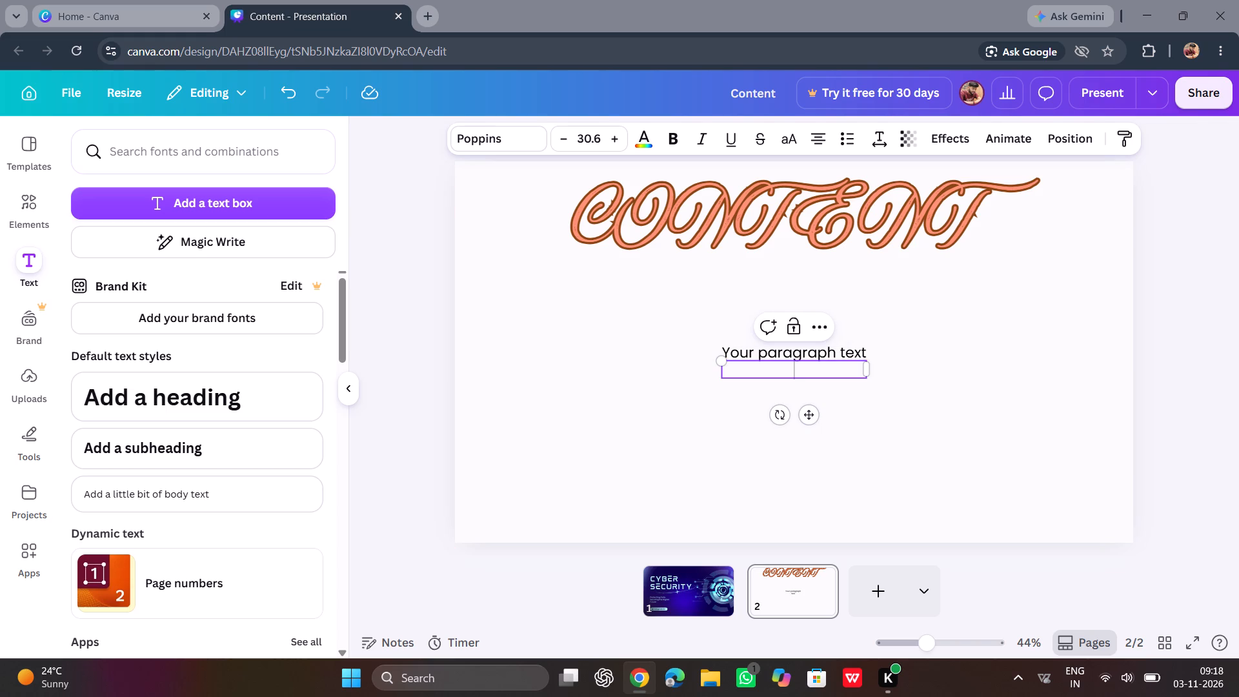
type("--")
key("BackSpace")
key("shift+greater")
Open Cyber_Security_Presentation from the Downloads folder in PowerPoint, look through its slides for topics, and close it.
double_click(711, 672)
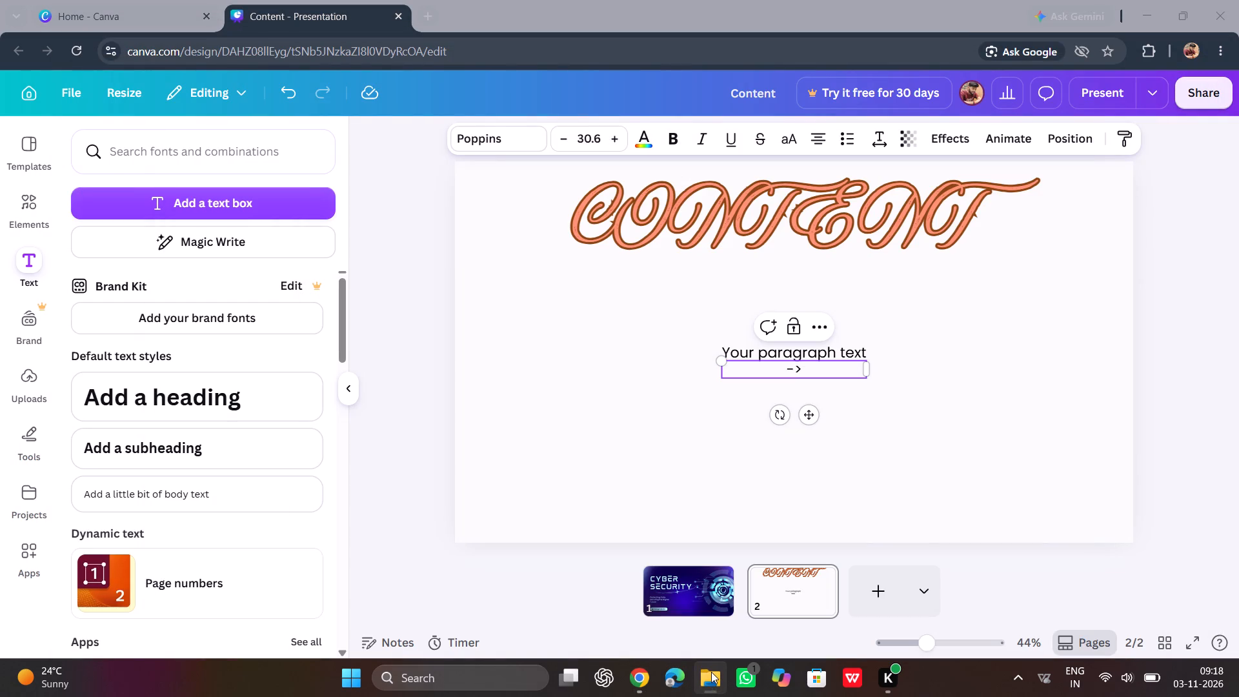
left_click(711, 672)
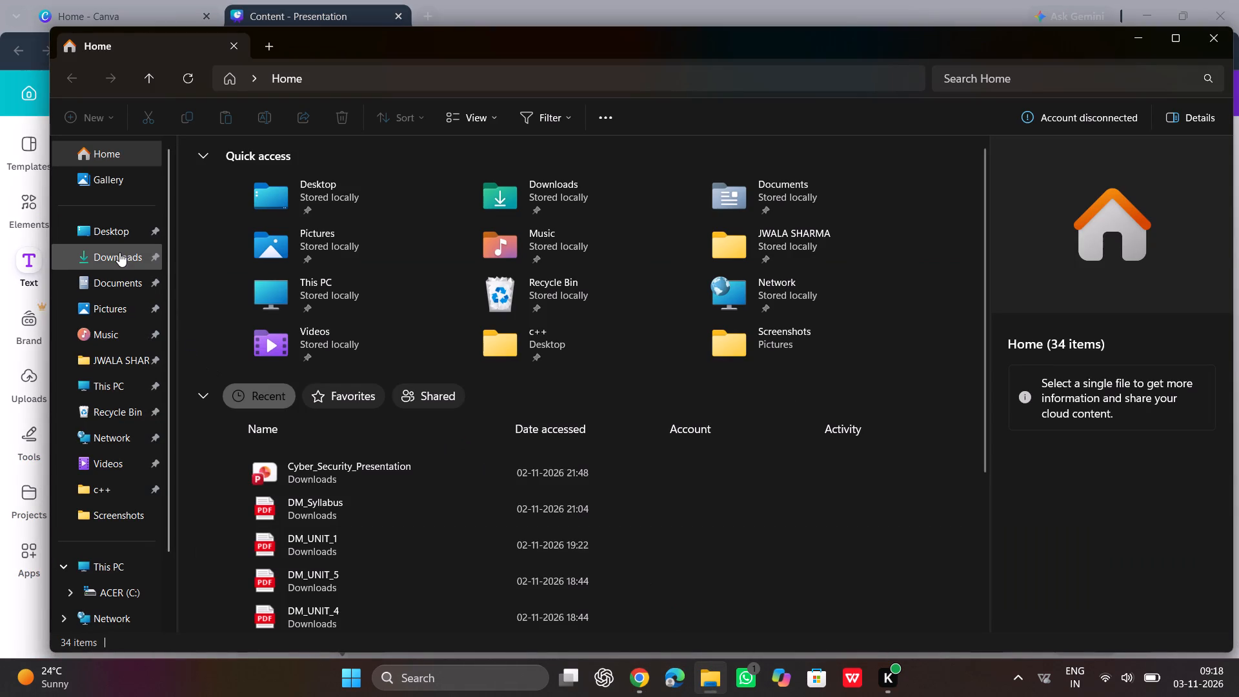
left_click(119, 252)
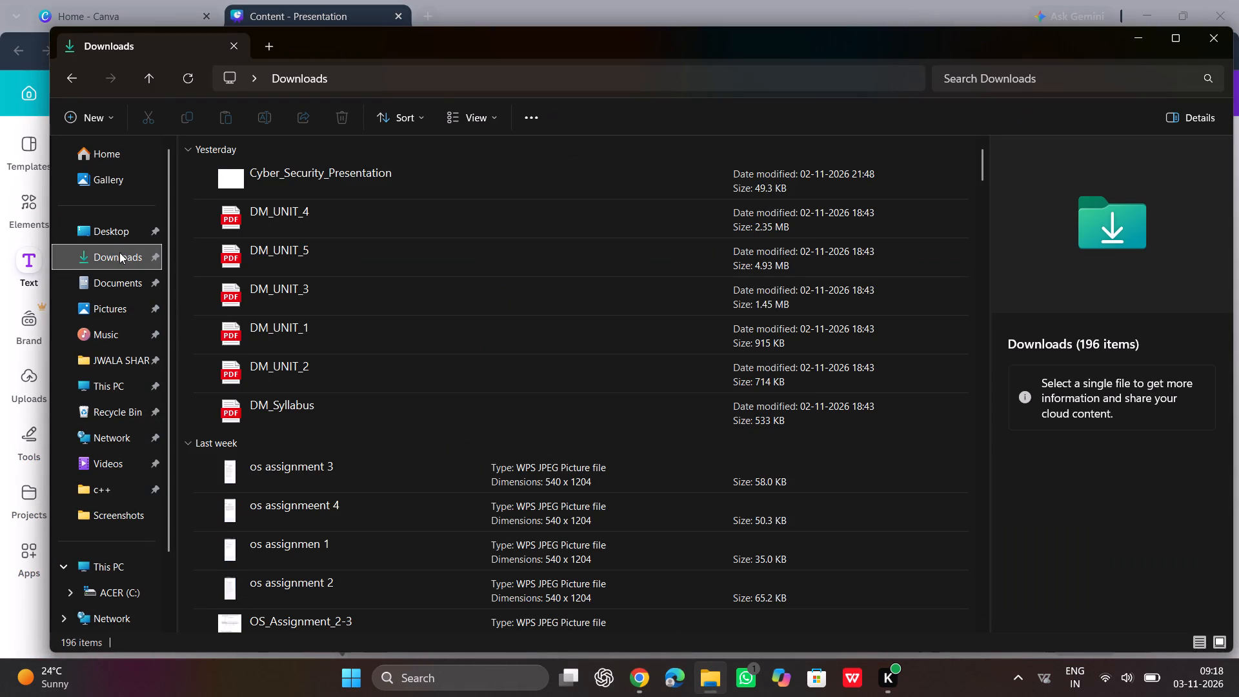
double_click(296, 167)
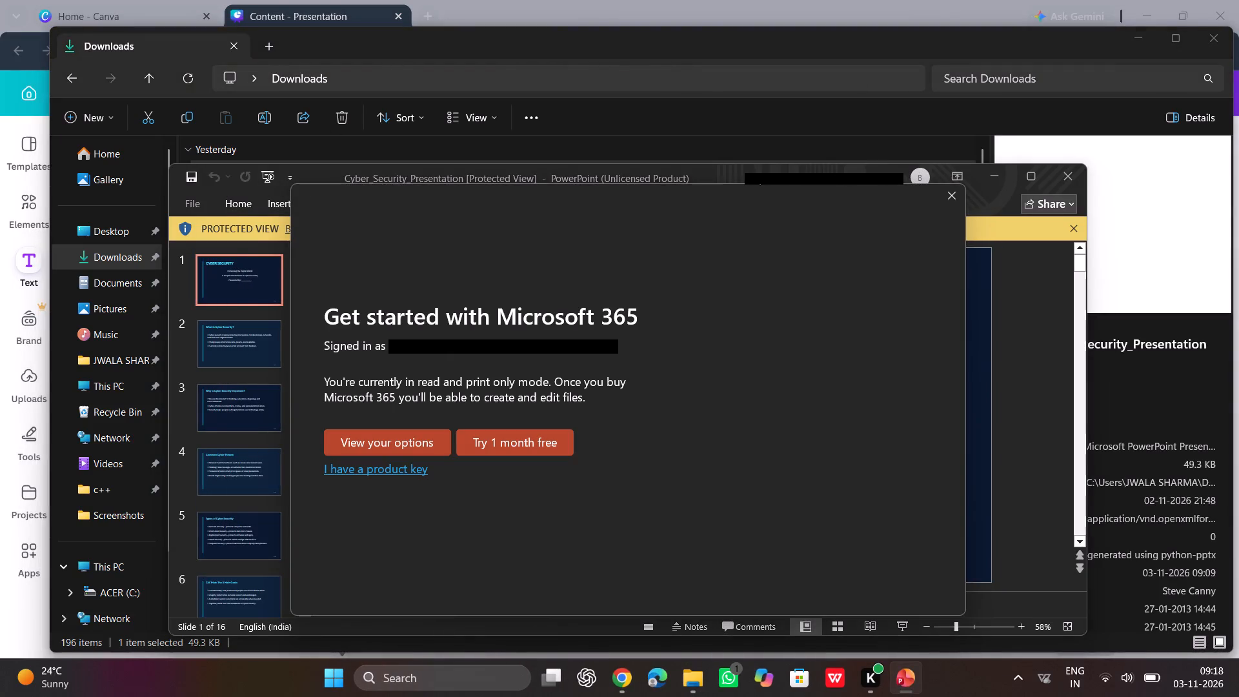
left_click(947, 192)
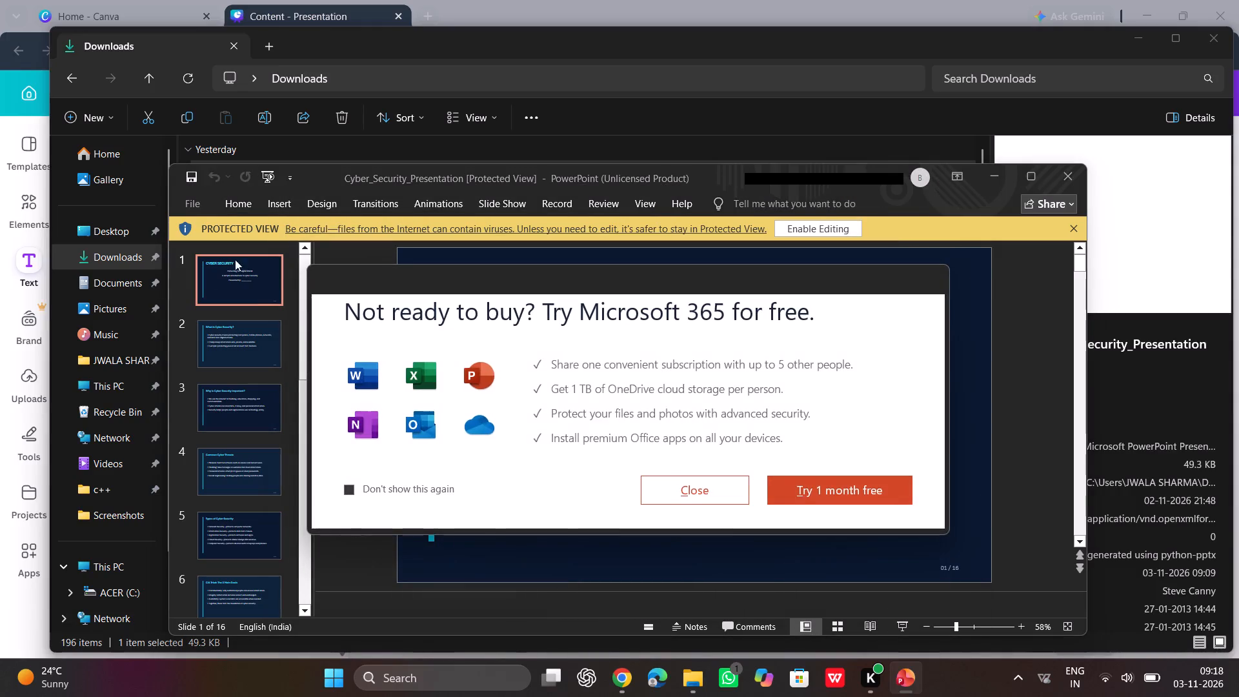
left_click(710, 496)
scroll(619, 456, "down", 1)
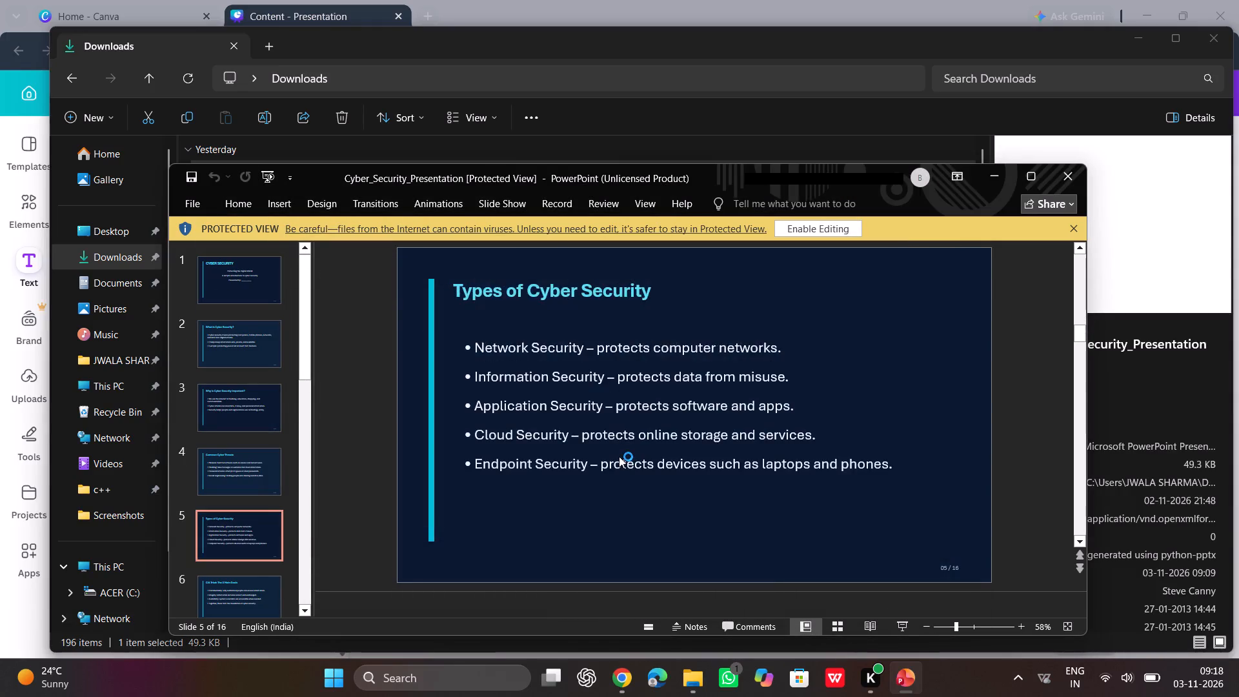
scroll(619, 456, "down", 1)
scroll(619, 456, "up", 9)
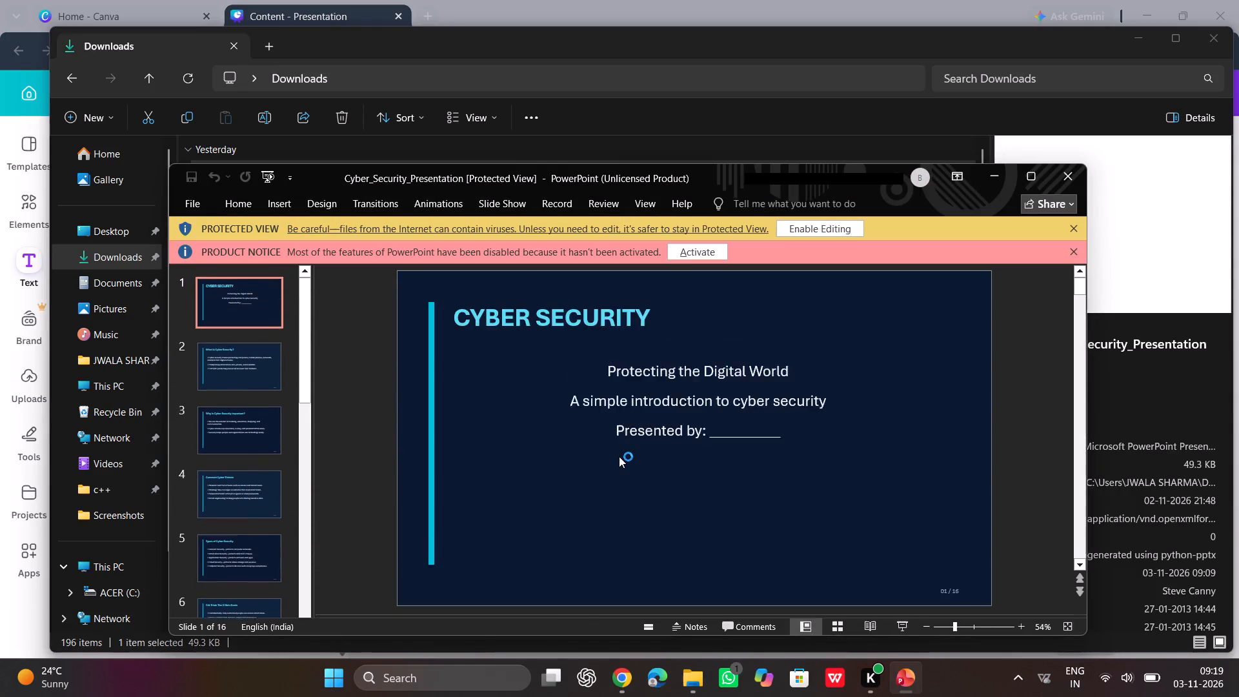
scroll(619, 456, "up", 8)
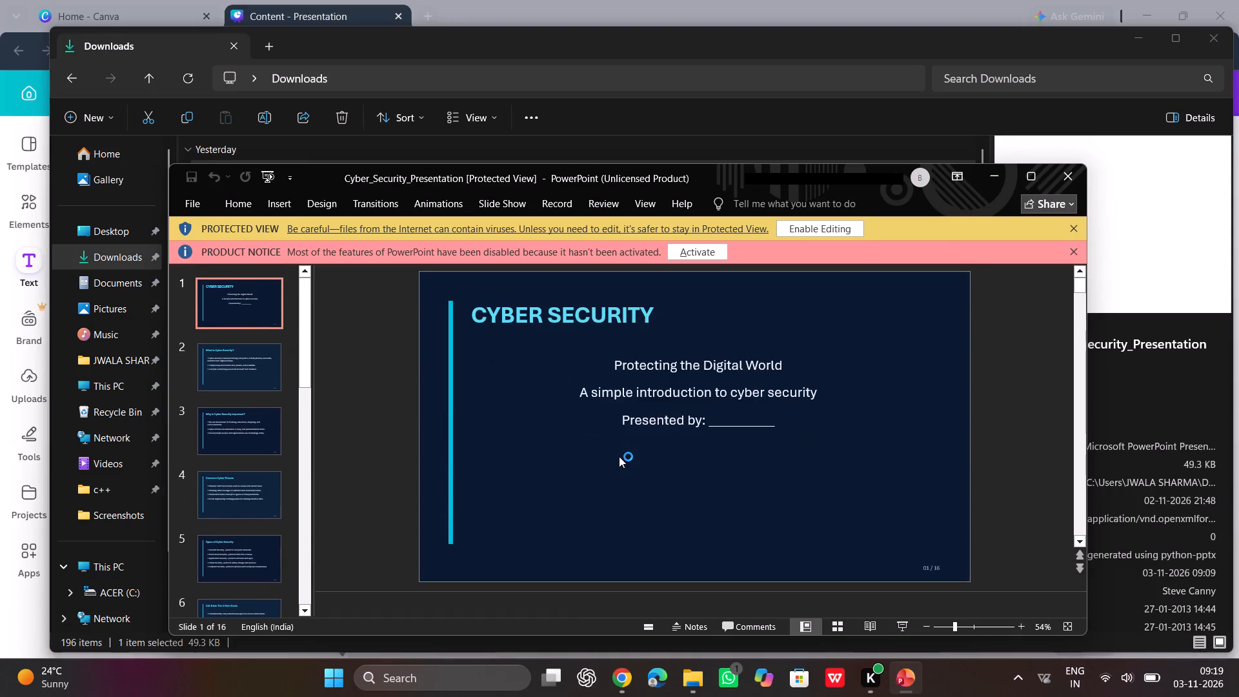
scroll(619, 456, "down", 2)
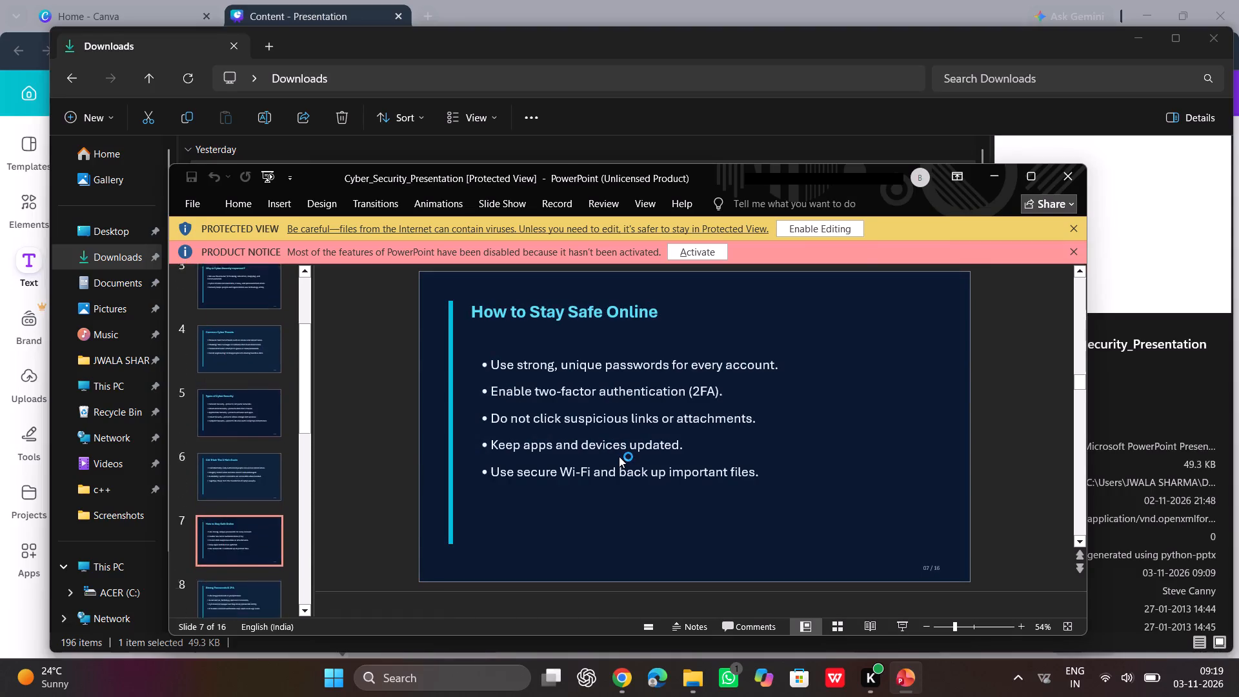
left_click(1069, 179)
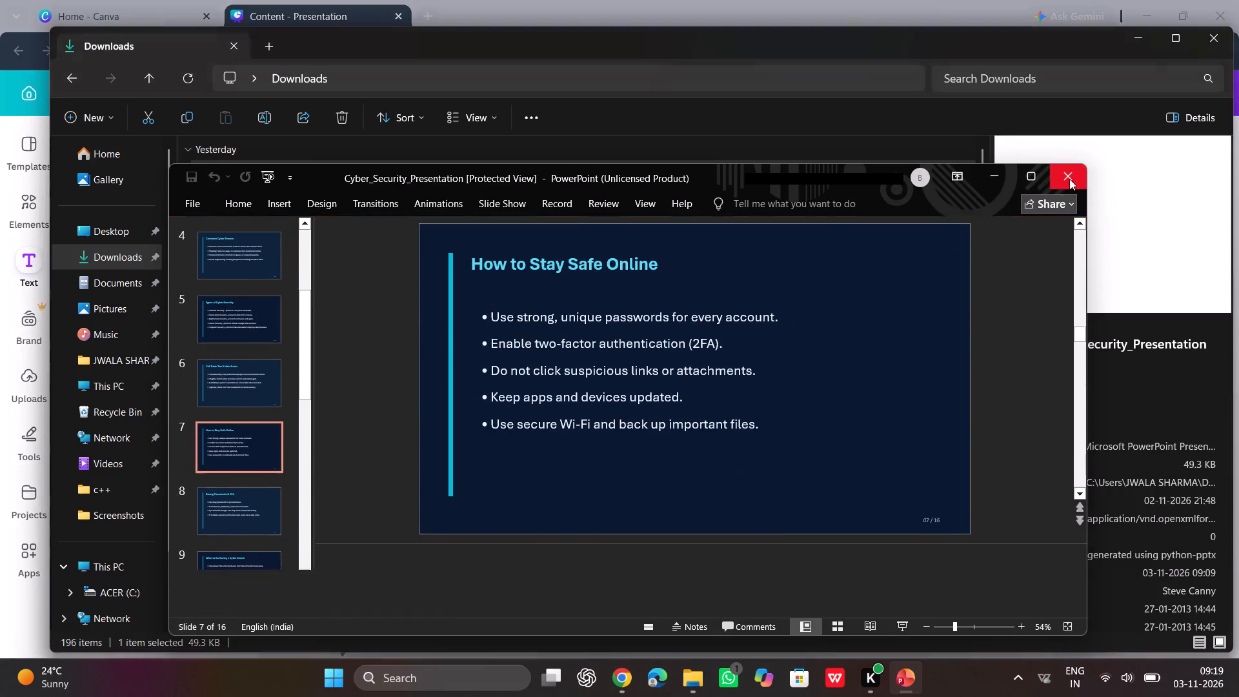
double_click(594, 683)
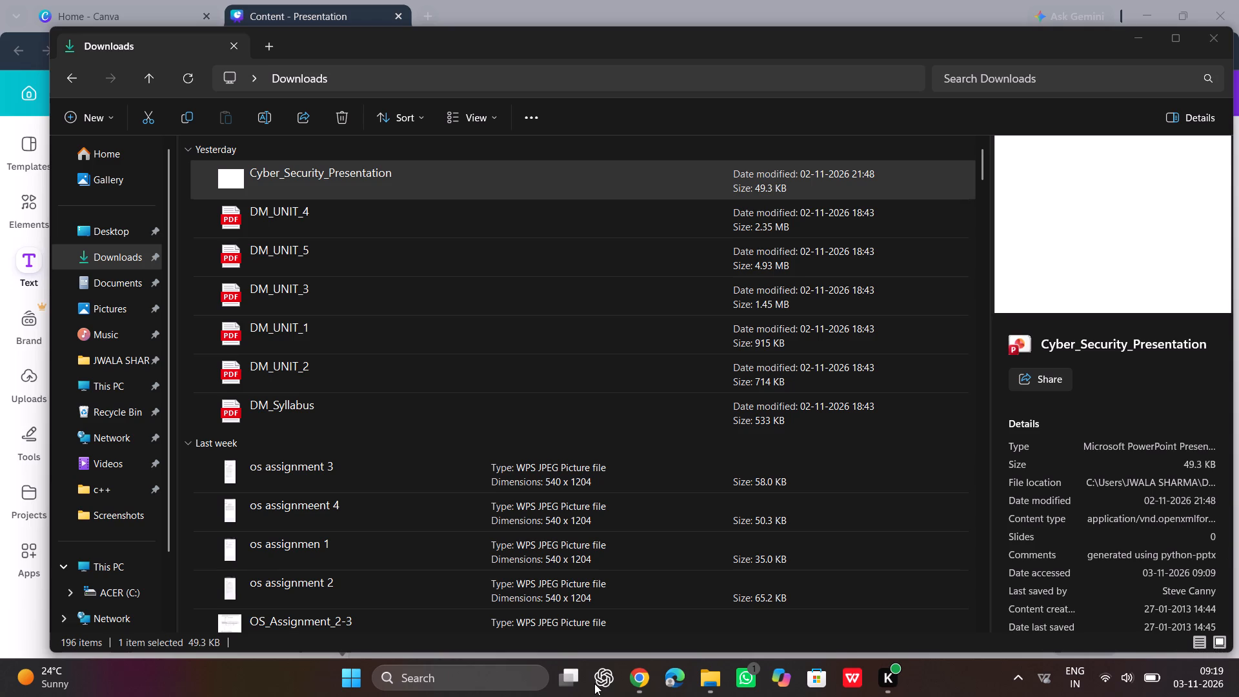
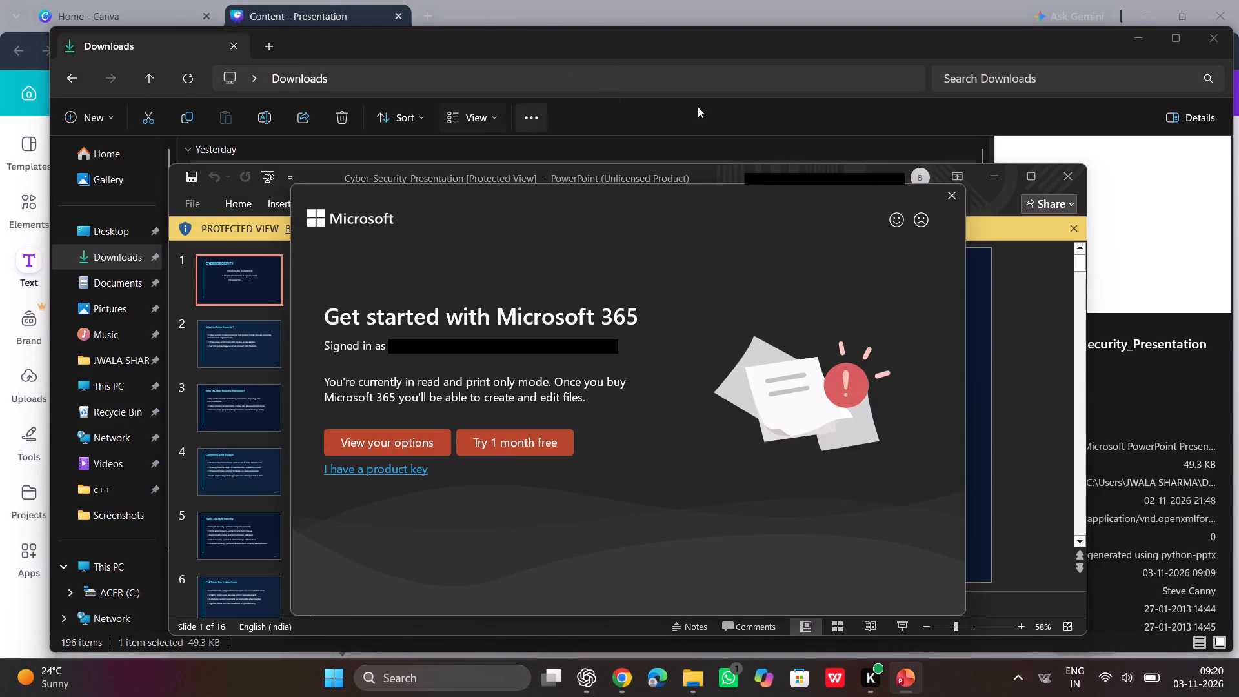
left_click(952, 199)
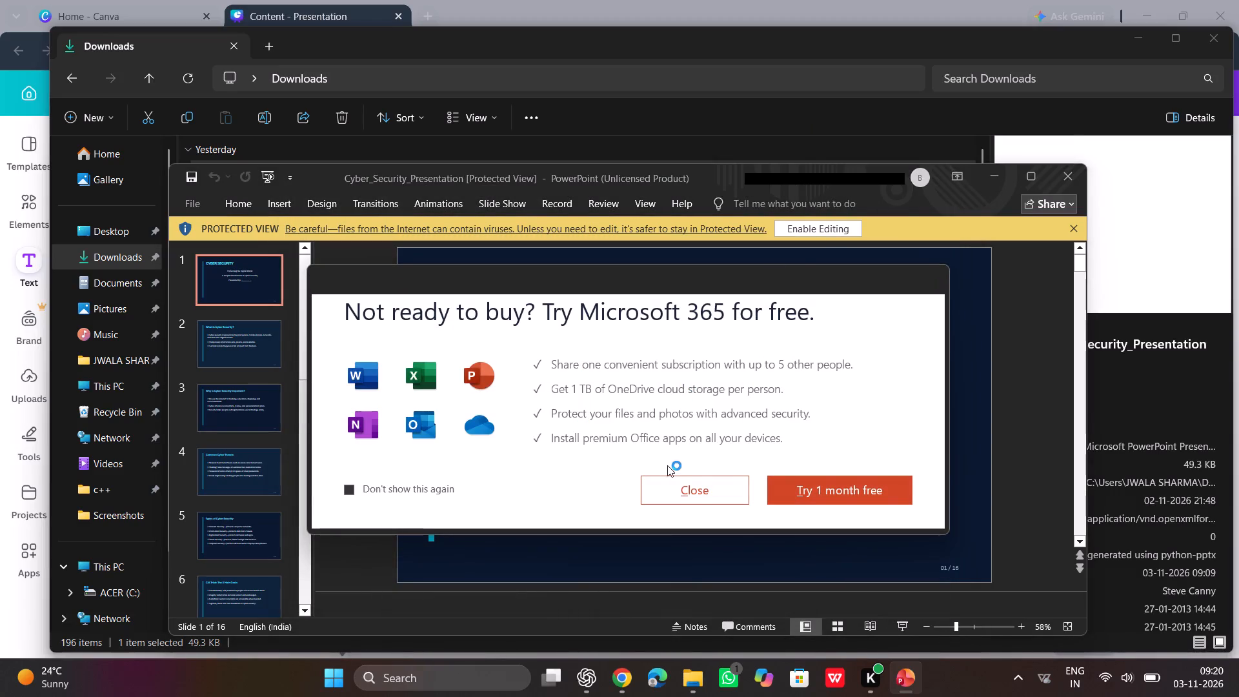
left_click(656, 500)
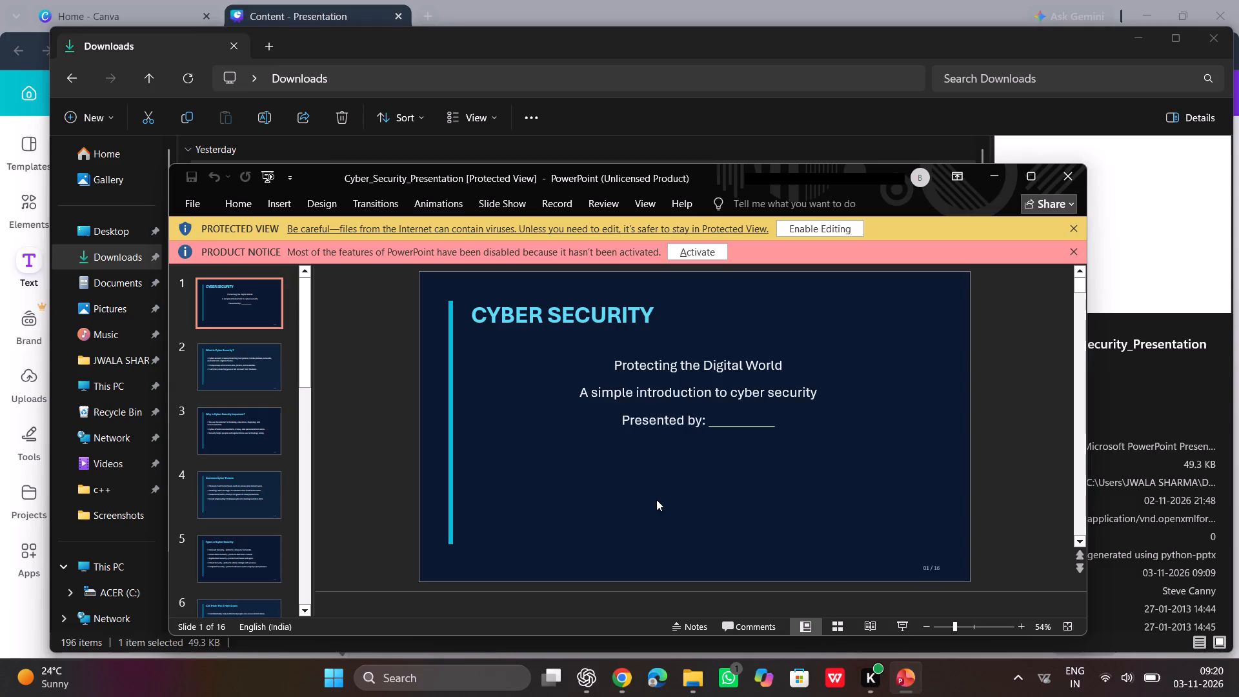
key("Right")
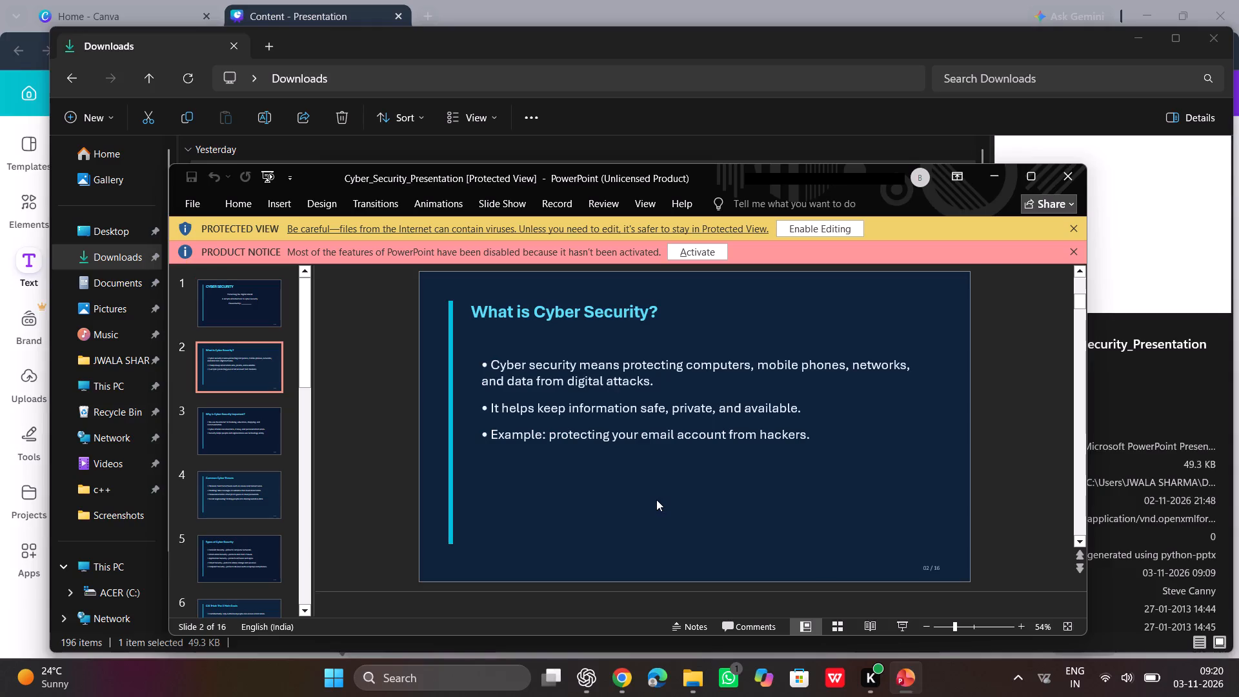
key("Right")
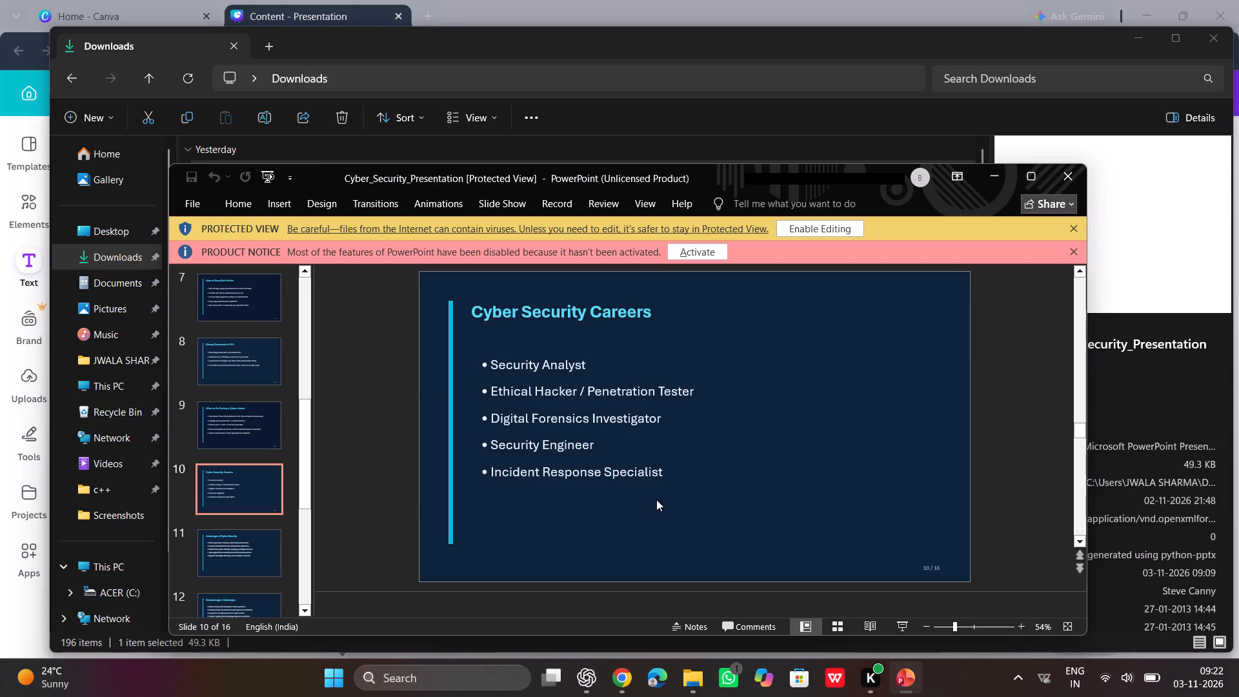
key("Right")
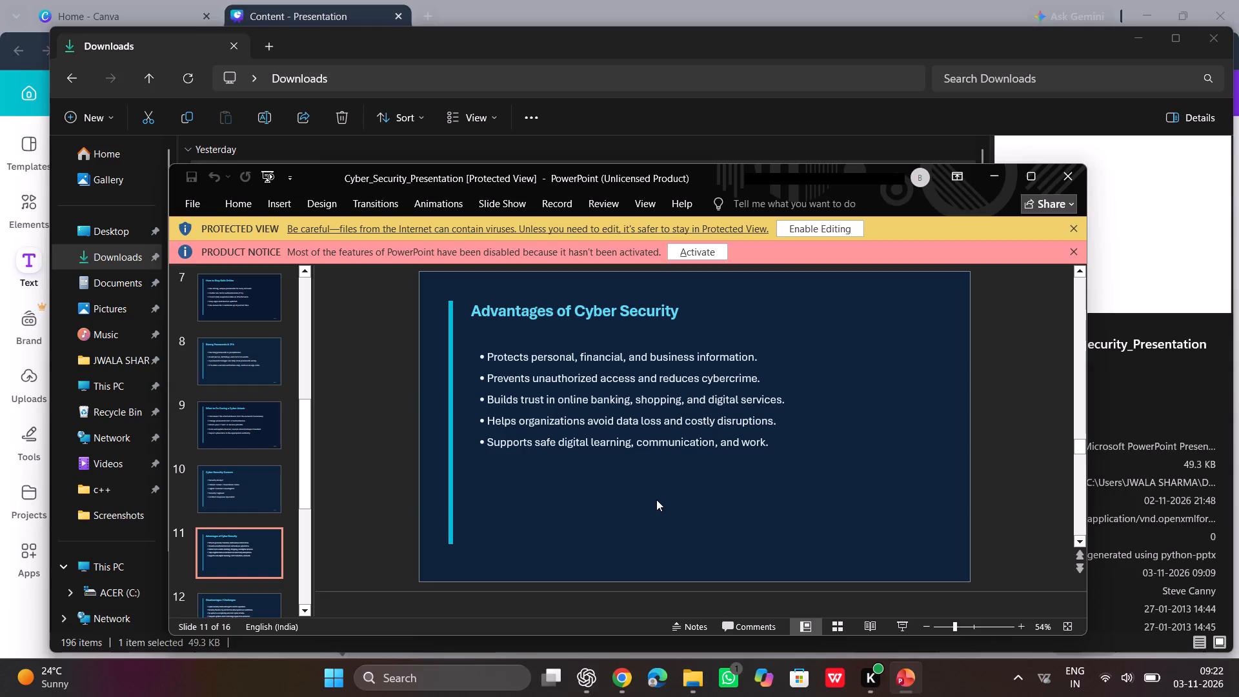
key("Right")
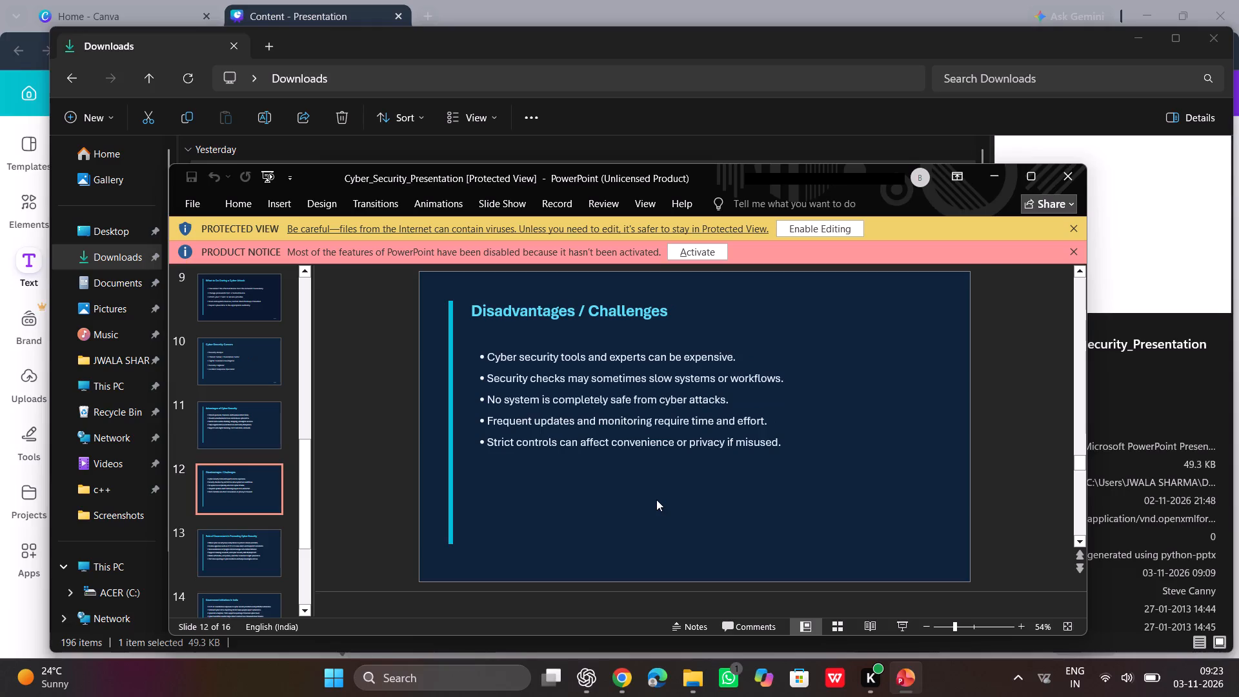
key("Right")
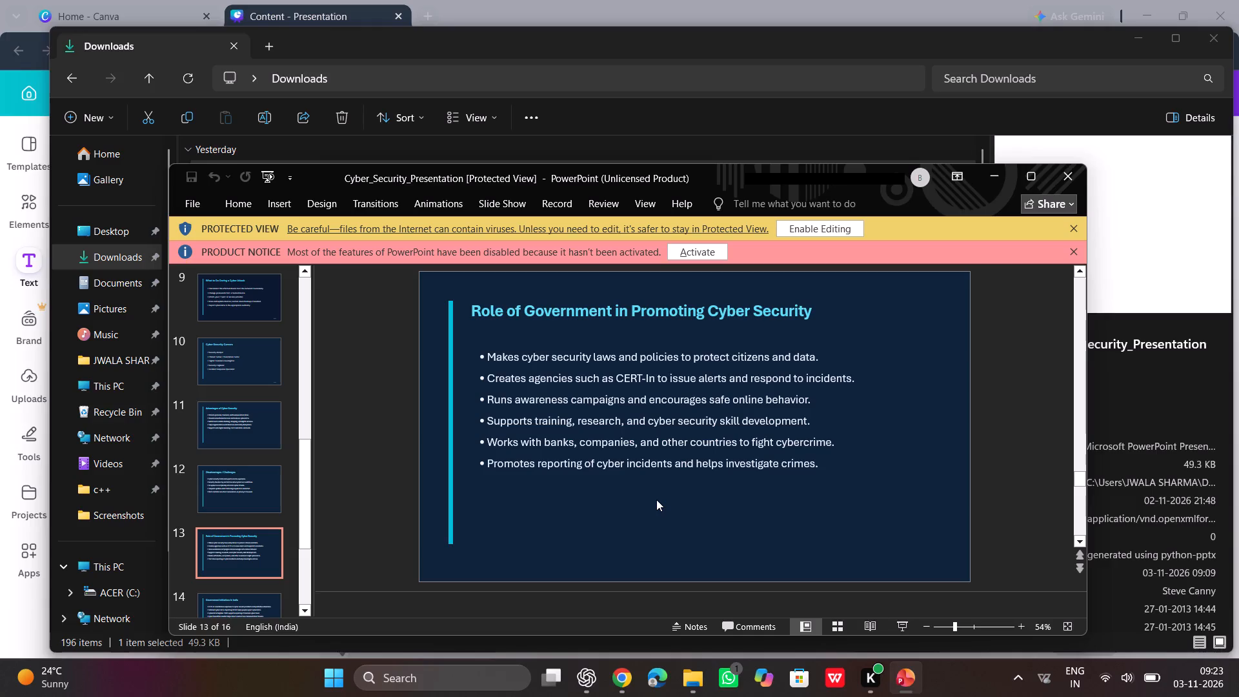
key("Right")
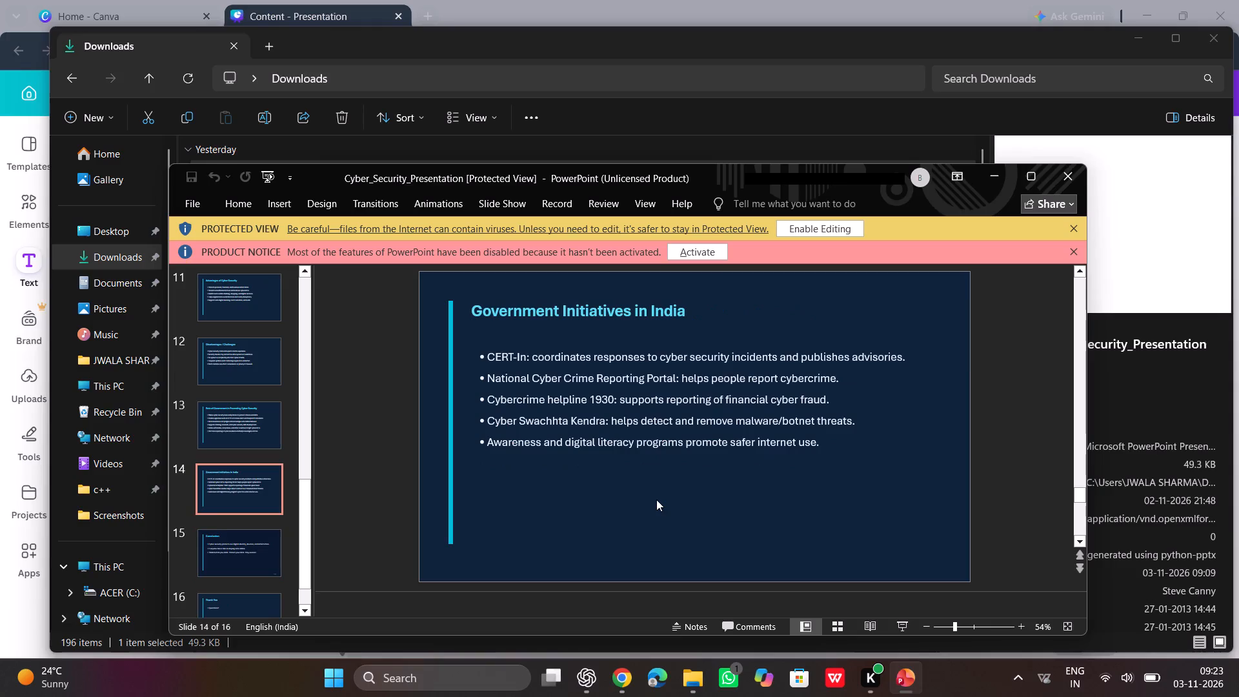
key("Right")
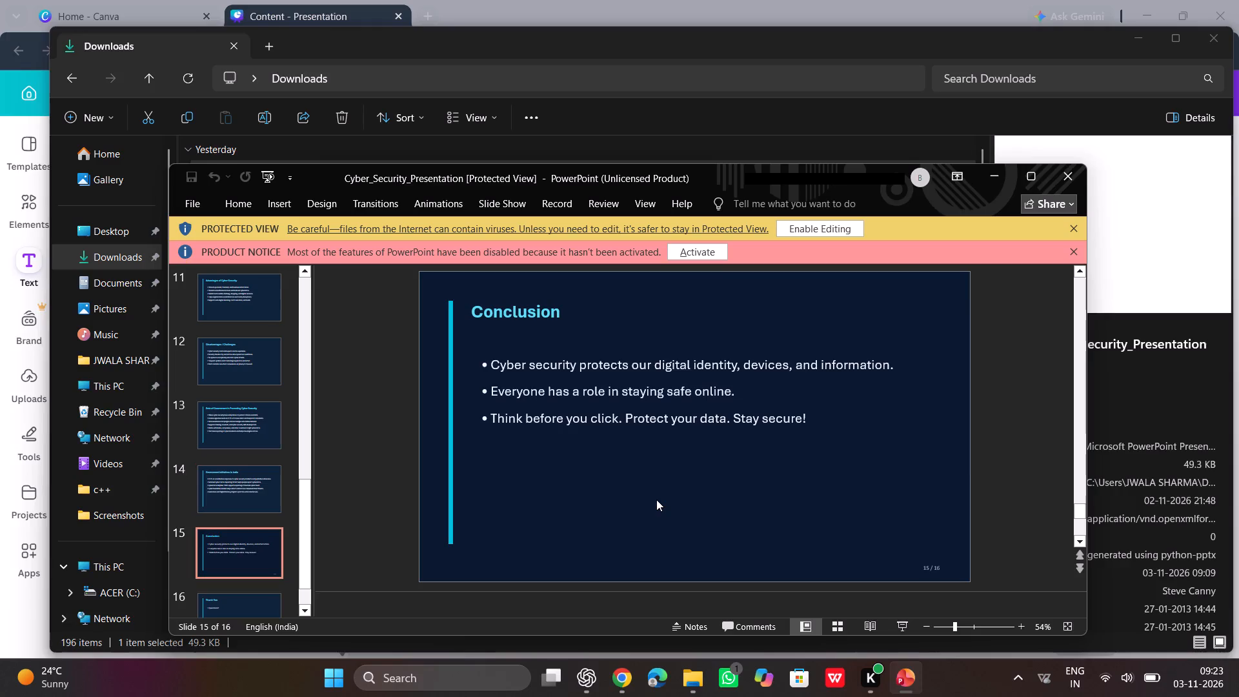
key("Right")
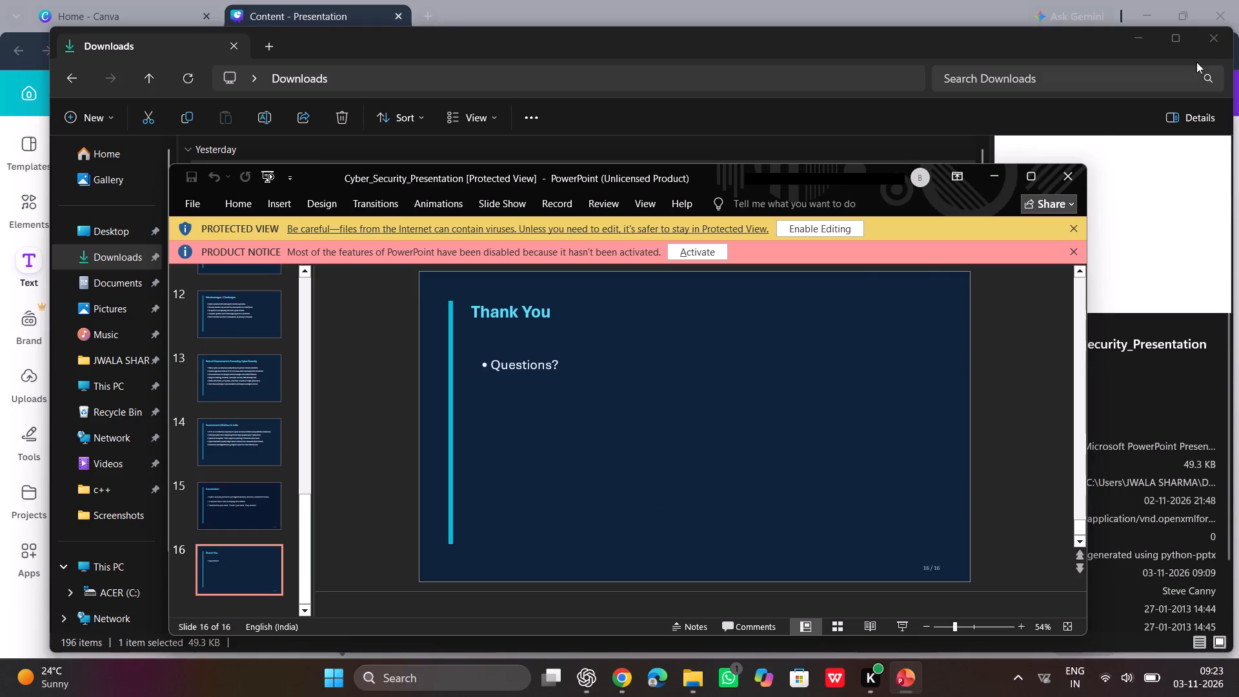
left_click(1211, 39)
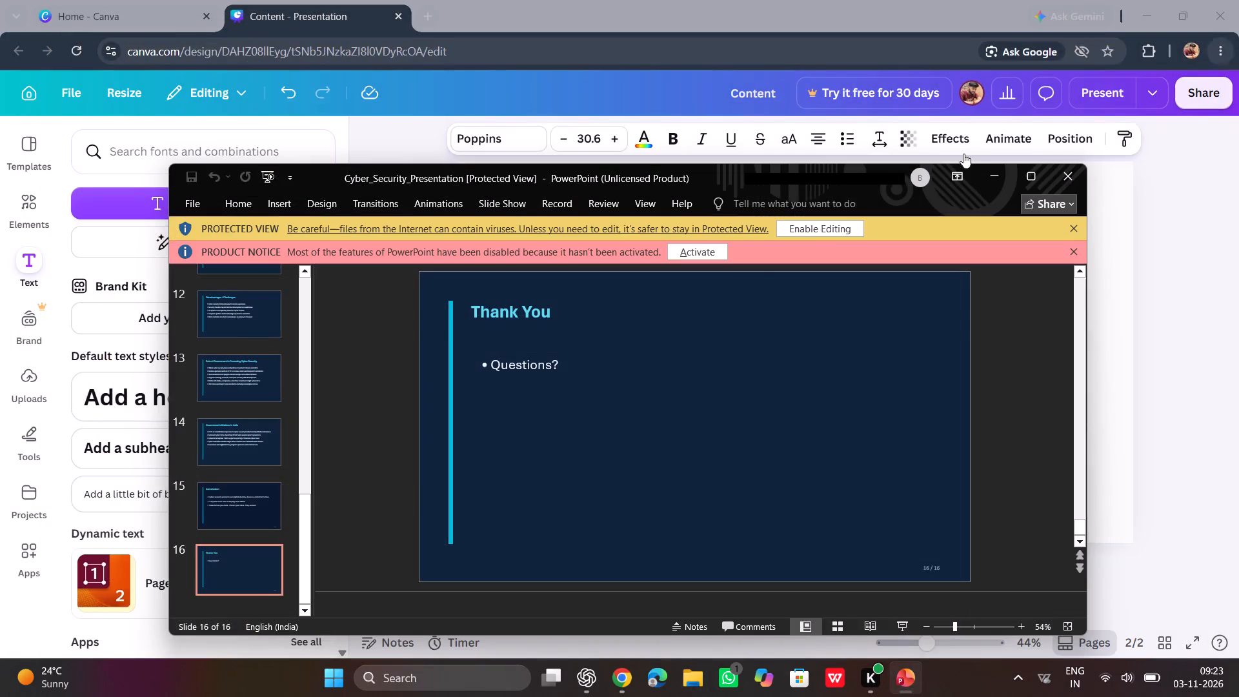
left_click(1059, 169)
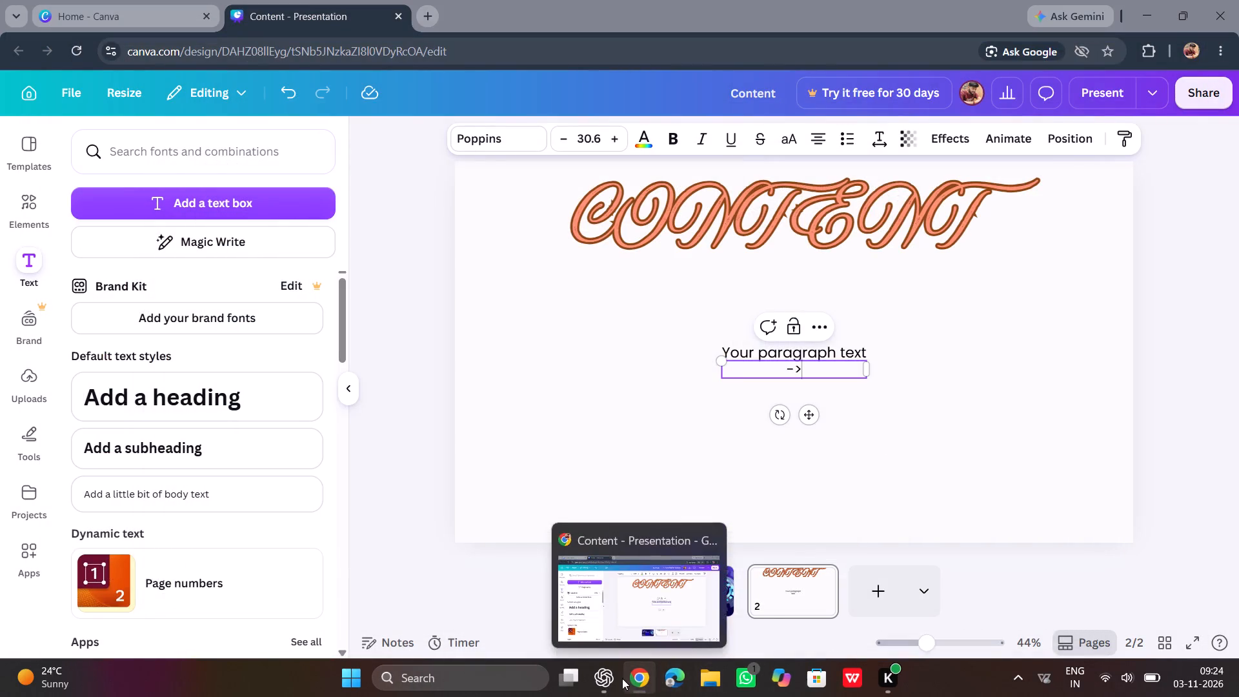
Return to the Canva content page and delete the "Your paragraph text" placeholder box below the CONTENT heading.
left_click(660, 544)
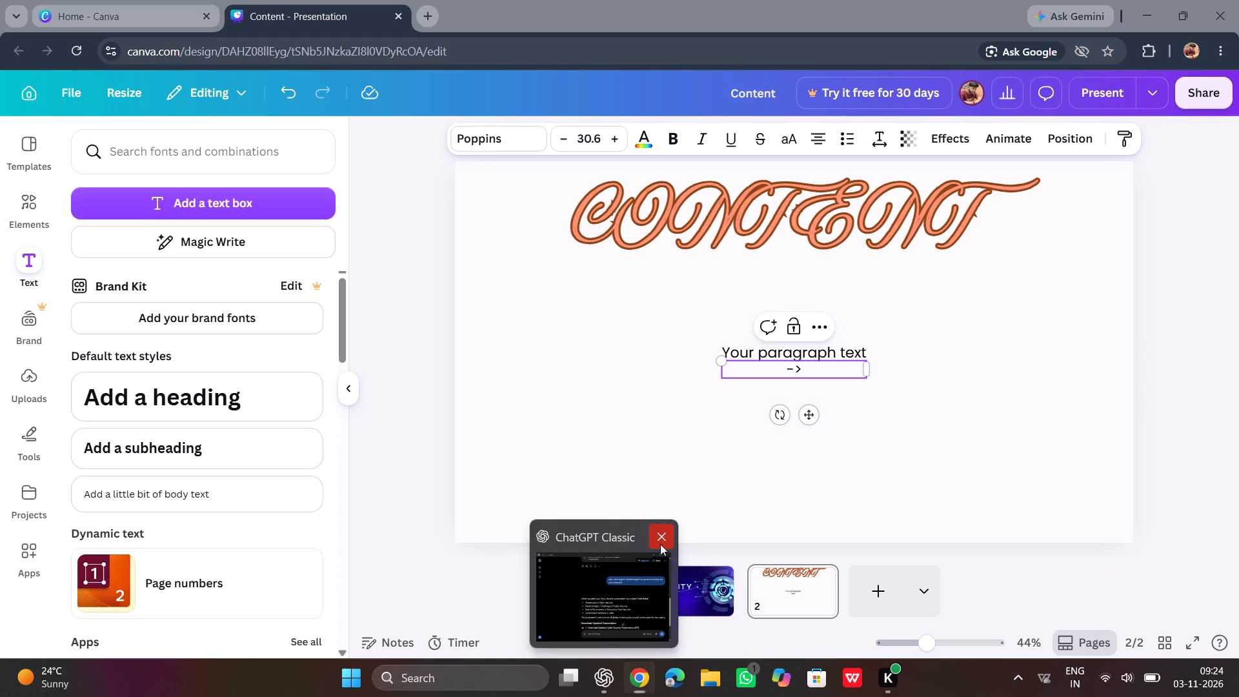
left_click(805, 351)
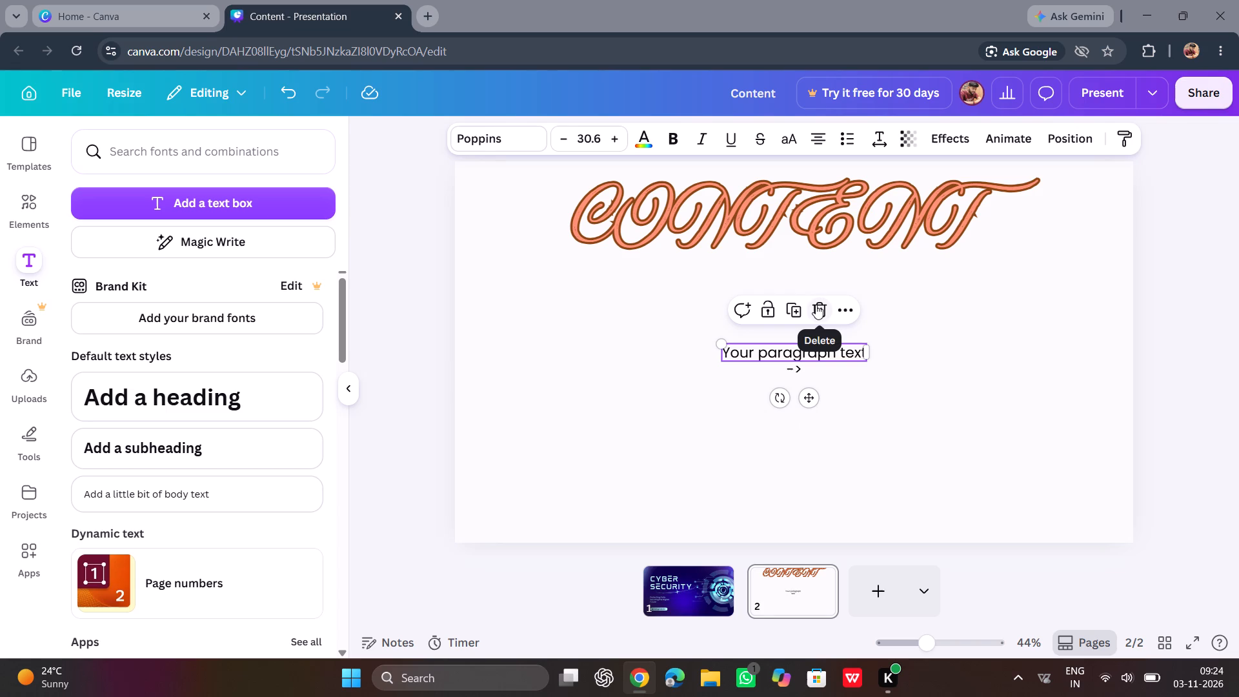
left_click(815, 305)
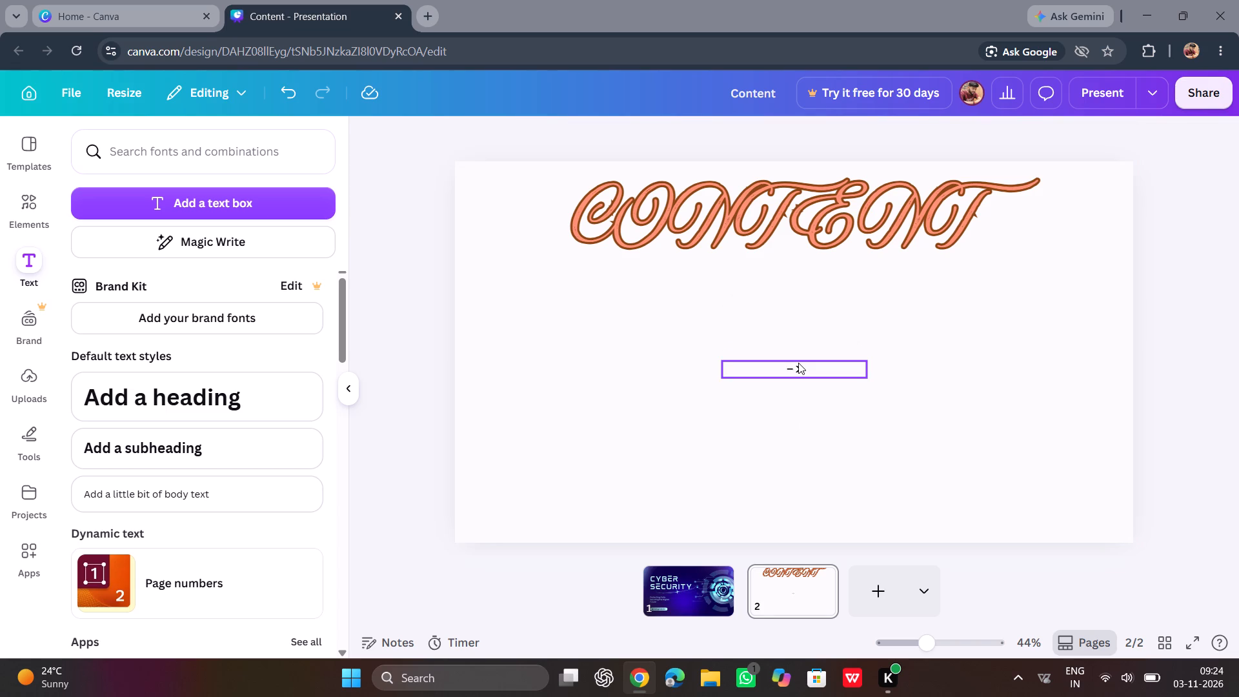
Add the text "Cyber Security." after the arrow in the remaining text box.
left_click(798, 363)
left_click(809, 365)
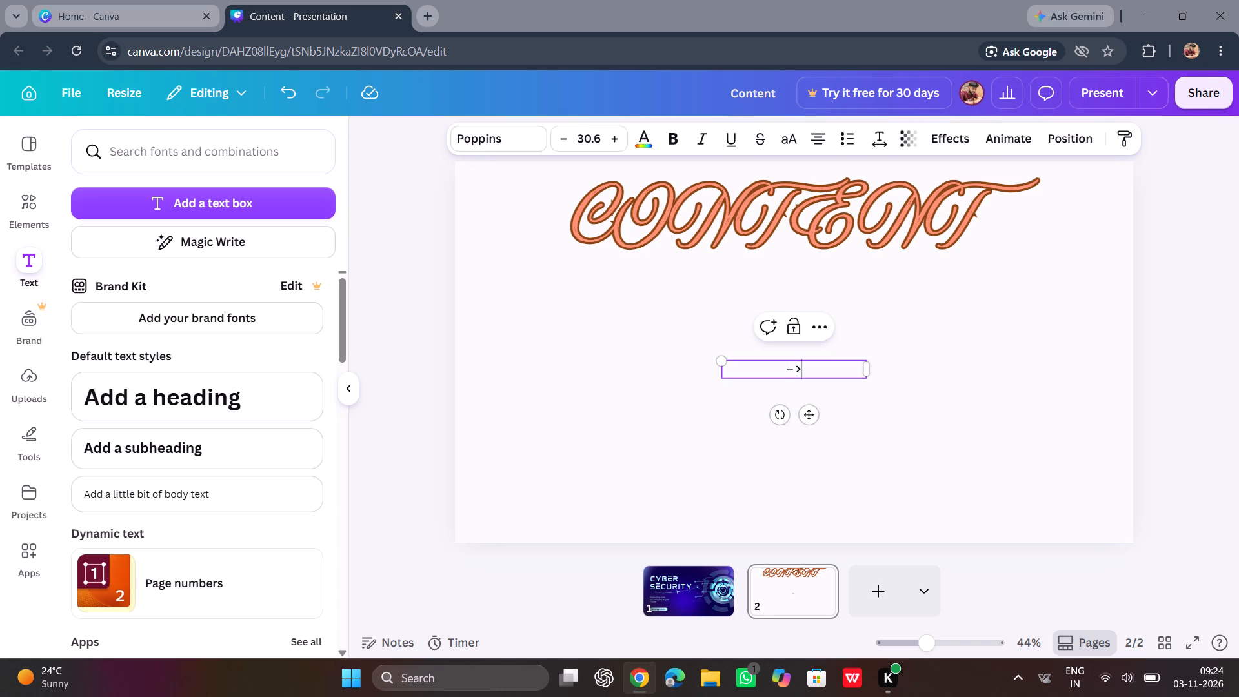
key("space")
type("Cyber")
key("space")
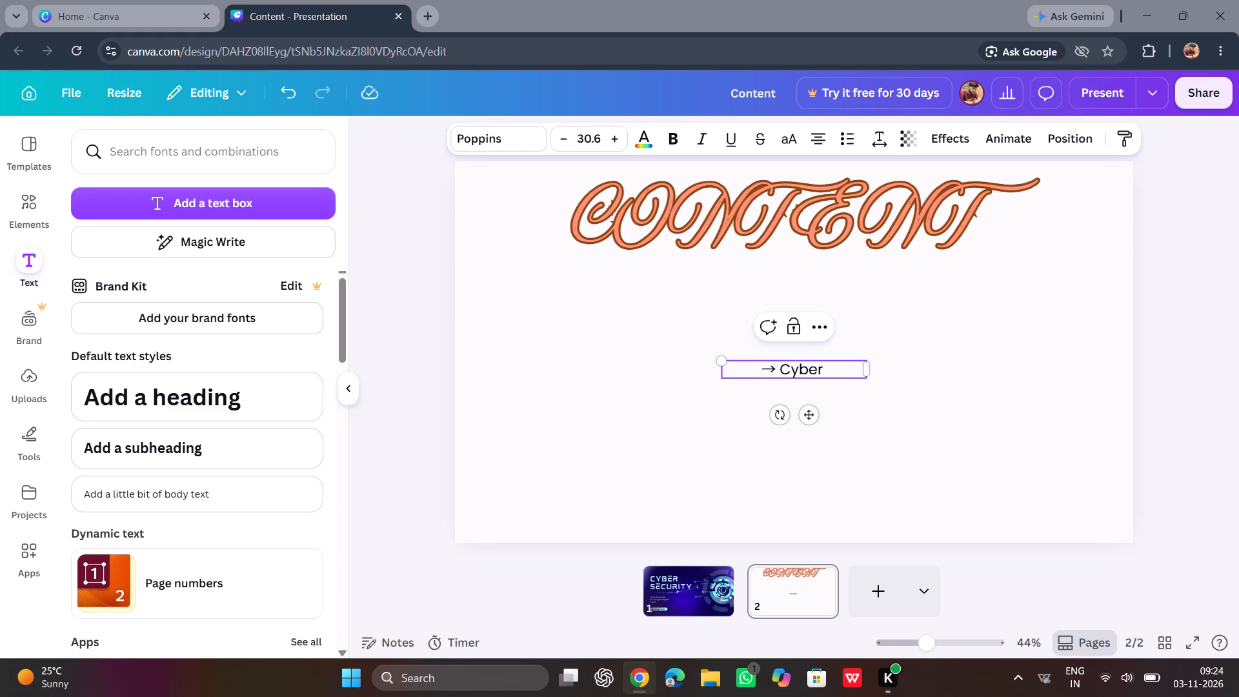
type("Sec")
type("urity")
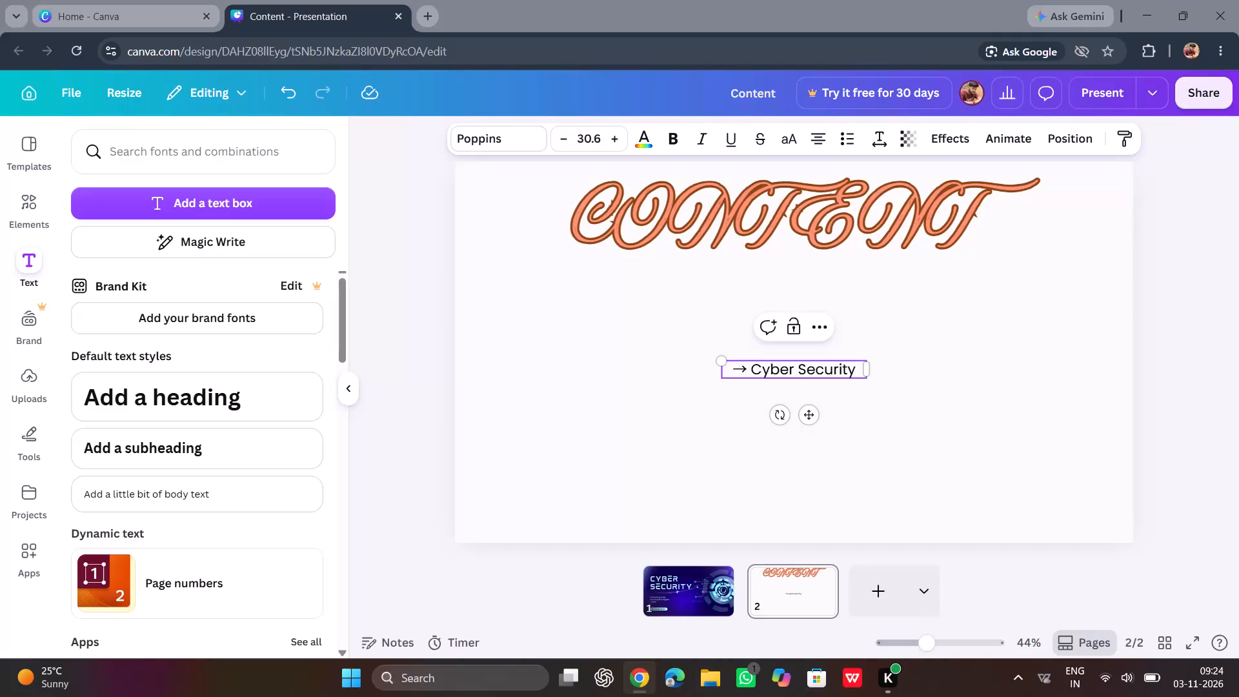
key("period")
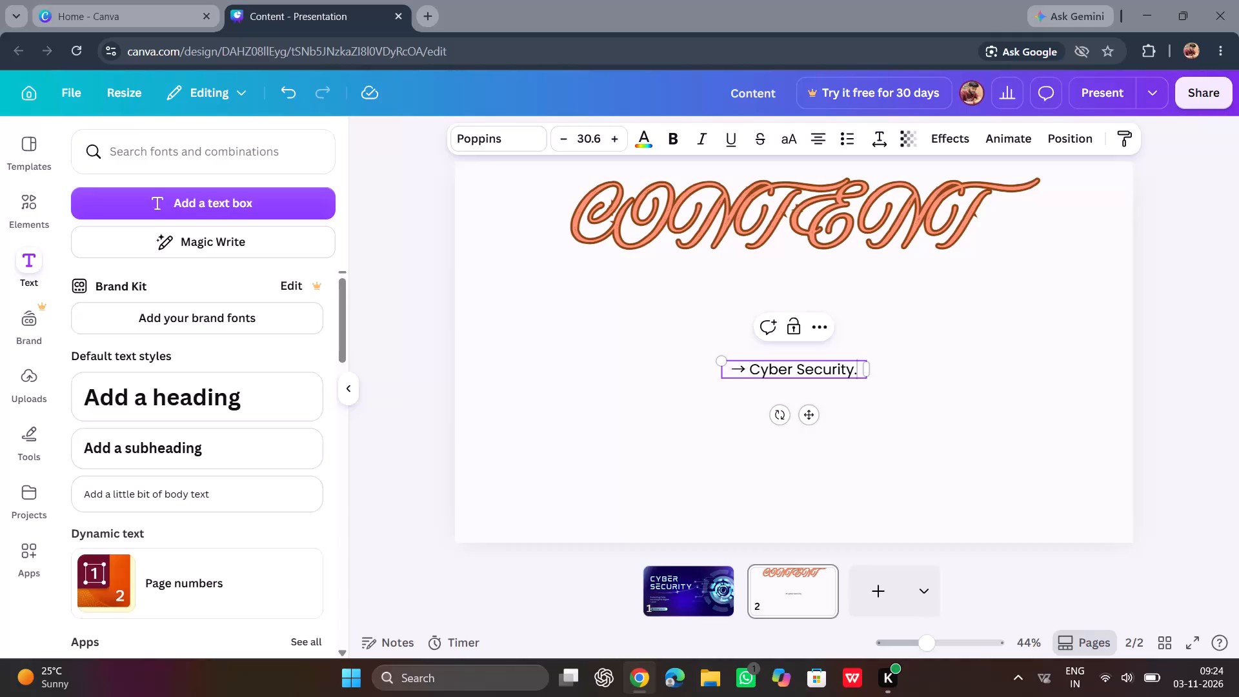
Enlarge the "Cyber Security." line to font size 54.6 and widen its text box so the line fits on one row.
left_click(609, 125)
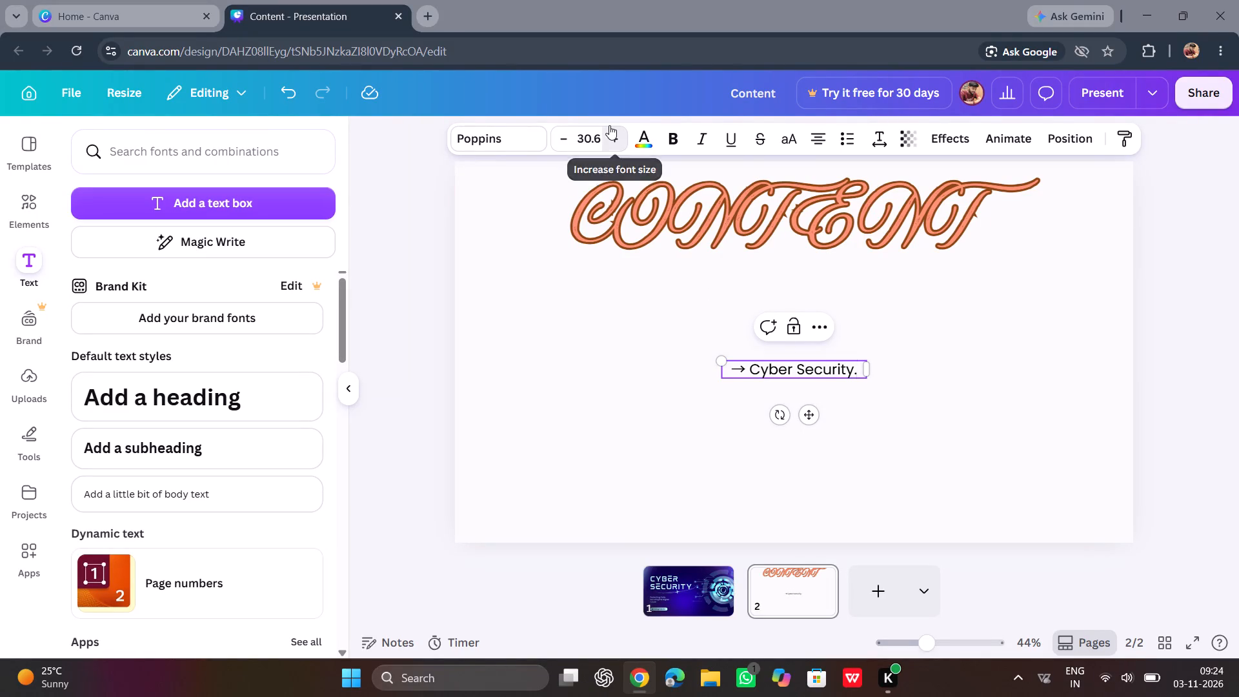
left_click(609, 125)
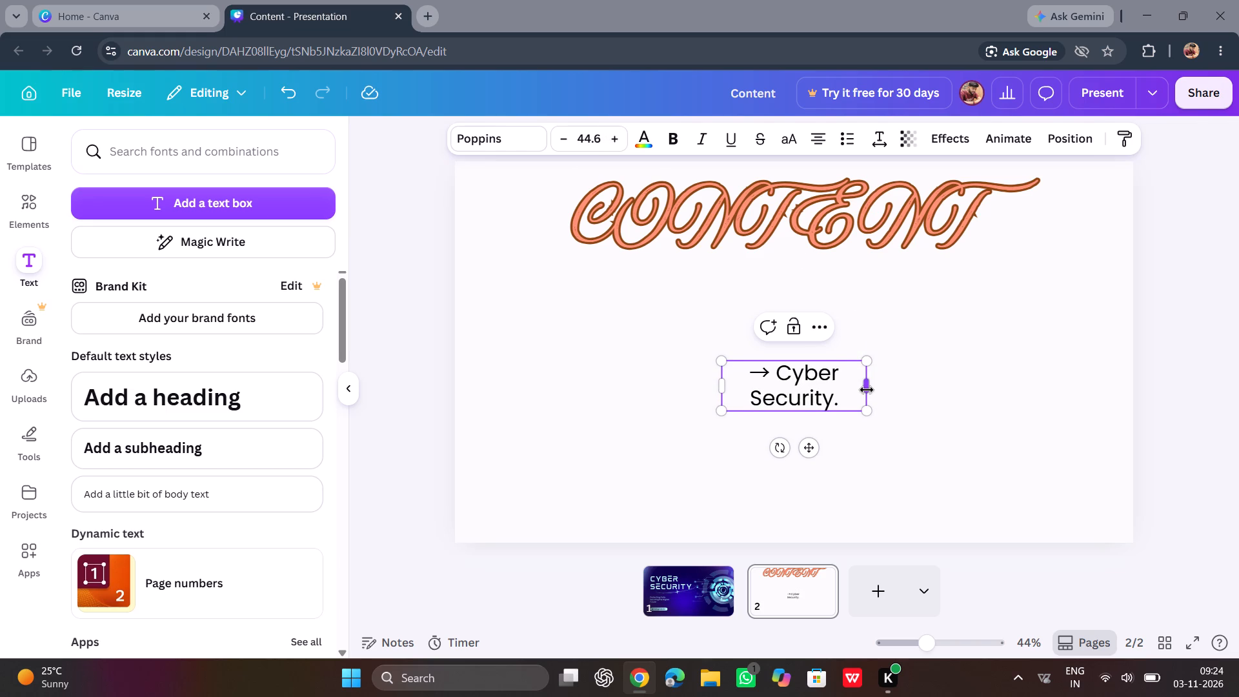
right_click_drag(867, 390, 870, 398)
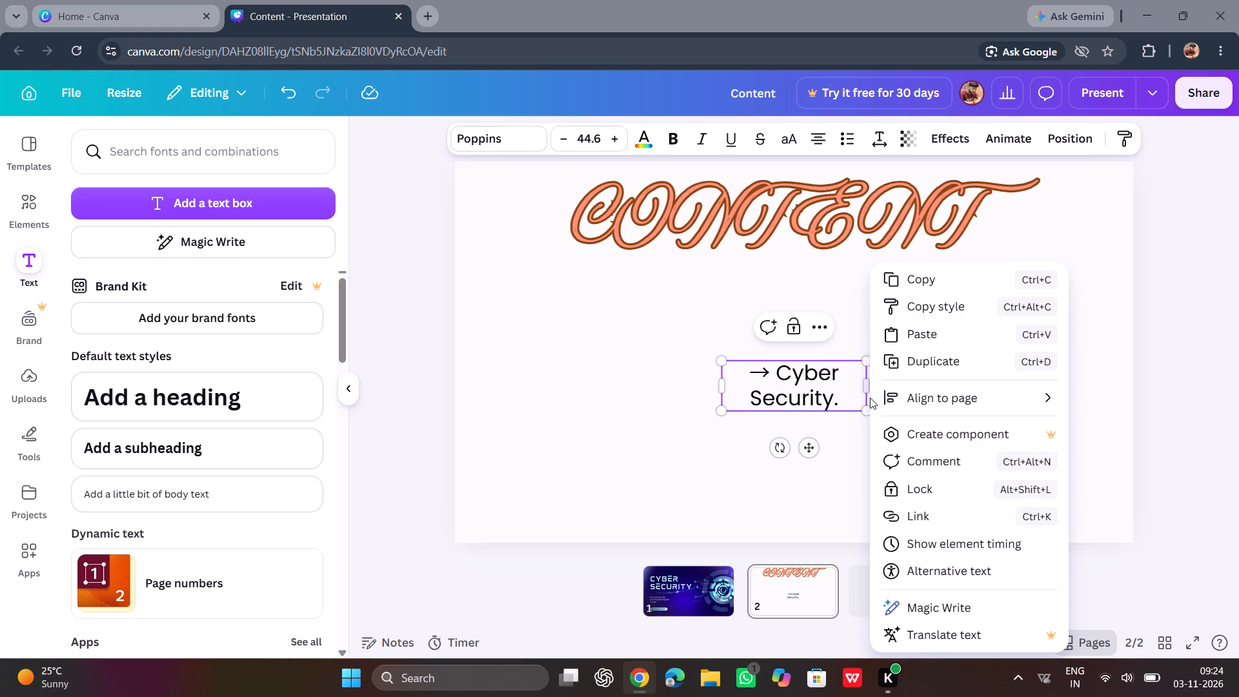
left_click(861, 386)
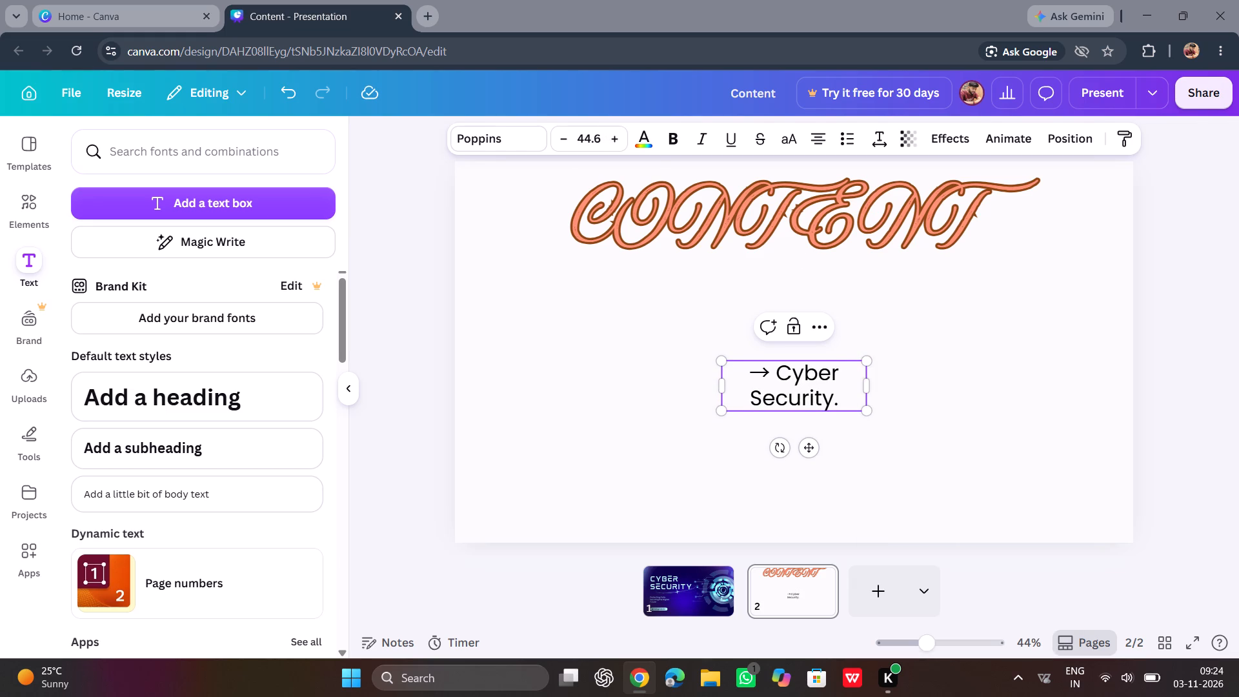
left_click_drag(867, 385, 920, 382)
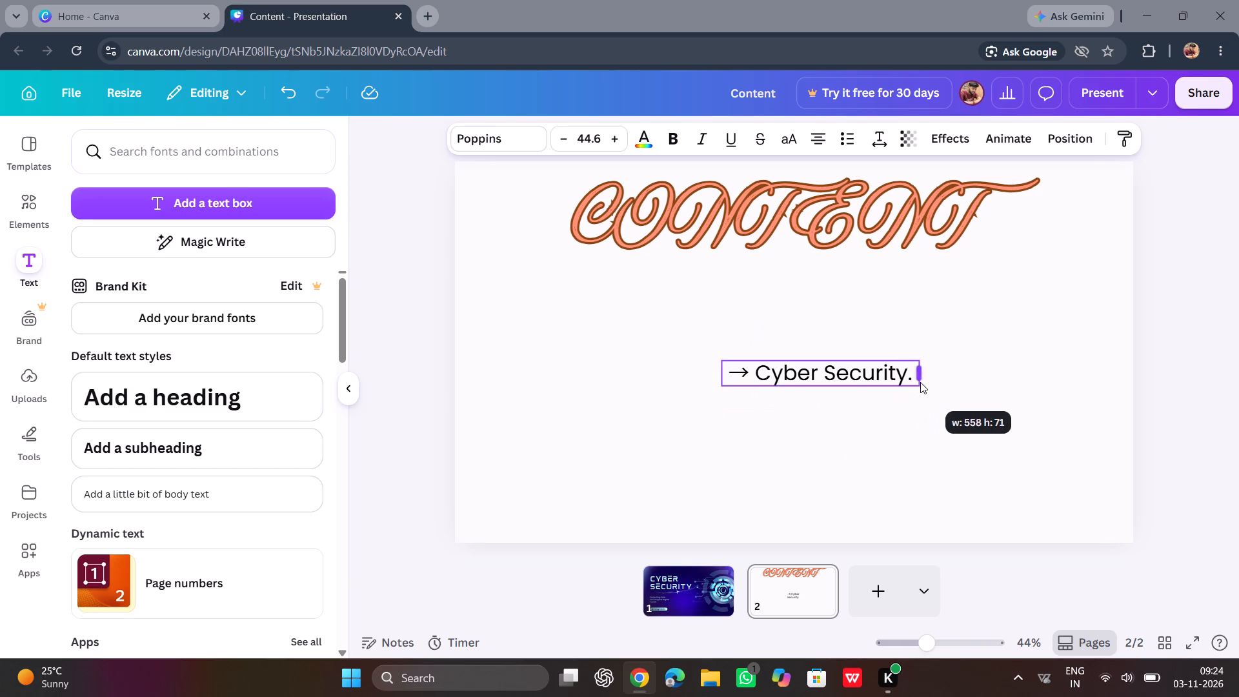
left_click_drag(920, 382, 942, 367)
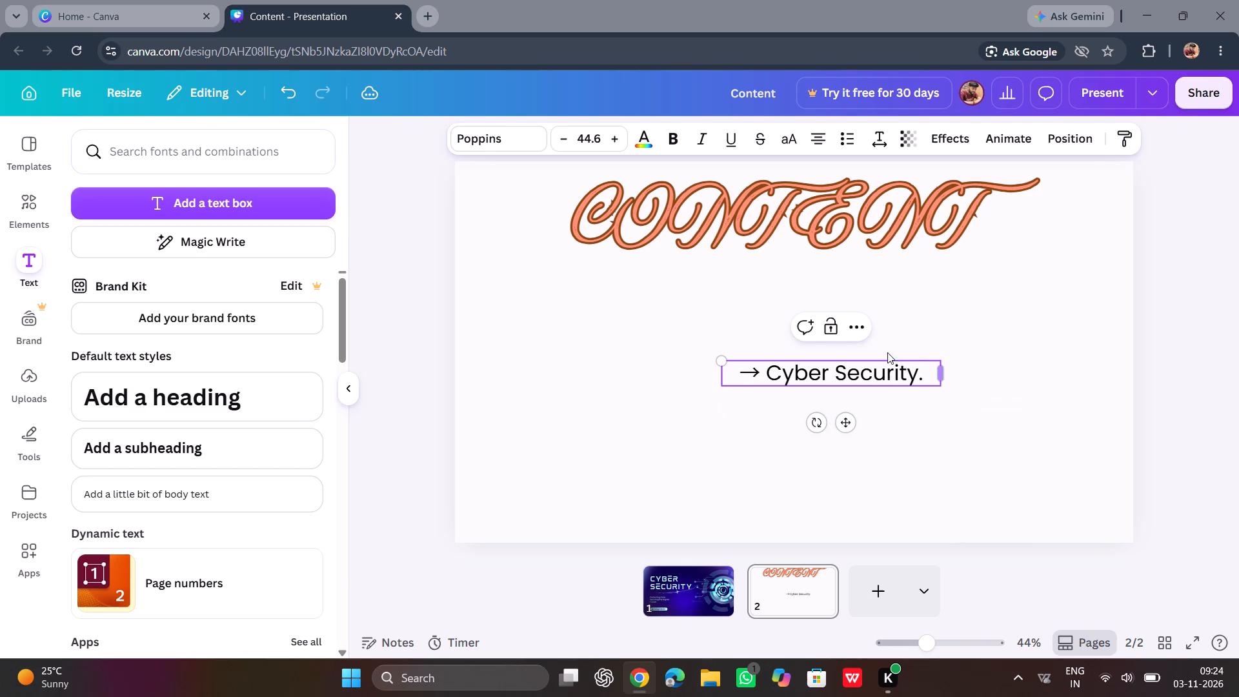
triple_click(614, 139)
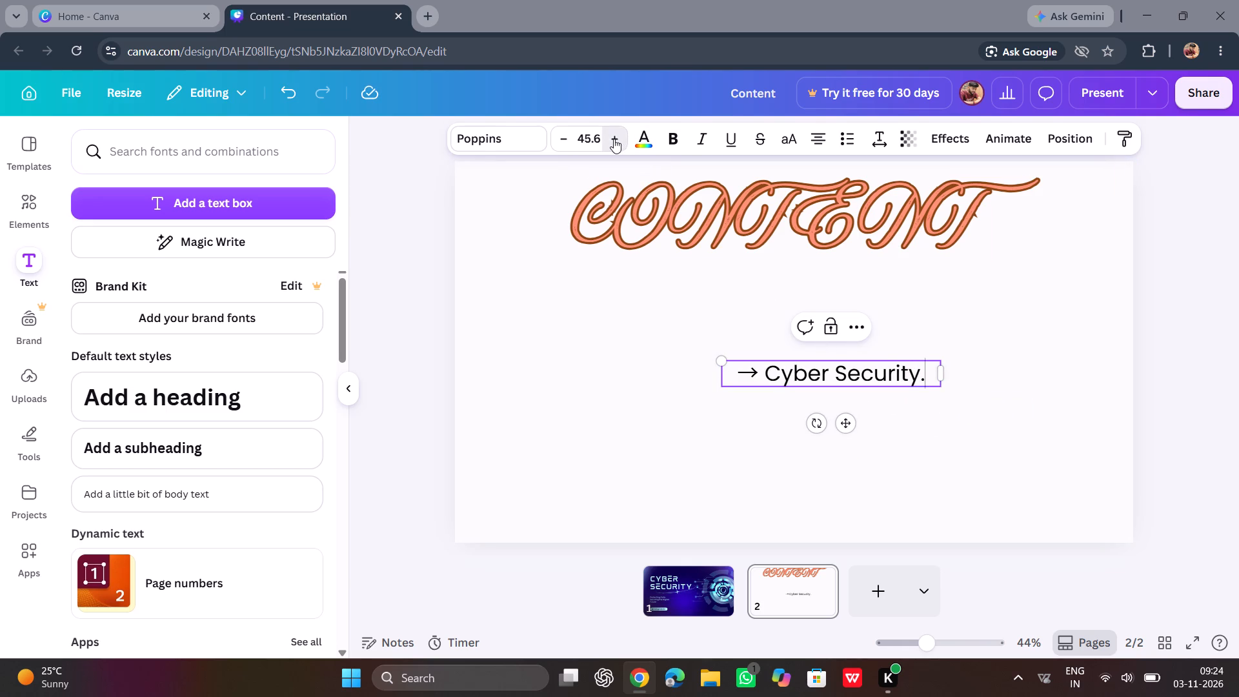
left_click(614, 139)
triple_click(614, 139)
triple_click(614, 139)
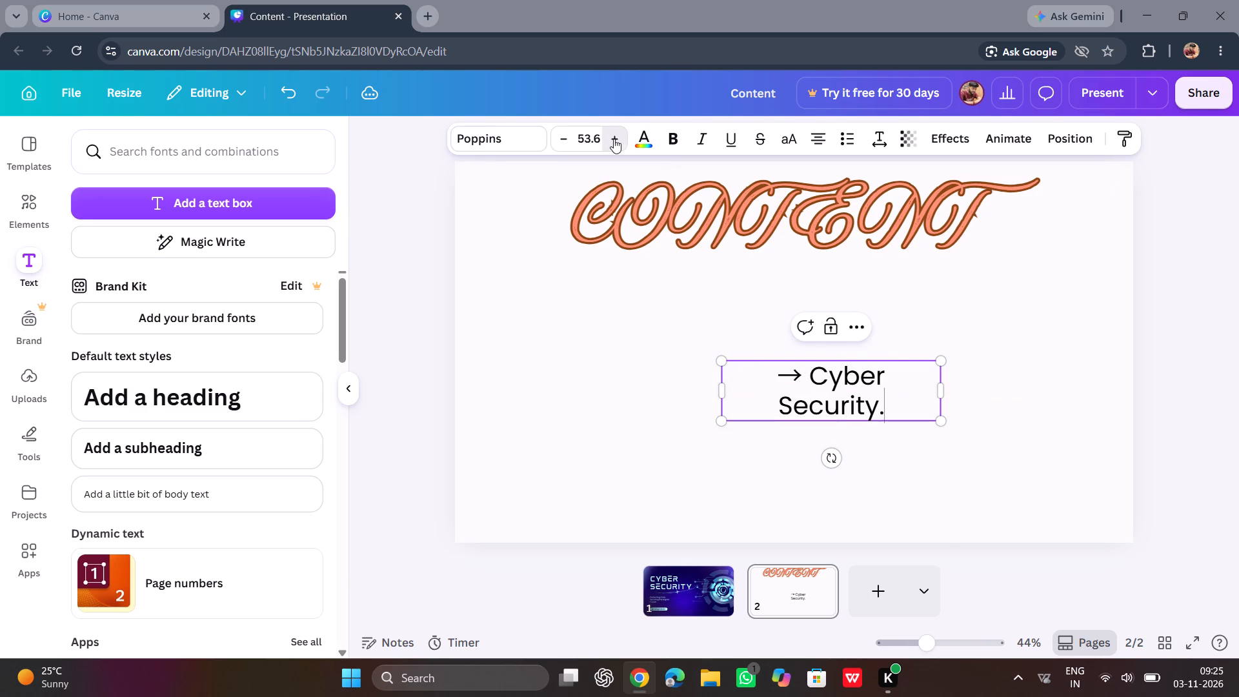
right_click(940, 390)
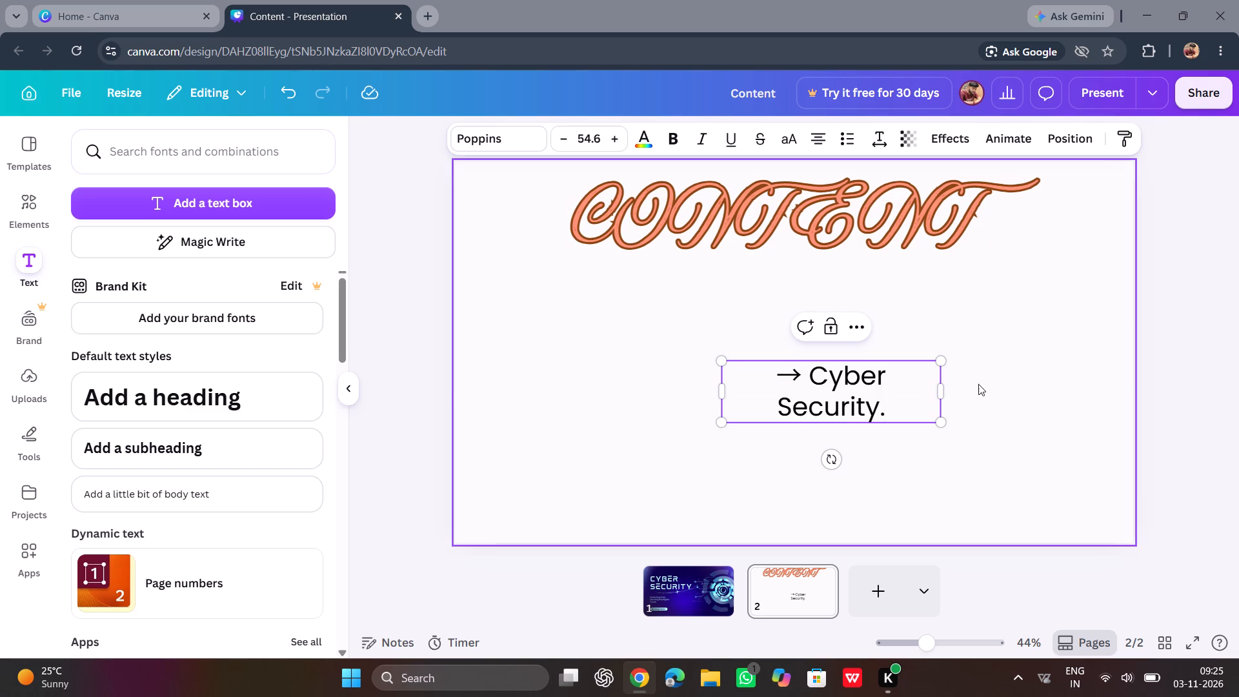
left_click(934, 394)
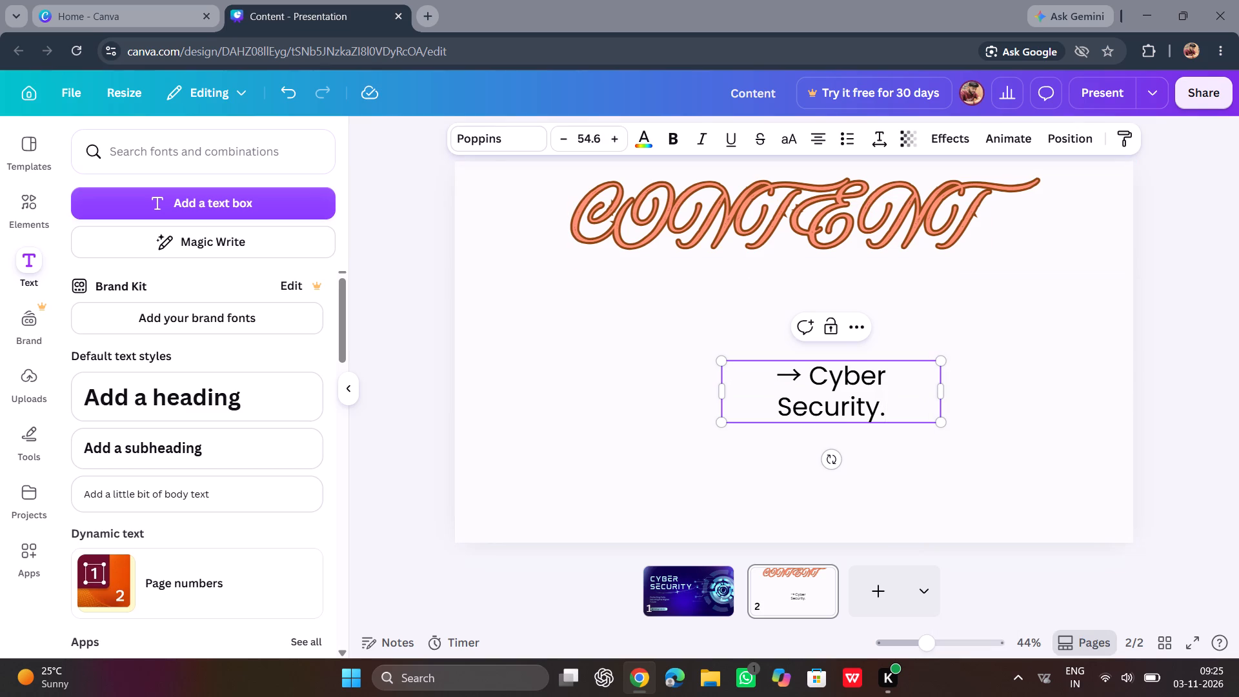
left_click_drag(943, 392, 973, 389)
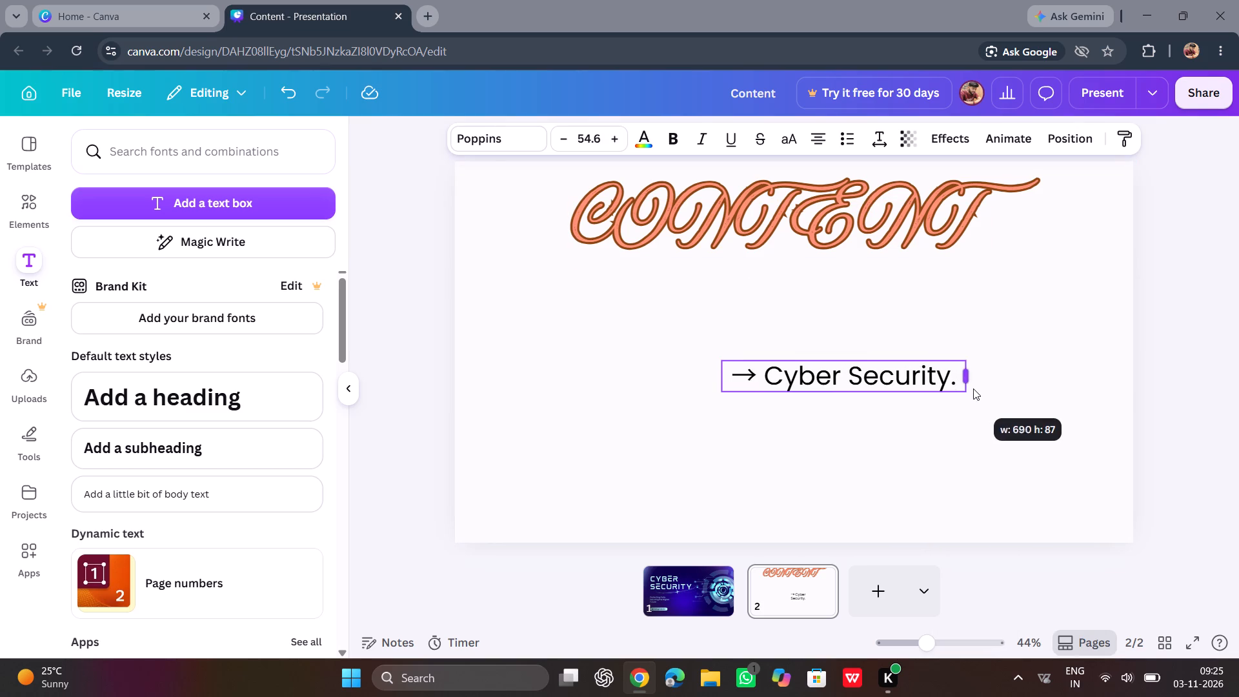
left_click_drag(973, 389, 981, 388)
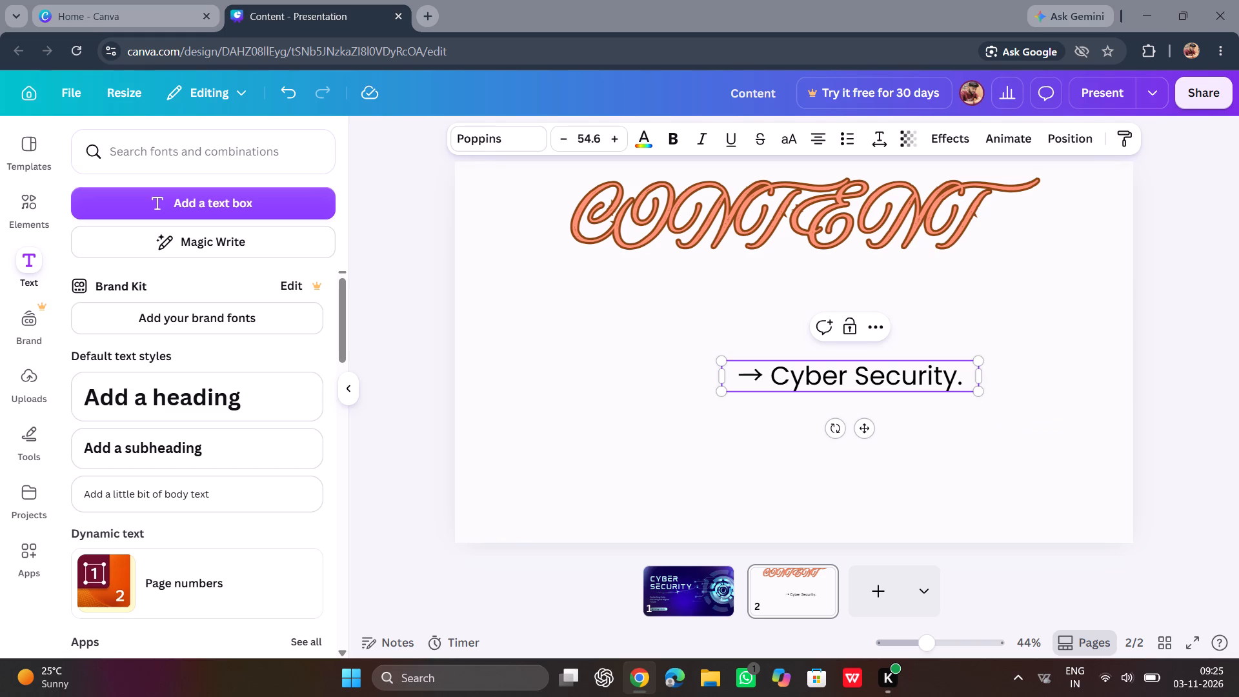
Adjust the left edge of the "Cyber Security." text box so the box fits closely around the text.
left_click_drag(721, 378, 734, 376)
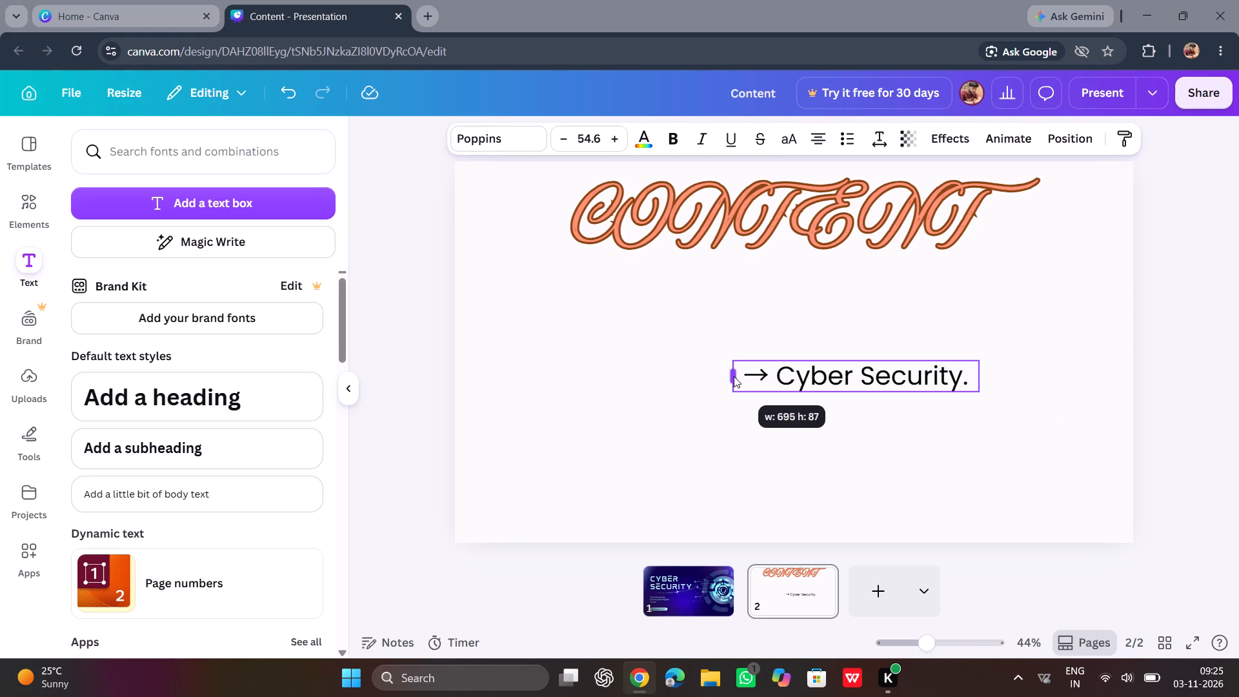
left_click_drag(734, 376, 612, 372)
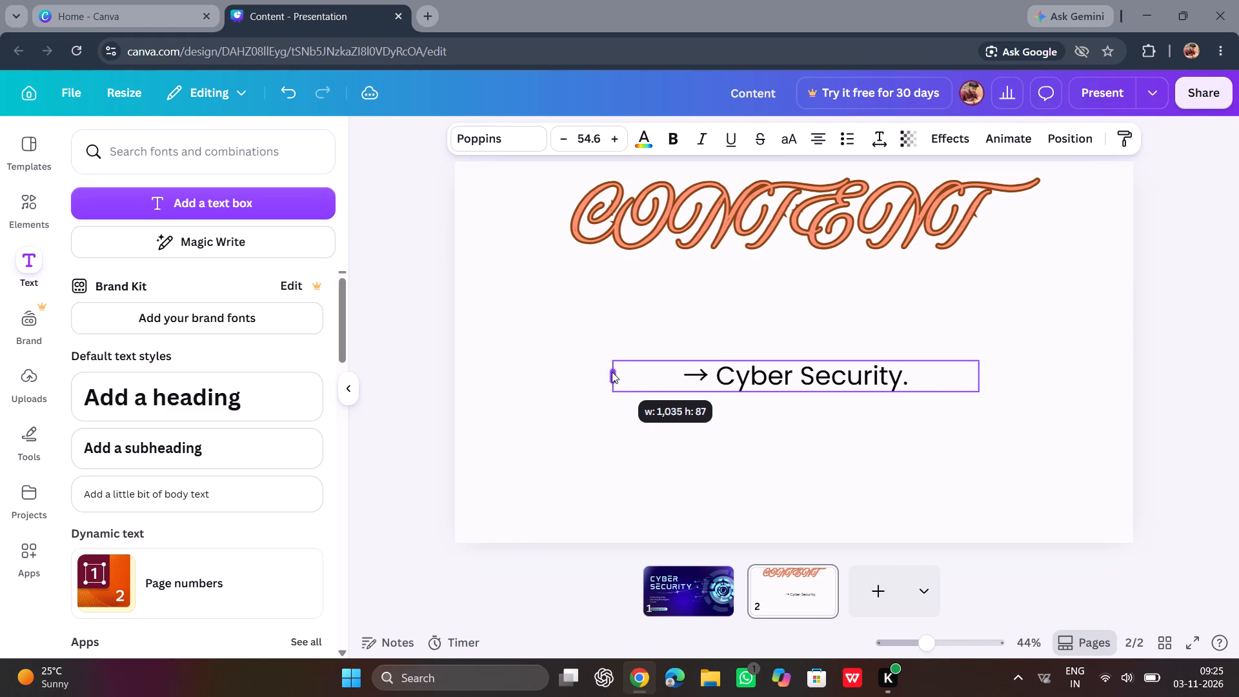
left_click_drag(612, 372, 741, 358)
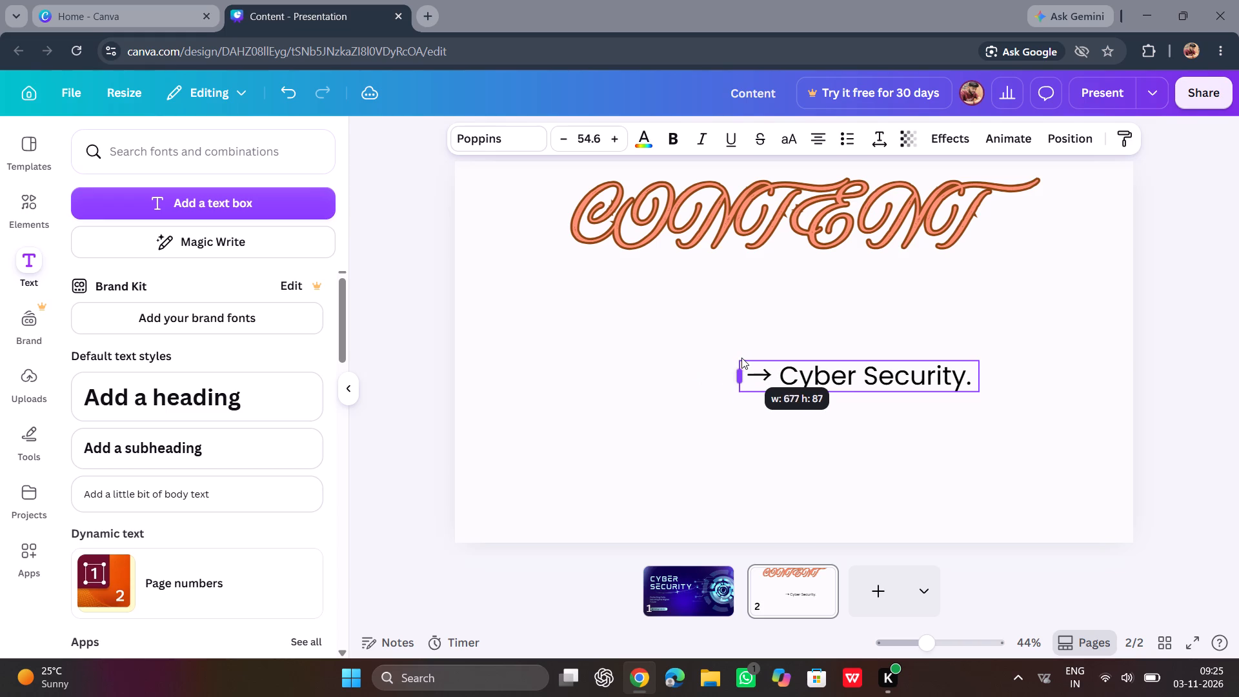
left_click_drag(741, 358, 747, 358)
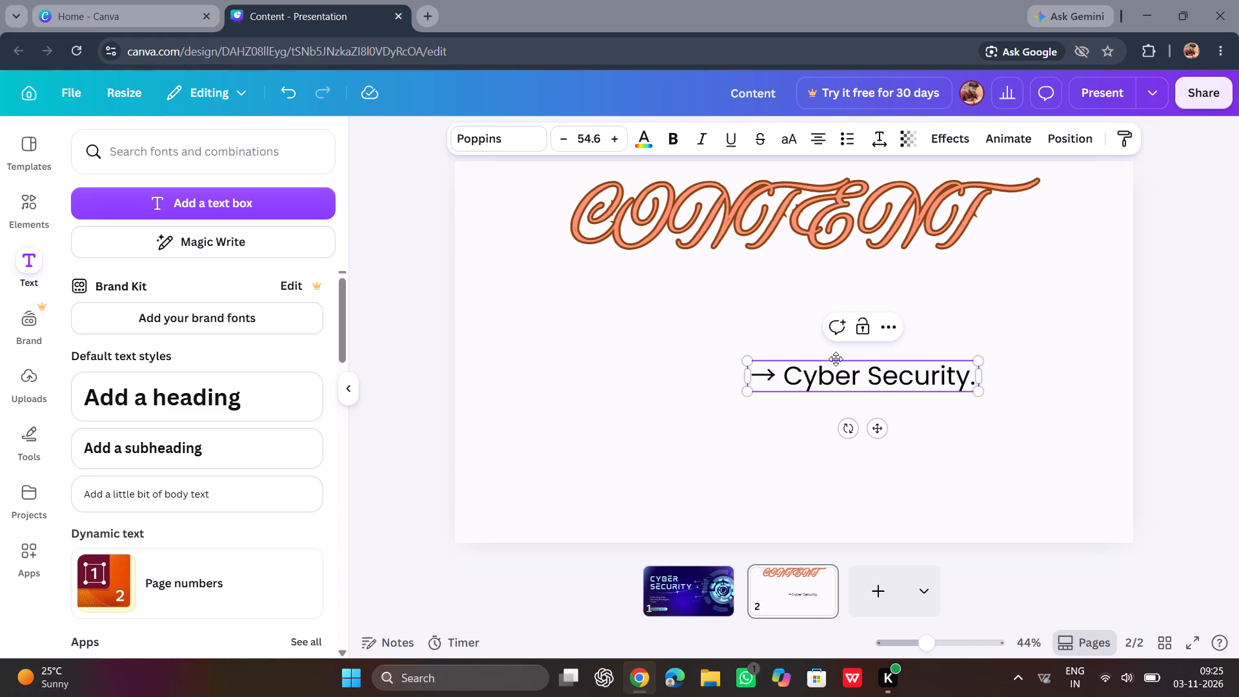
Set the font size of the "Cyber Security." line to 55.6, keeping the text on one row.
triple_click(614, 137)
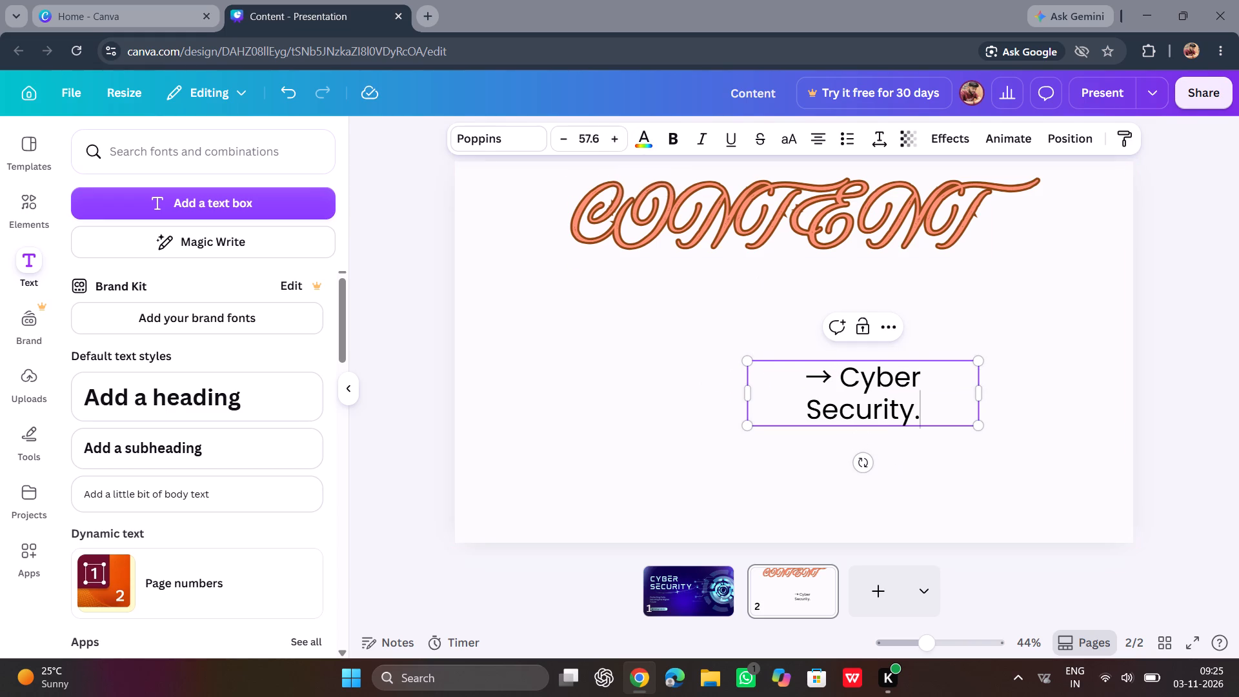
right_click_drag(981, 393, 1011, 389)
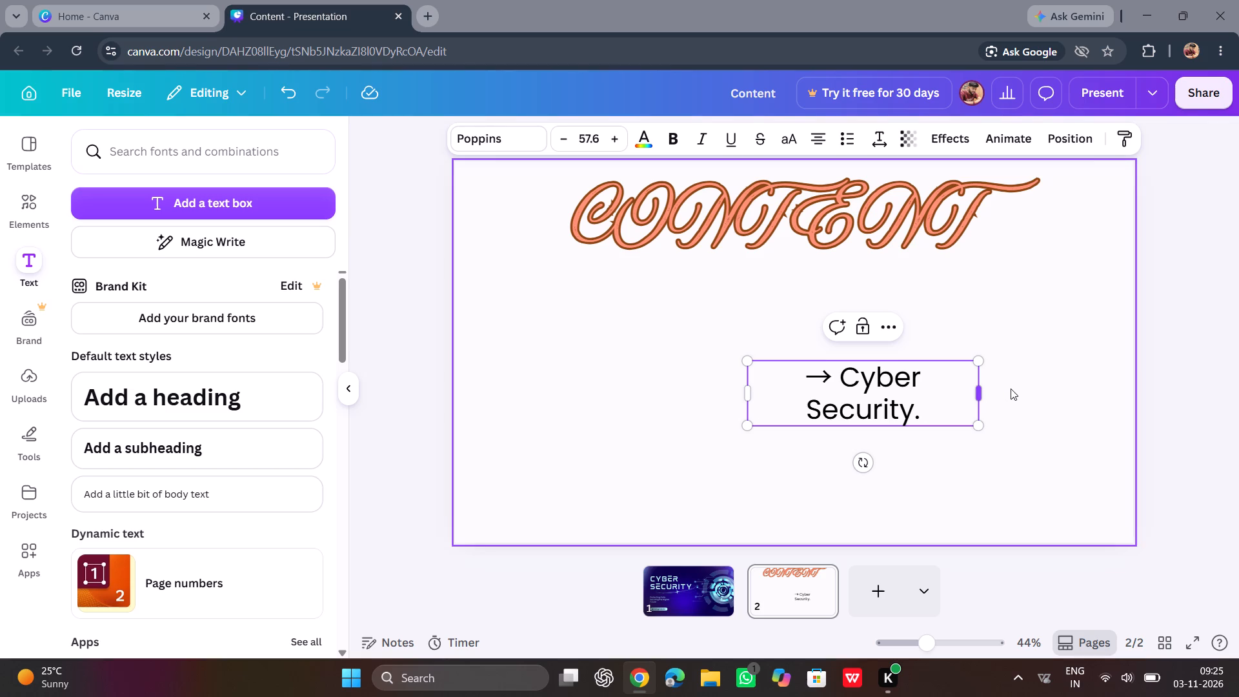
right_click_drag(1011, 389, 1011, 388)
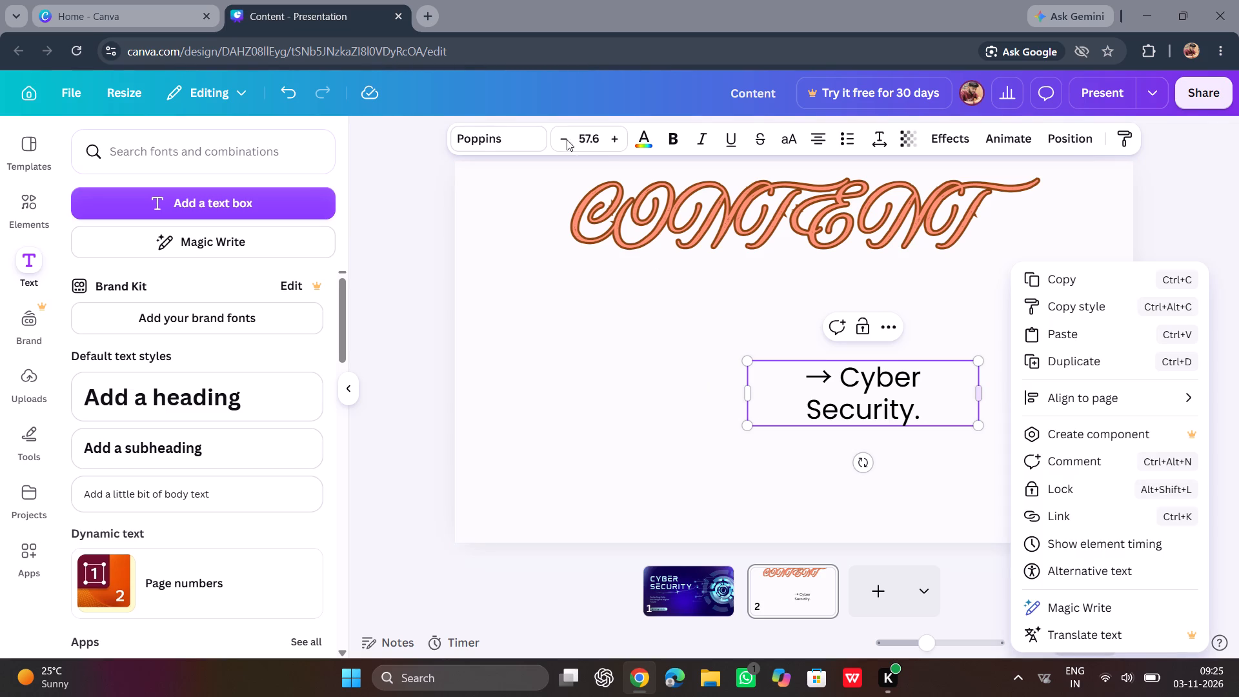
left_click(562, 134)
left_click(563, 134)
left_click(563, 134)
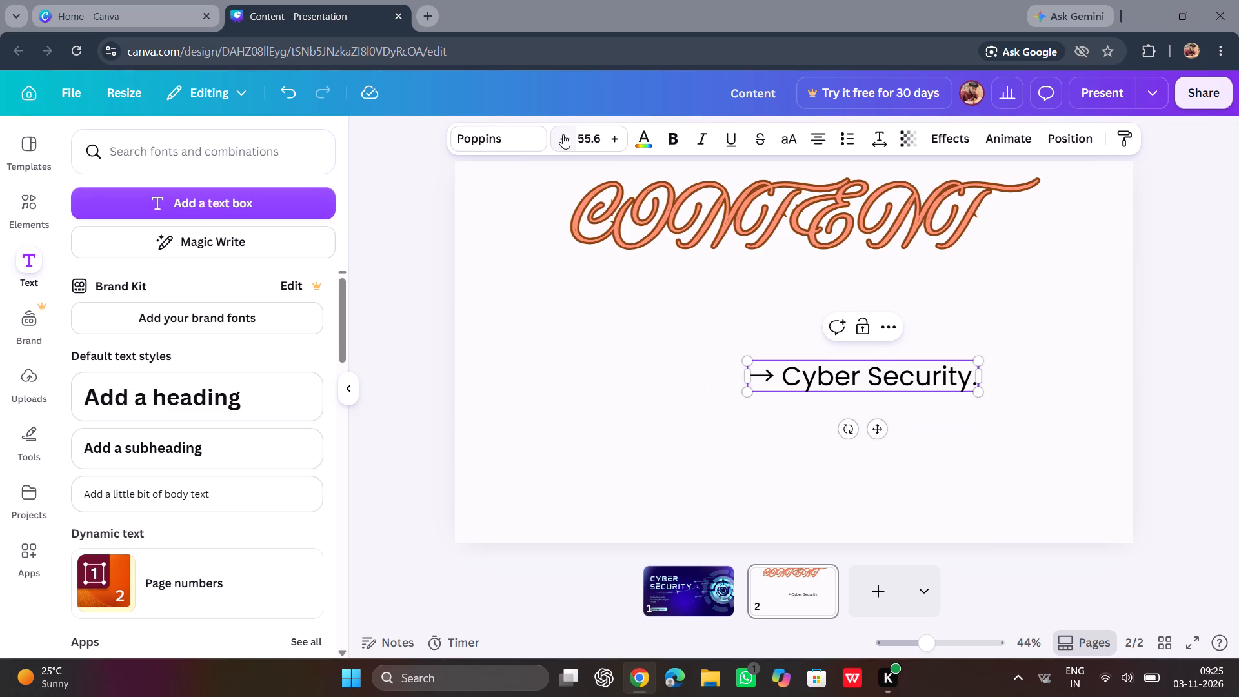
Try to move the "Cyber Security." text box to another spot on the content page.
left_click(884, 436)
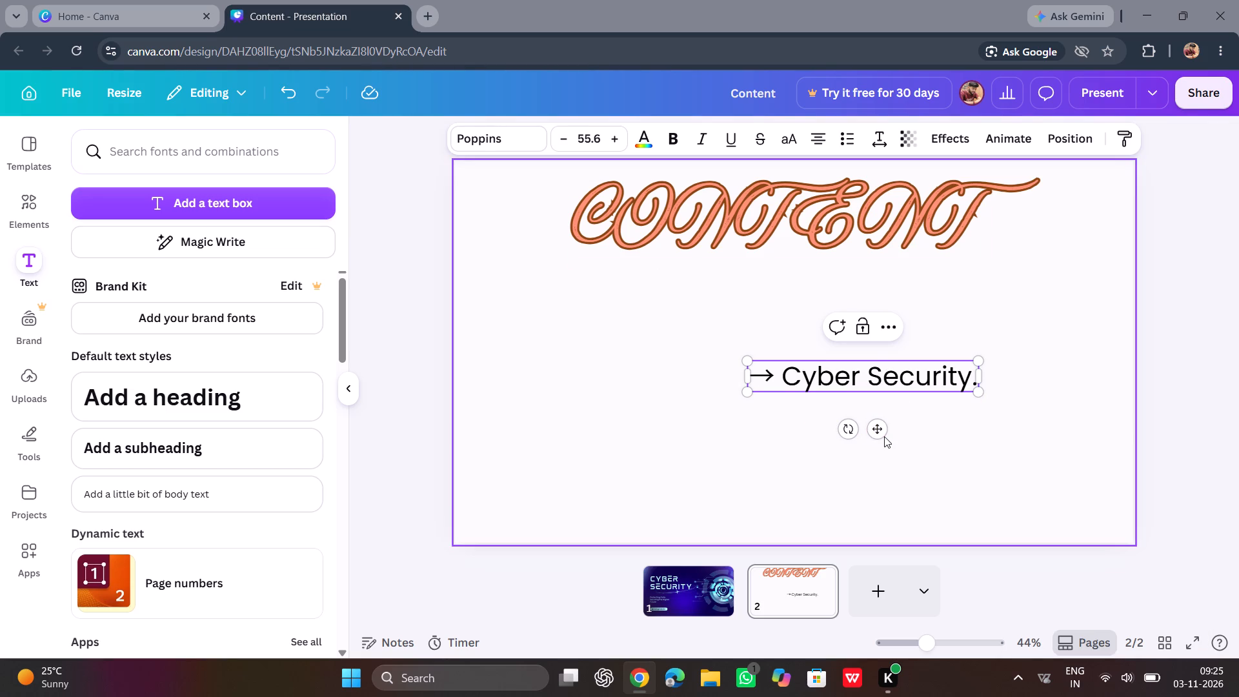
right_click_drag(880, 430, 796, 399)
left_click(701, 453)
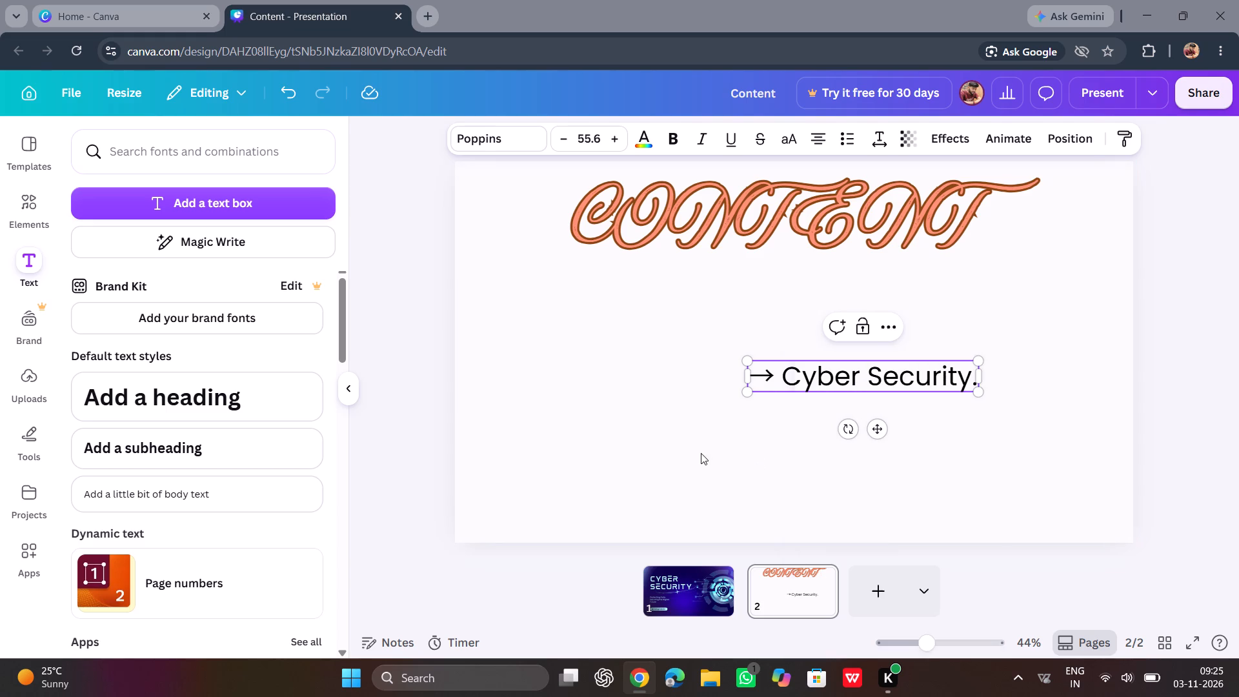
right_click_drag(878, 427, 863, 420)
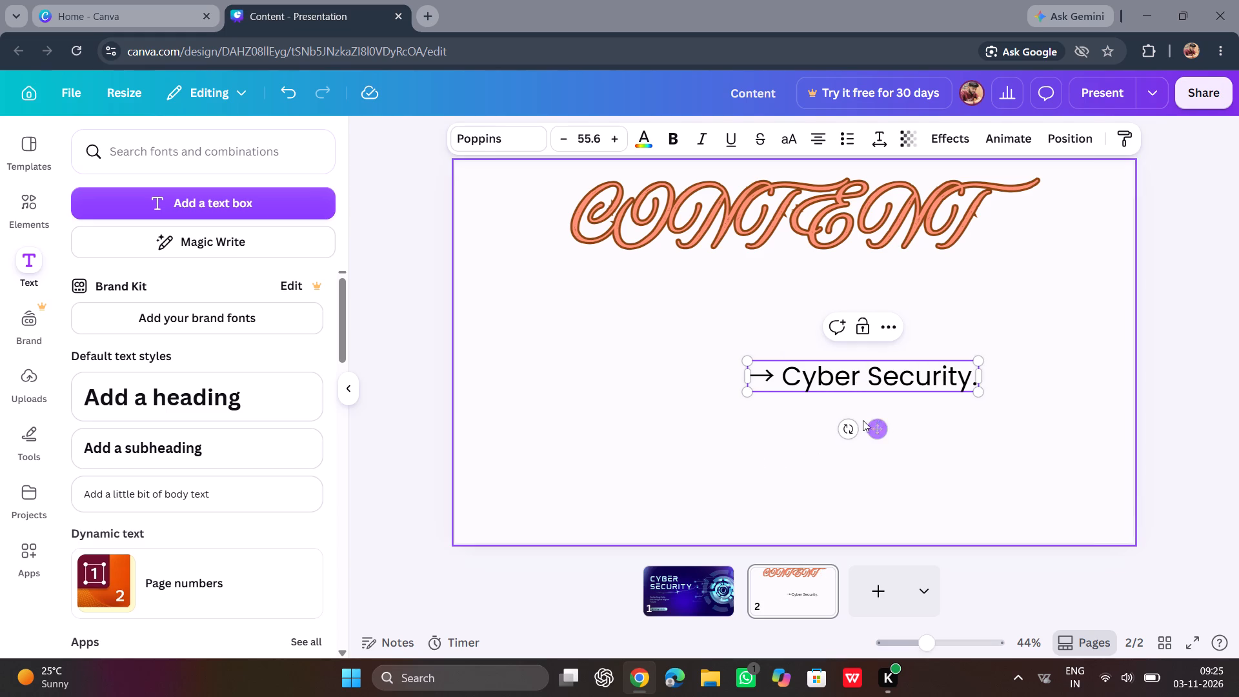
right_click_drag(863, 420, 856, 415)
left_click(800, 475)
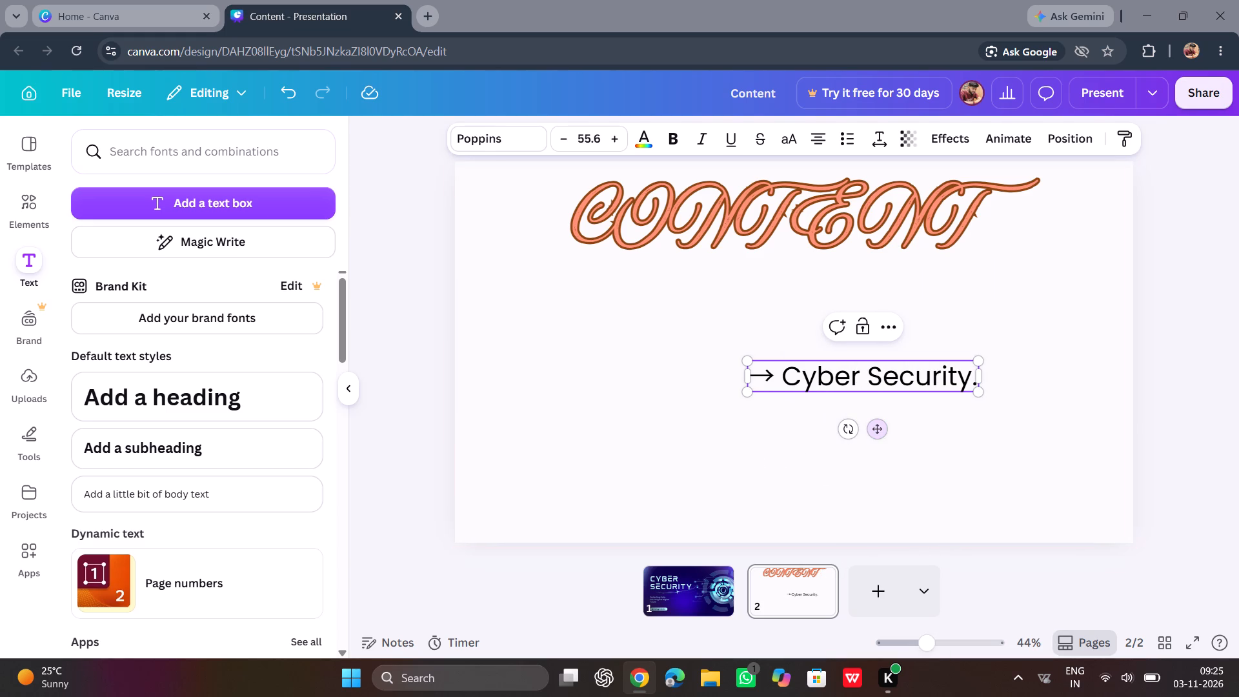
Delete the arrow in front of "Cyber Security." in the text box.
left_click(777, 376)
key("BackSpace")
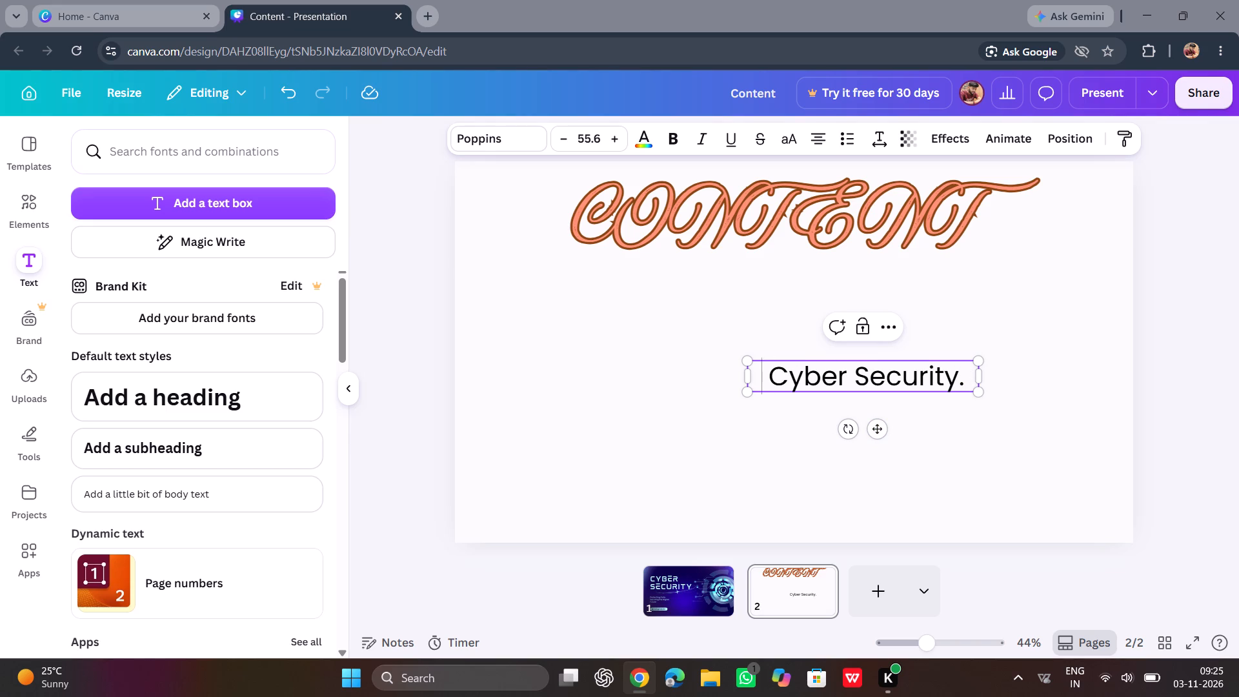
key("BackSpace")
Turn the "Cyber Security." line into a bullet point and widen its text box so it stays on one row.
key("shift+asterisk")
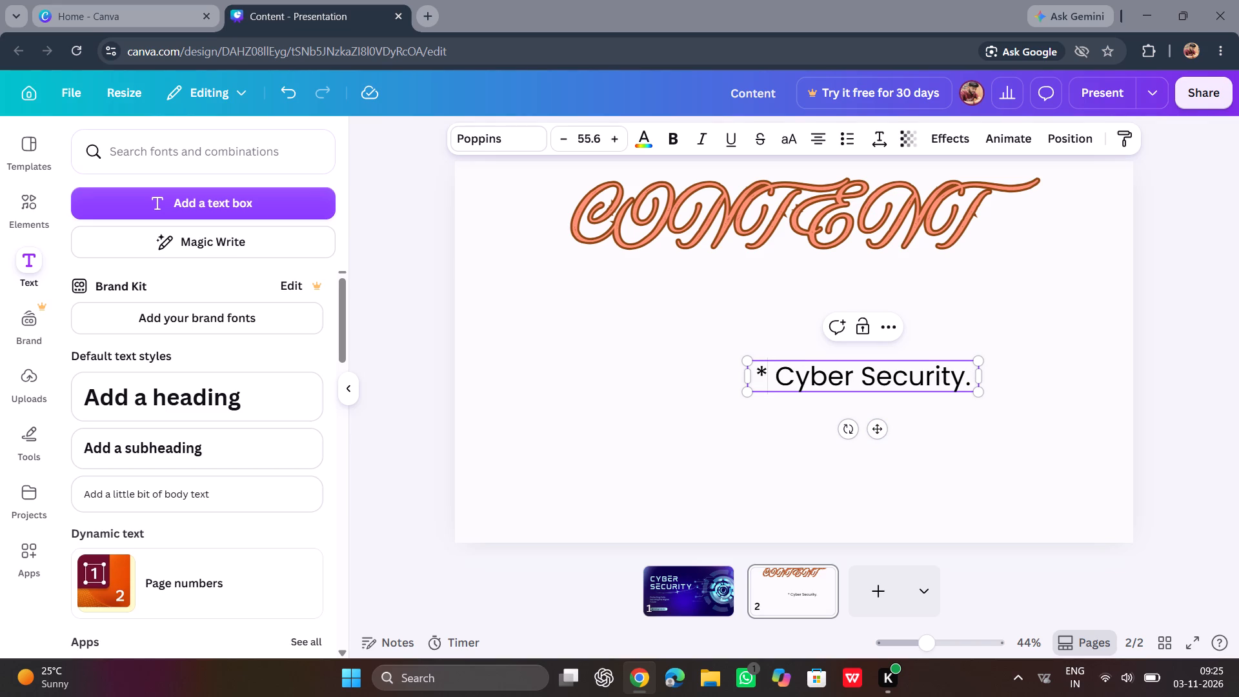
key("BackSpace")
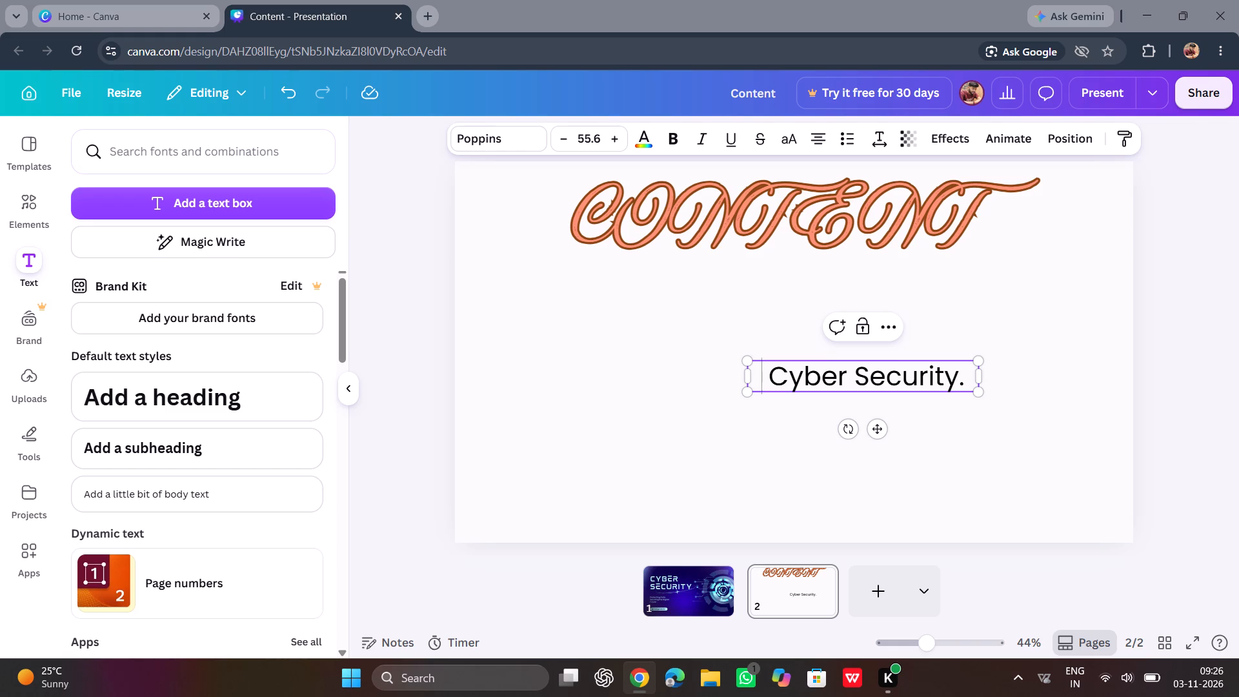
key("shift+asterisk")
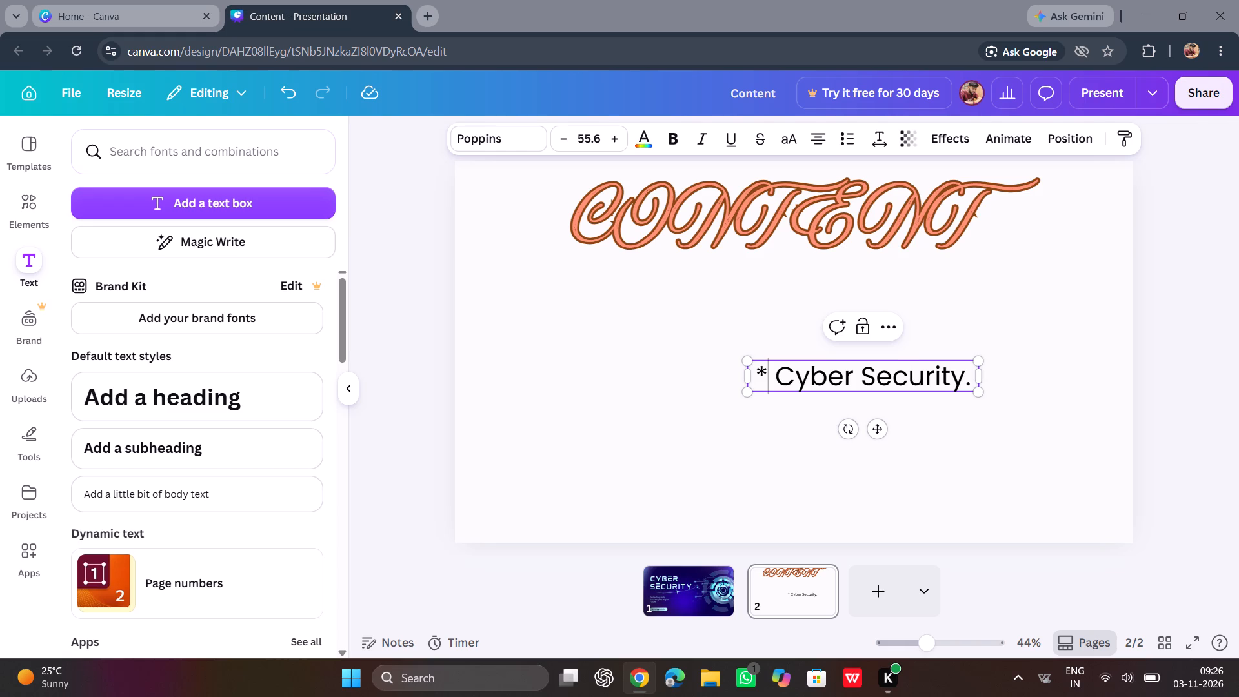
key("space")
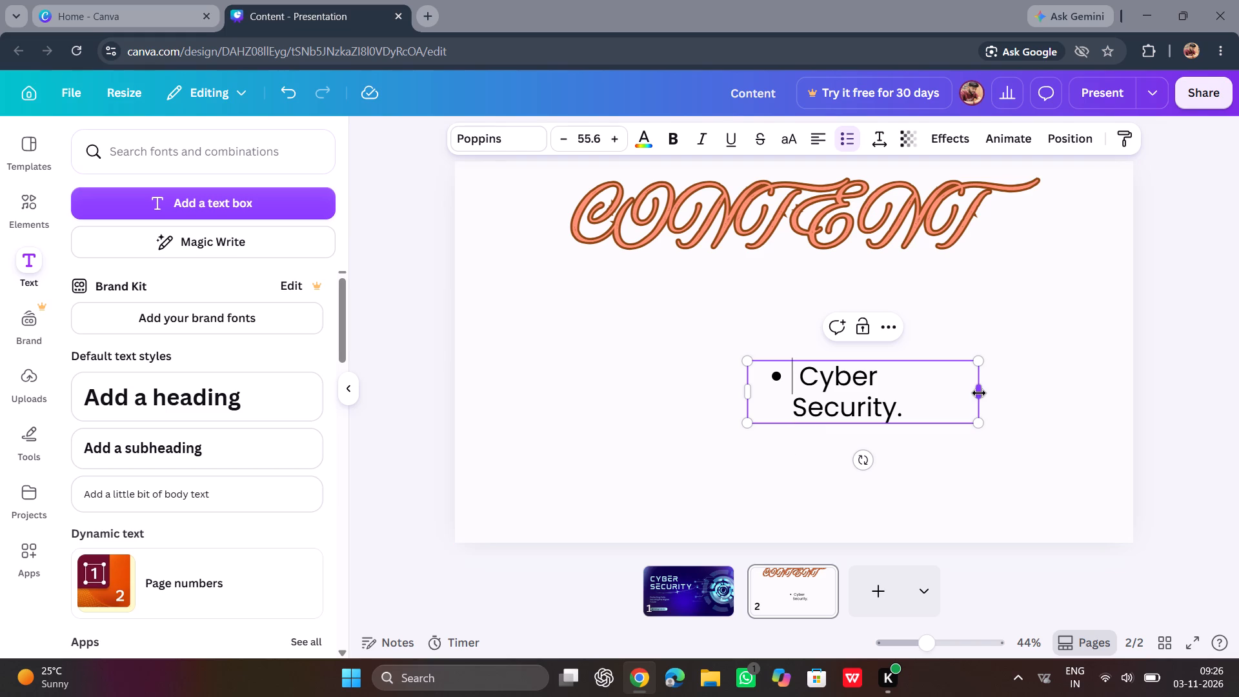
left_click_drag(979, 393, 1000, 391)
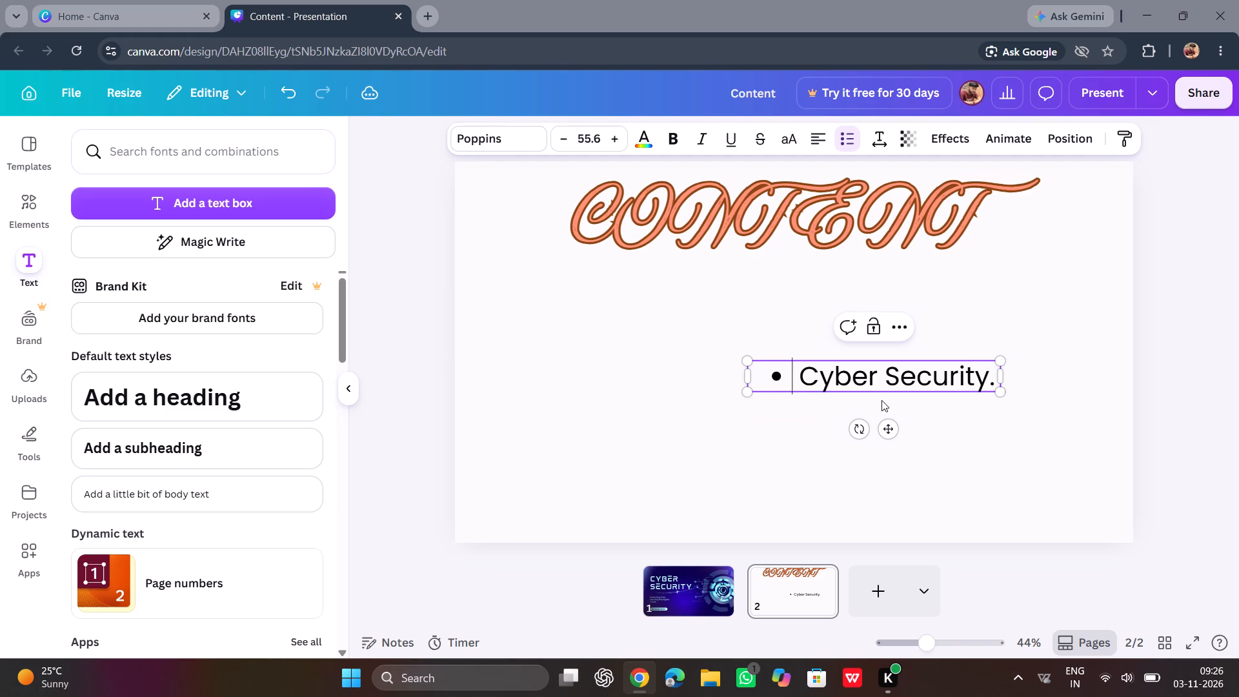
Remove the bullet in front of "Cyber Security." so only the plain text is left in the box.
key("BackSpace")
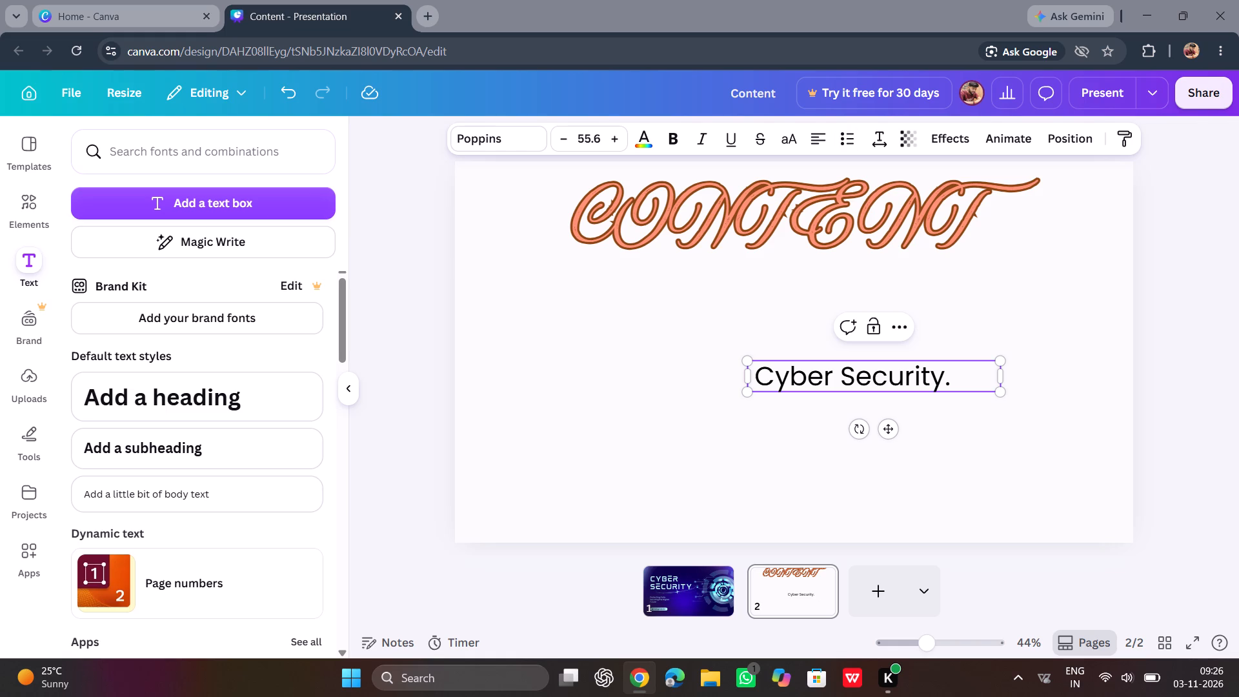
left_click(990, 376)
key("Delete")
left_click(754, 376)
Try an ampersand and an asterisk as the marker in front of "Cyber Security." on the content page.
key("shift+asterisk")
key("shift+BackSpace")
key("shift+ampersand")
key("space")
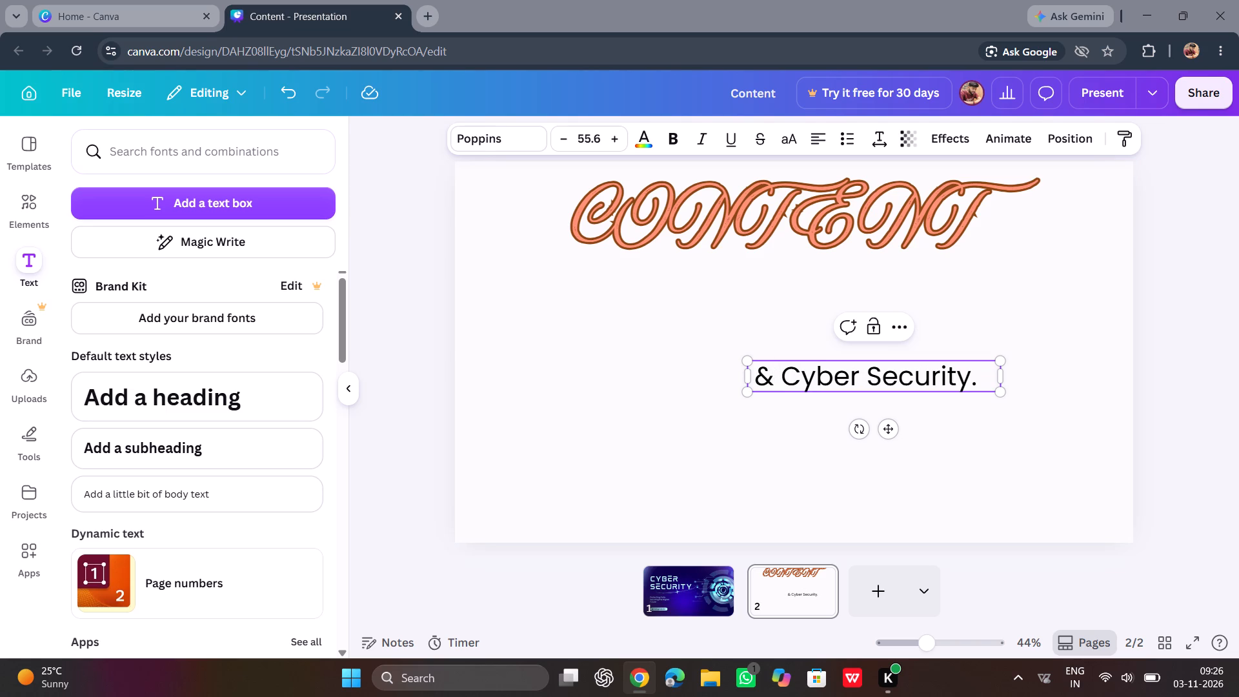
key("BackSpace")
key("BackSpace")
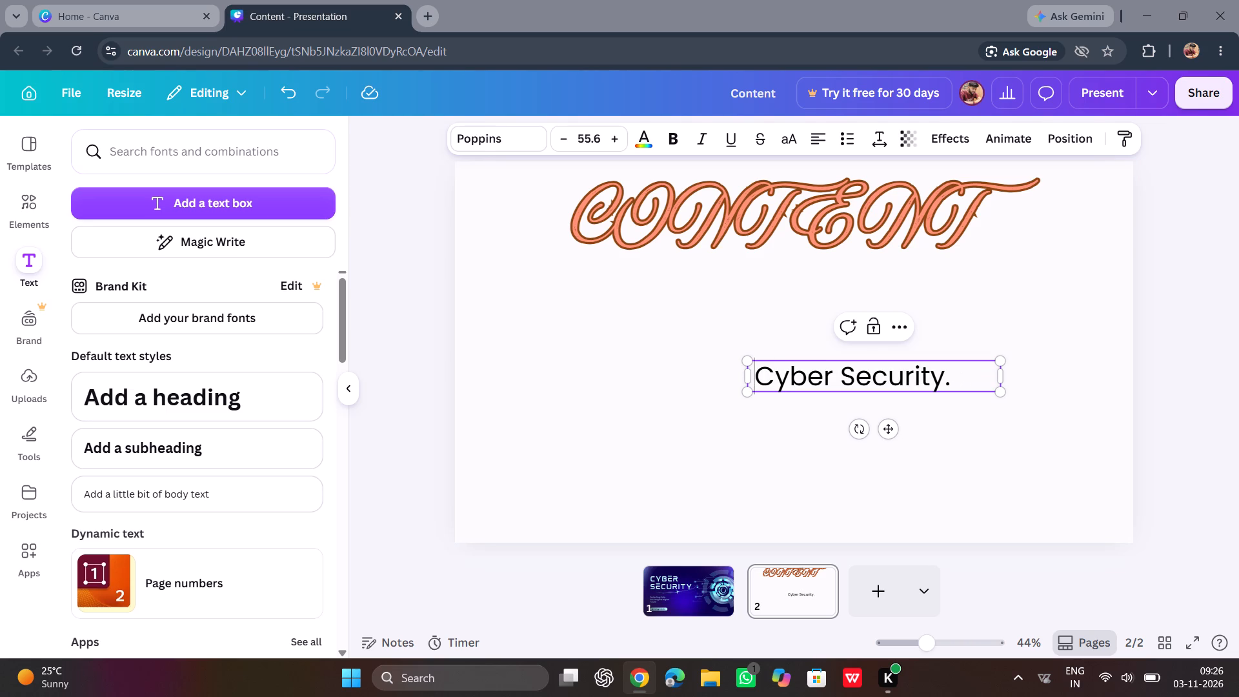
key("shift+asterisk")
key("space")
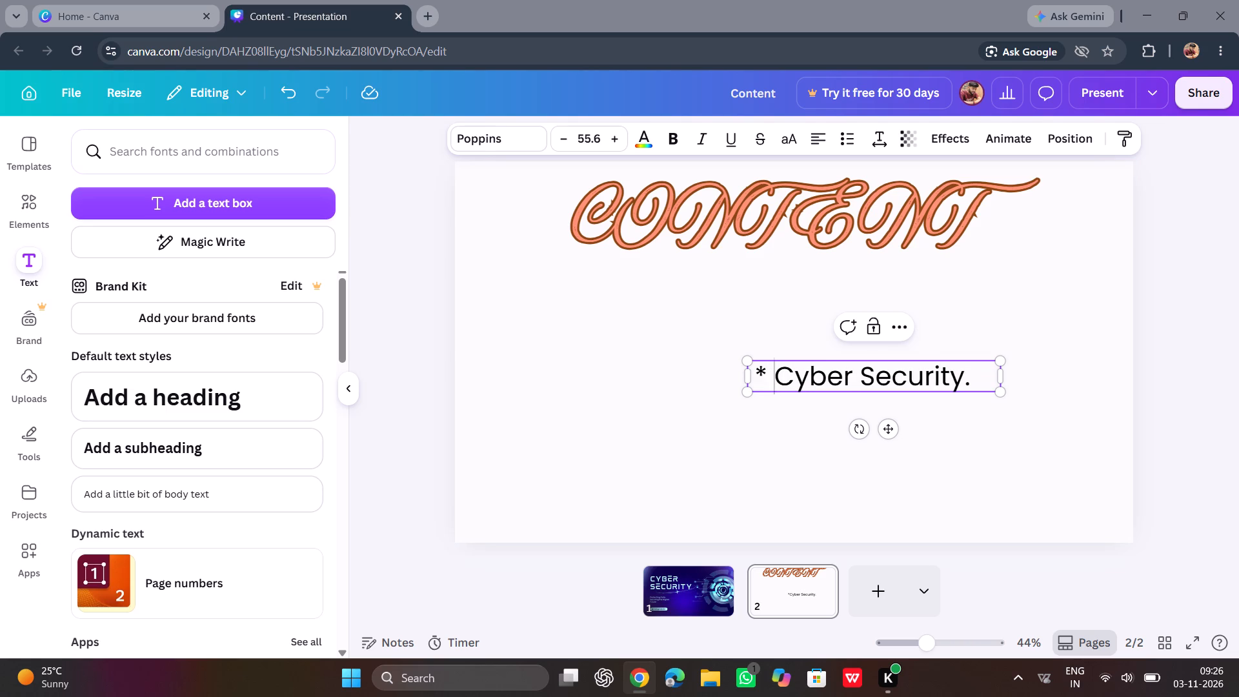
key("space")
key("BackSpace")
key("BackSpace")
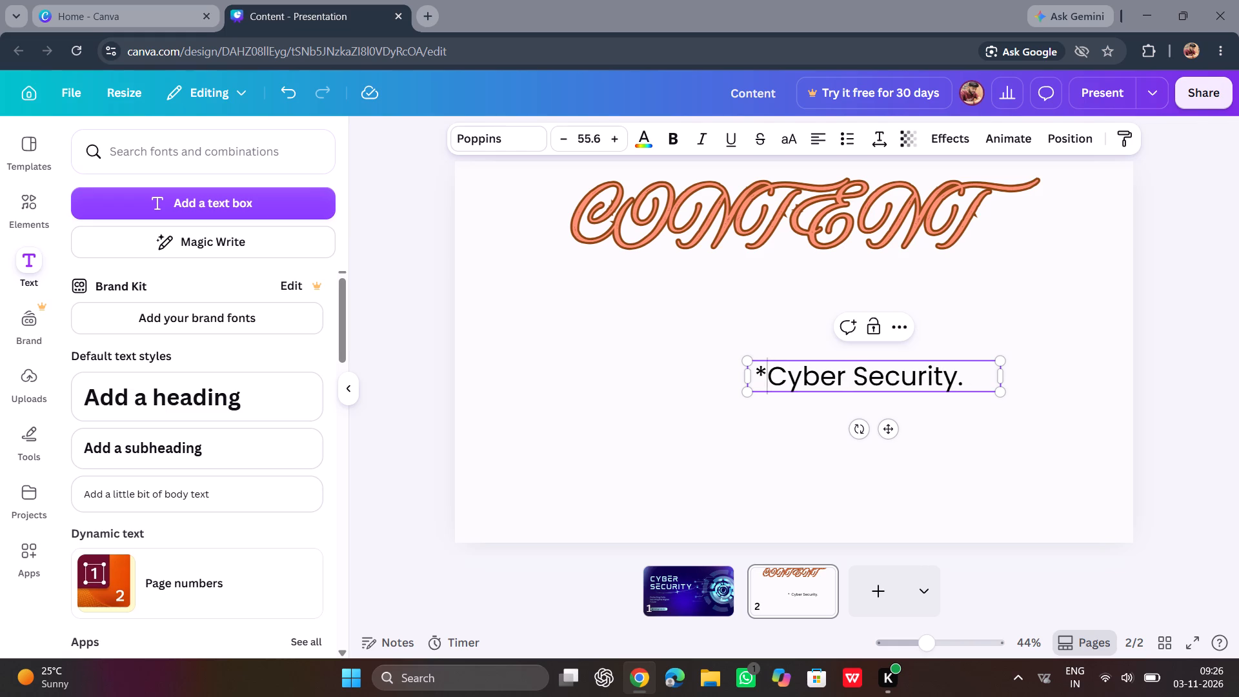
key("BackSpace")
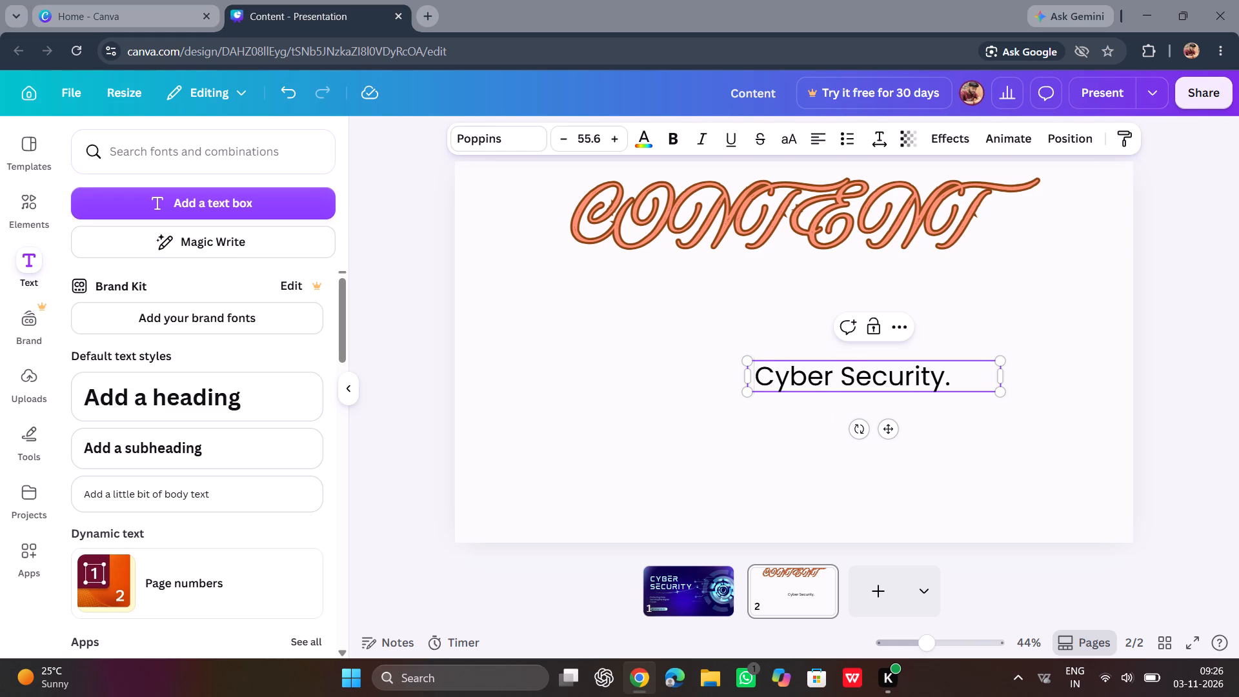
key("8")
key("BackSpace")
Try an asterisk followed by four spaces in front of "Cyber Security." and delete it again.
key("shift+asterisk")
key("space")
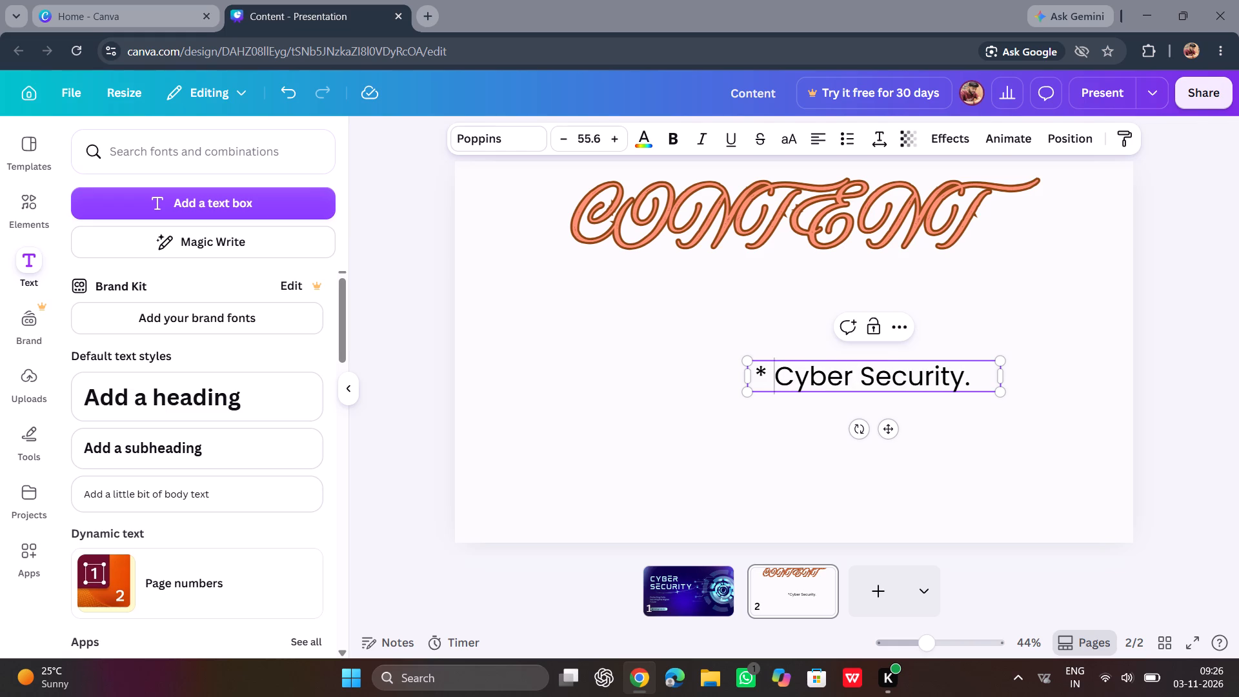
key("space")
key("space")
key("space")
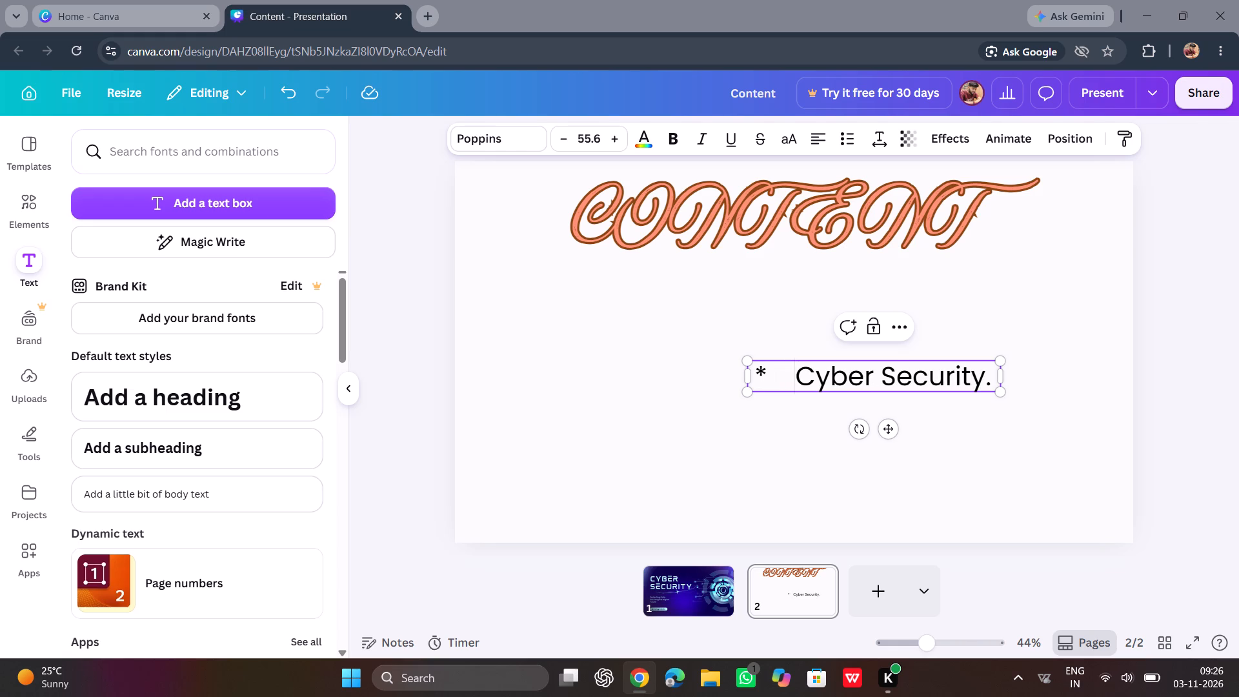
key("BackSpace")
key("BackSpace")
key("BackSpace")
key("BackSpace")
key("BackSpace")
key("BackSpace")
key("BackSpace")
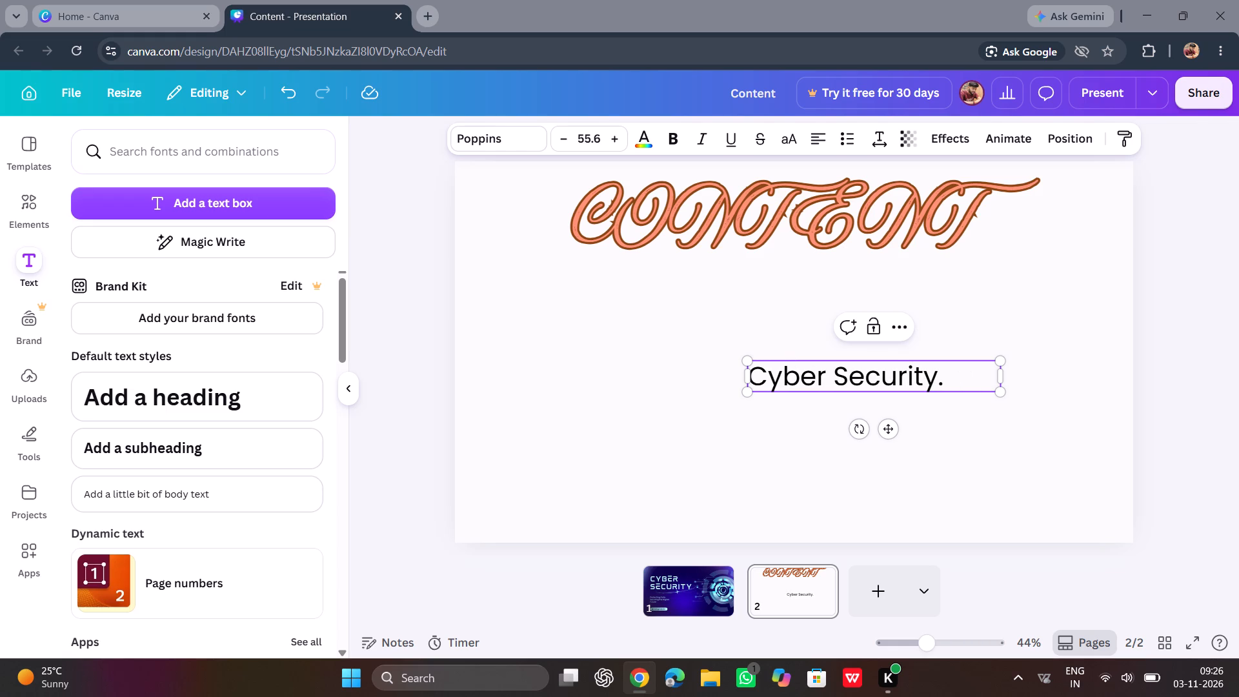
Undo the marker edits and the bullet removal to bring back the bulleted "Cyber Security." line.
key("ctrl+z")
key("ctrl+z")
key("ctrl+z")
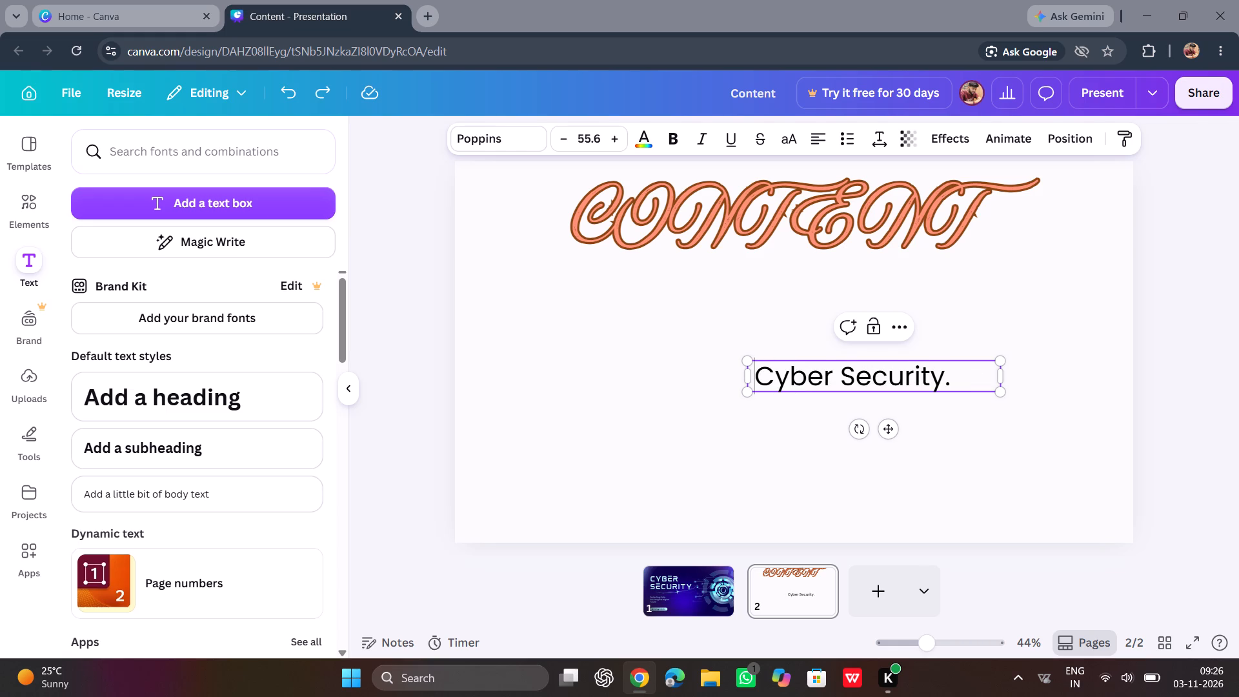
key("ctrl+z")
key("ctrl+z")
key("ctrl+z")
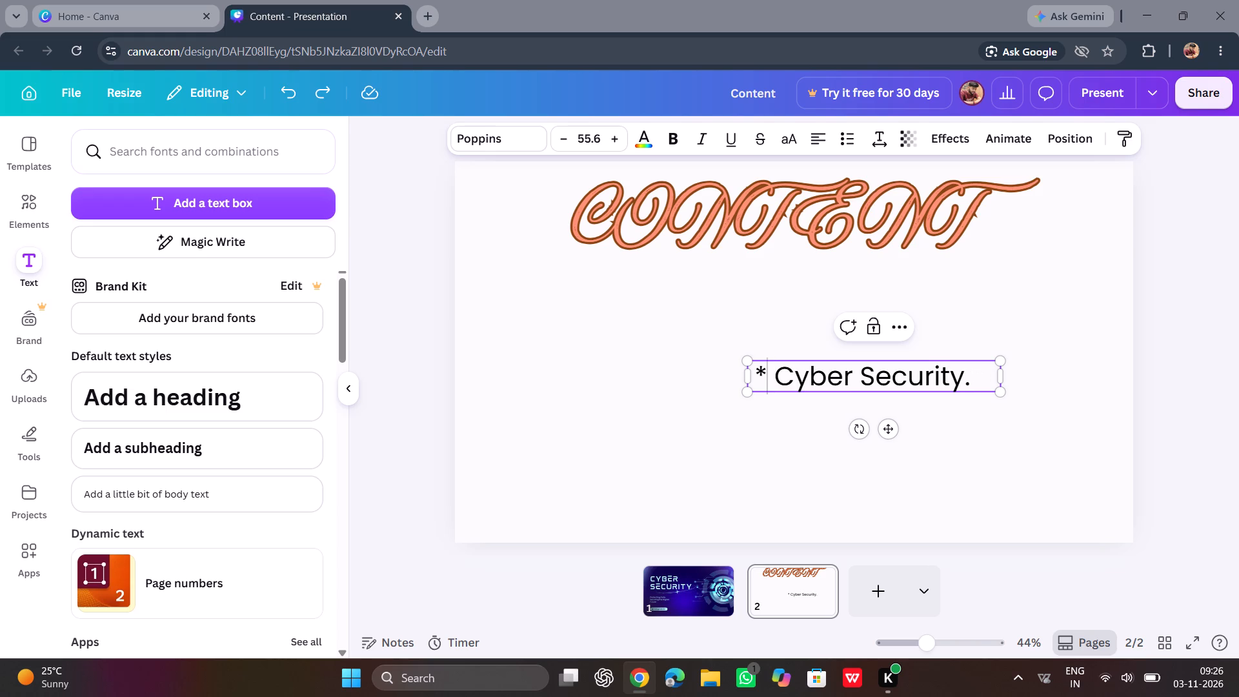
key("ctrl+z")
key("ctrl+z")
key("ctrl+z")
key("ctrl+z")
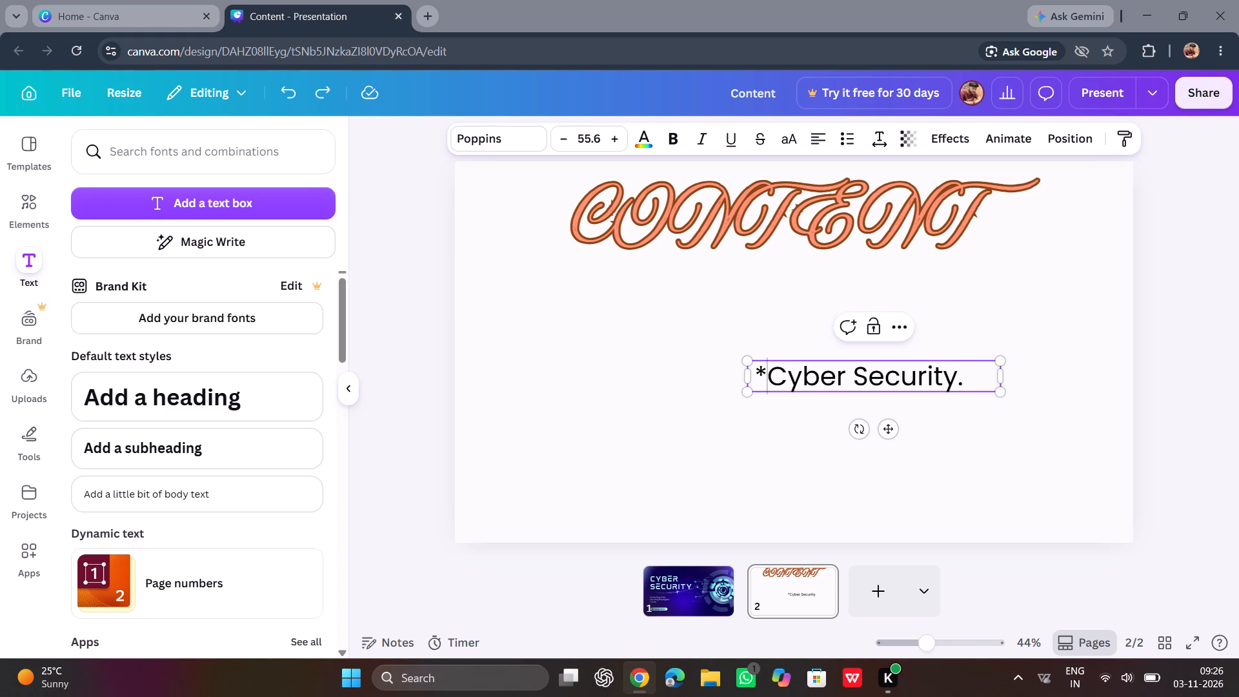
key("ctrl+z")
key("ctrl+z")
key("ctrl+z")
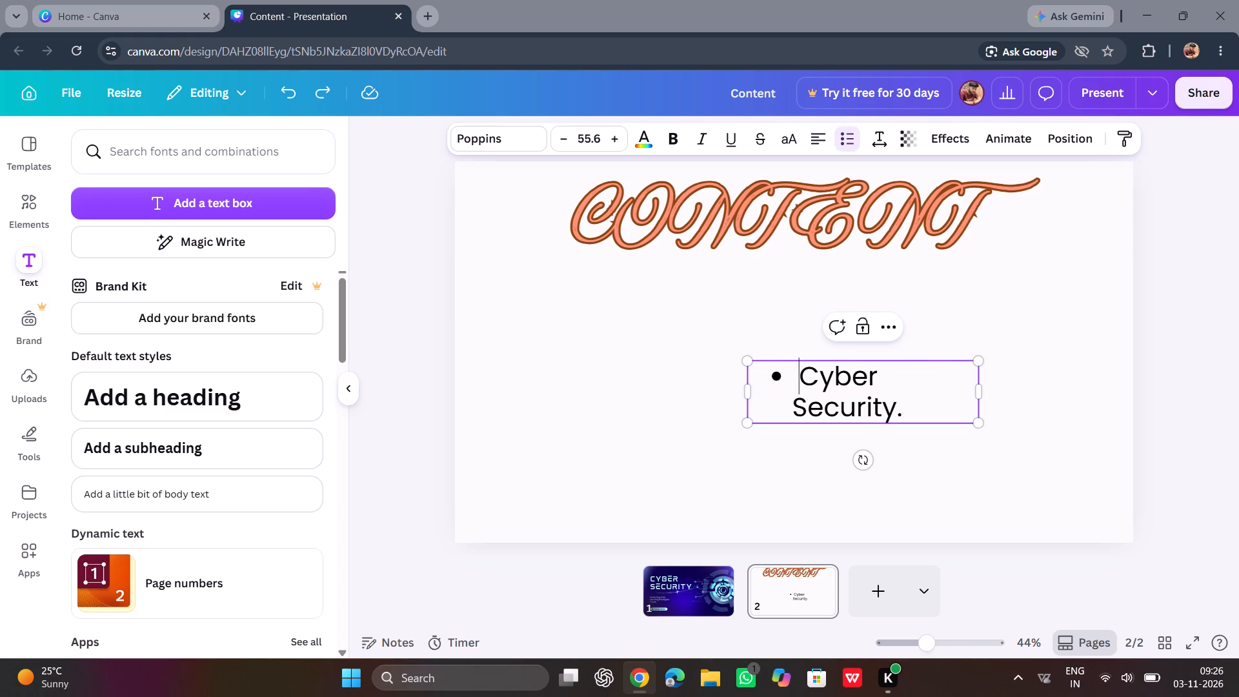
Widen the bulleted "Cyber Security." text box to fit one row and move it to the page's left side, just below the CONTENT heading.
left_click_drag(982, 388, 1002, 387)
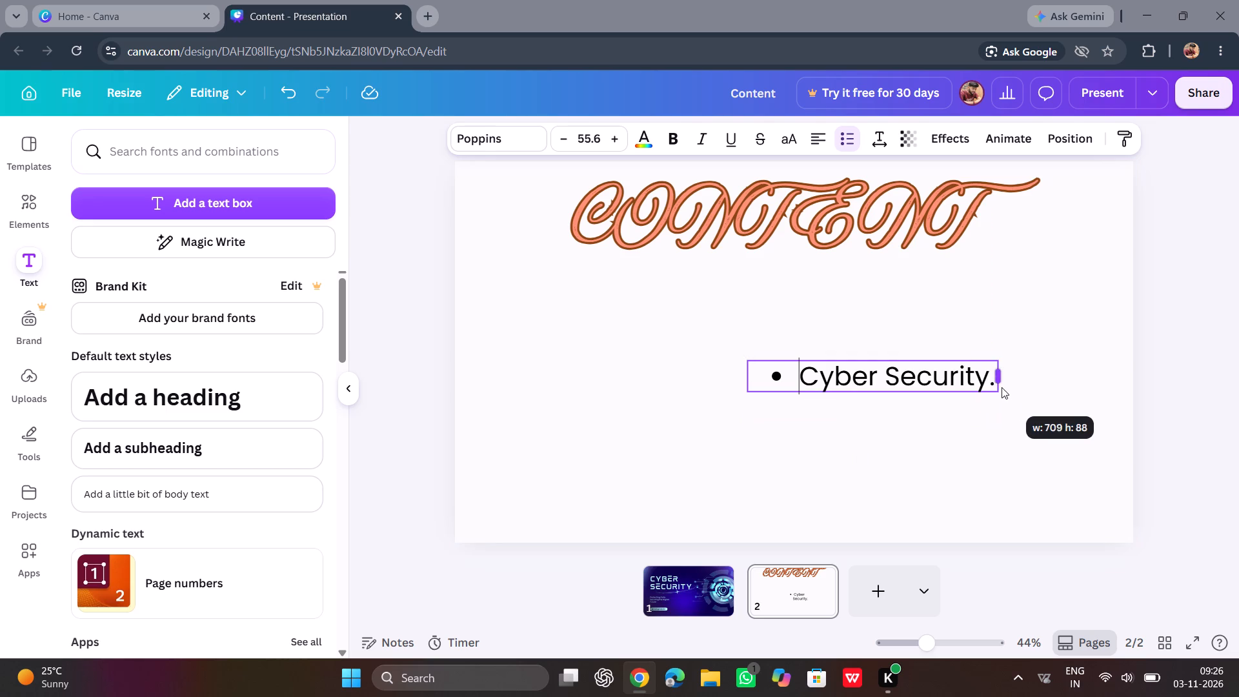
left_click_drag(1002, 387, 1010, 387)
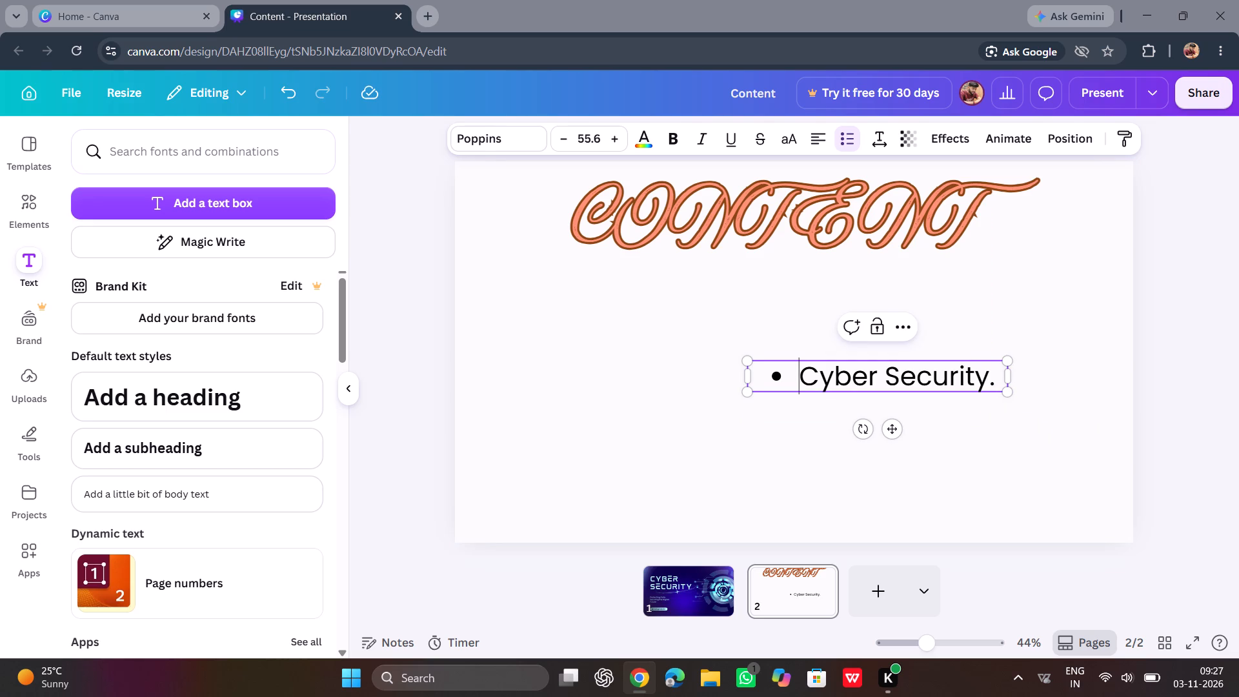
left_click_drag(894, 426, 783, 392)
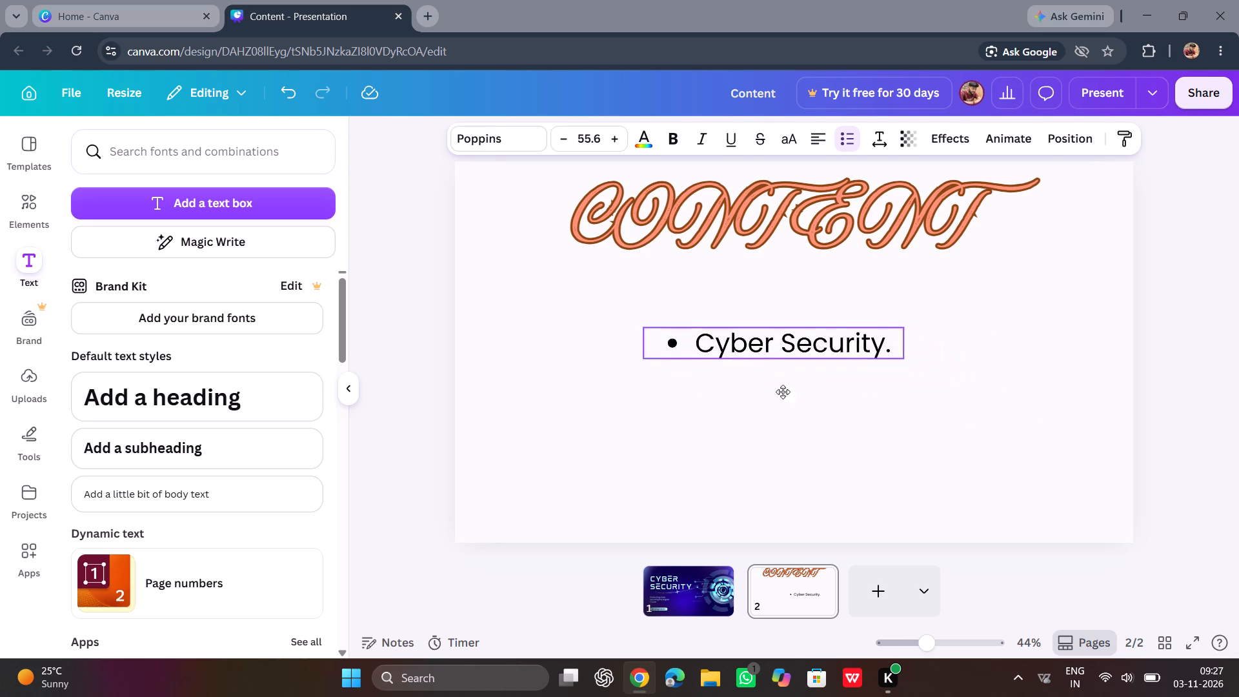
left_click_drag(783, 392, 645, 340)
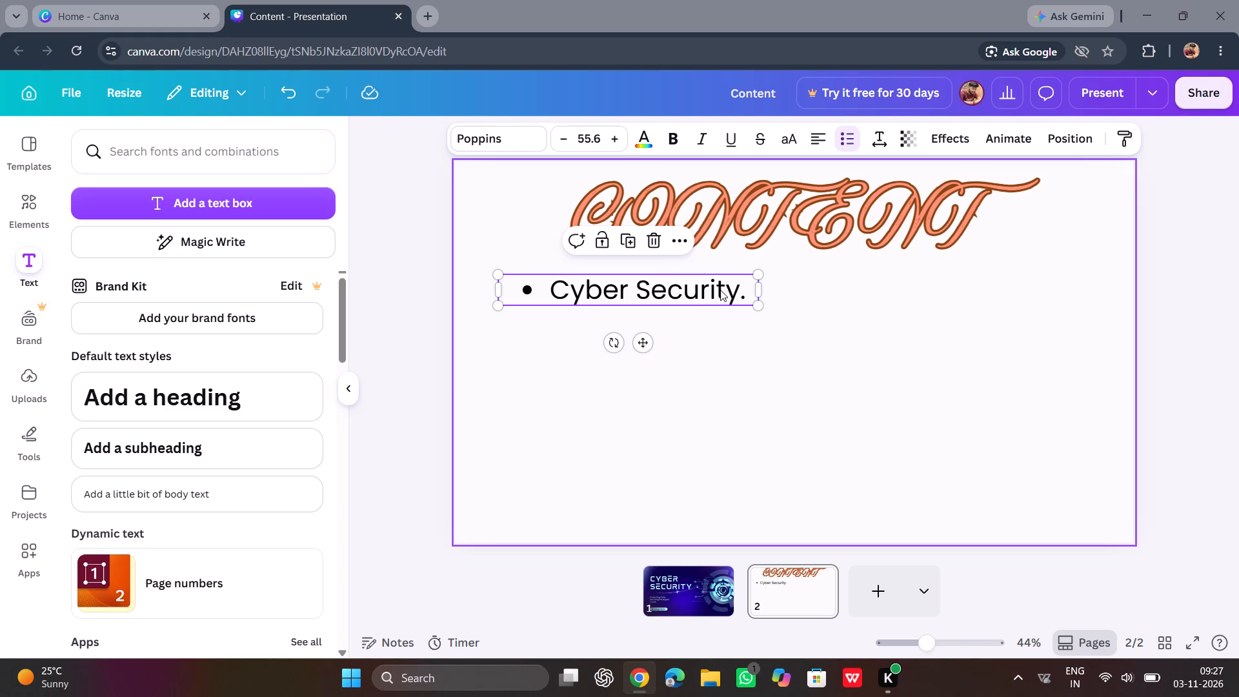
Apply the Neon text effect to the "Cyber Security." bullet.
left_click(720, 289)
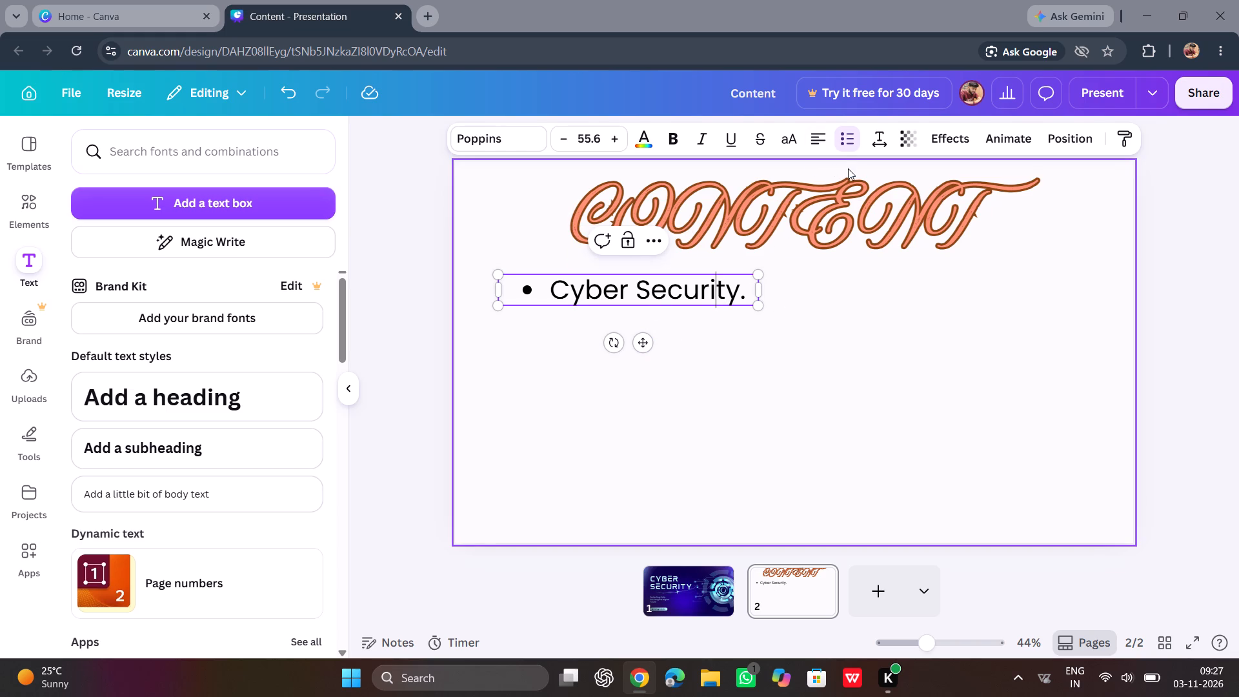
left_click(903, 134)
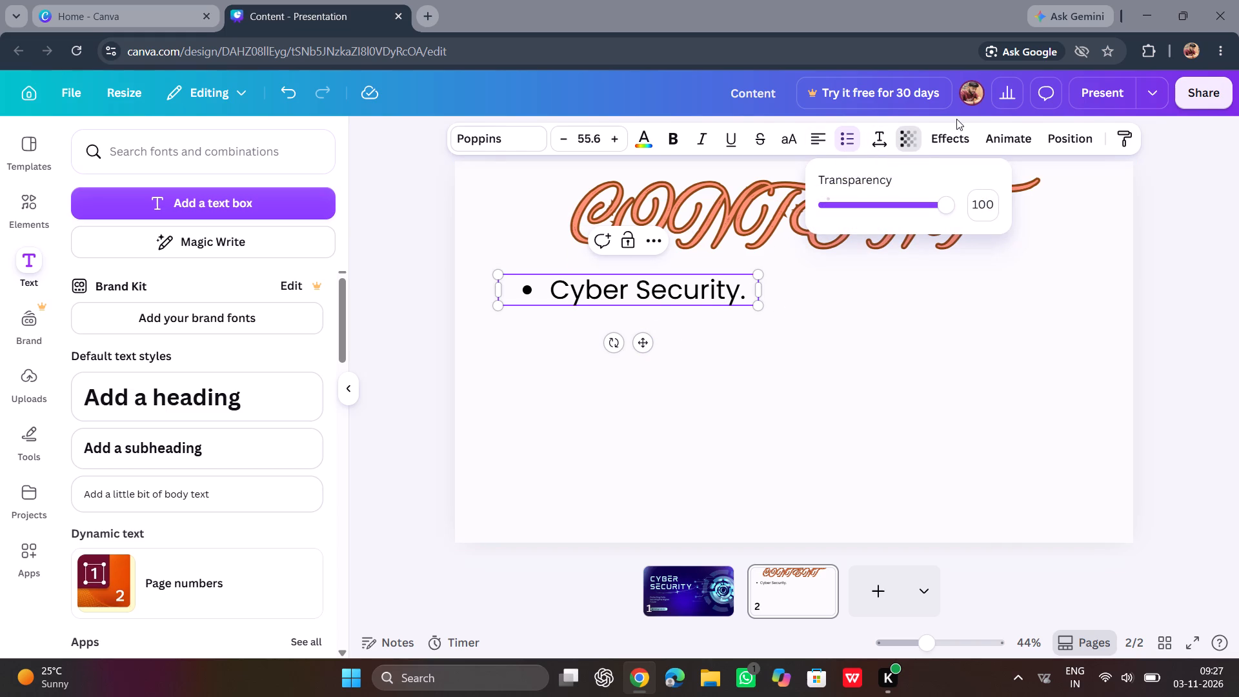
left_click(945, 132)
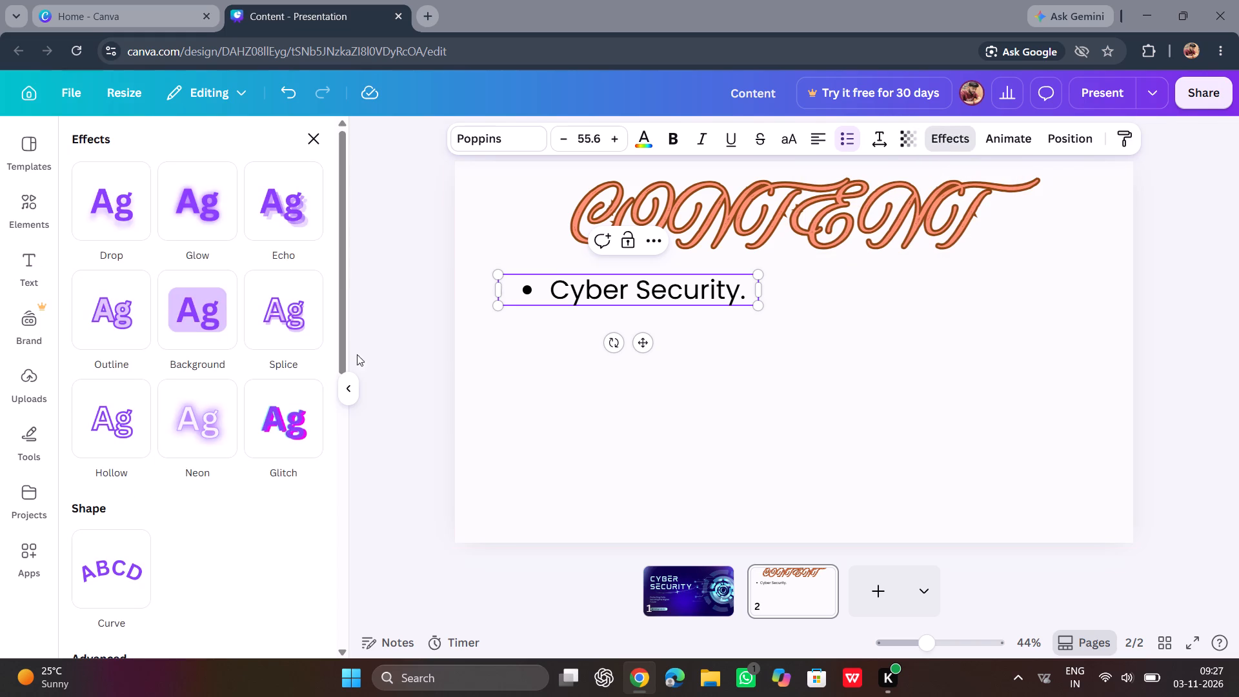
left_click(193, 410)
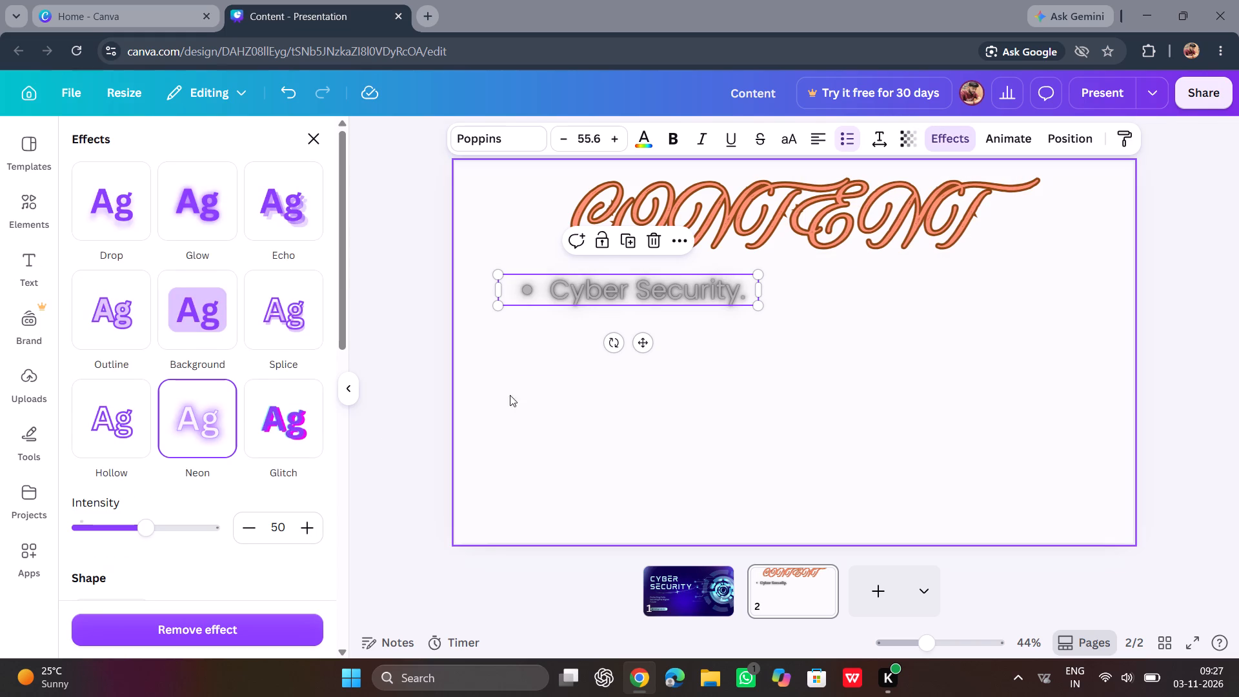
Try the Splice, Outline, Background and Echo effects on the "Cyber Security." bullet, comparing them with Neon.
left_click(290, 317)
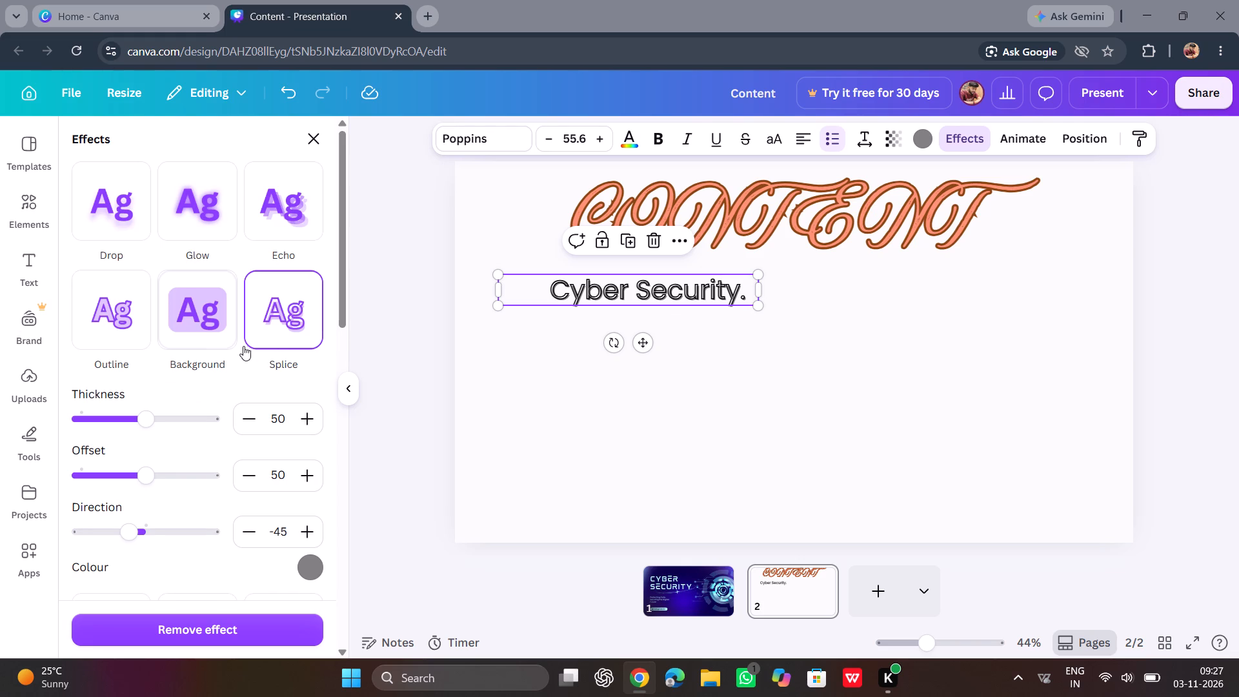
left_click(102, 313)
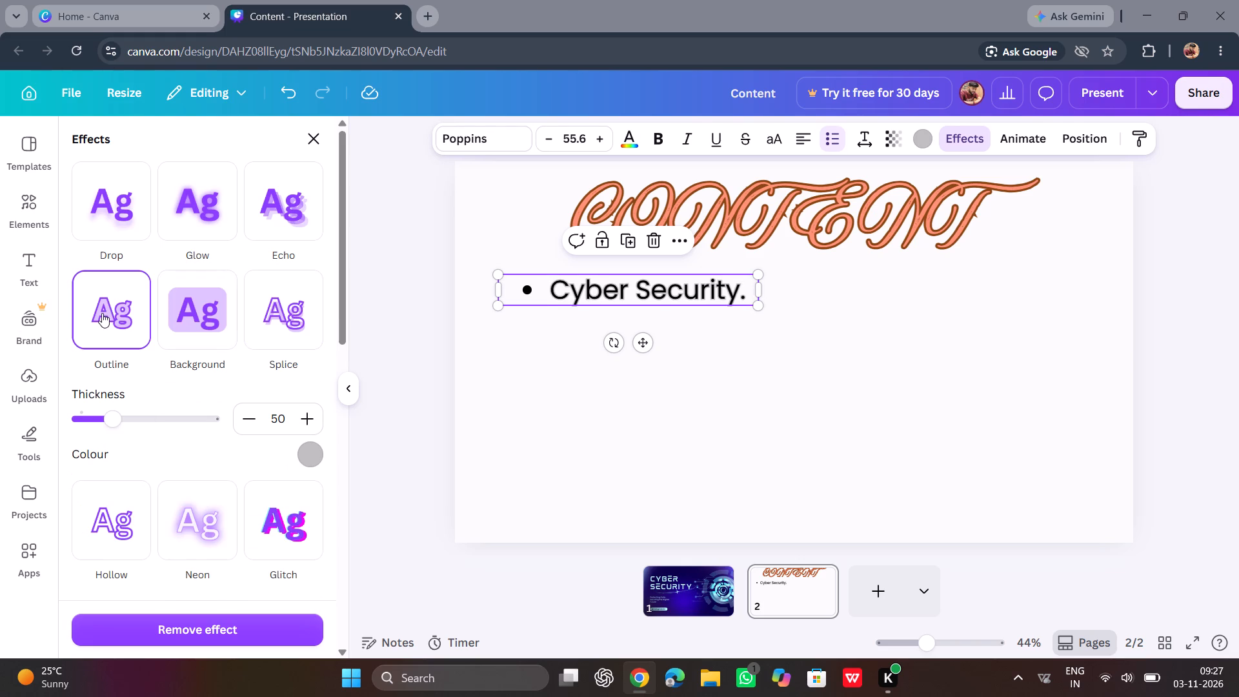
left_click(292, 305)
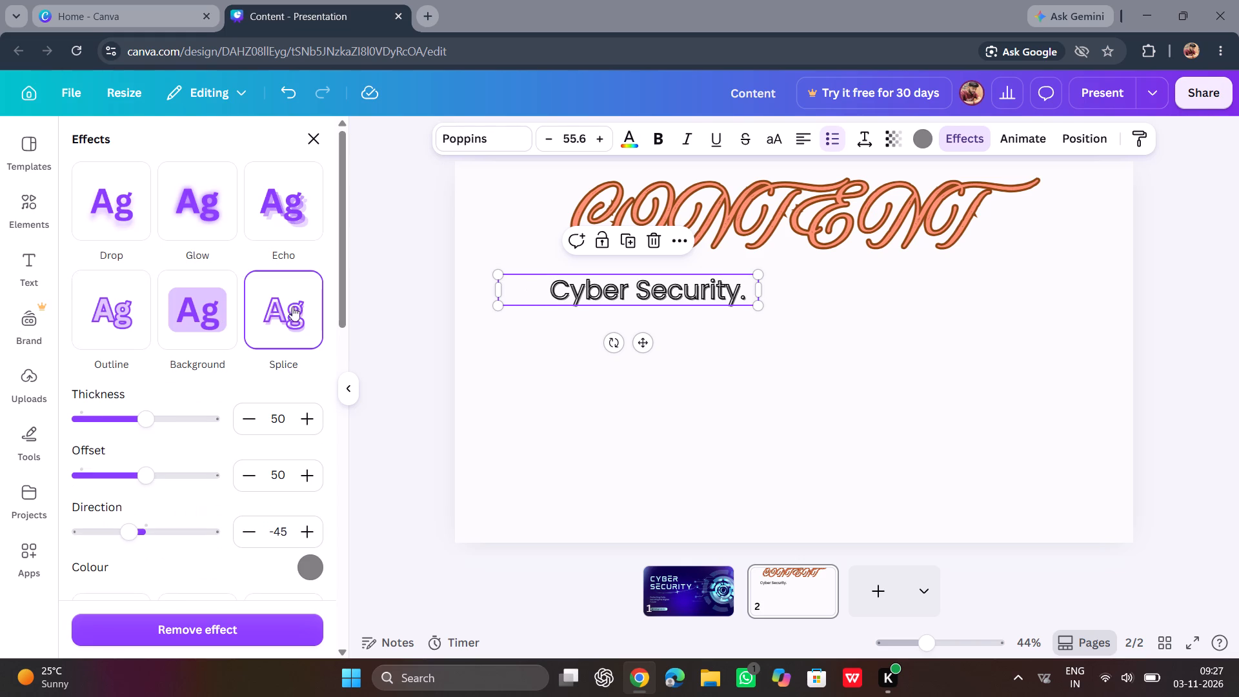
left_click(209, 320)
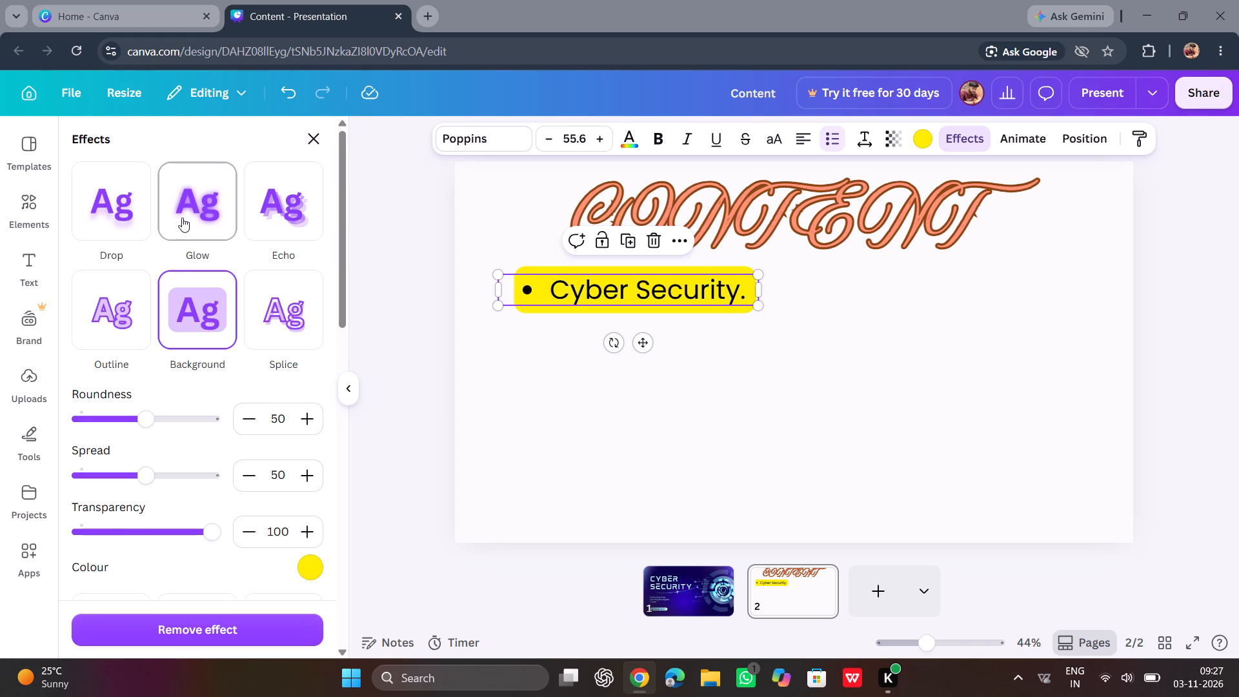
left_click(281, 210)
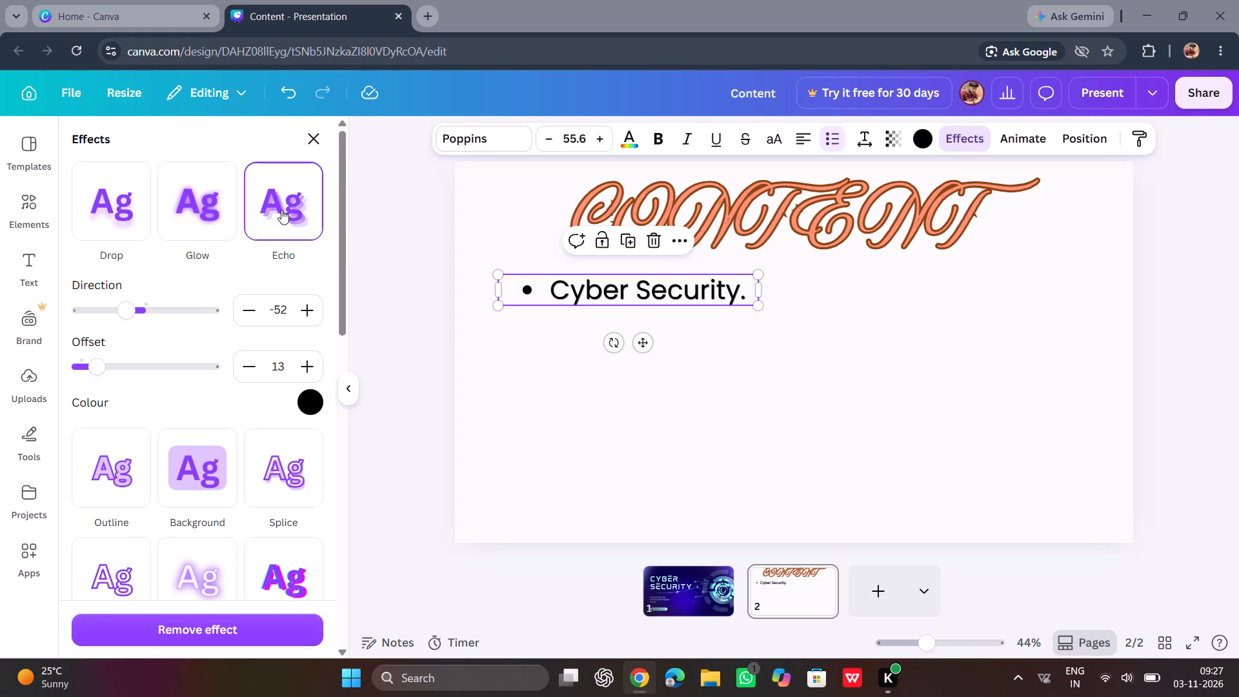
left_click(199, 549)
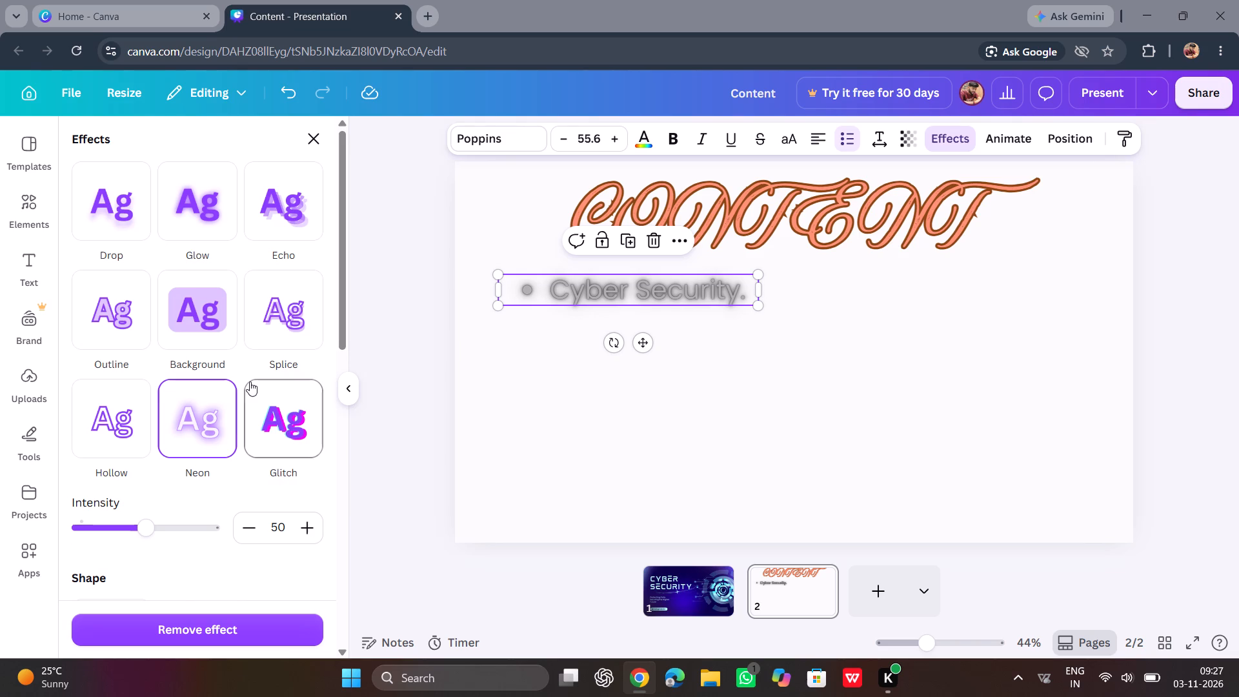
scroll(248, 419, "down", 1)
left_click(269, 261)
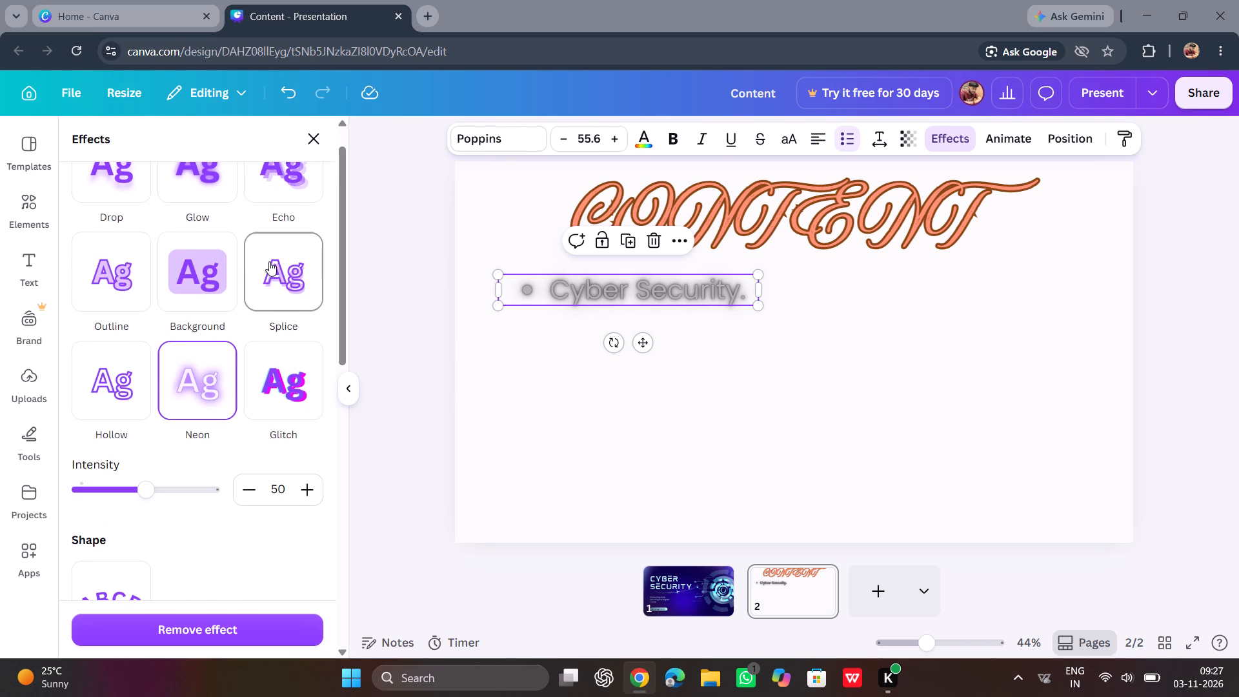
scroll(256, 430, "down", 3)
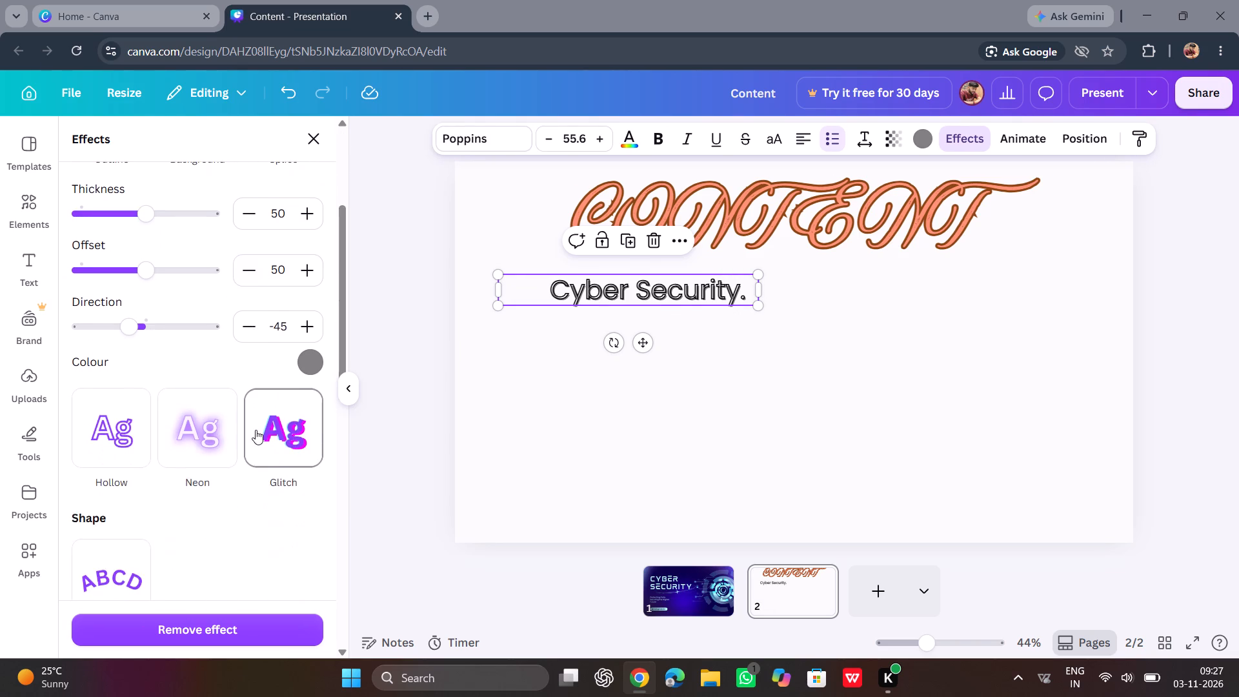
Set the "Cyber Security." bullet's text effect back to Neon and deselect the text box.
scroll(256, 430, "down", 1)
left_click(208, 367)
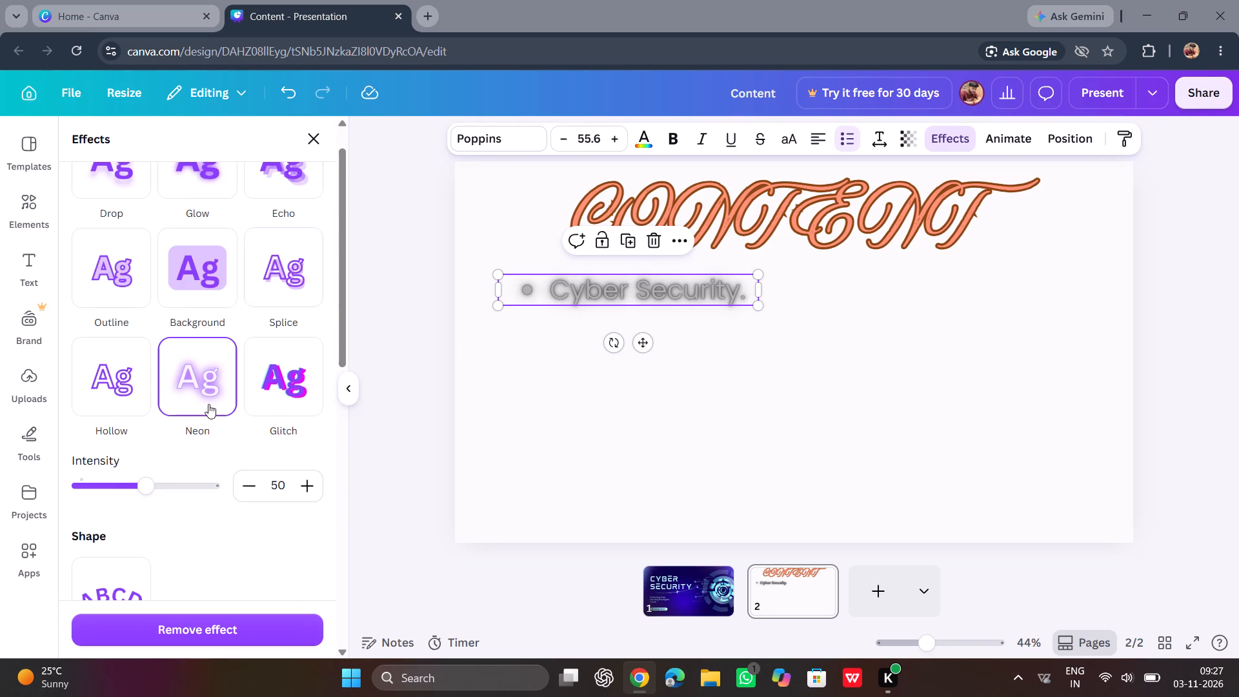
left_click(630, 350)
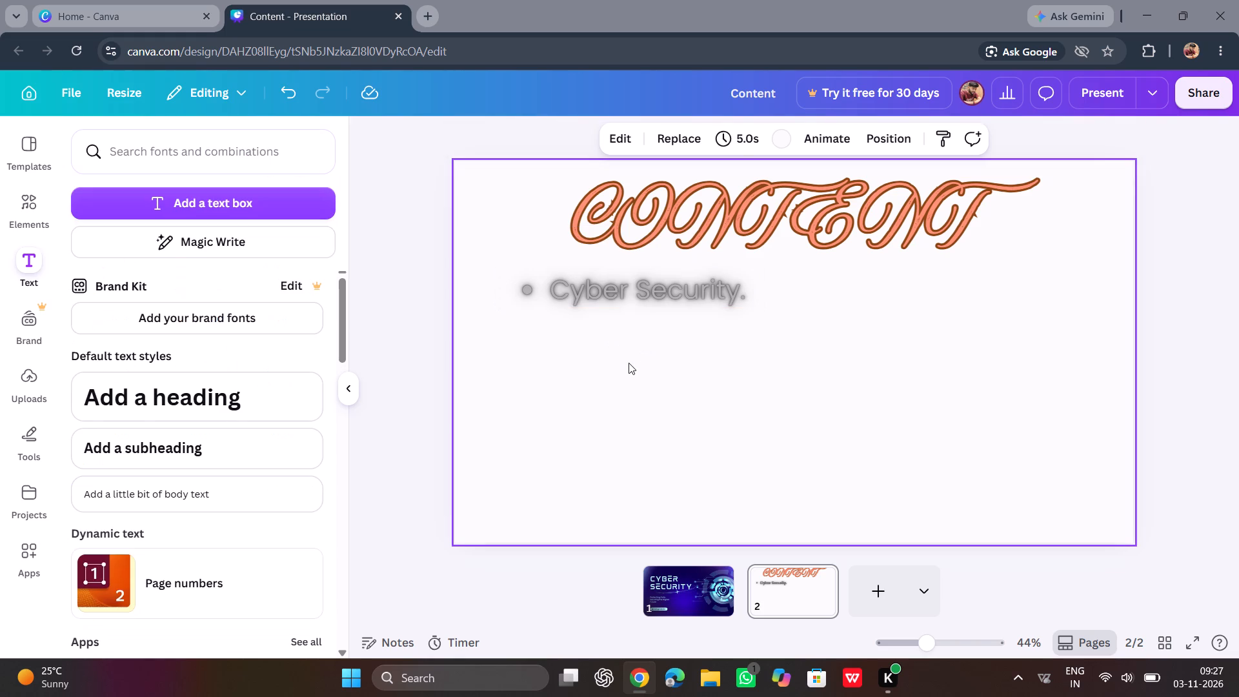
Nudge the "Cyber Security." bullet slightly down and left below the CONTENT heading, and deselect it.
left_click(619, 297)
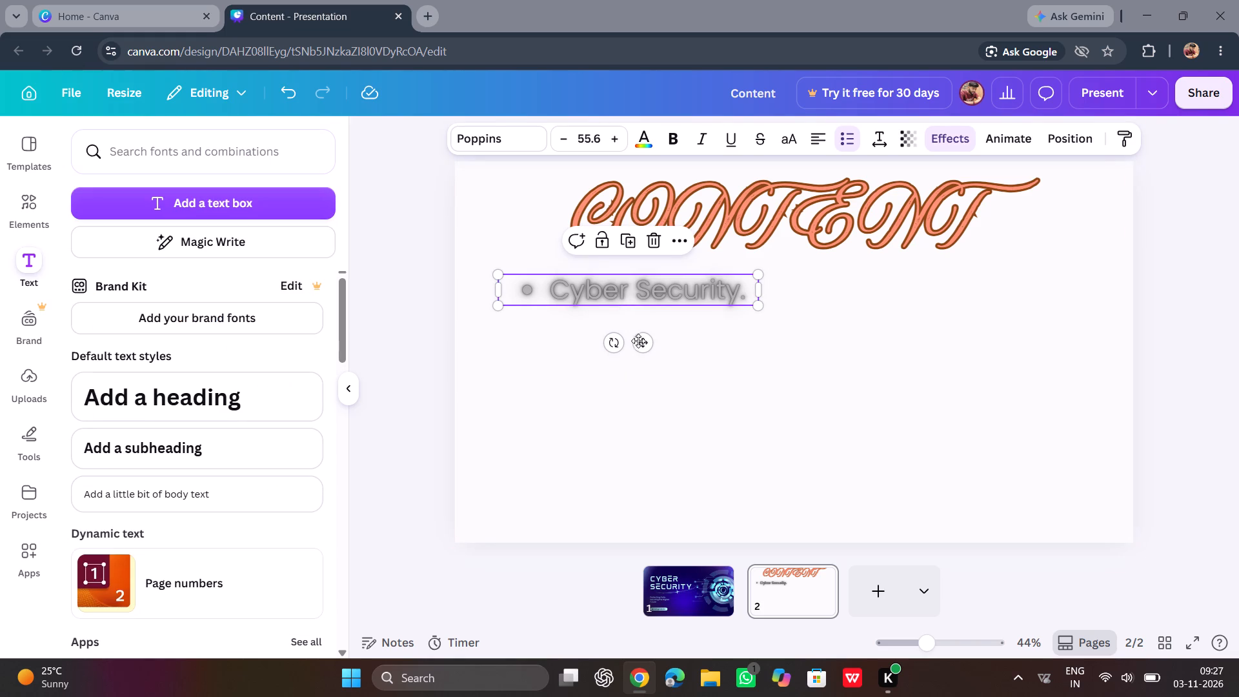
left_click(640, 341)
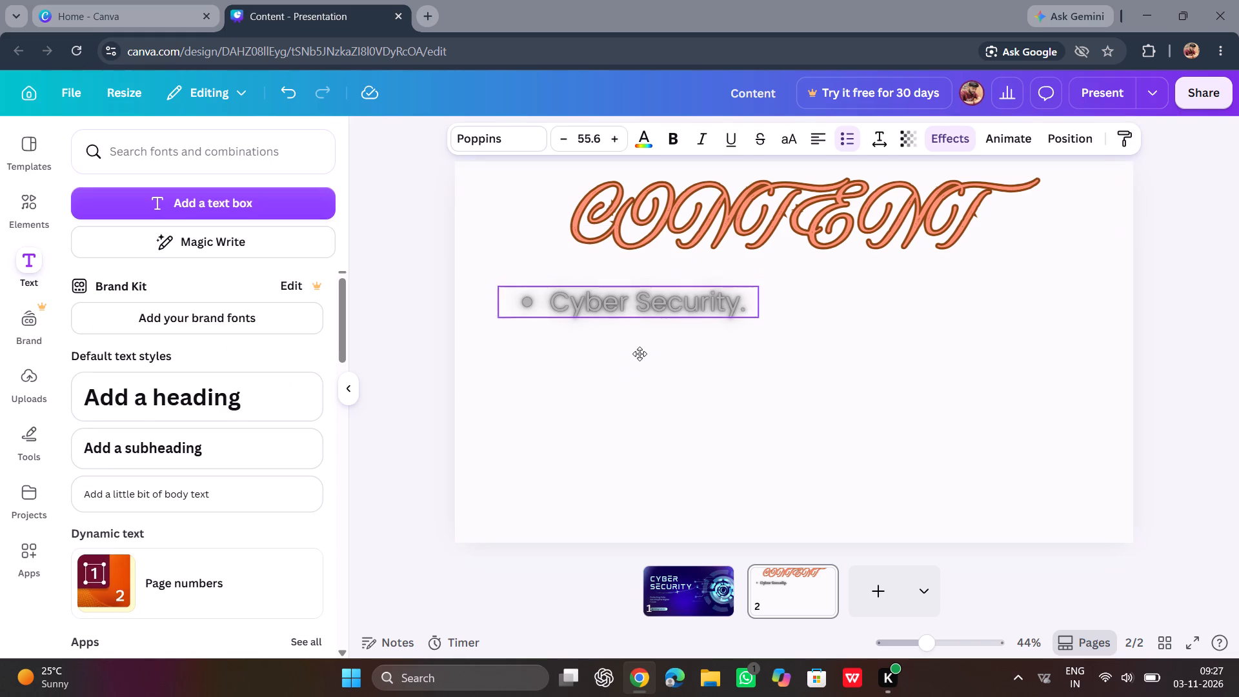
right_click(634, 346)
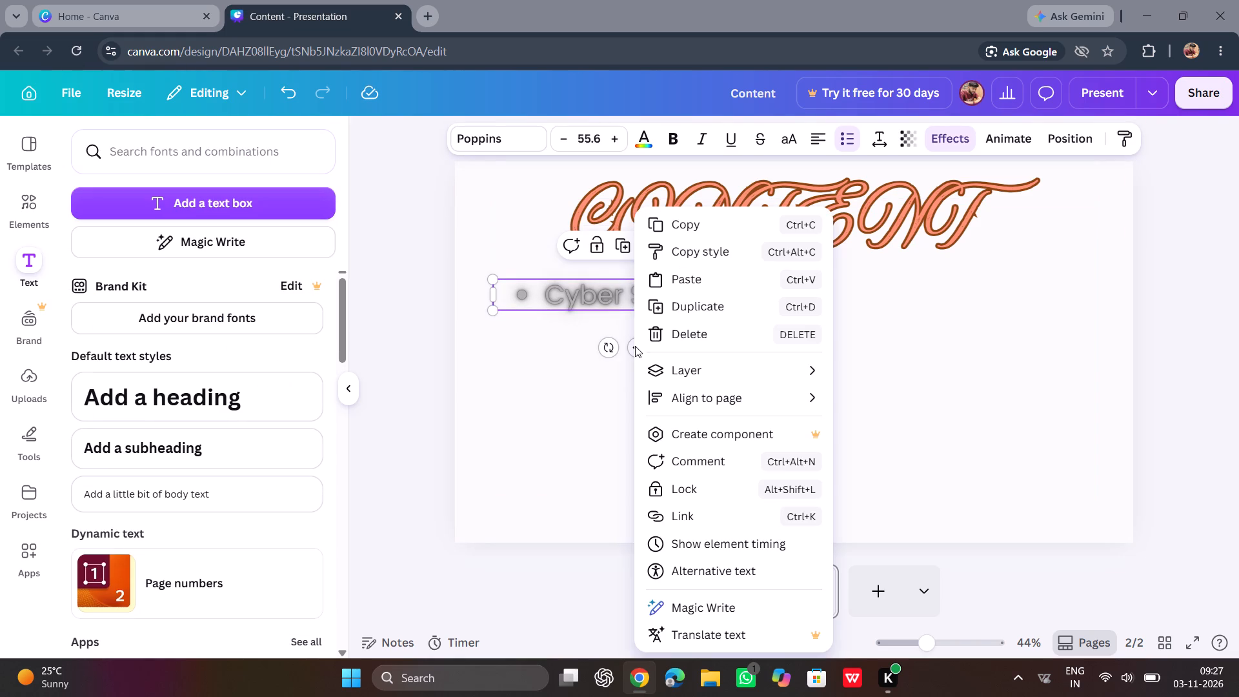
left_click(603, 394)
left_click(603, 394)
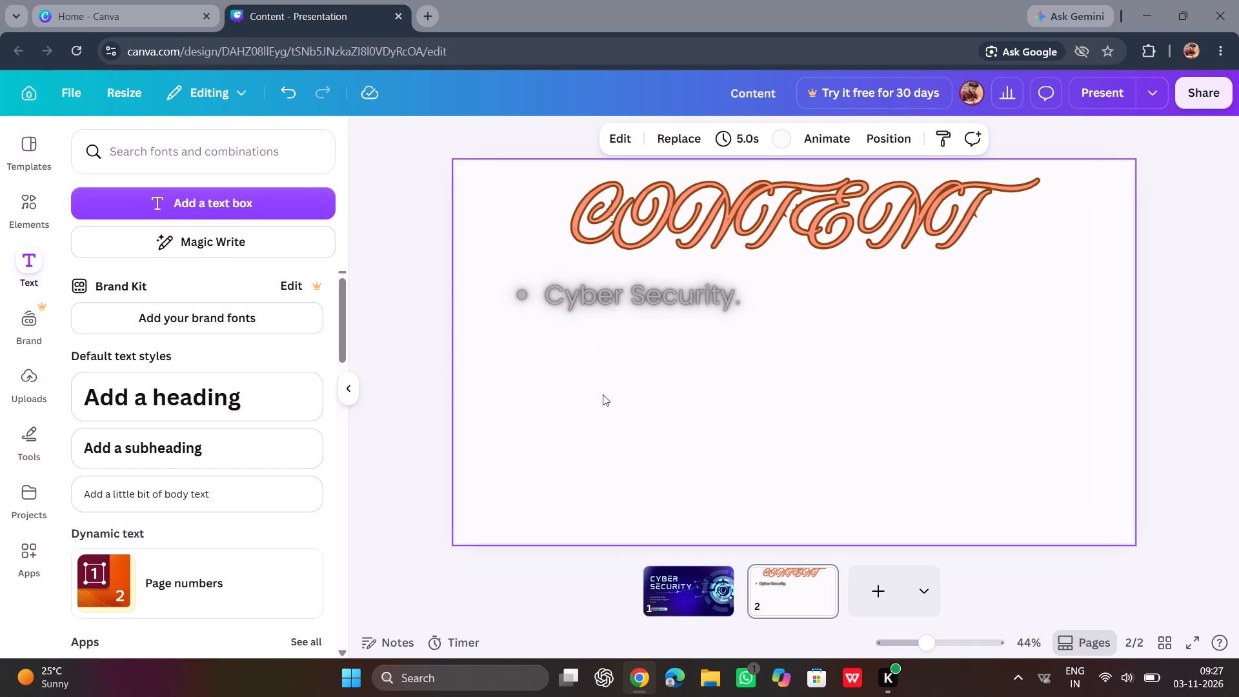
Add a new text box to the content page reading "What is Cyber Security ?".
left_click(178, 195)
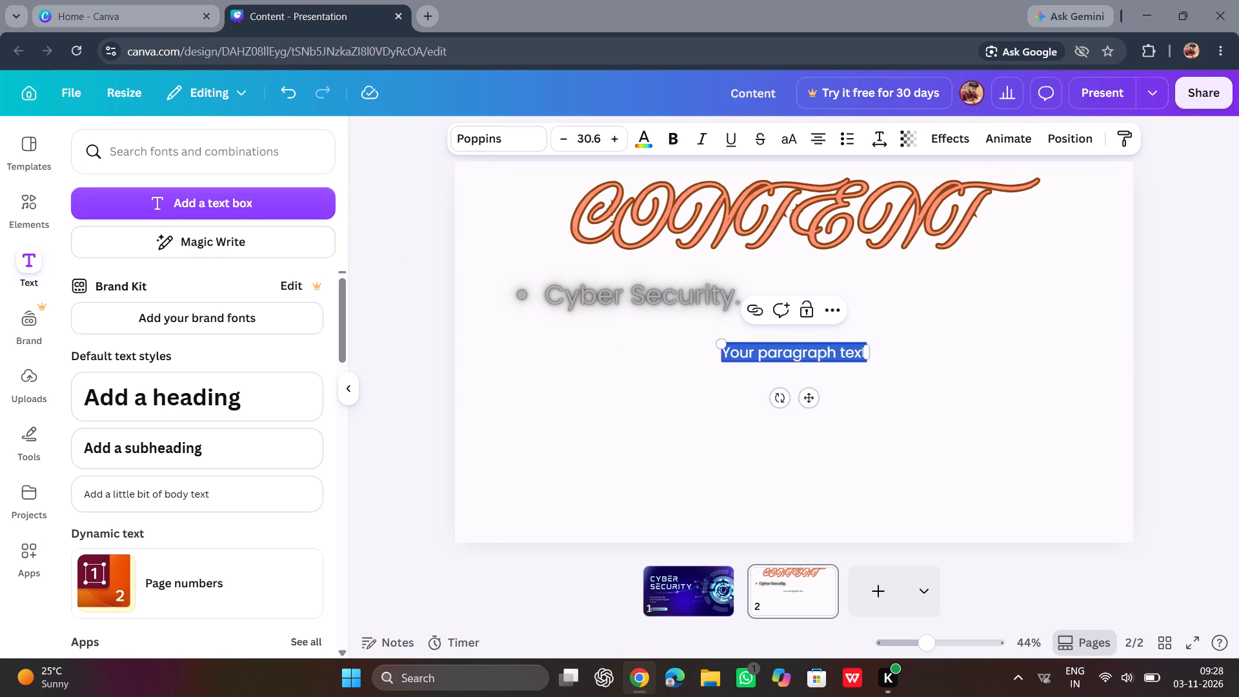
key("BackSpace")
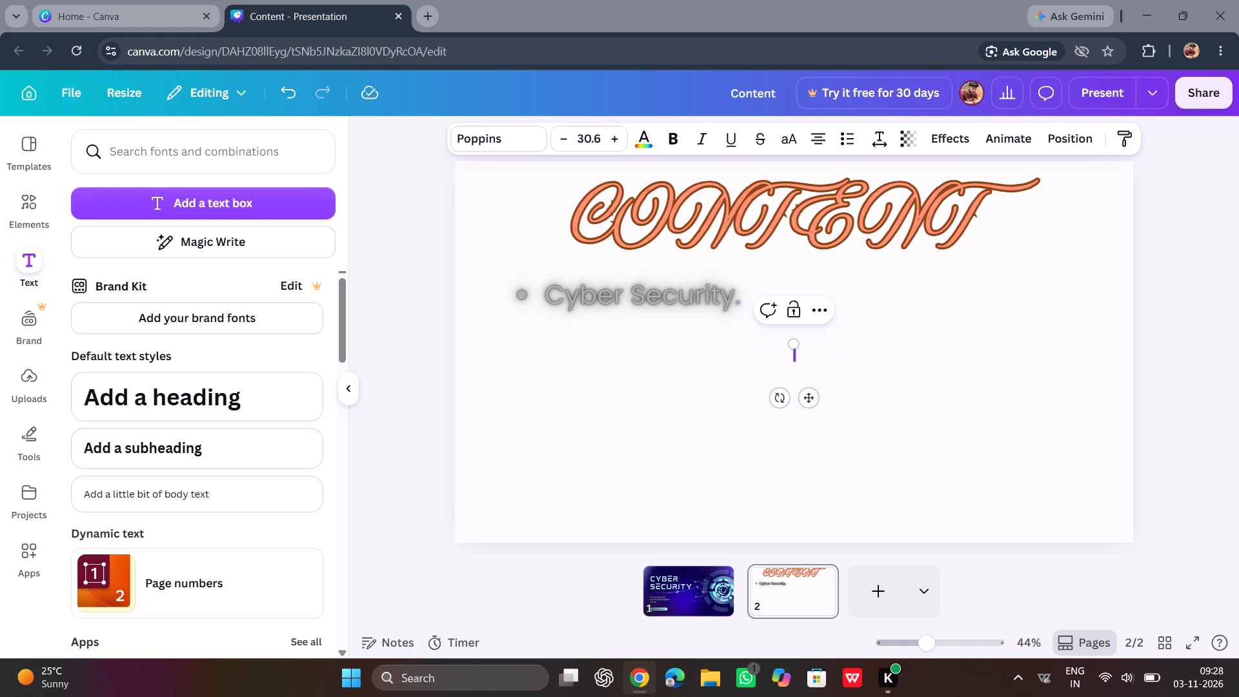
type("What")
key("space")
type("is cyber")
key("BackSpace")
key("BackSpace")
key("BackSpace")
key("BackSpace")
key("BackSpace")
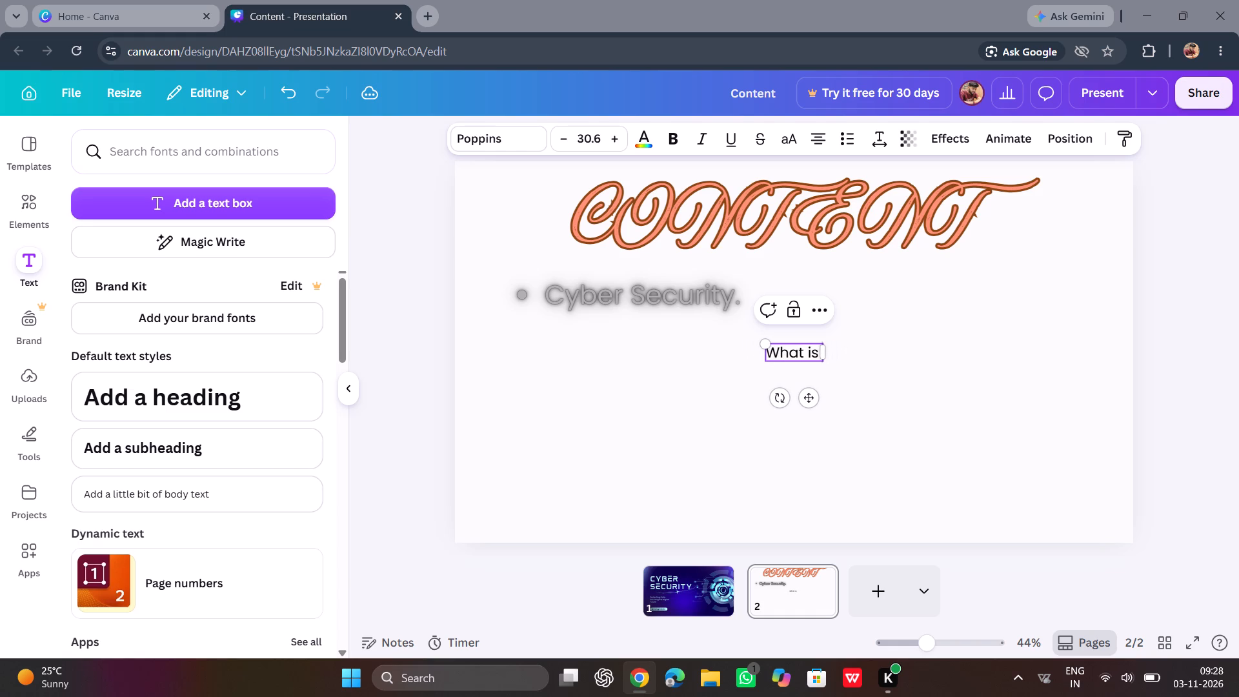
type("Cyber")
key("space")
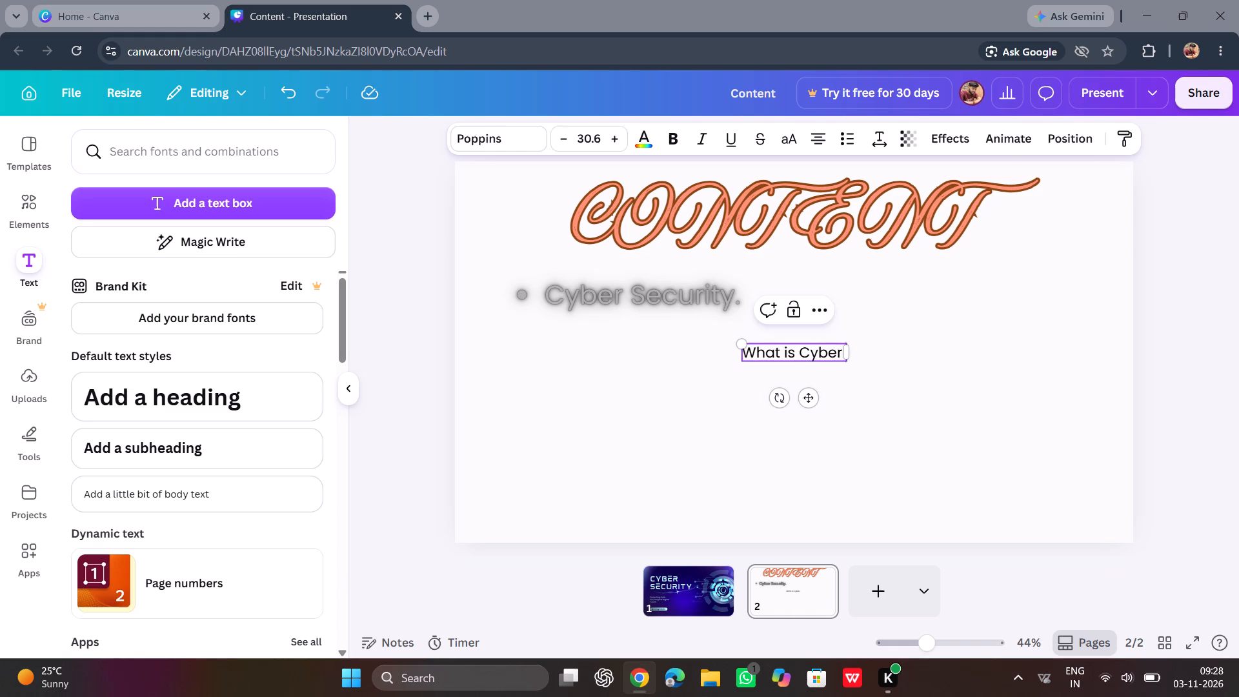
type("Security")
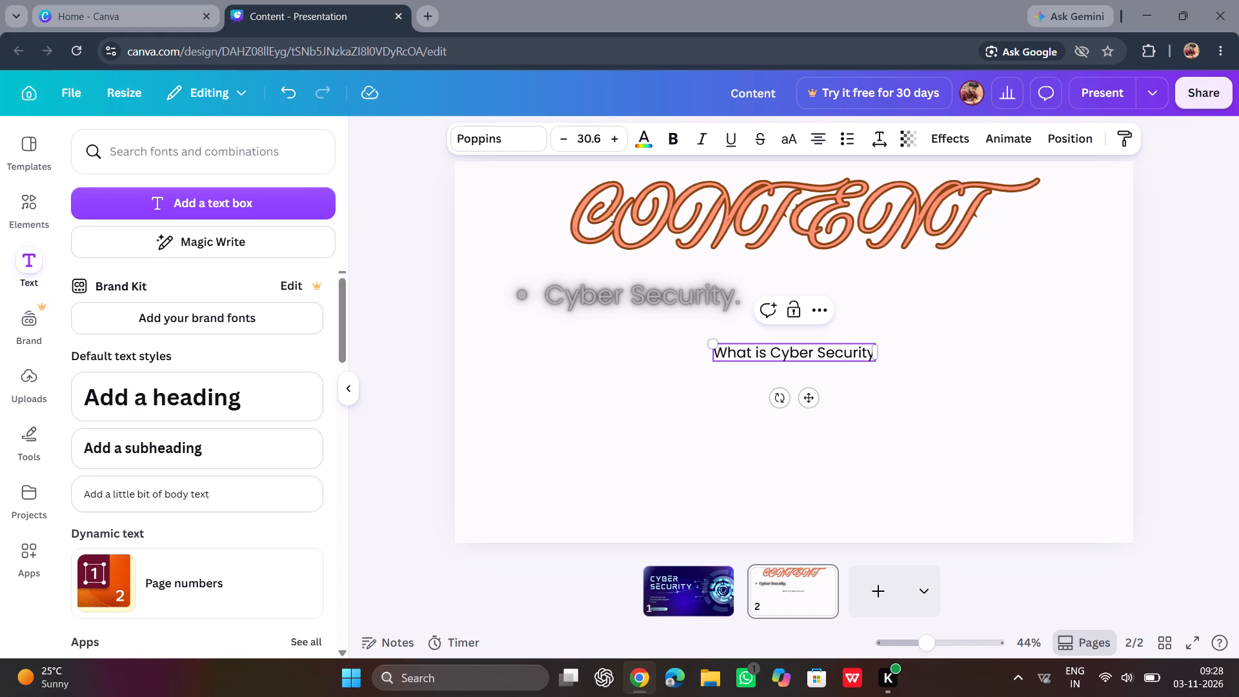
key("space")
type("?")
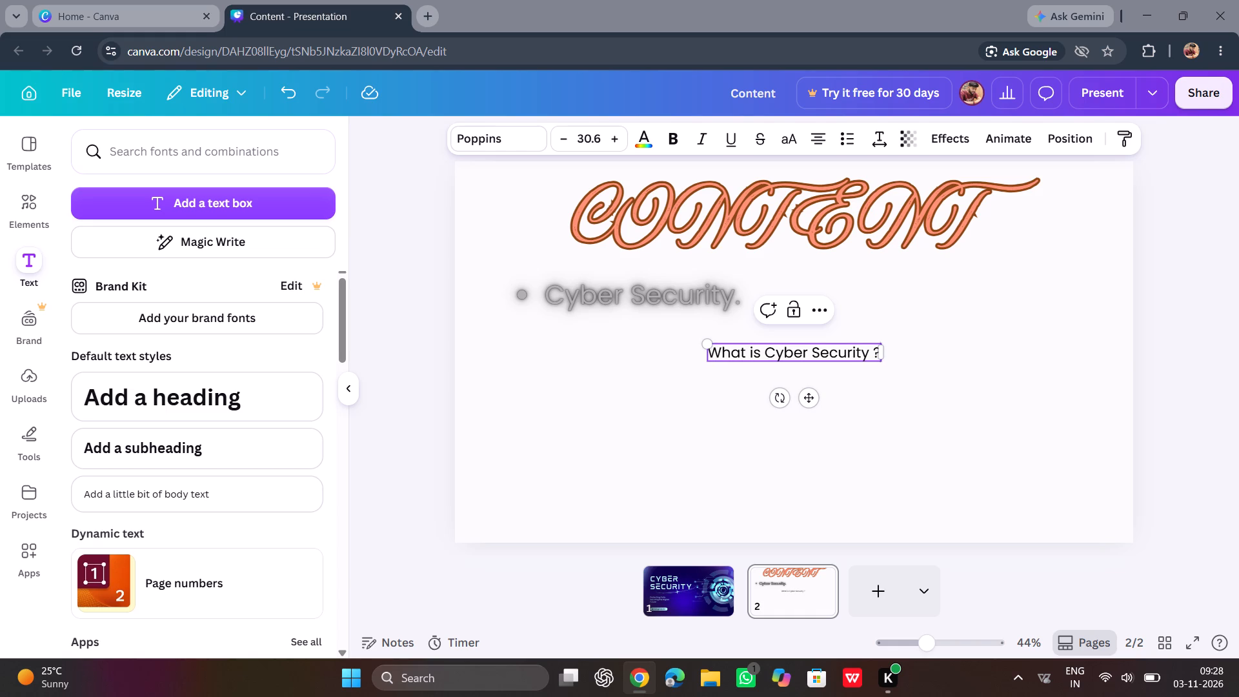
Turn the "What is Cyber Security ?" line into a bulleted item.
left_click(708, 355)
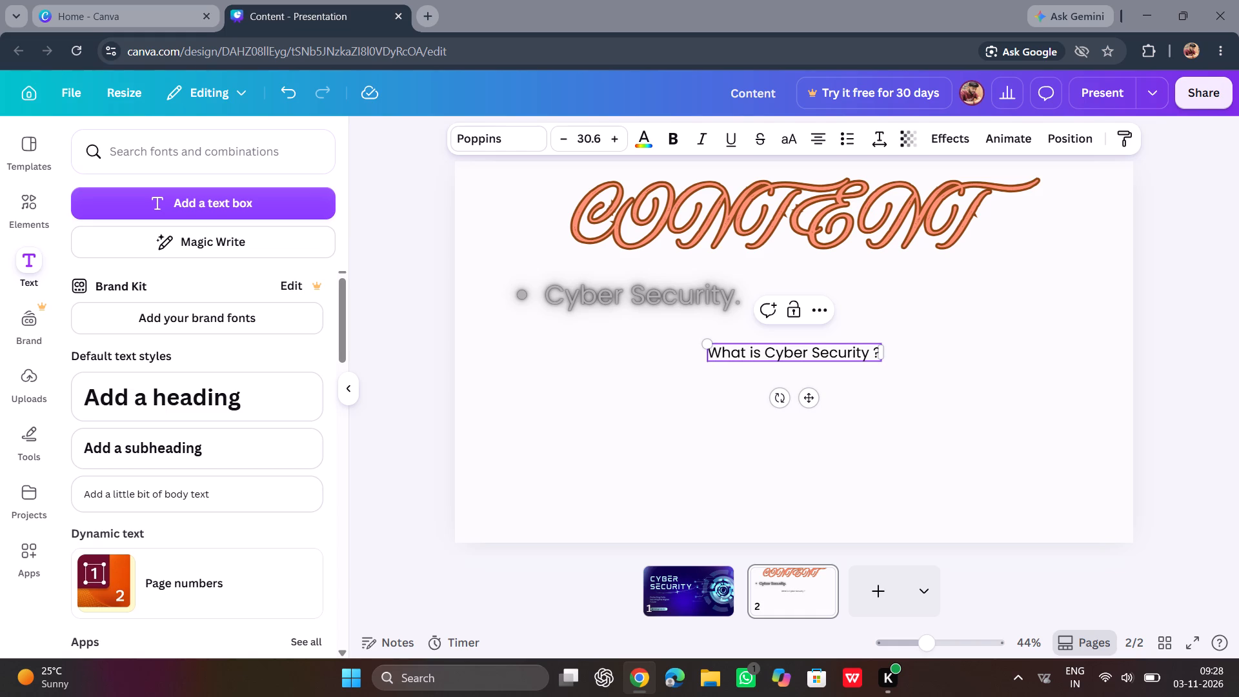
left_click(710, 348)
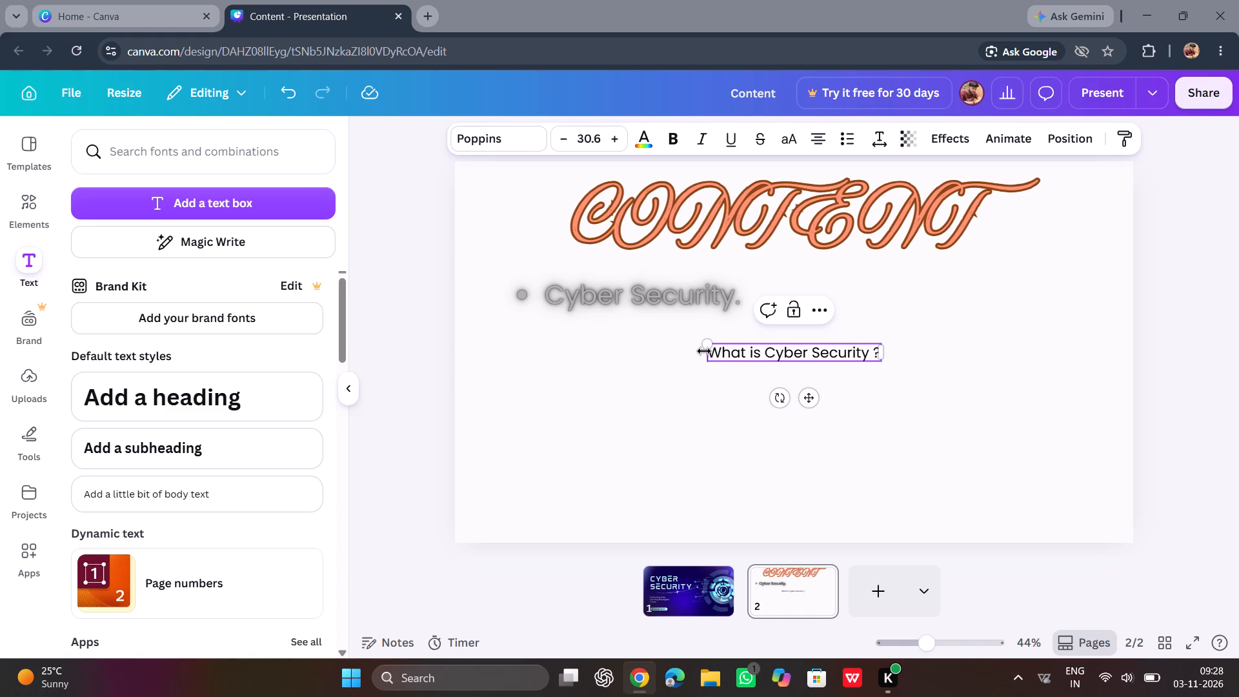
left_click(710, 352)
left_click(710, 352)
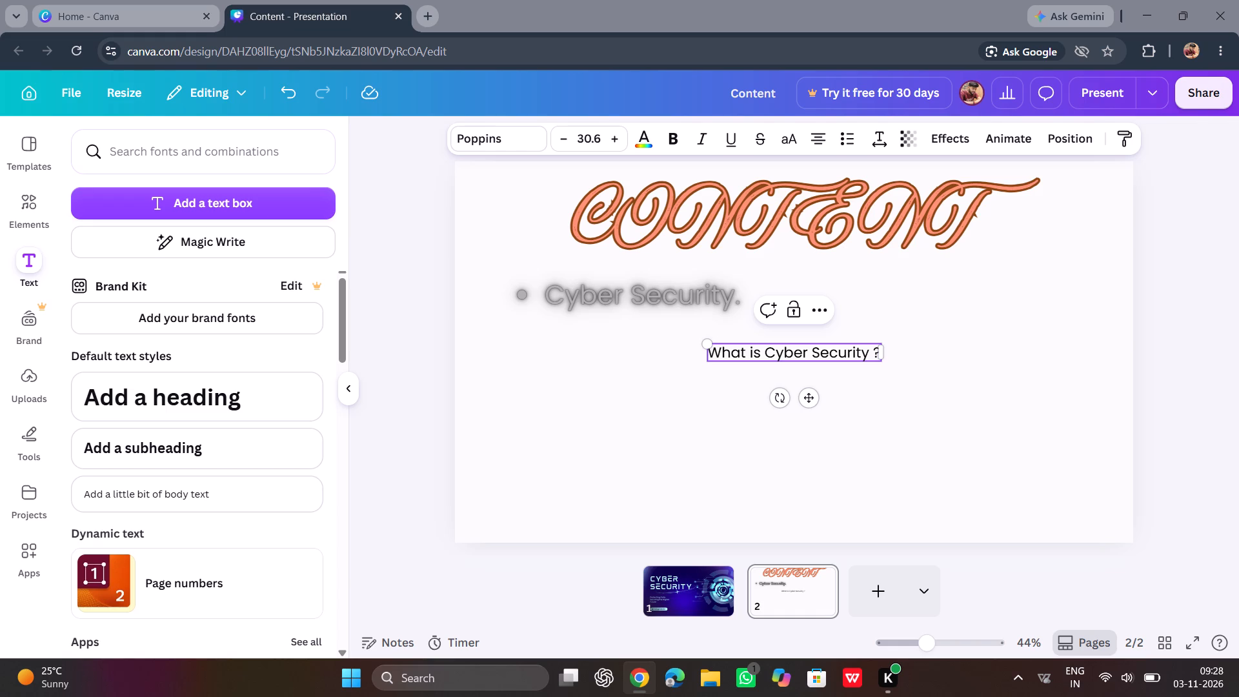
left_click(722, 348)
key("Left")
key("Left")
left_click(721, 356)
key("Left")
key("shift+asterisk")
key("space")
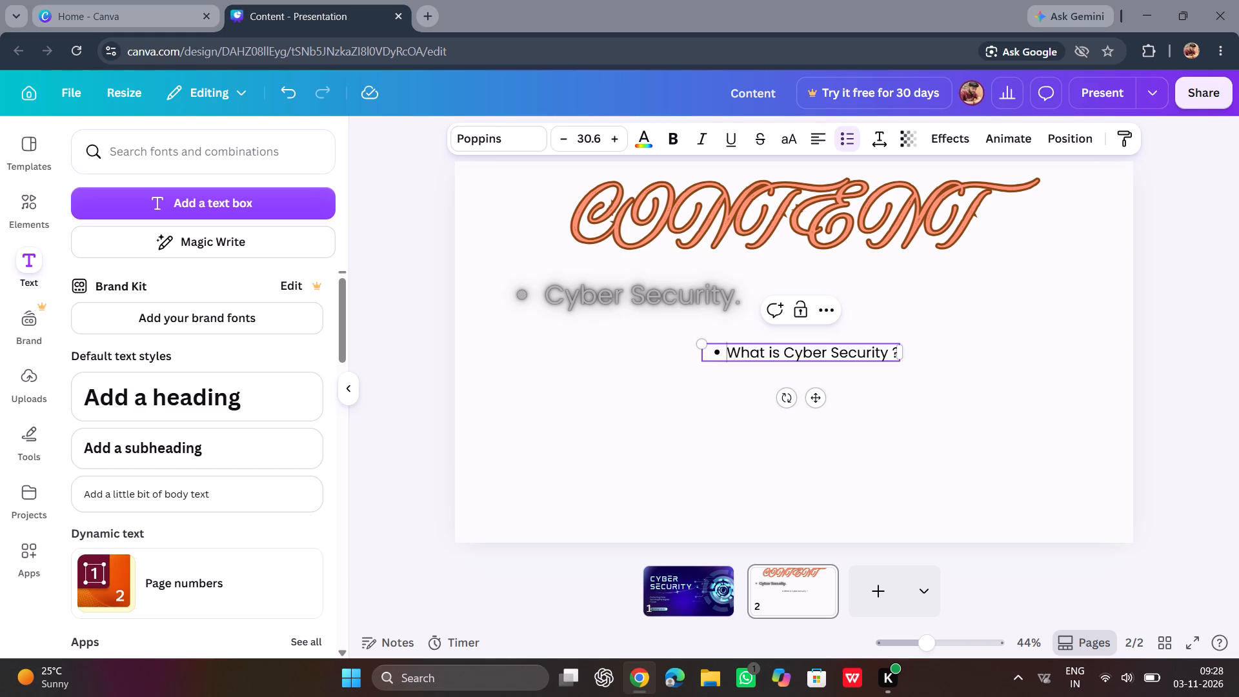
Check the "Cyber Security." bullet's font size and set the "What is Cyber Security ?" text to size 52.6.
left_click(605, 297)
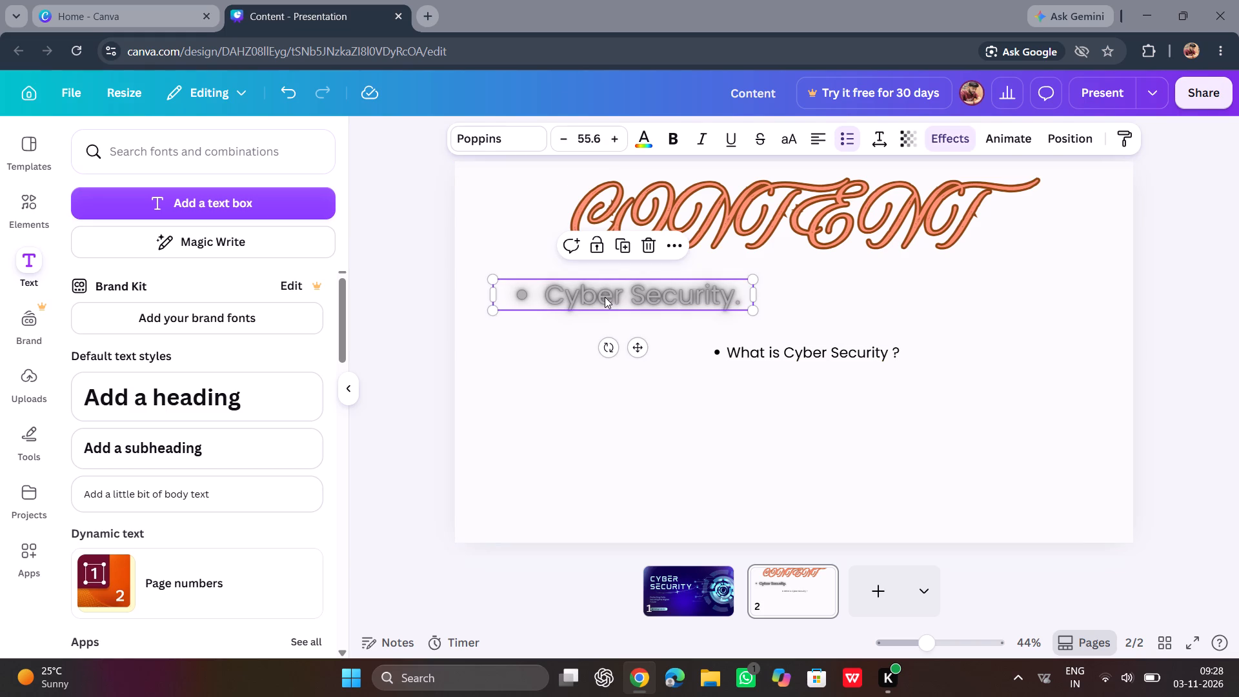
left_click(764, 356)
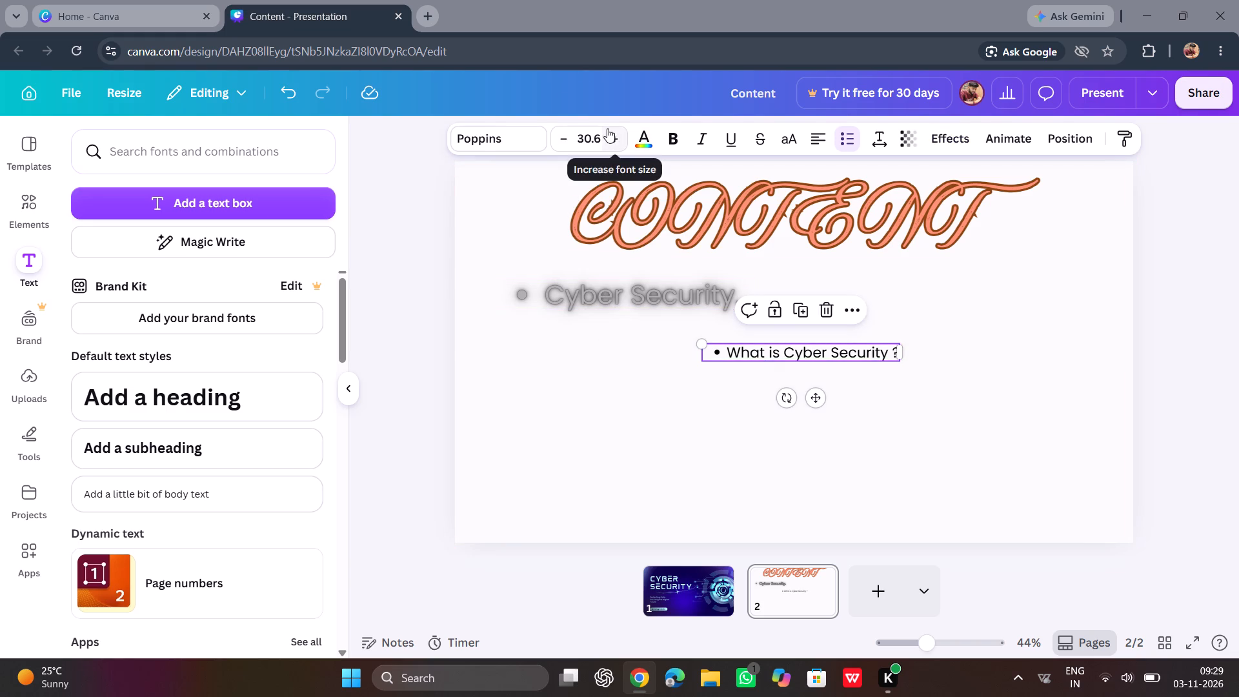
left_click(610, 131)
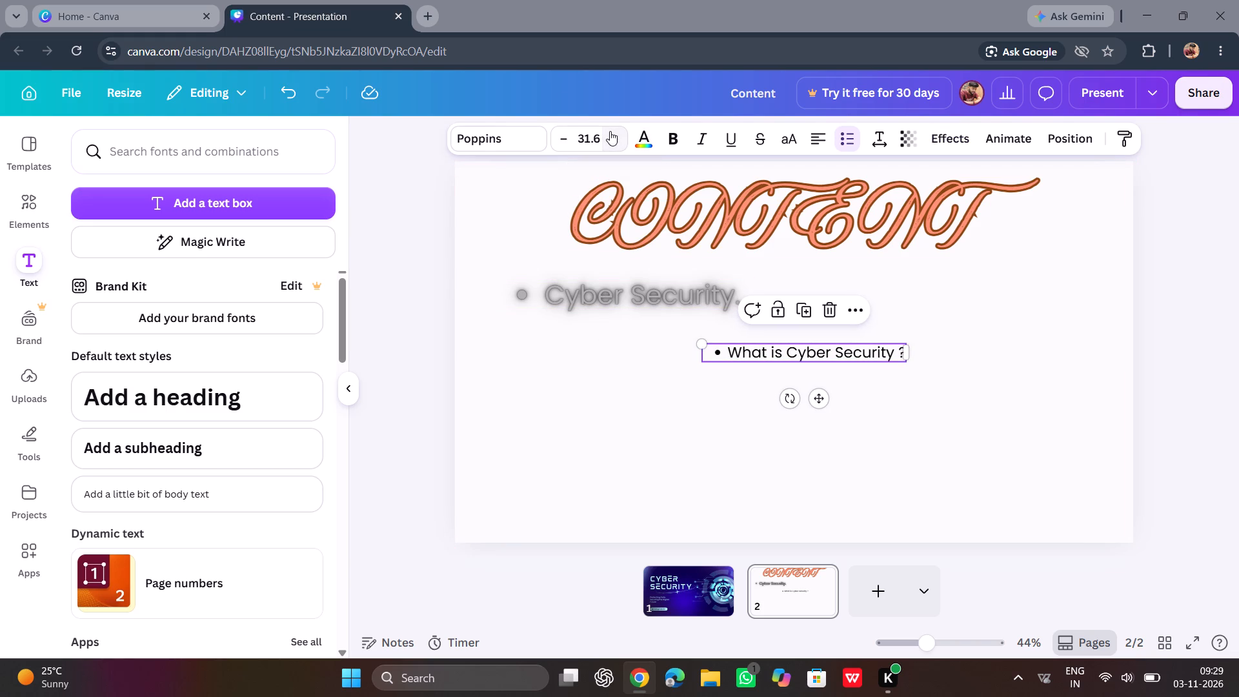
left_click(610, 131)
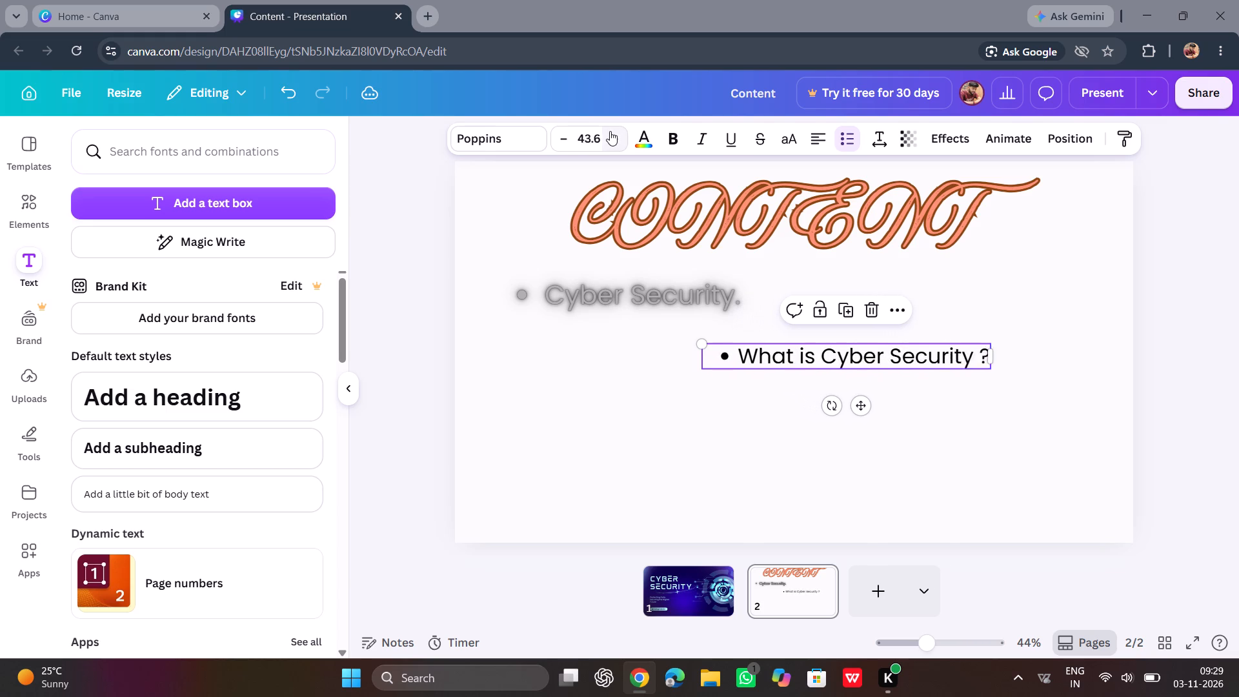
left_click(610, 131)
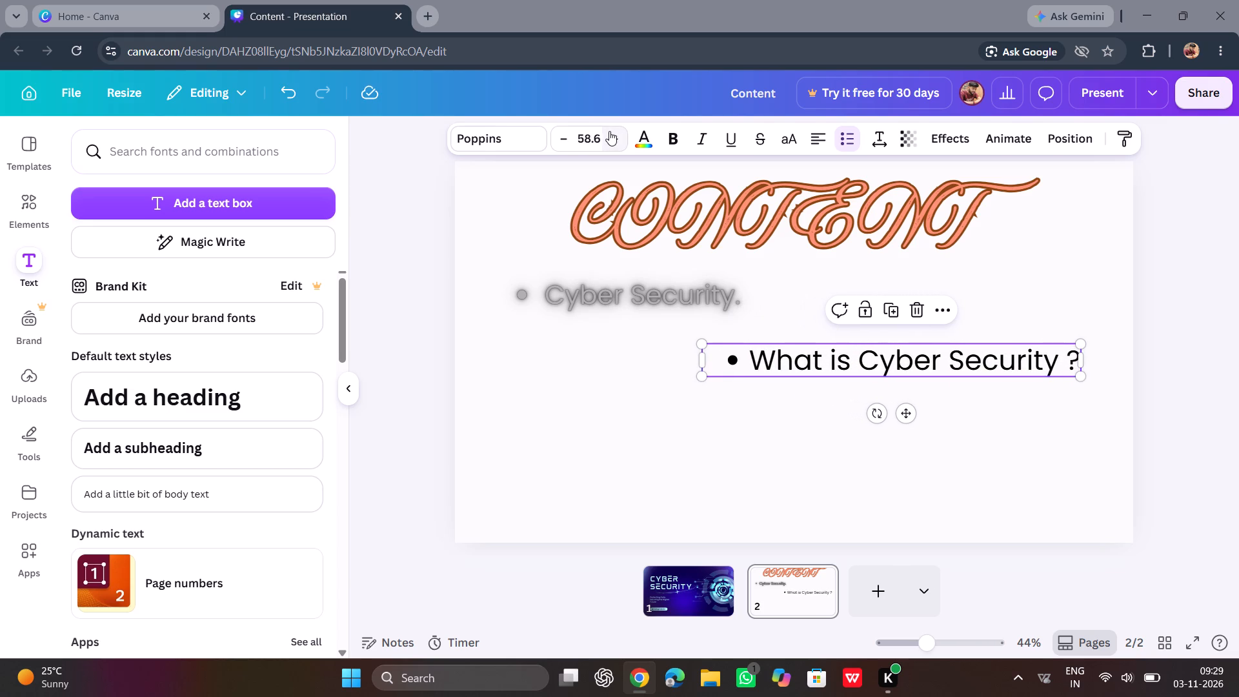
left_click(559, 140)
left_click(559, 140)
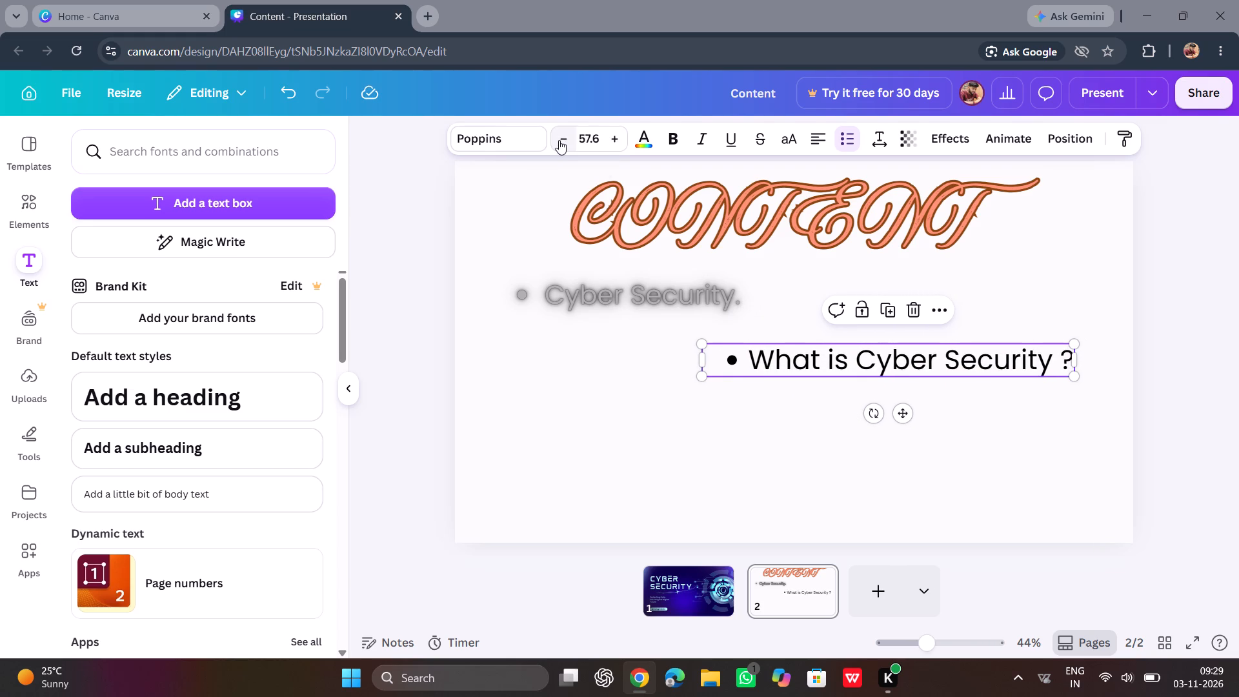
left_click(559, 140)
left_click(559, 140)
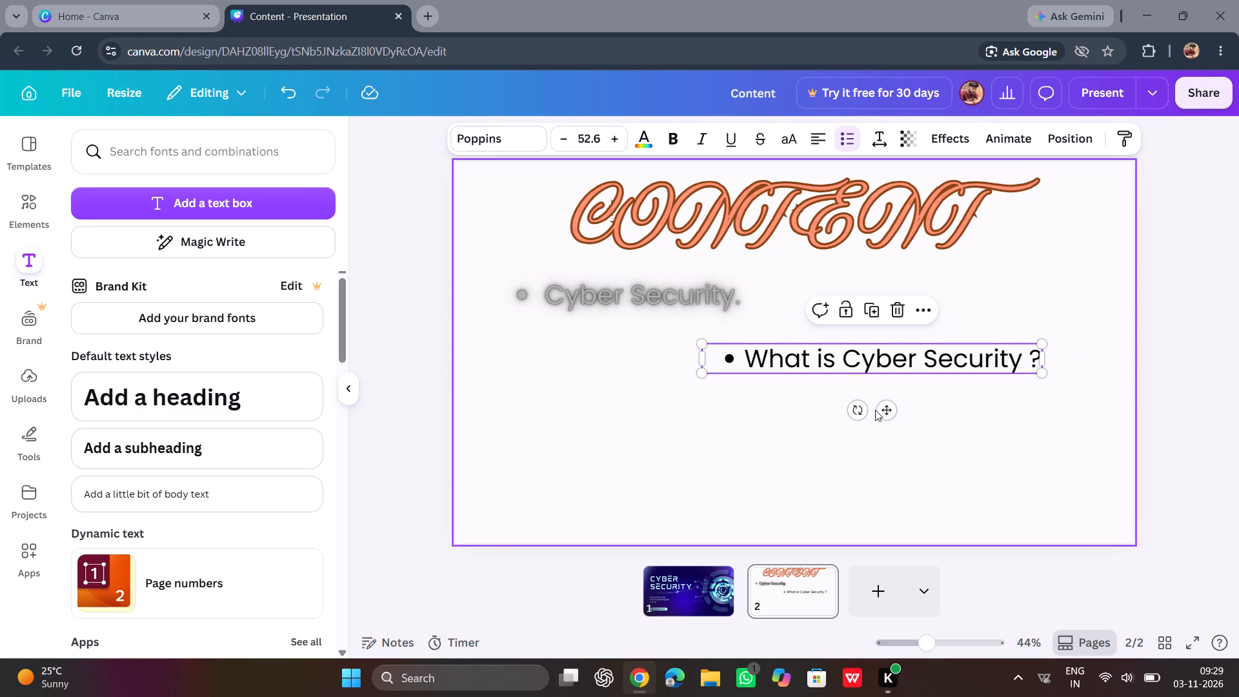
Move the "What is Cyber Security ?" bullet directly below the "Cyber Security." bullet, aligning the left edges of their text boxes.
left_click_drag(882, 410, 707, 393)
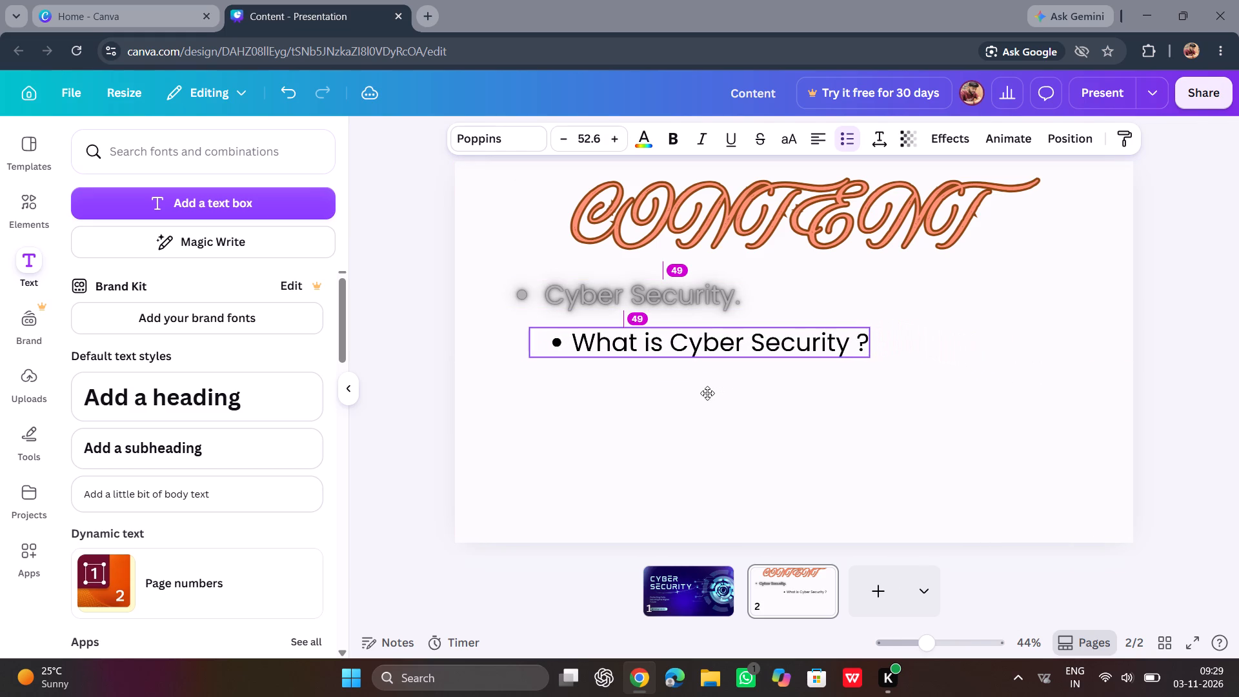
left_click_drag(707, 393, 699, 396)
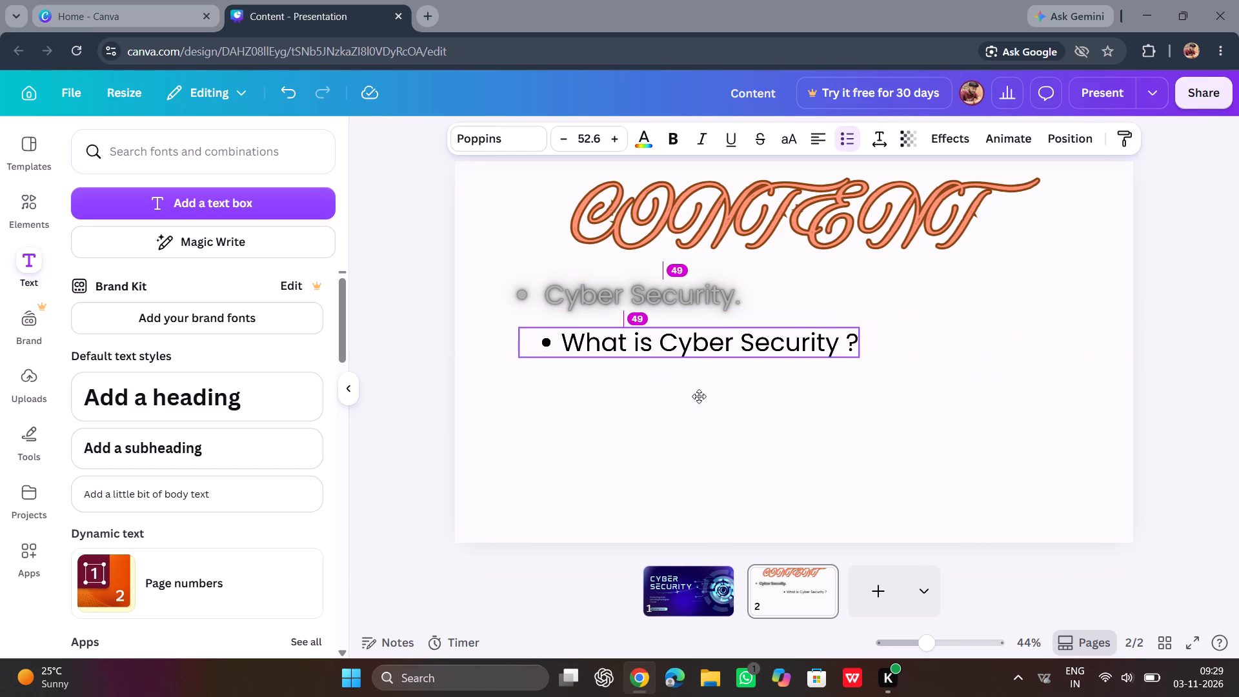
left_click_drag(699, 396, 694, 396)
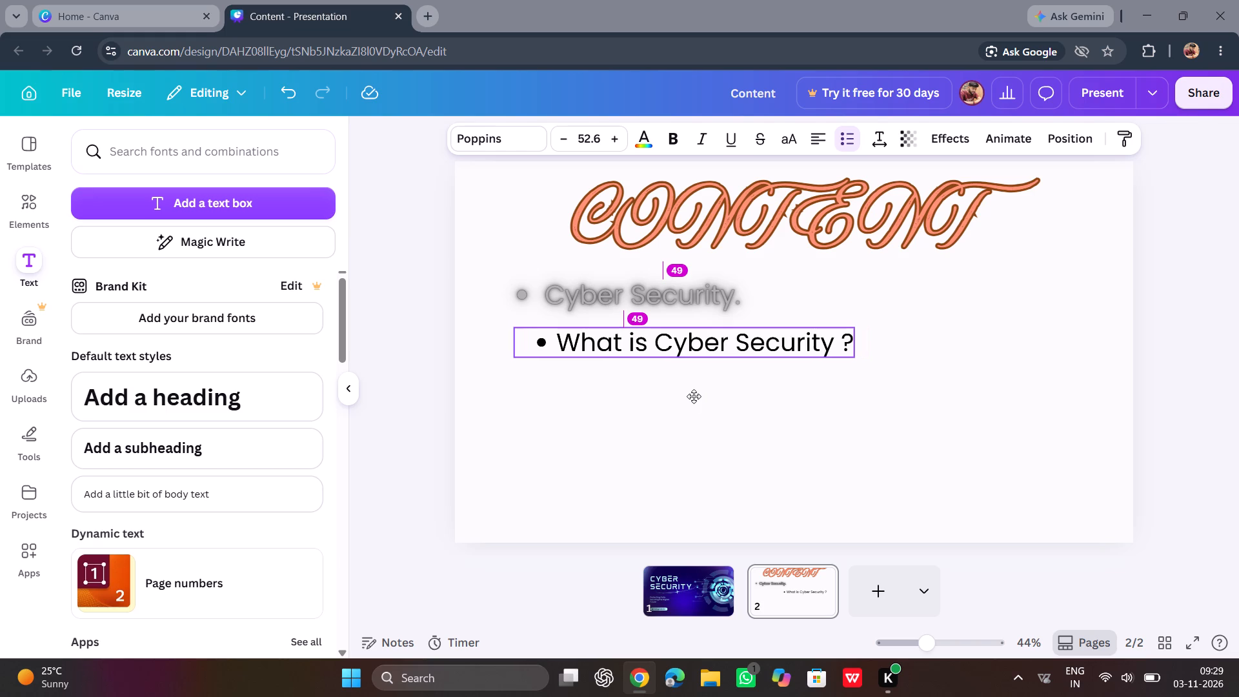
left_click_drag(694, 396, 680, 395)
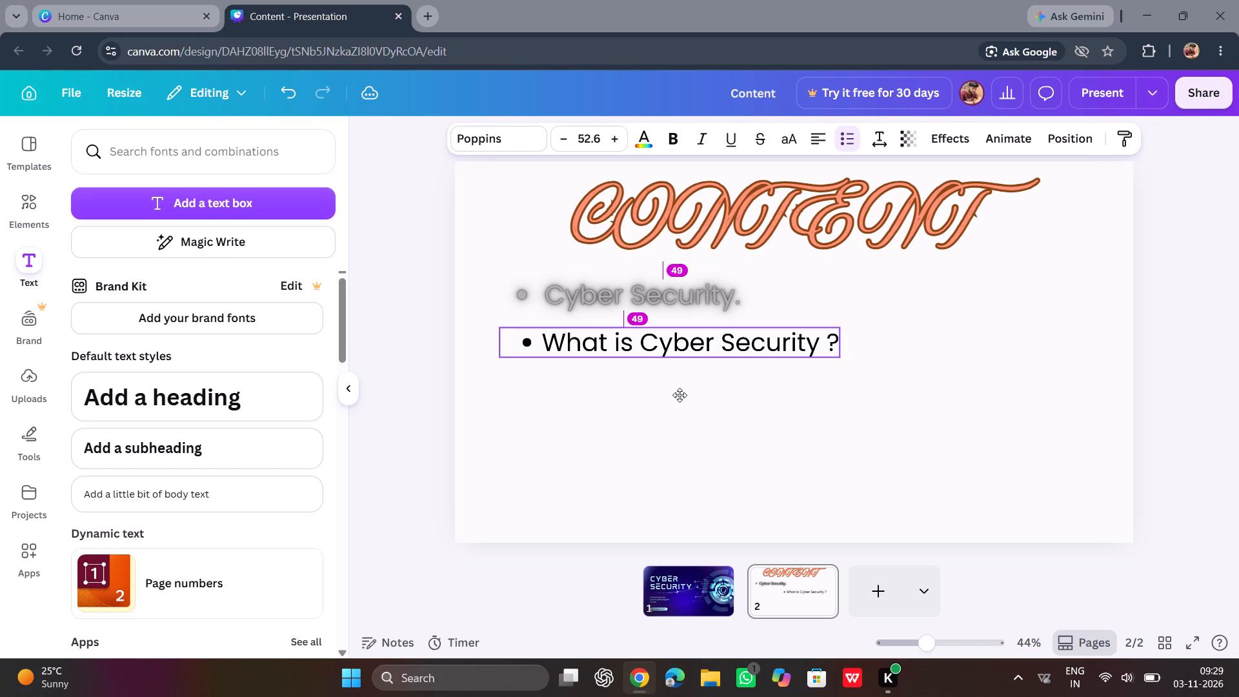
left_click_drag(680, 395, 677, 393)
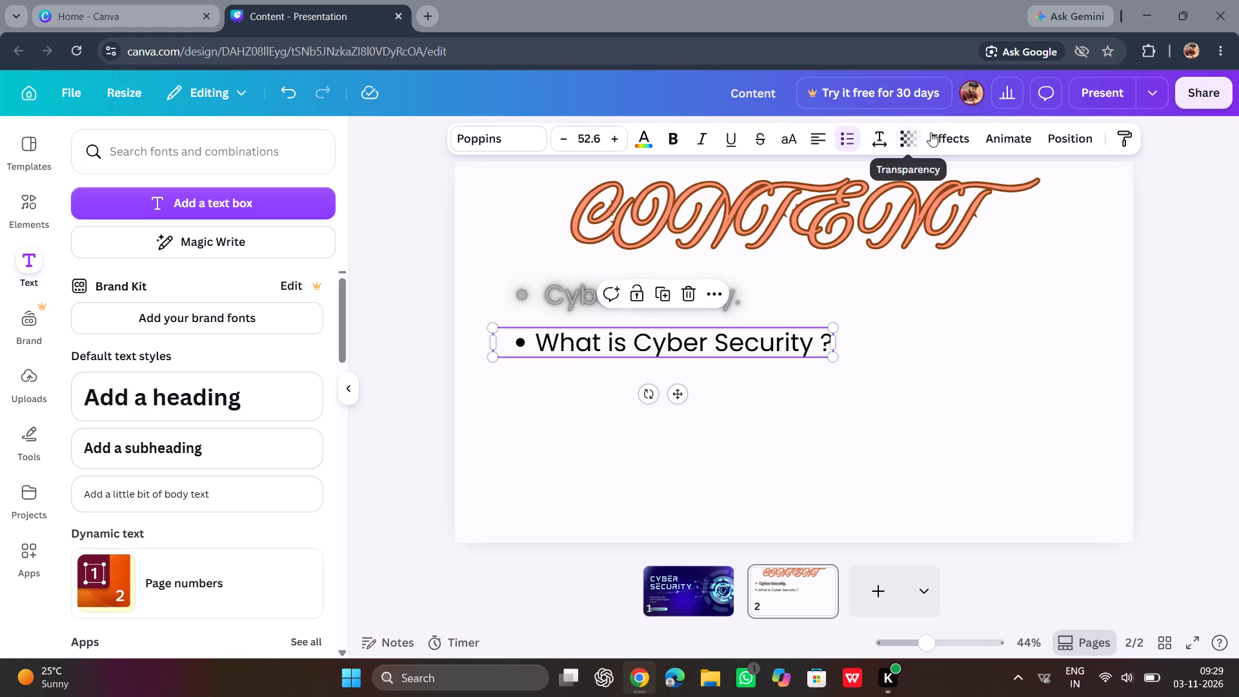
Apply the Neon text effect to the "What is Cyber Security ?" bullet and deselect it.
left_click(951, 133)
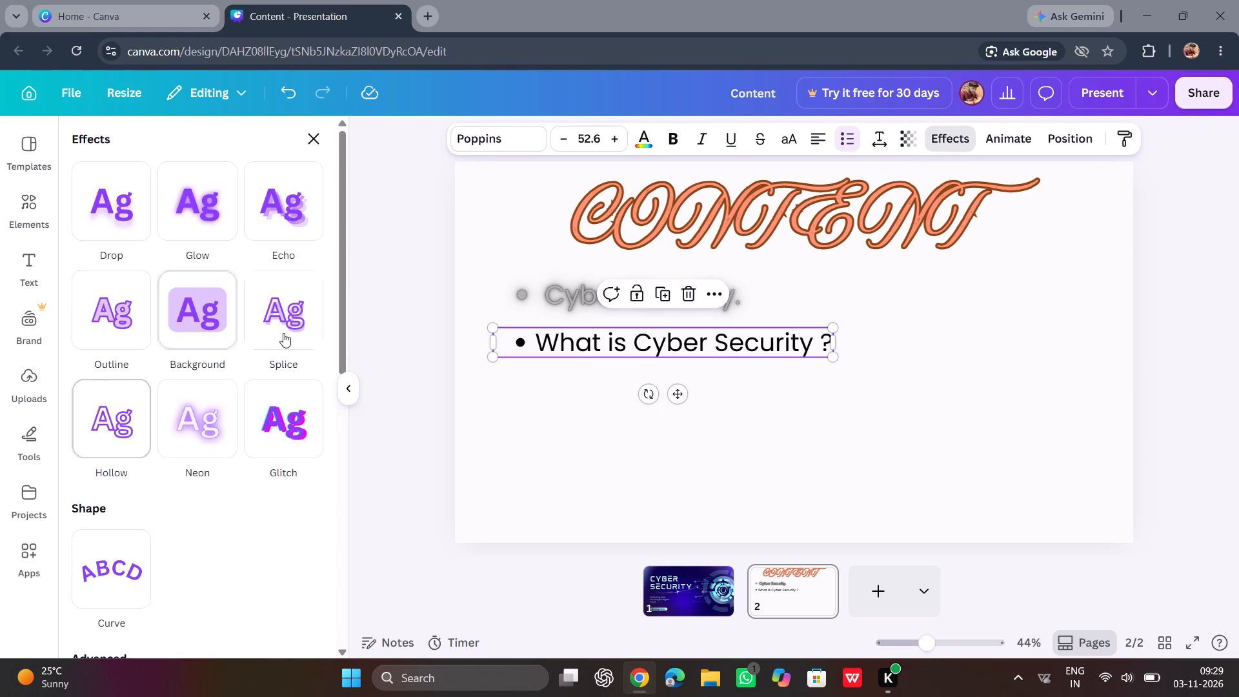
left_click(194, 439)
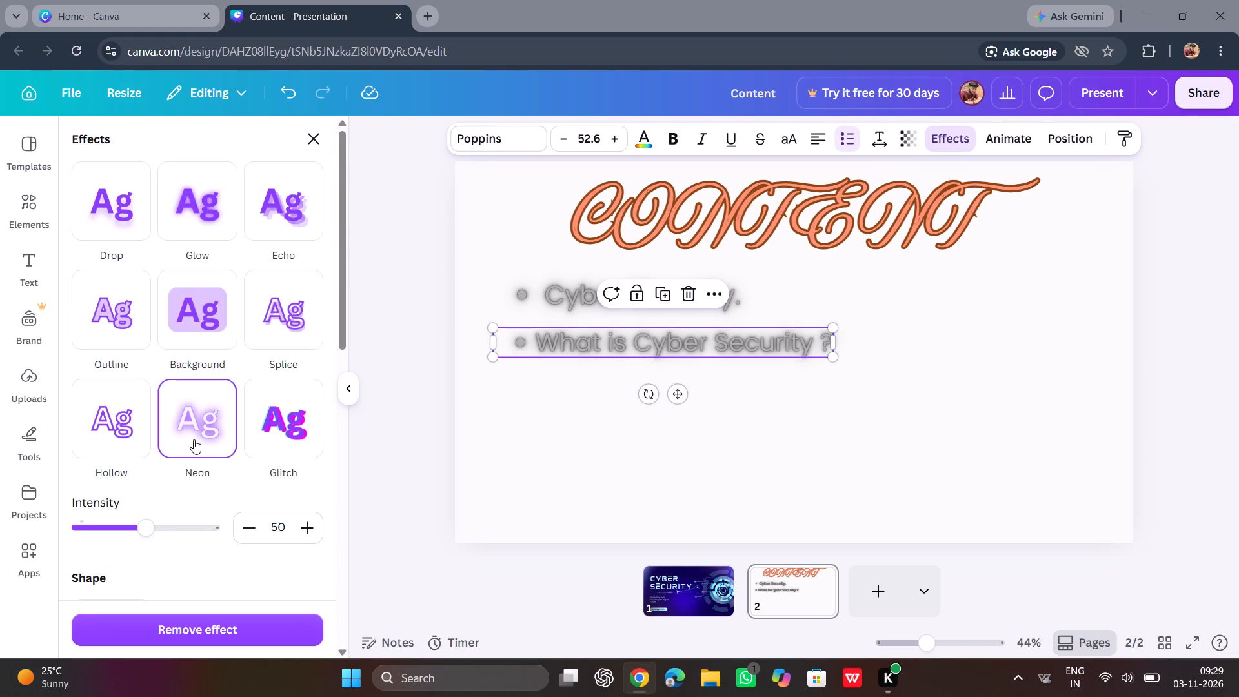
left_click(699, 434)
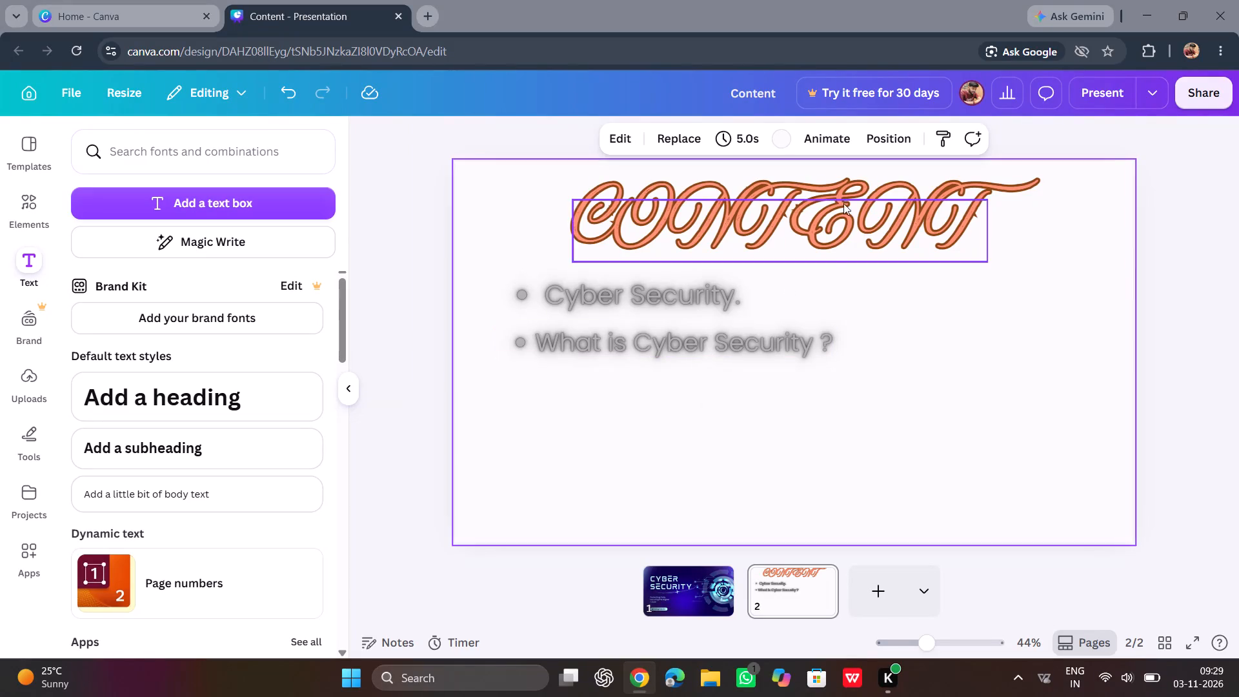
Add a text box reading "Topic to be cover" below the "What is Cyber Security ?" bullet.
left_click(245, 195)
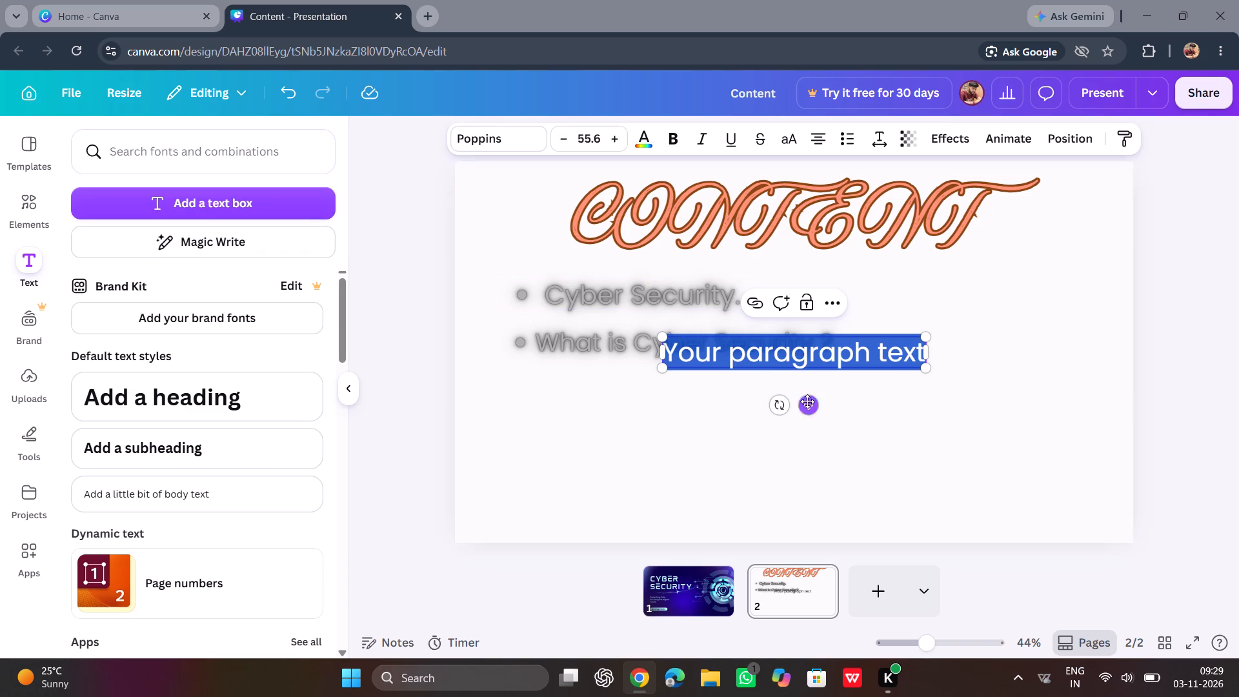
left_click_drag(805, 411, 820, 447)
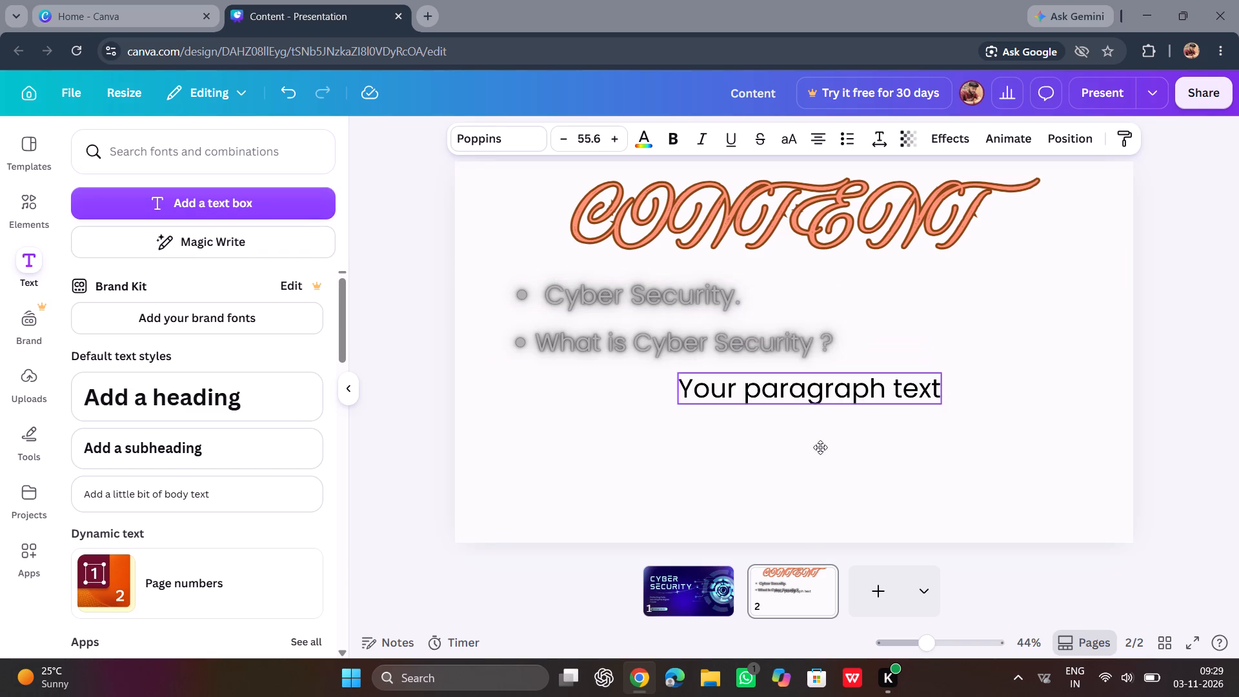
left_click(820, 447)
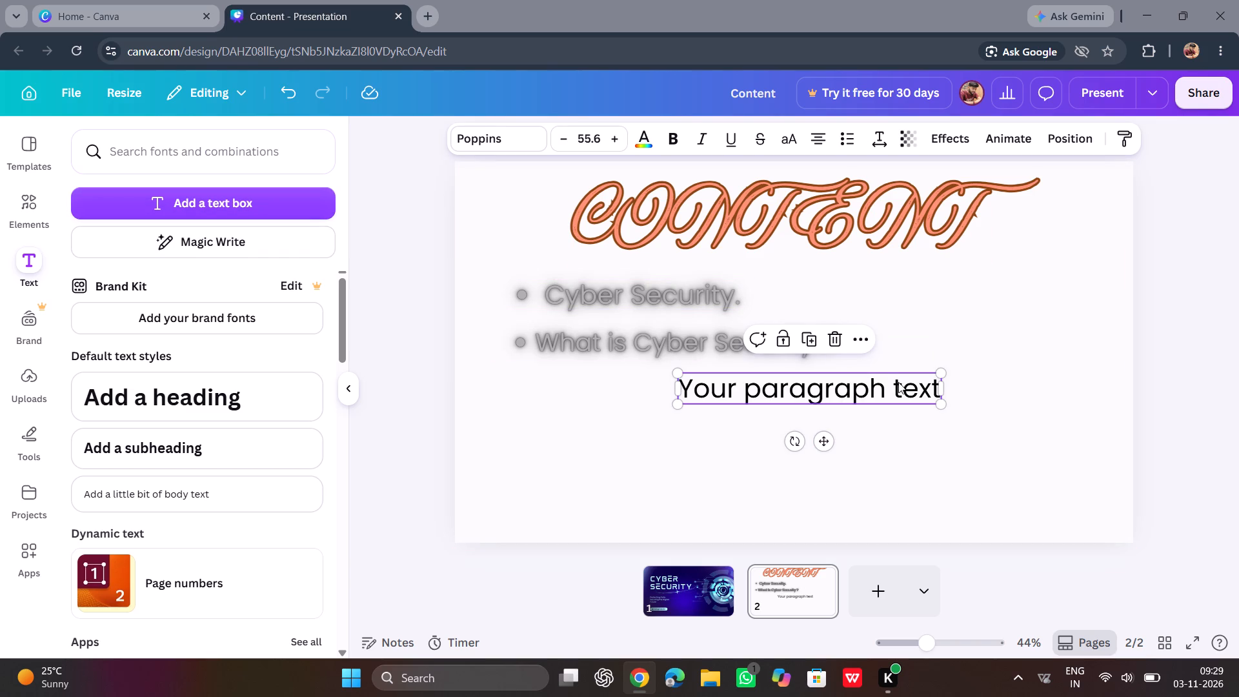
left_click(898, 382)
key("BackSpace")
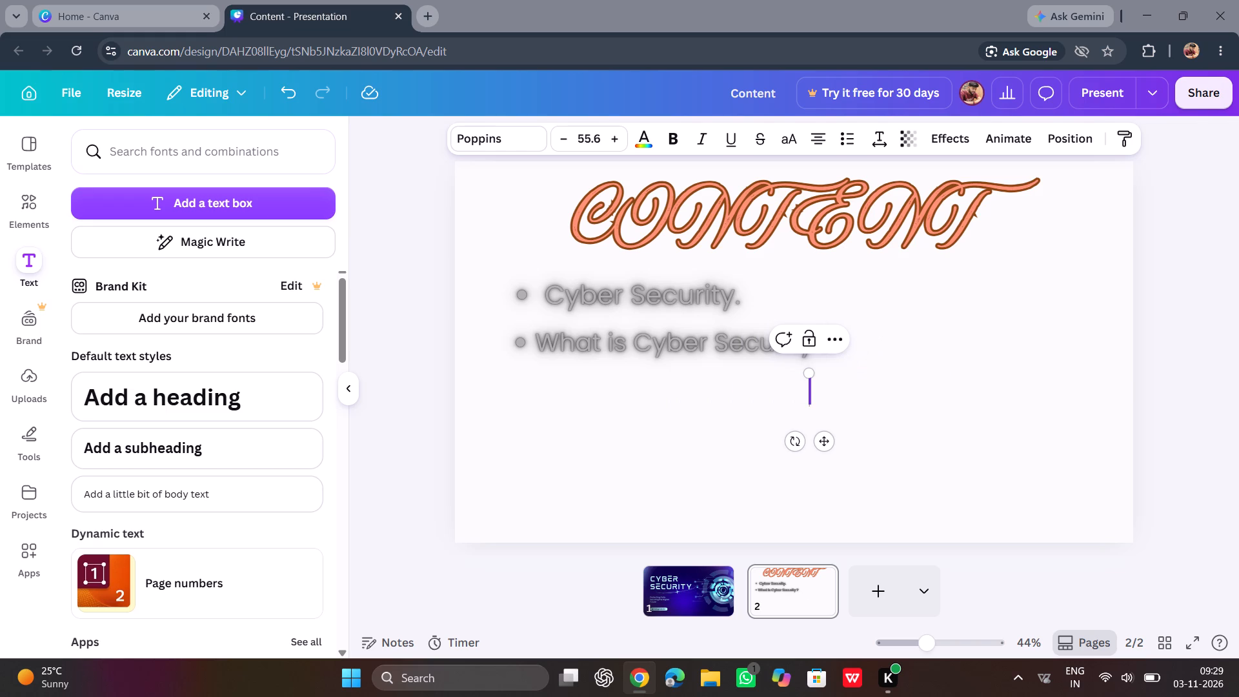
key("shift+t")
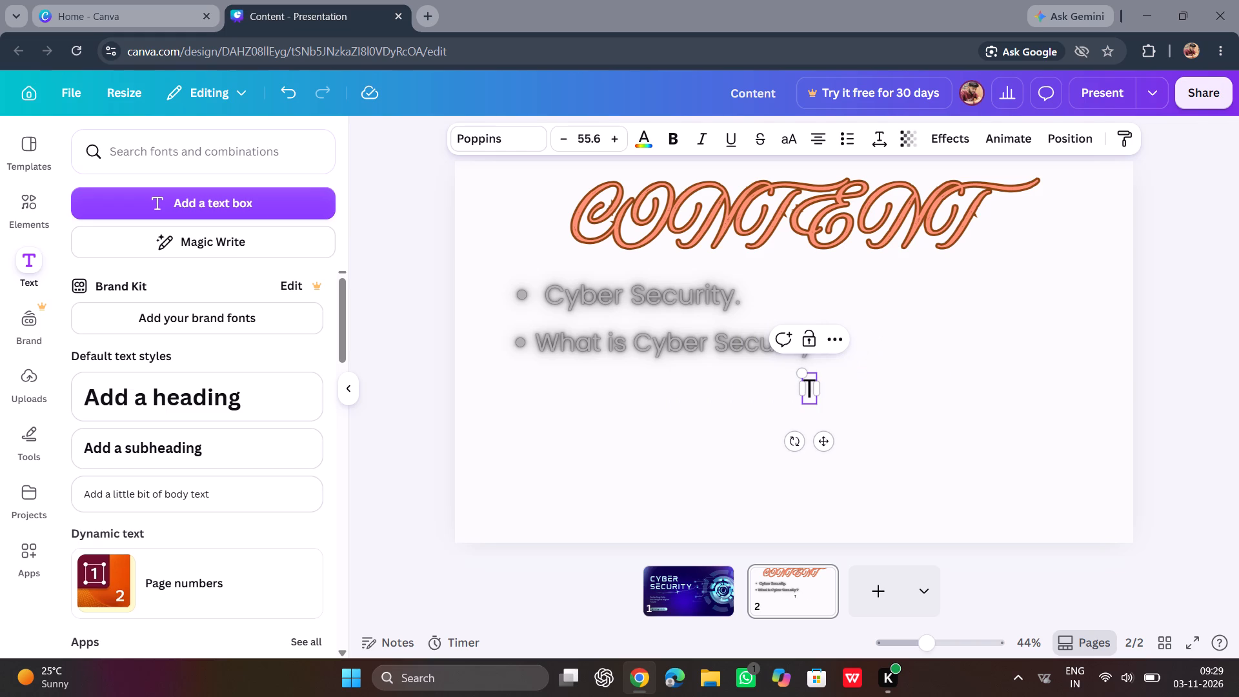
type("opic to be")
key("space")
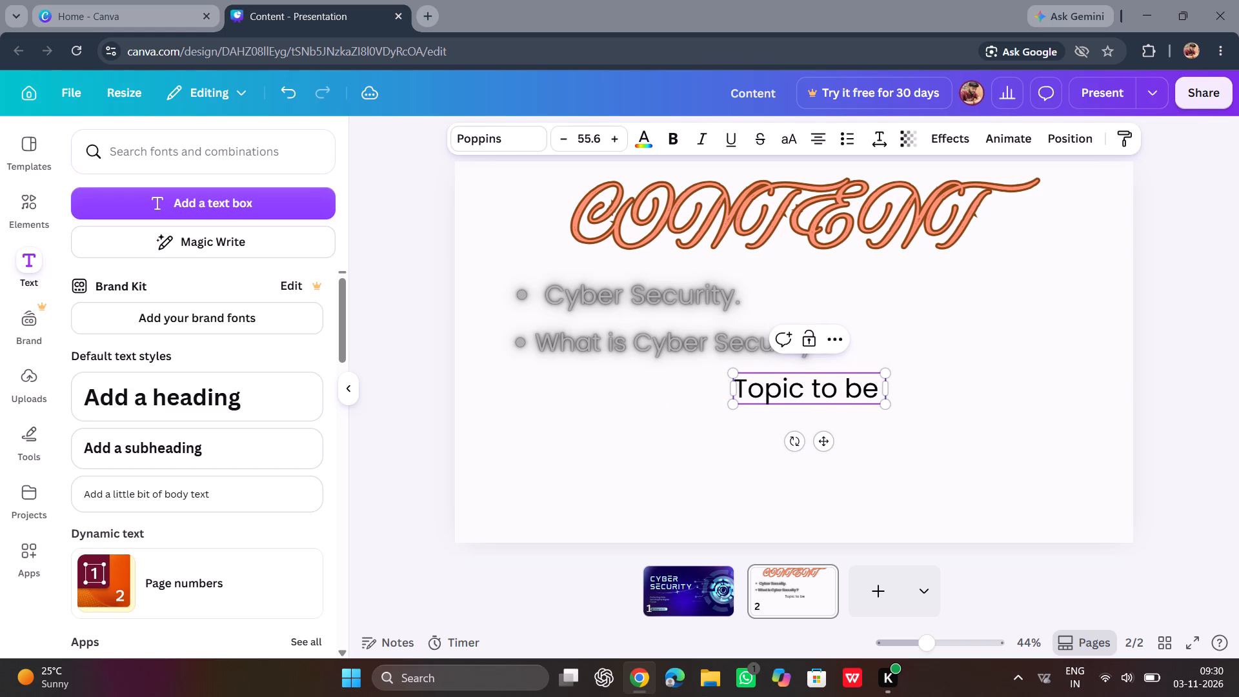
type("cover")
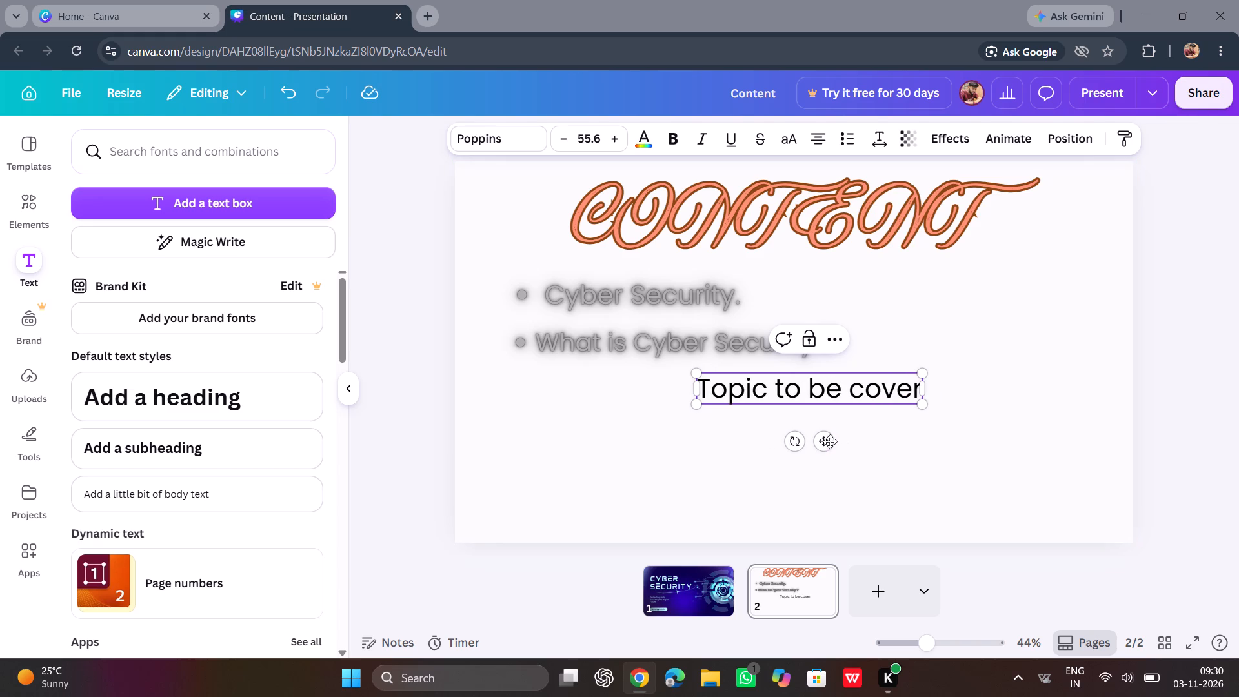
Move the "Topic to be cover" line up to just beneath the CONTENT heading.
left_click_drag(820, 442, 778, 350)
left_click_drag(778, 350, 778, 338)
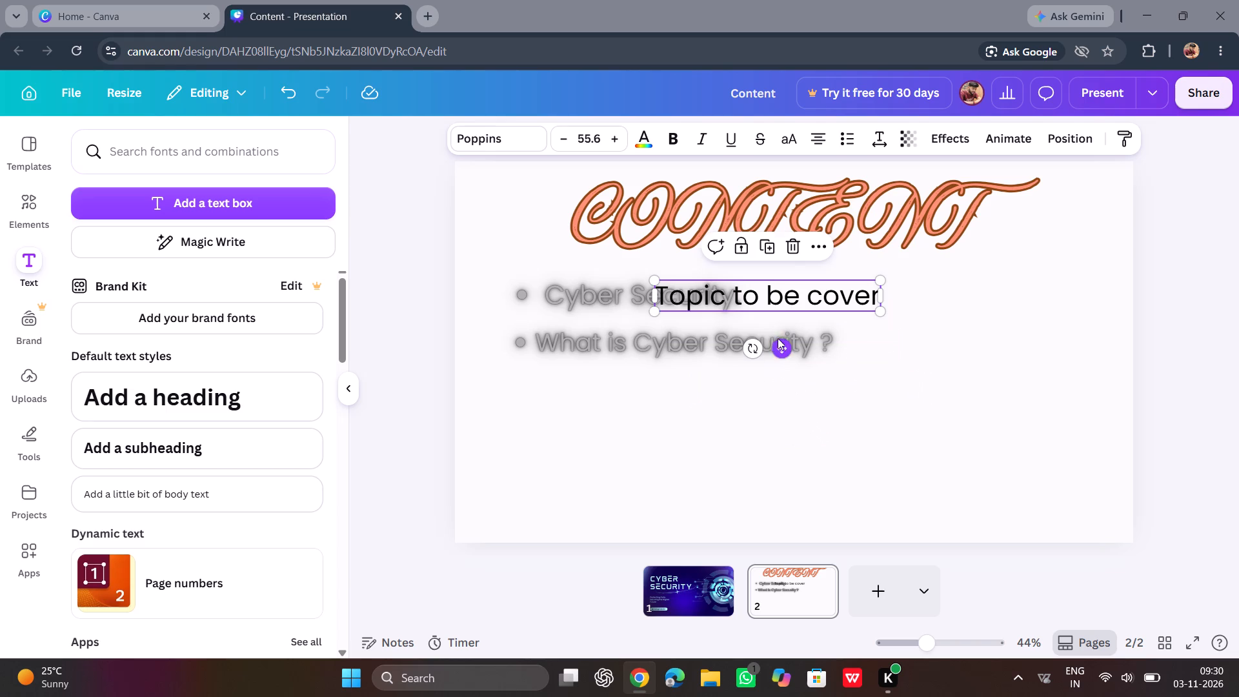
left_click_drag(778, 338, 778, 338)
Move the "What is Cyber Security ?" and "Cyber Security." bullets down, leaving space below the "Topic to be cover" line.
left_click_drag(698, 340, 696, 373)
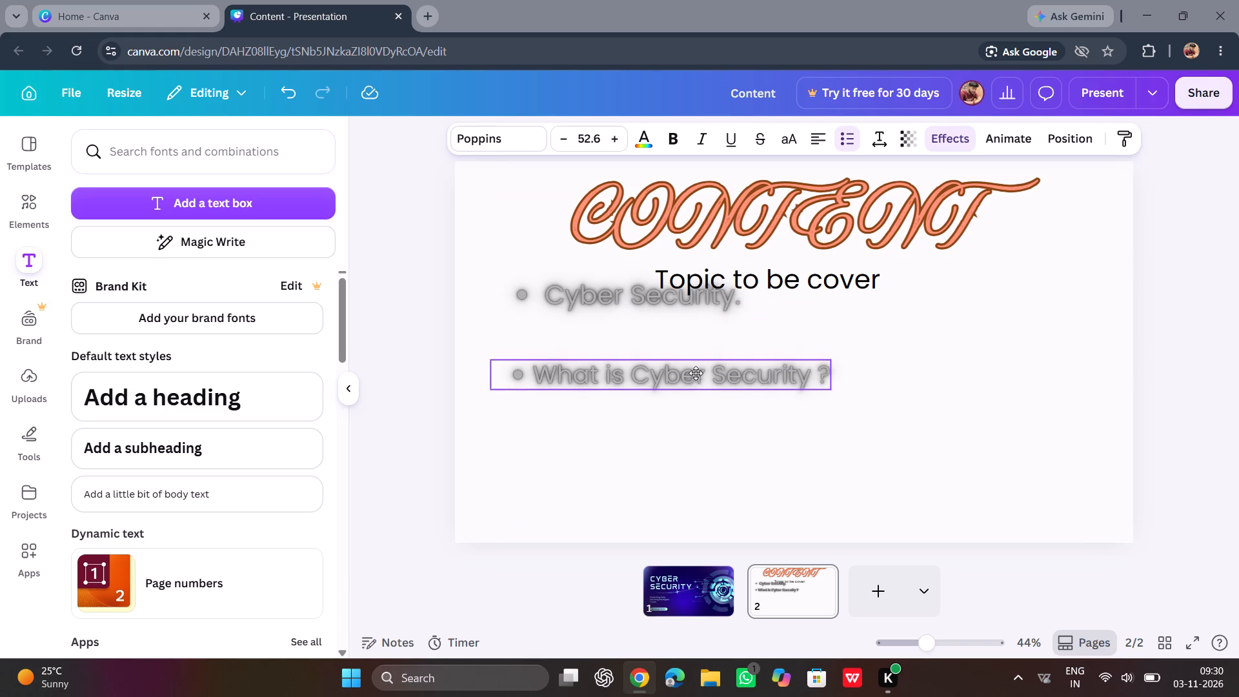
left_click_drag(696, 373, 697, 412)
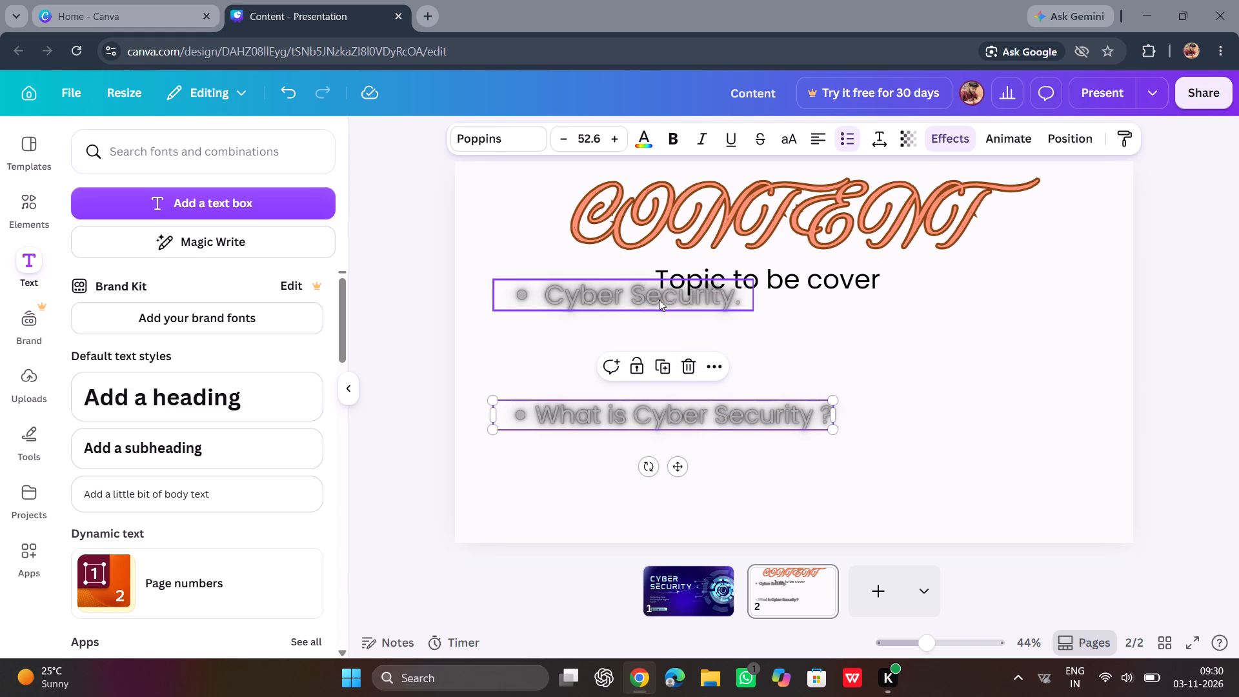
left_click_drag(658, 299, 663, 371)
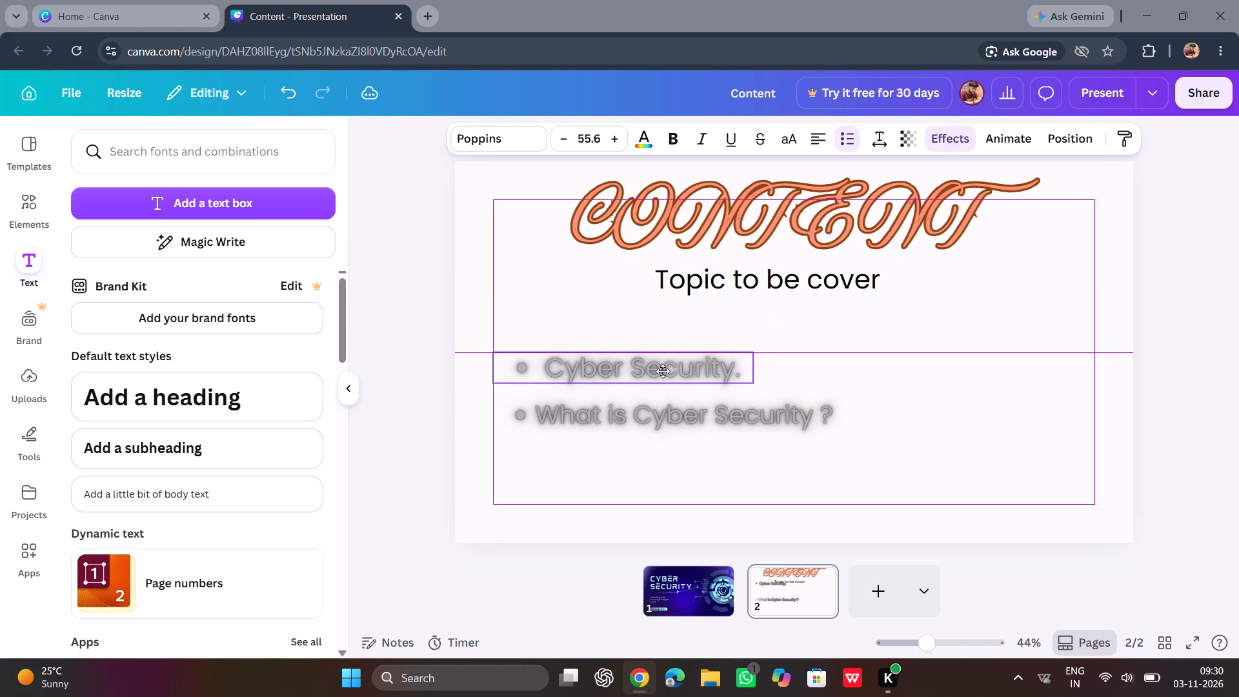
left_click_drag(663, 371, 665, 369)
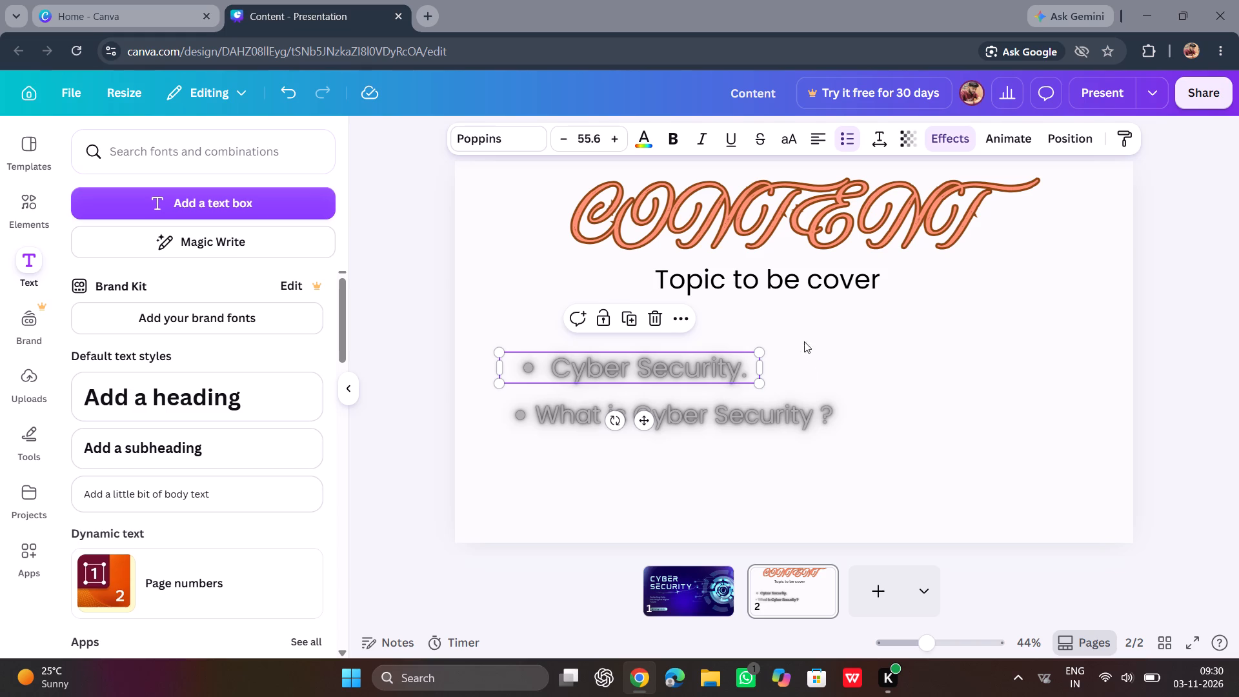
Shift the "Topic to be cover" line slightly down, centred under the CONTENT heading using the alignment guide.
left_click_drag(767, 282, 767, 283)
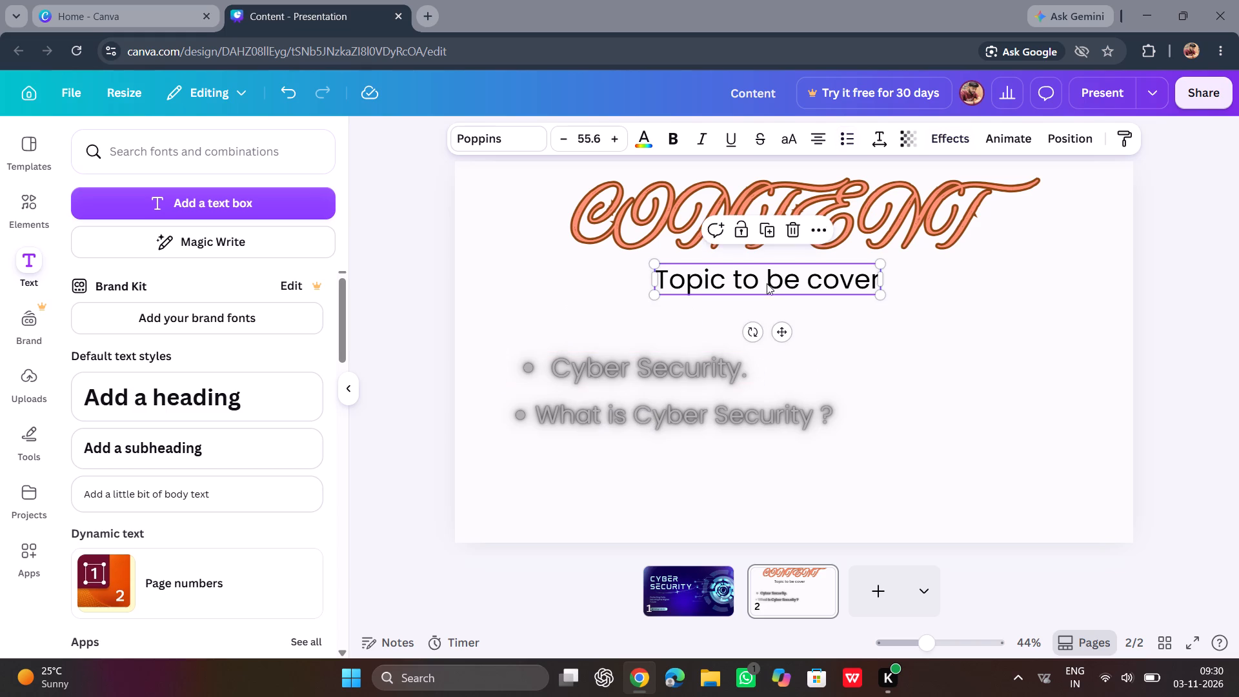
left_click_drag(767, 283, 781, 297)
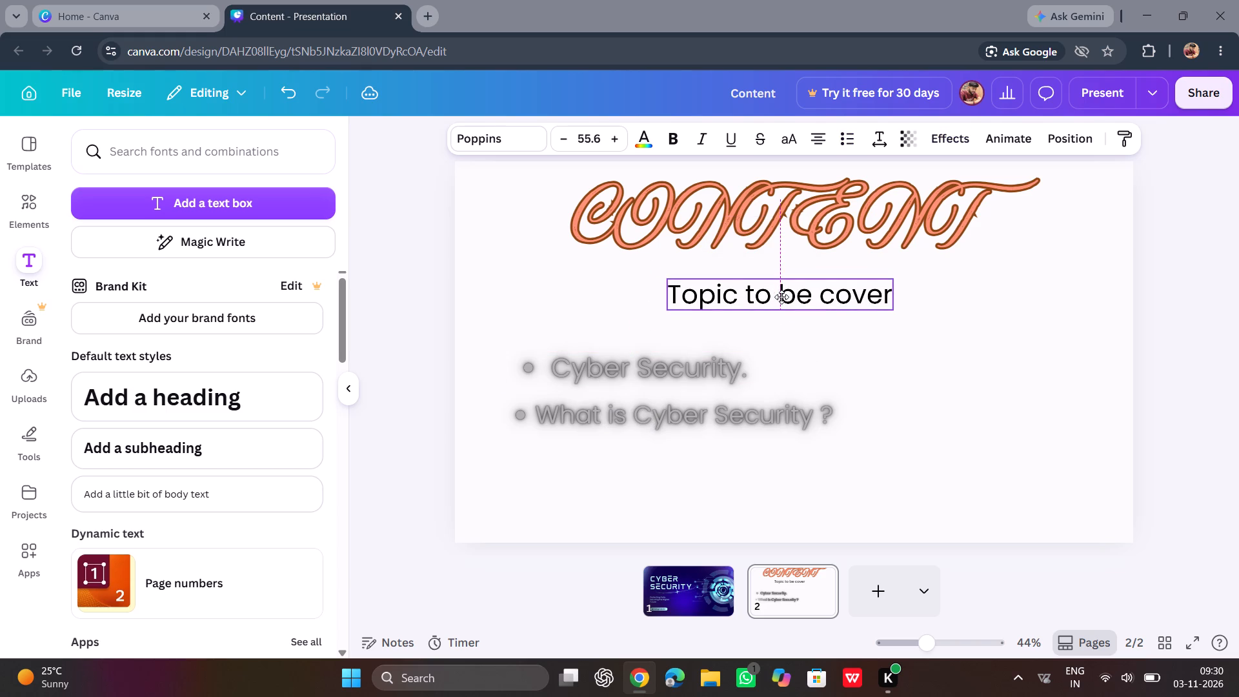
left_click_drag(781, 297, 781, 297)
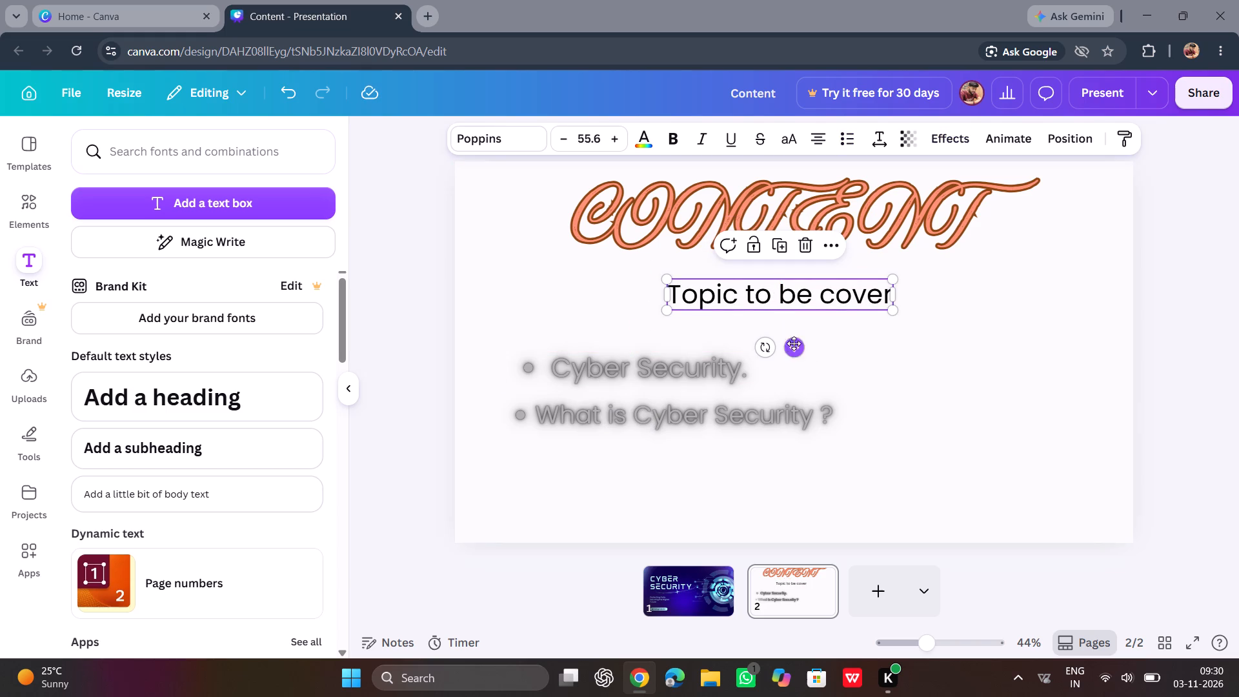
Increase the "Topic to be cover" text's font size to 61.6.
left_click(742, 296)
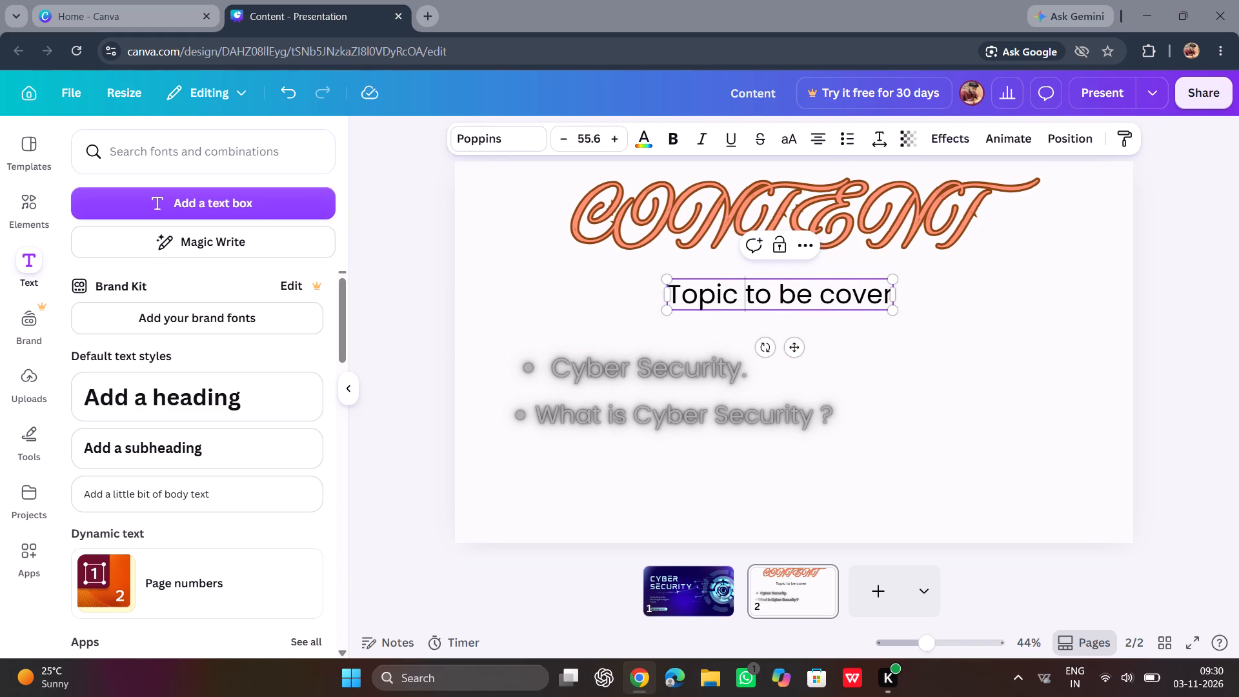
triple_click(616, 133)
triple_click(616, 133)
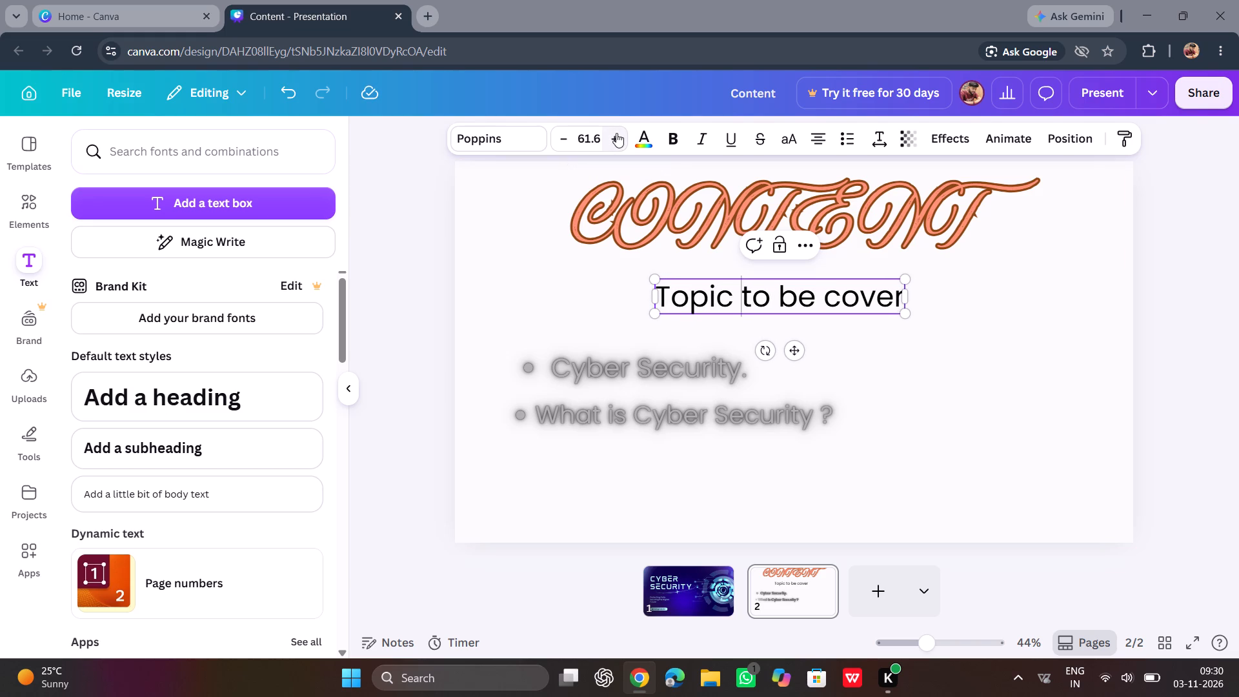
Try the Splice and Outline effects on the "Topic to be cover" text, settling on the Neon effect.
left_click(938, 133)
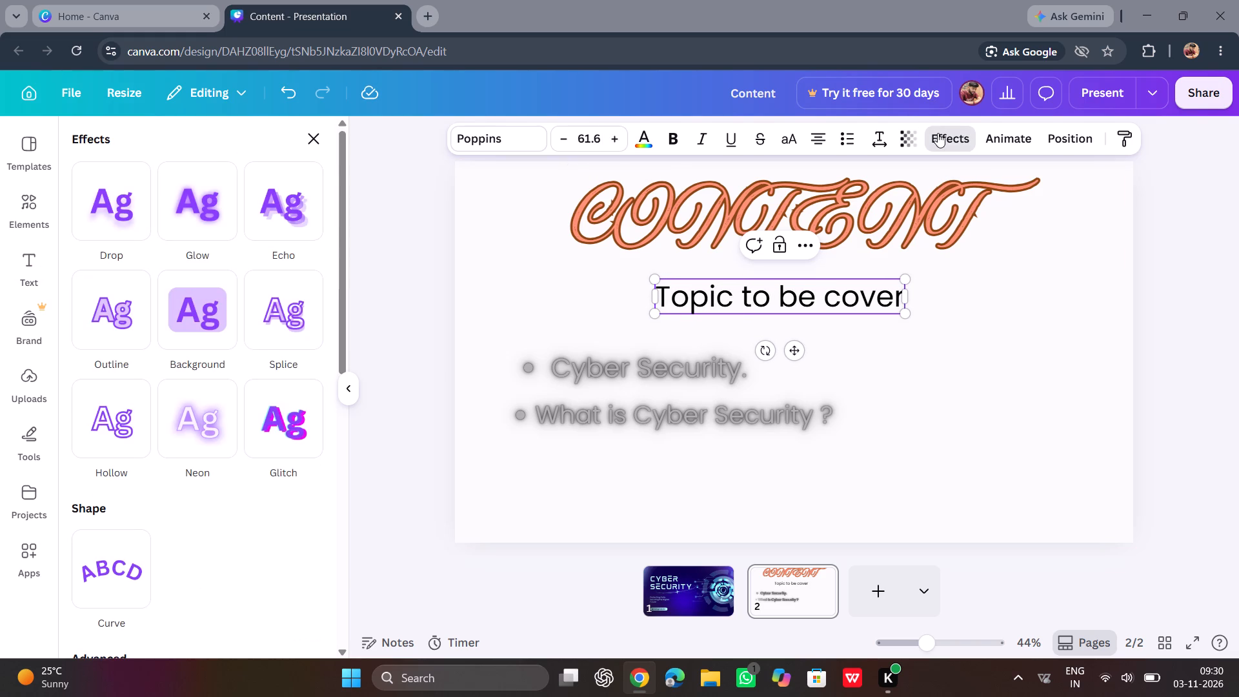
left_click(296, 322)
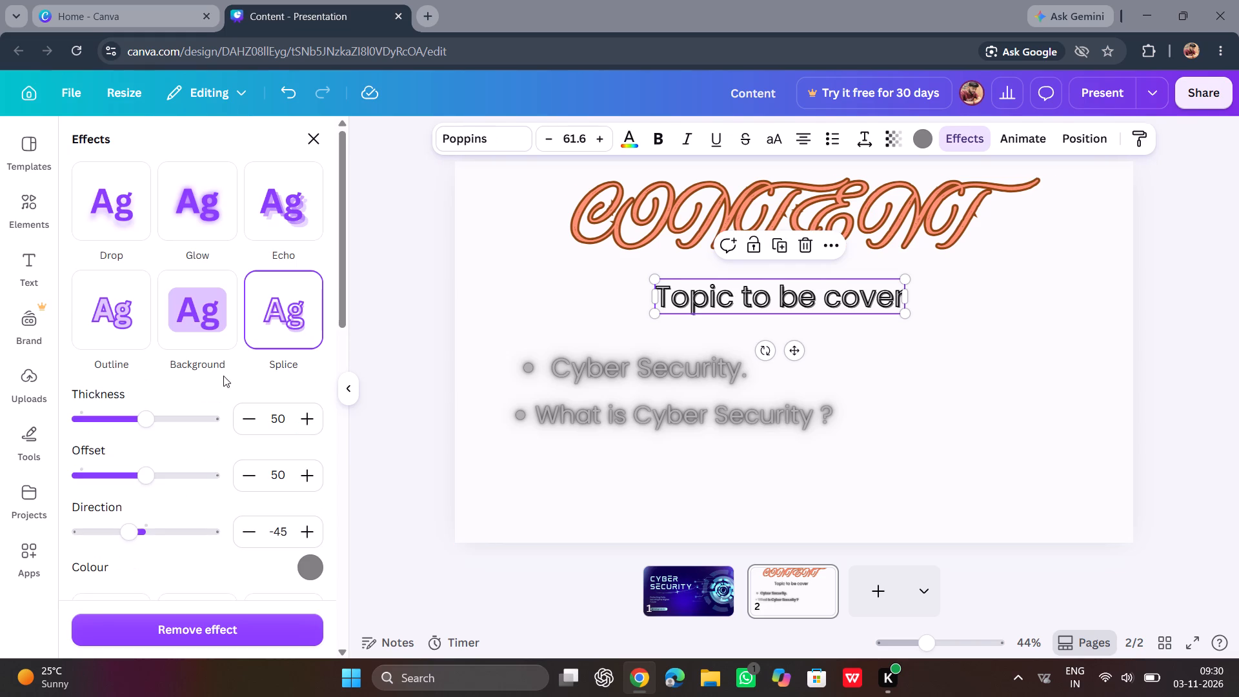
left_click(132, 310)
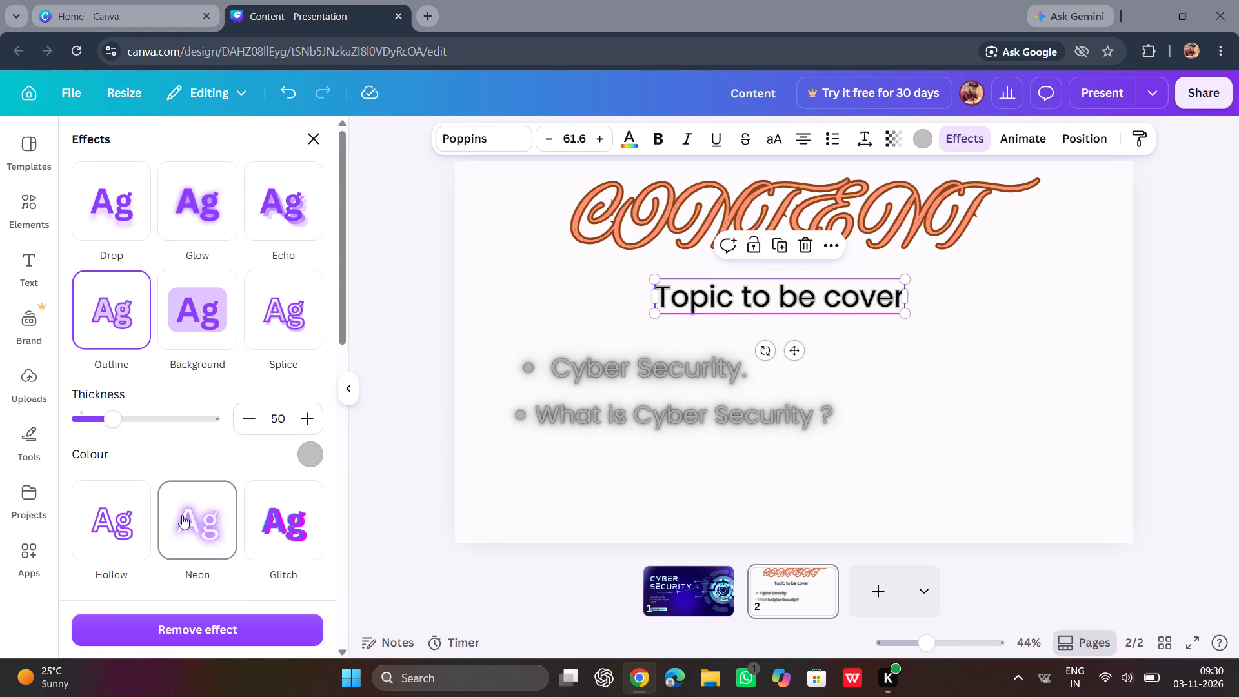
left_click(183, 516)
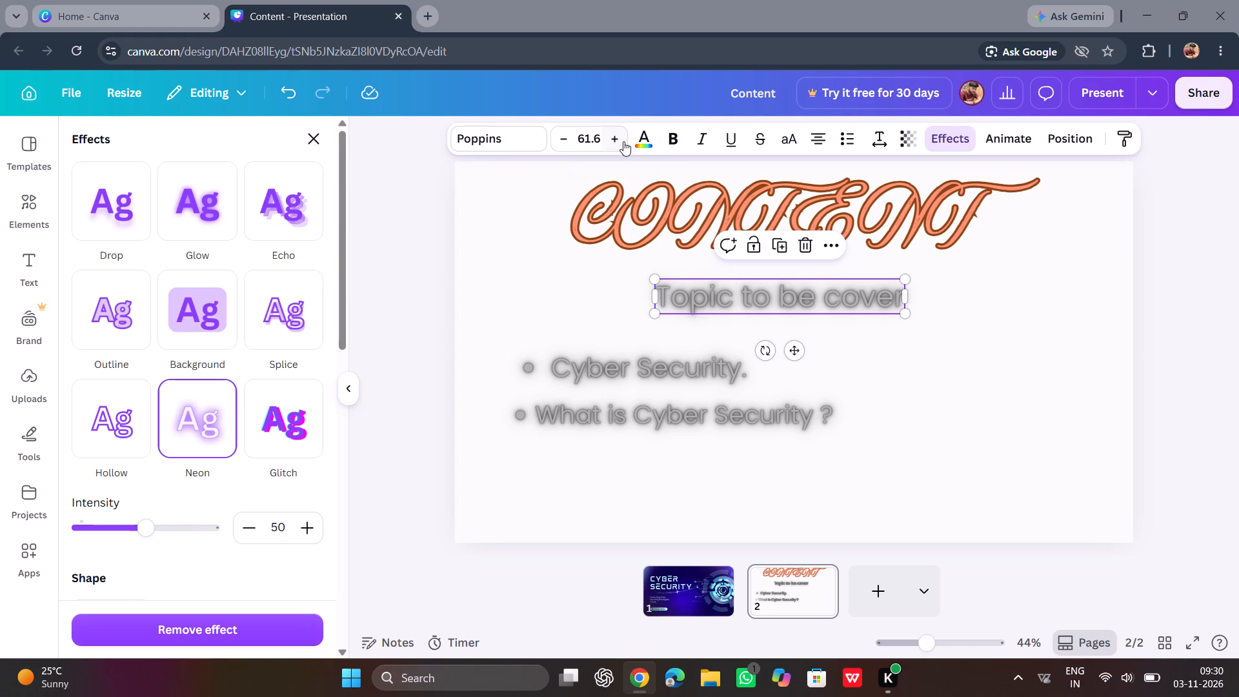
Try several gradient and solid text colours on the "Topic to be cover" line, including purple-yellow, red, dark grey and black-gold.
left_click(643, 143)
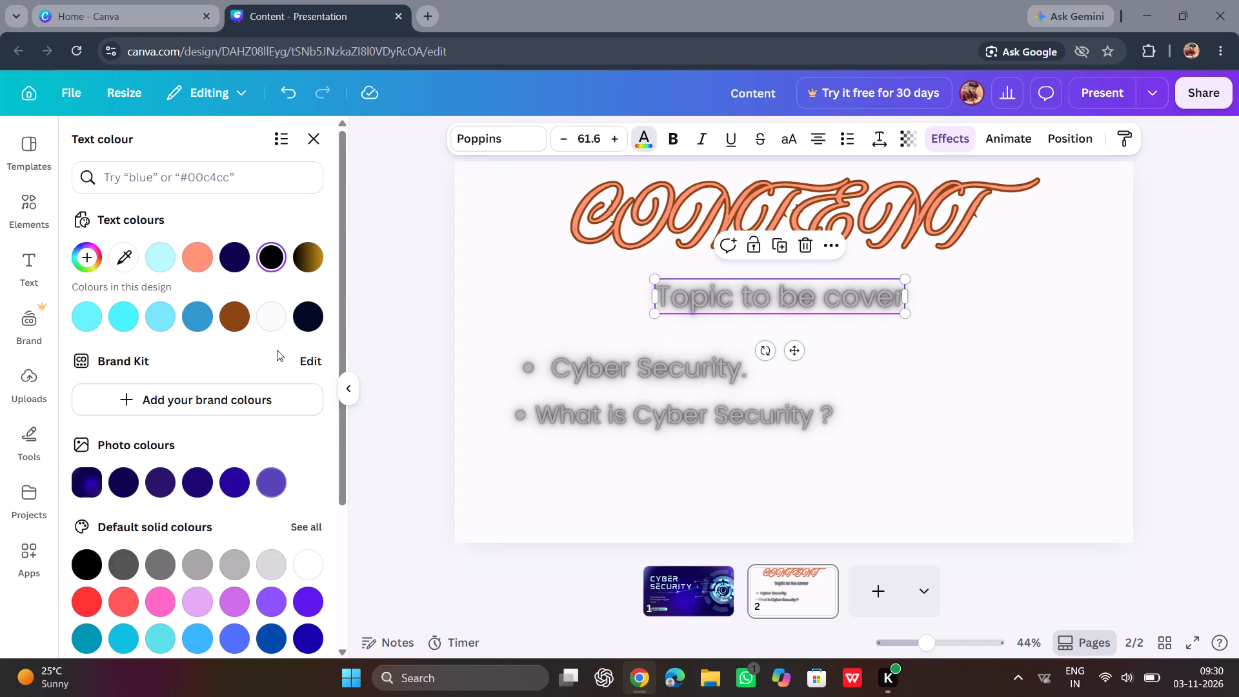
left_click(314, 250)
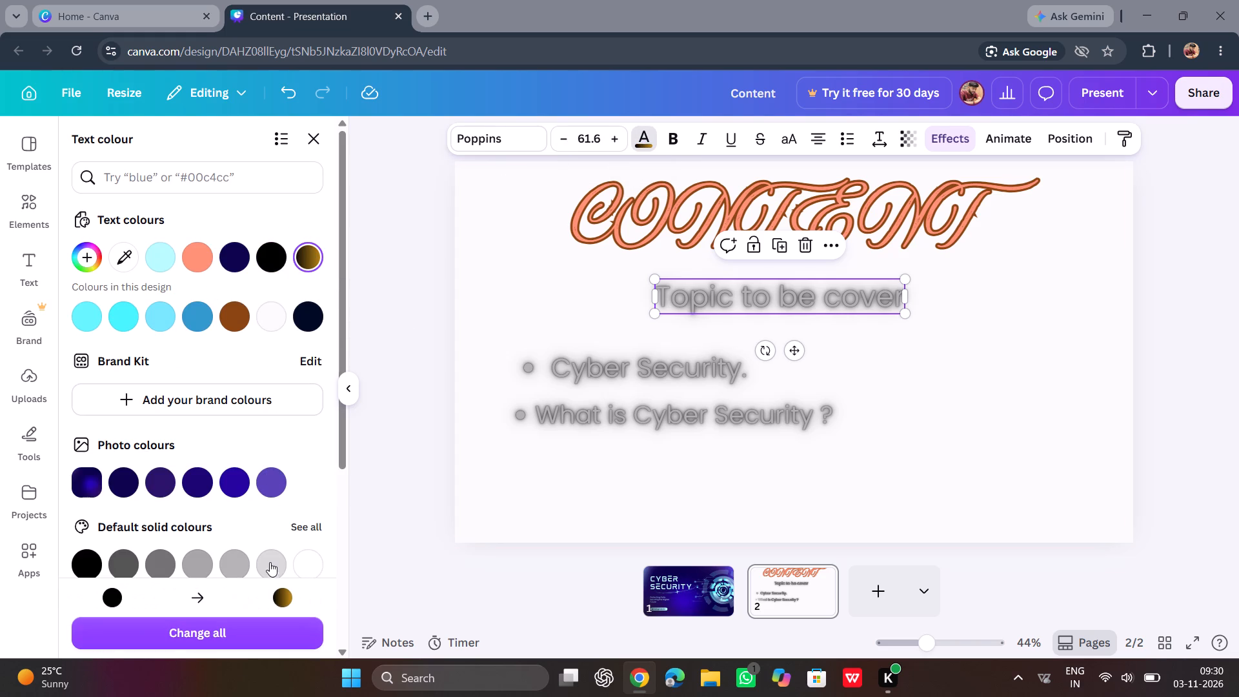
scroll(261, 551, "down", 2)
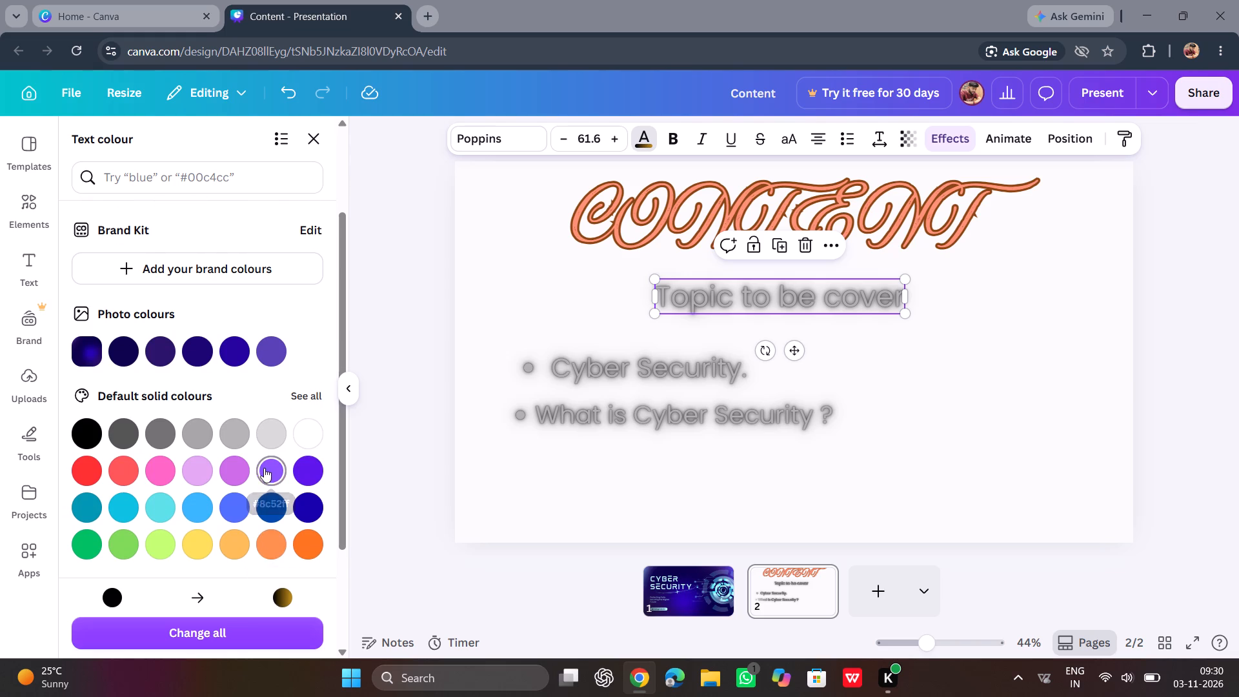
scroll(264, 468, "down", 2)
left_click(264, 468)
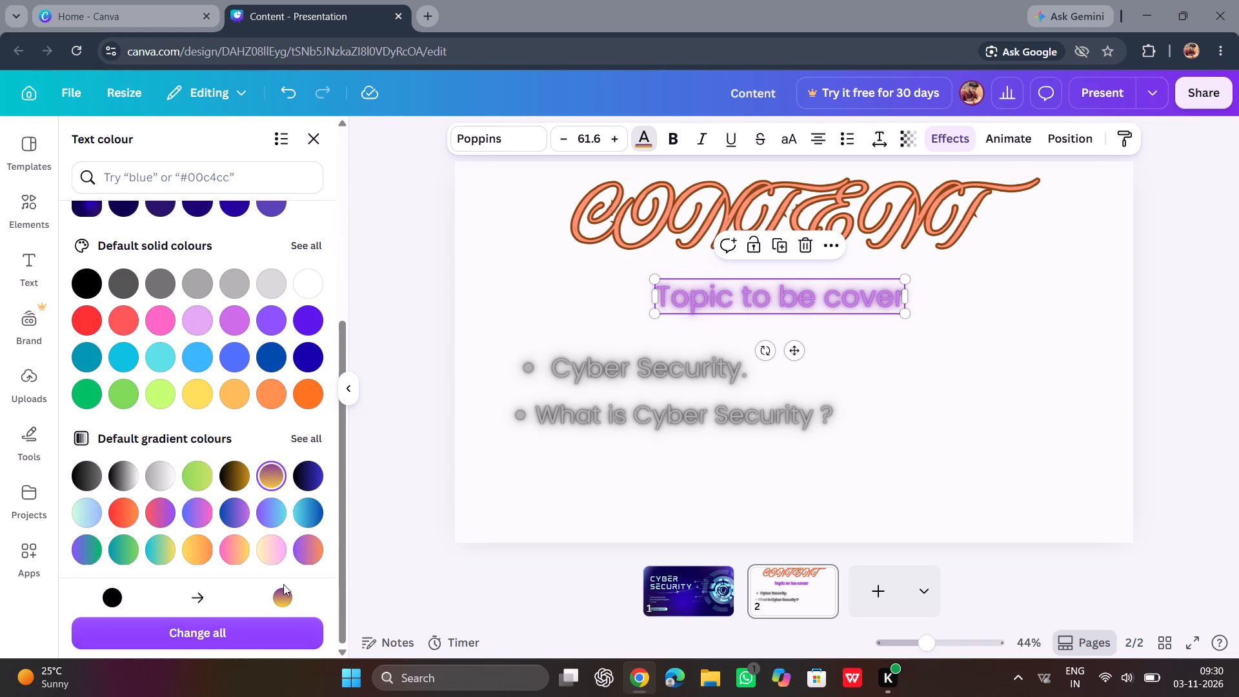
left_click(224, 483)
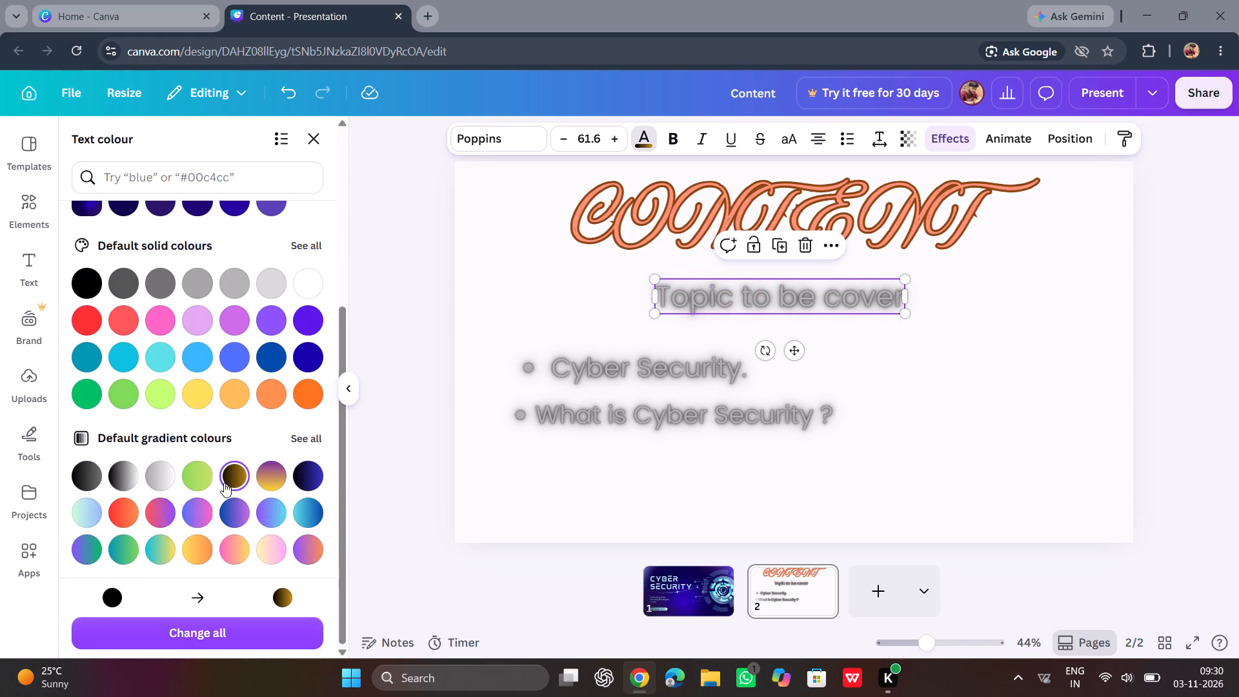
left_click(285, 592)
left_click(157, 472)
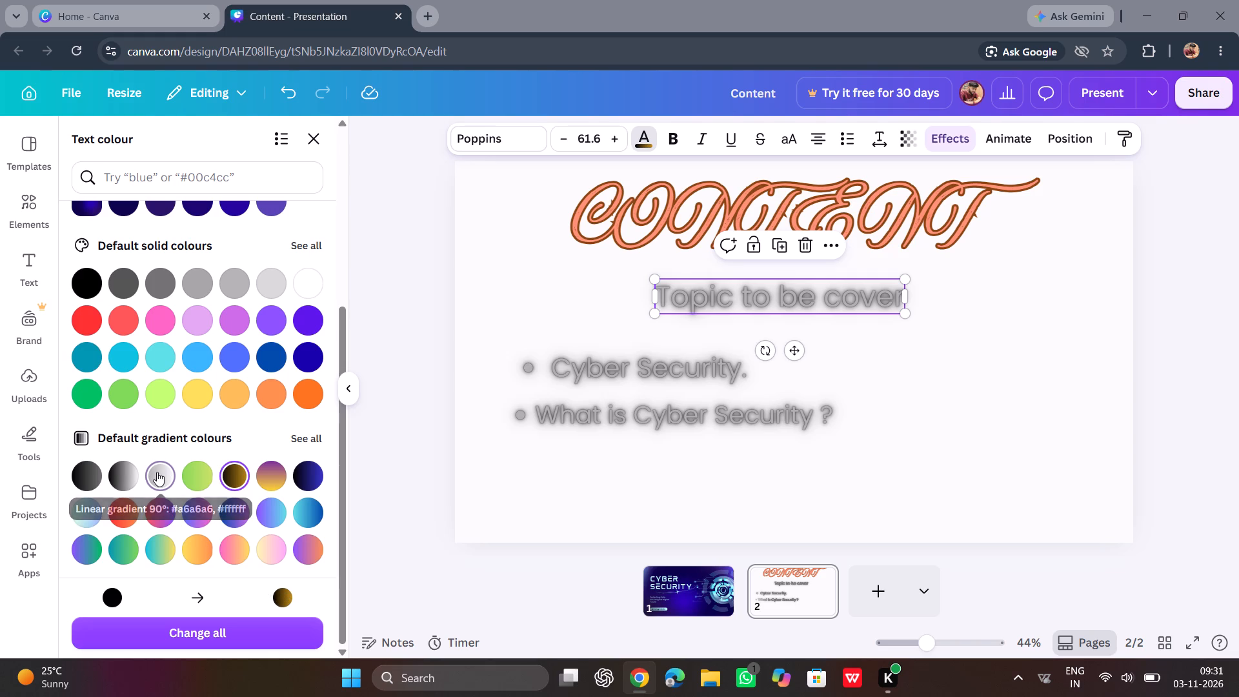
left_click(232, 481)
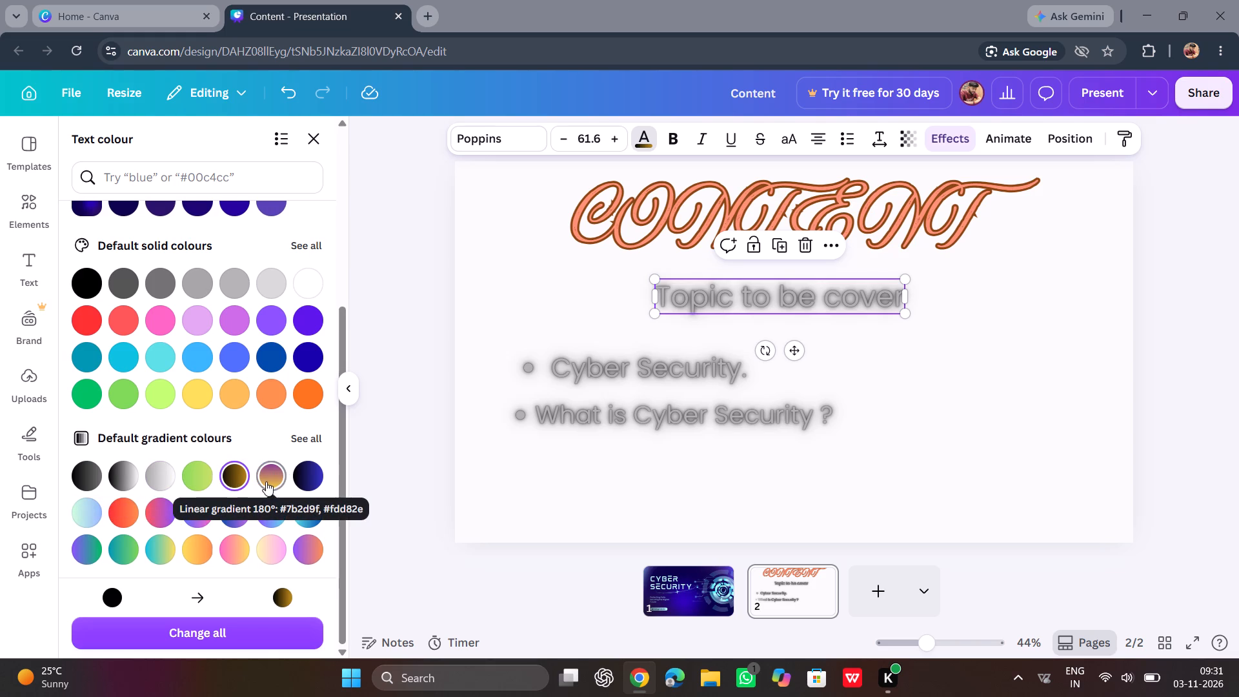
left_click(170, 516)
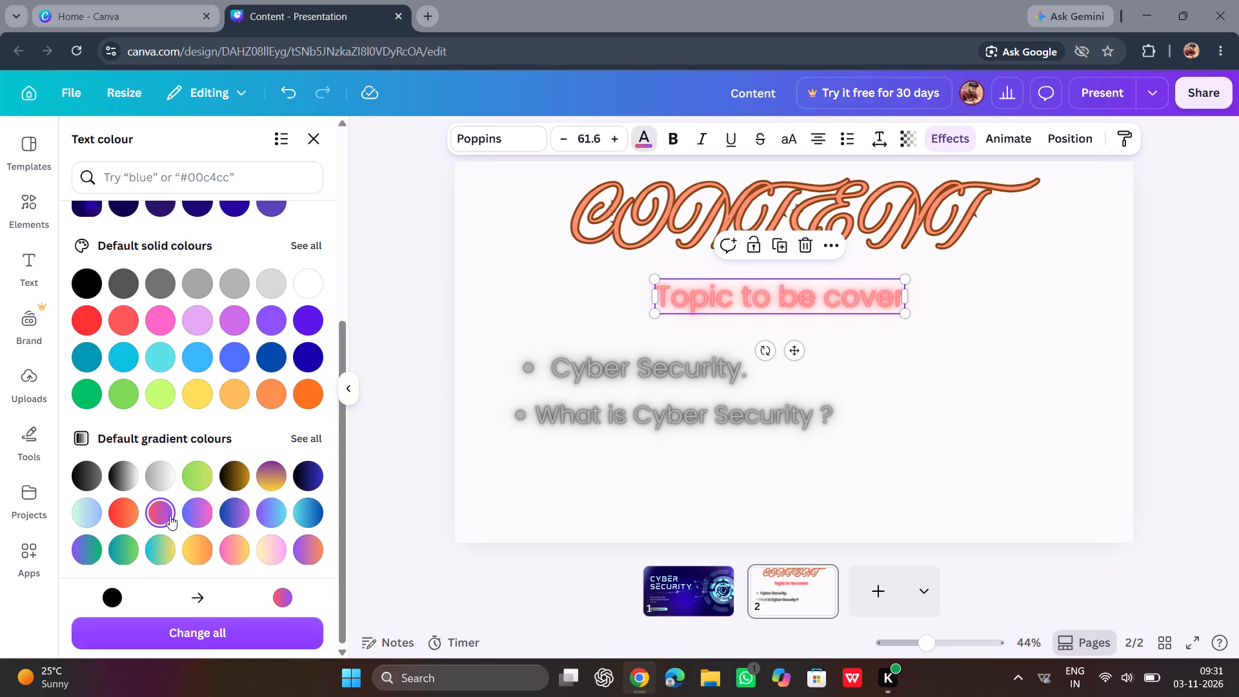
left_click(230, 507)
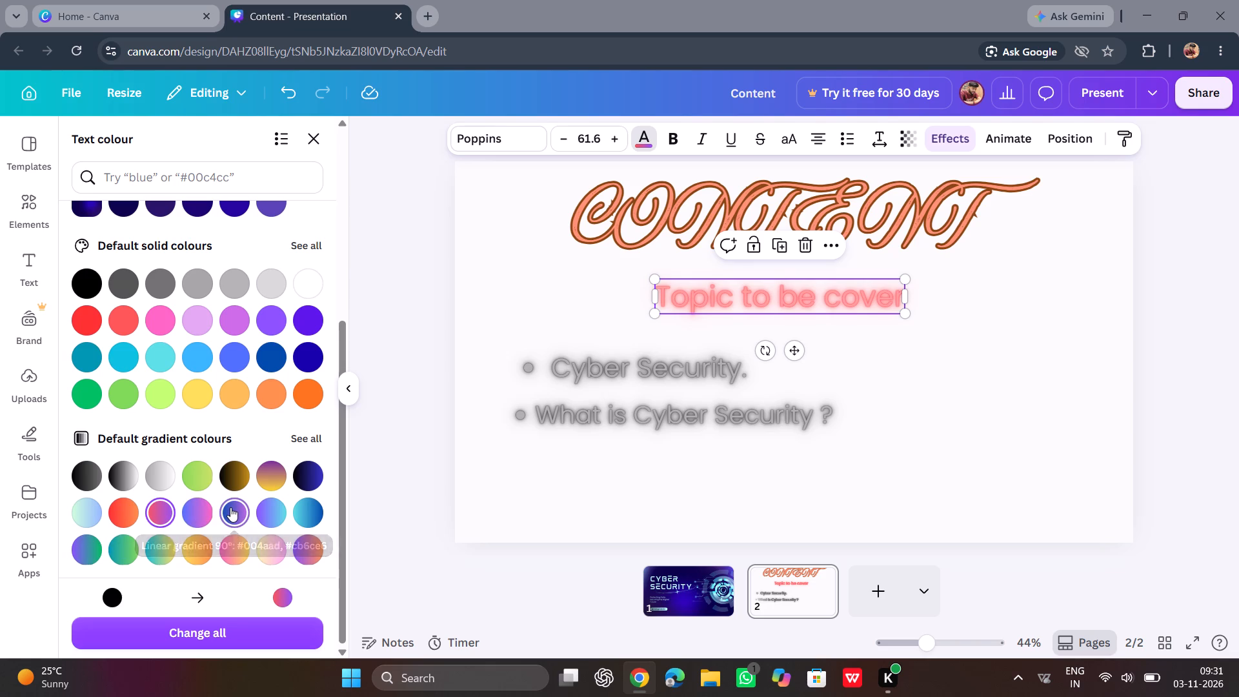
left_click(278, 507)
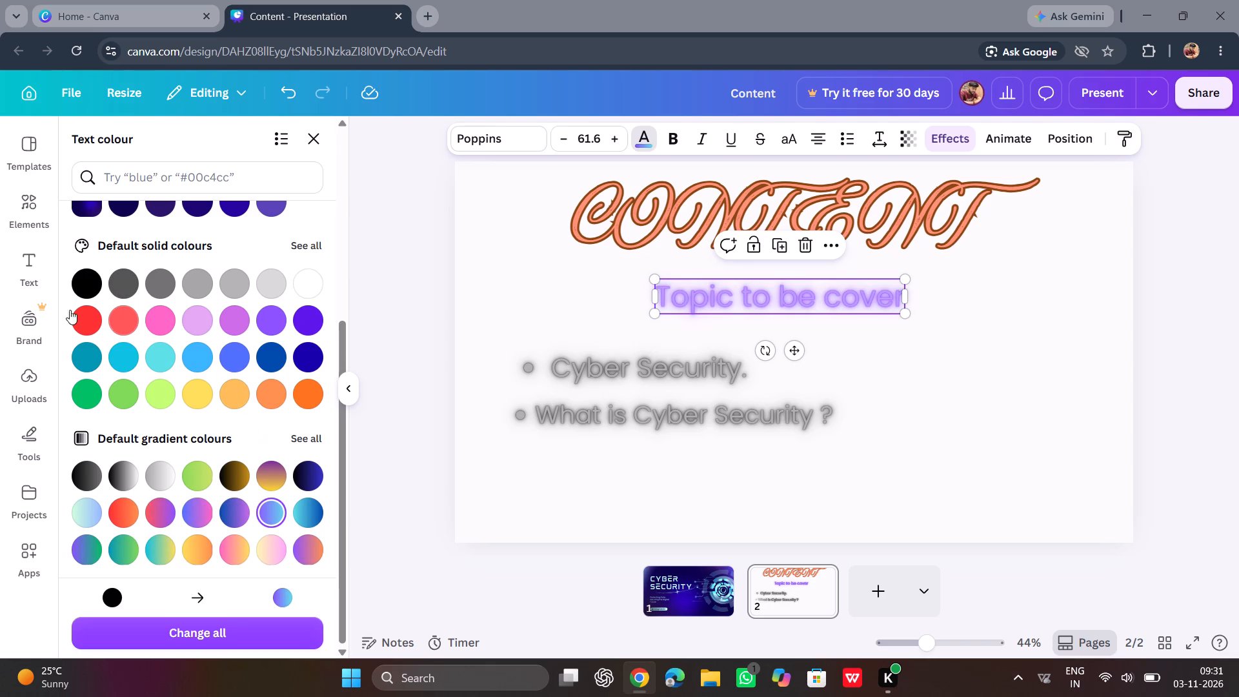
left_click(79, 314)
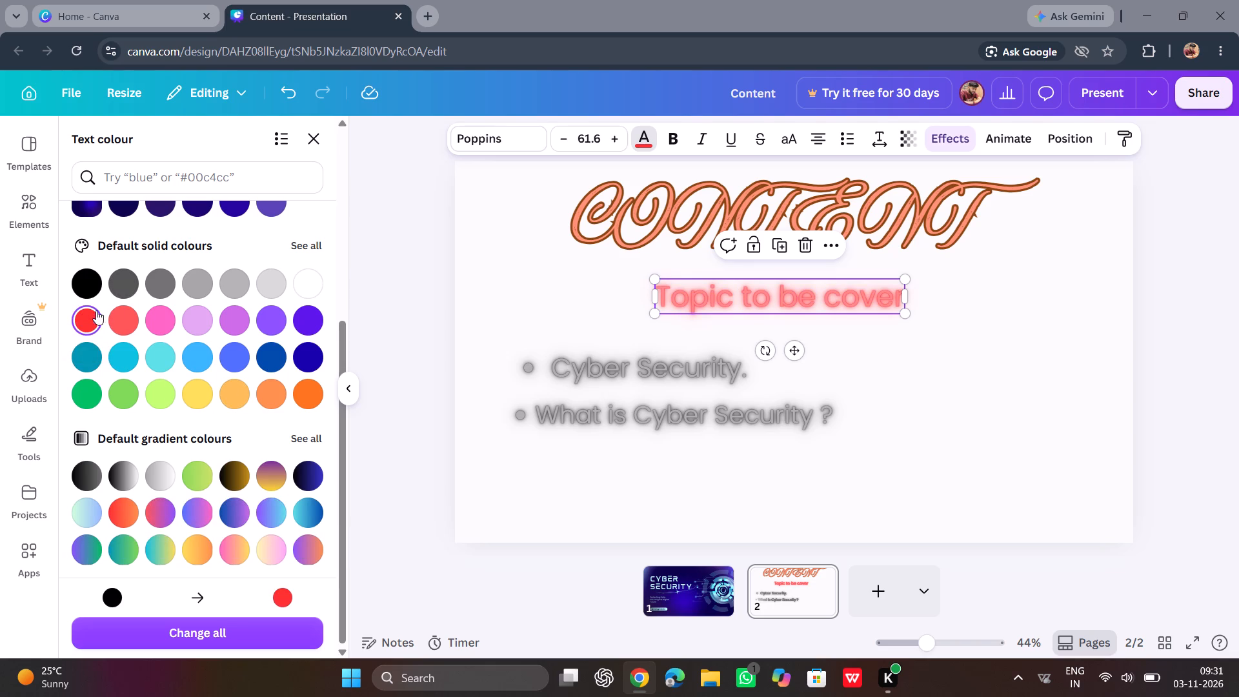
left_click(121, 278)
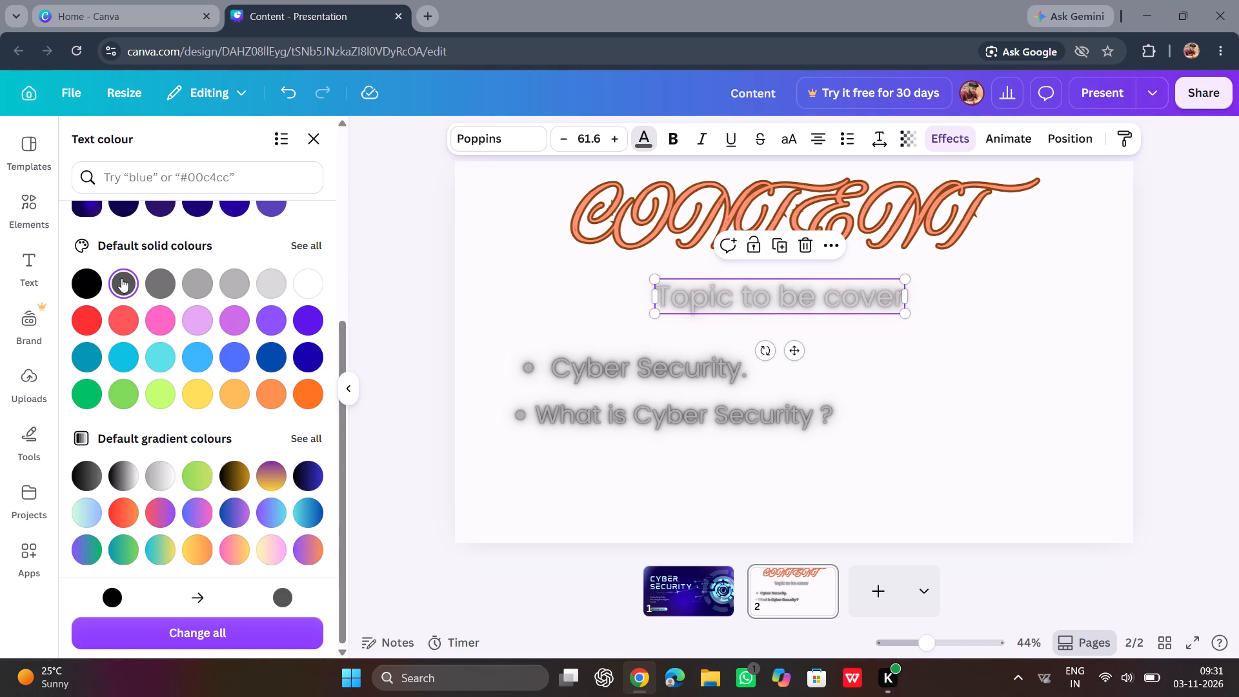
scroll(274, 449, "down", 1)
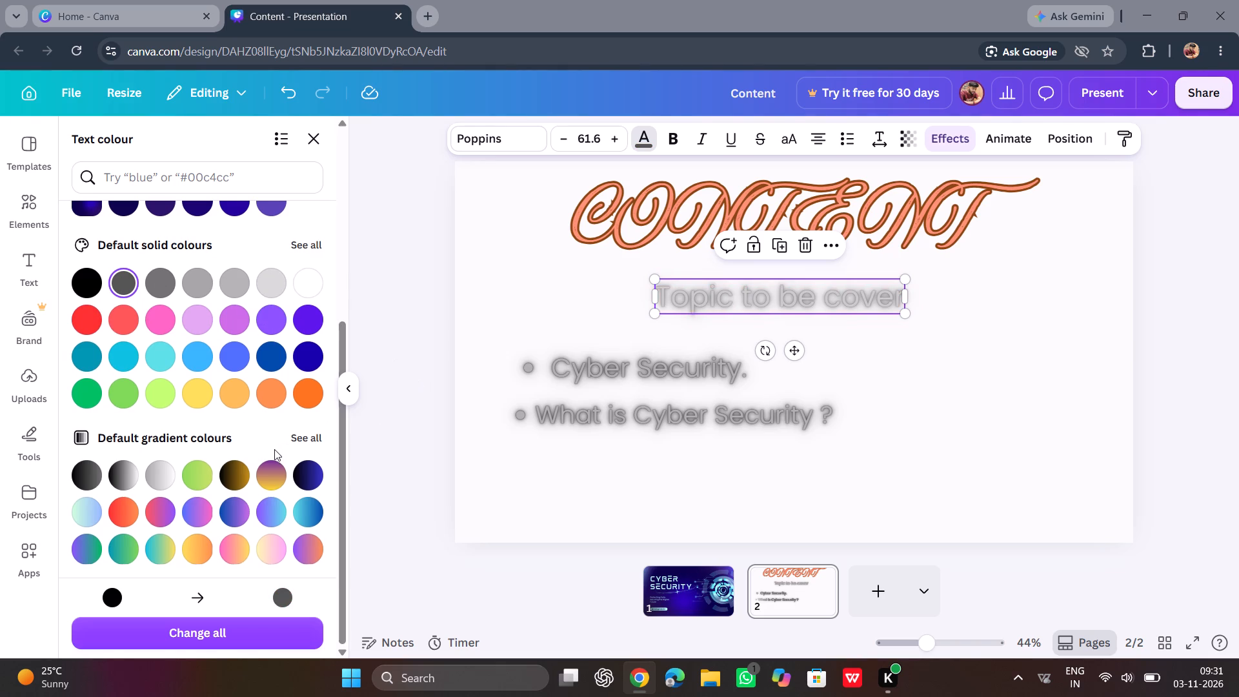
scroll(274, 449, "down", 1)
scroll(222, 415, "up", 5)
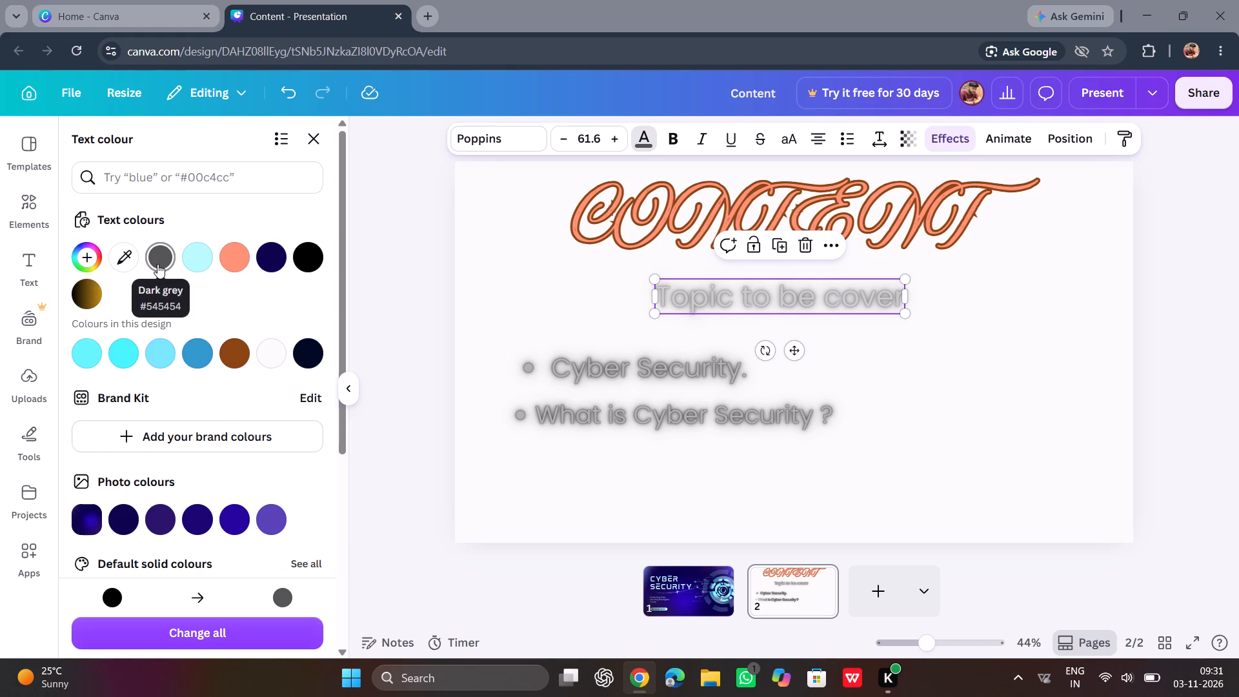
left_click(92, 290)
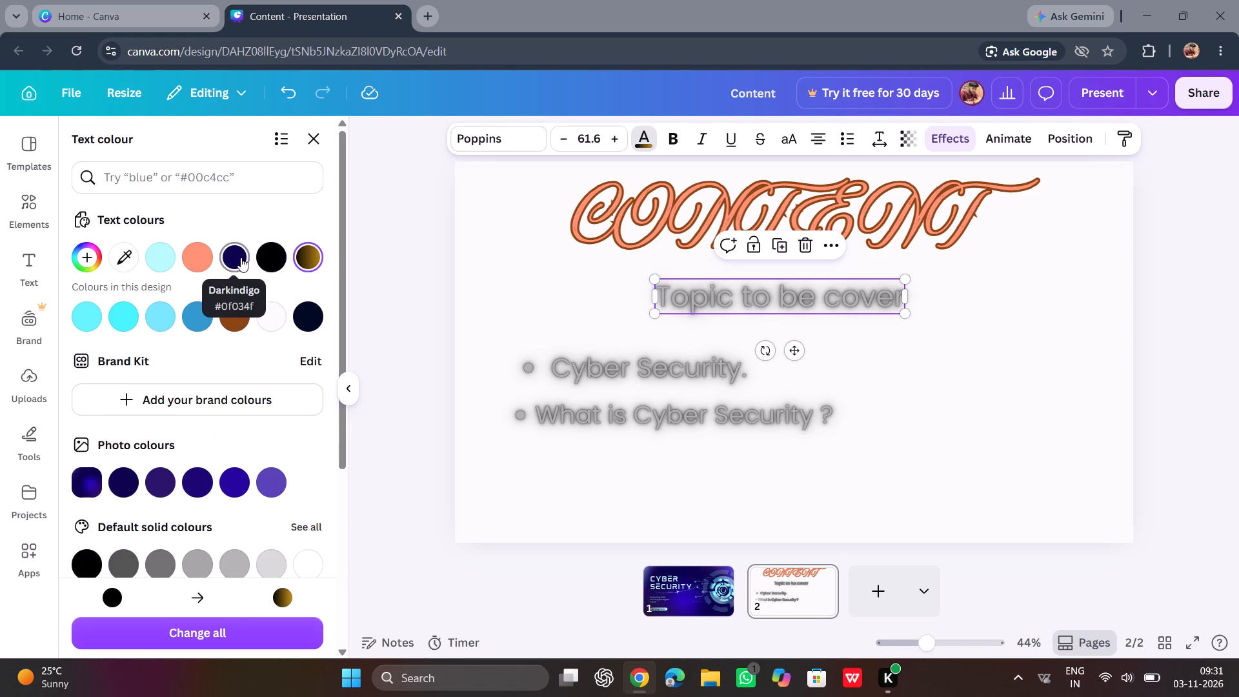
Recolour the "Topic to be cover" text dark red #8B1325 by shifting the hue of the design's brown colour.
double_click(227, 327)
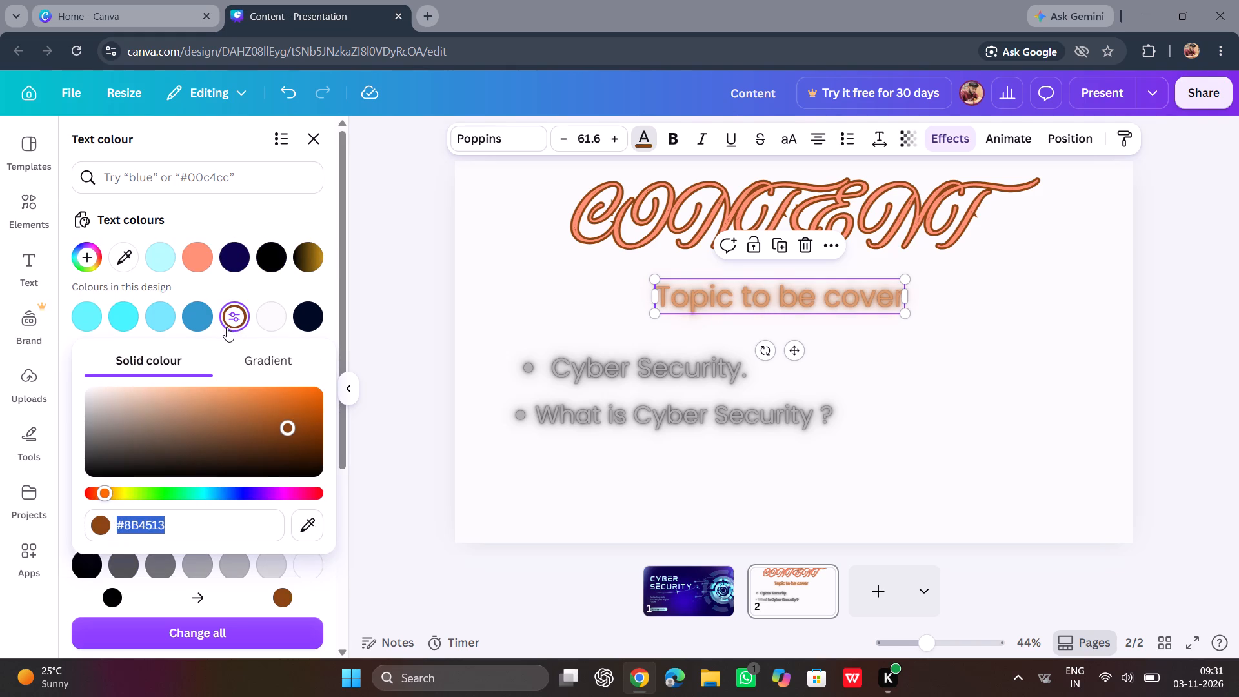
left_click(315, 491)
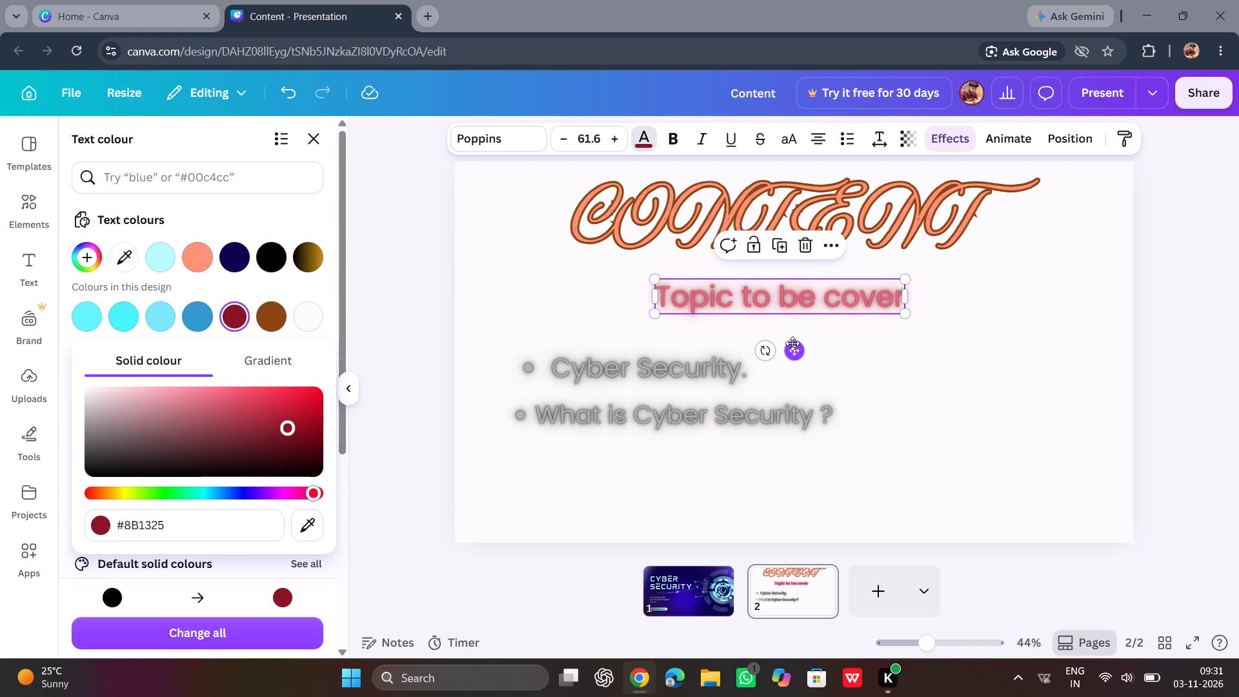
Move the "Topic to be cover" line slightly up, closer to the CONTENT heading.
left_click_drag(792, 343, 791, 336)
left_click(874, 369)
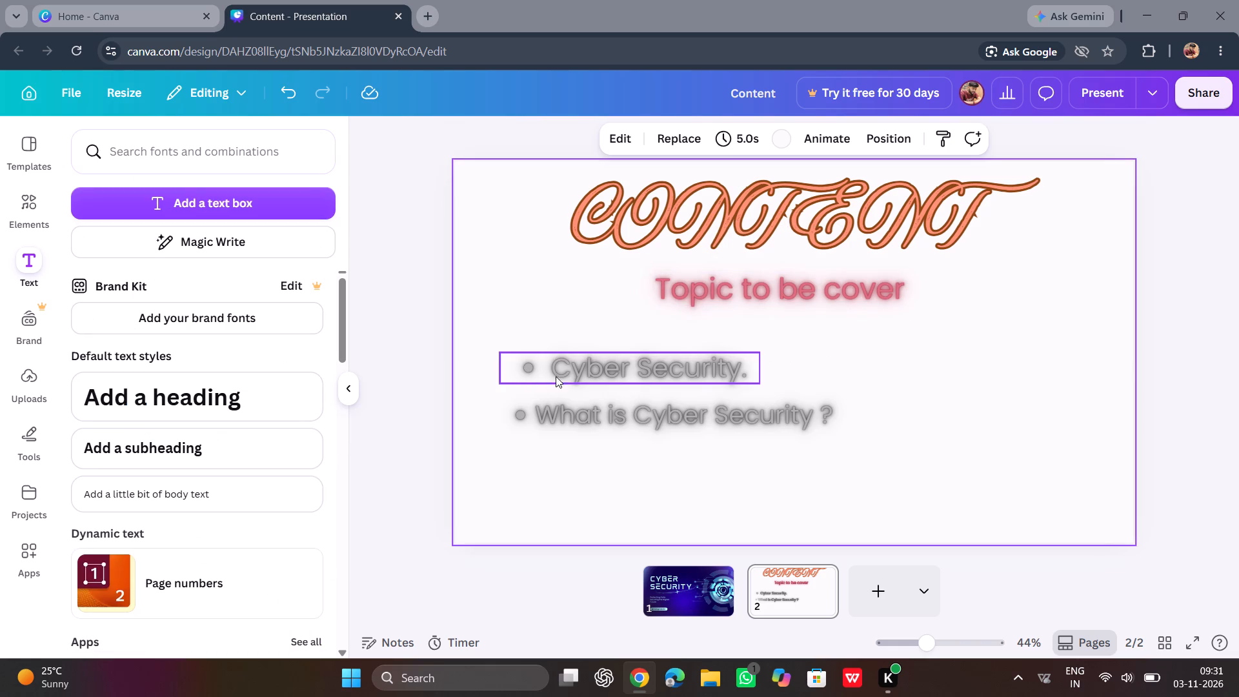
Shift the "Cyber Security." bullet slightly left so its text box lines up with the "What is Cyber Security ?" box.
right_click(660, 372)
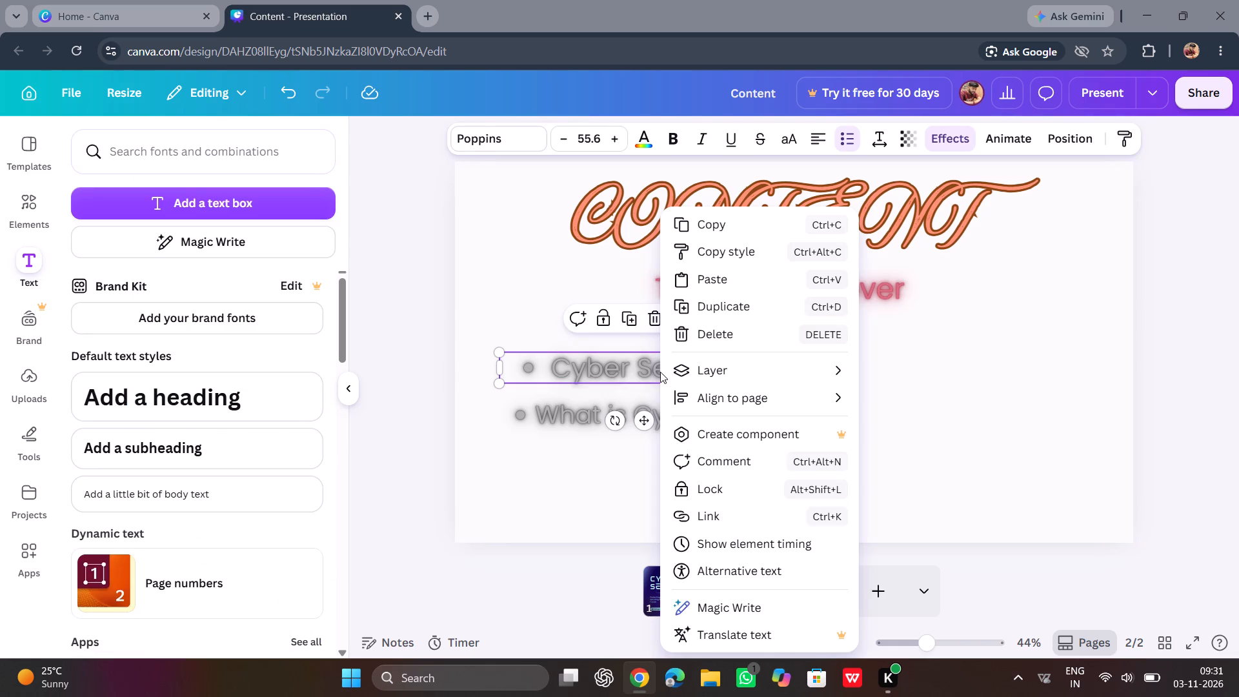
left_click_drag(643, 417, 634, 398)
left_click(640, 376)
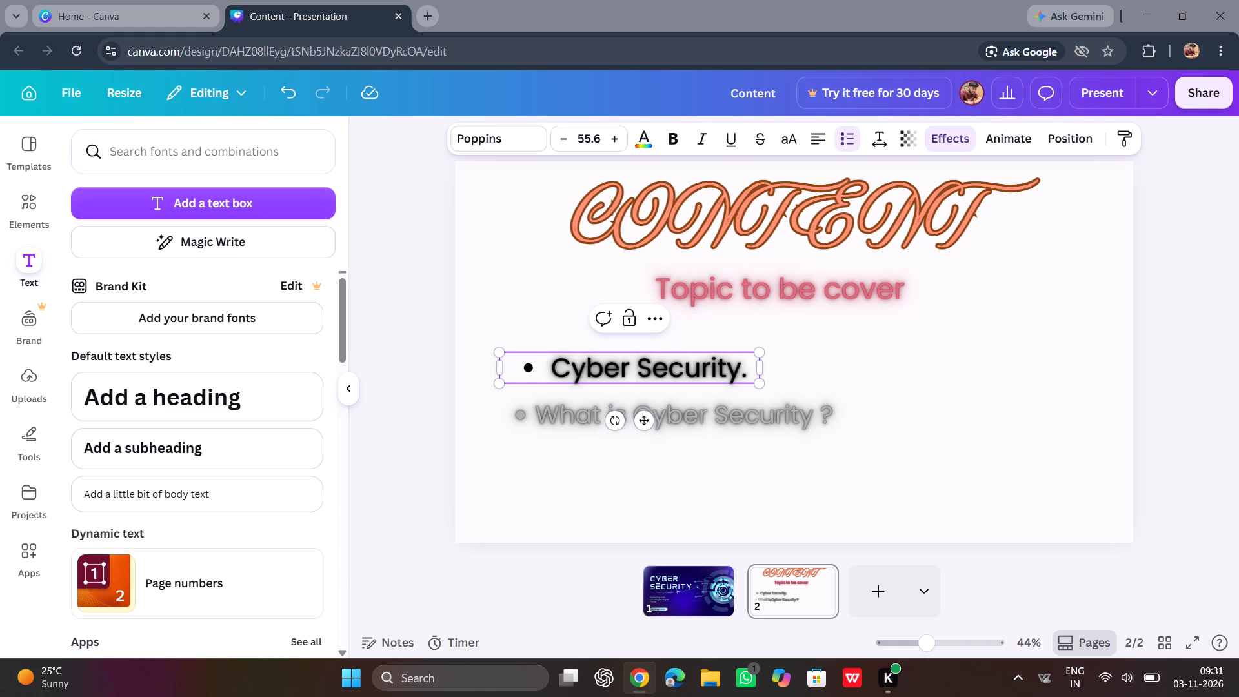
left_click_drag(642, 416, 640, 416)
left_click_drag(640, 416, 635, 415)
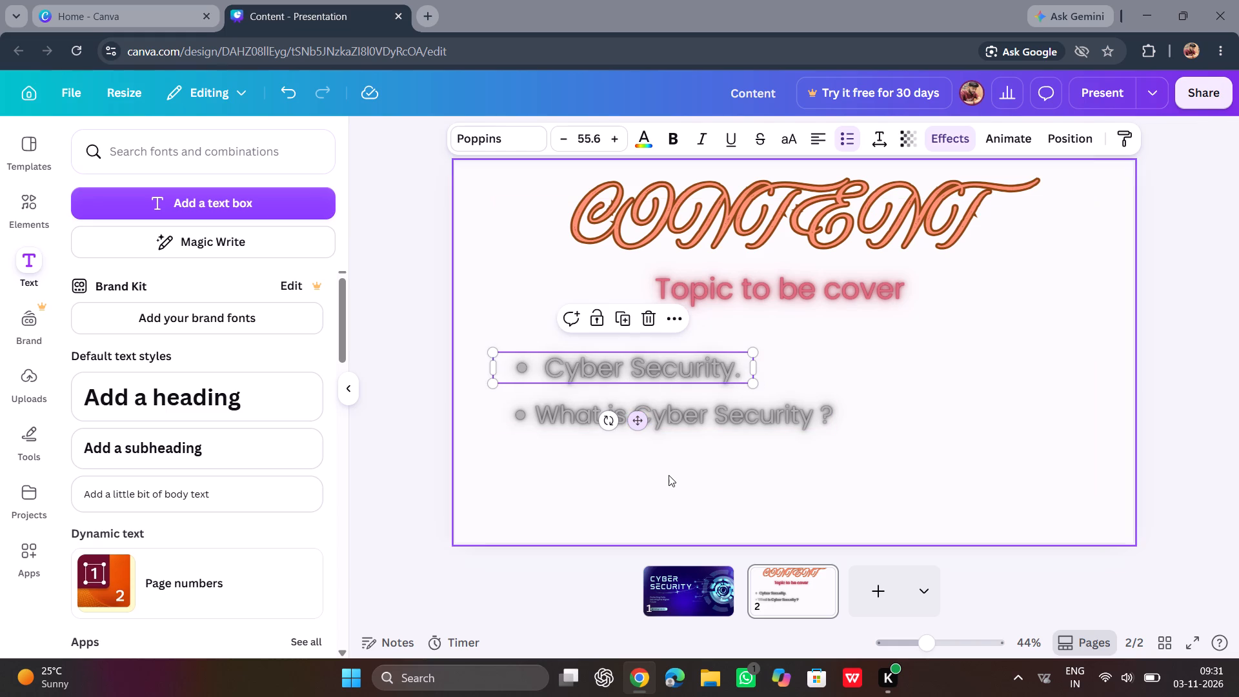
left_click(670, 476)
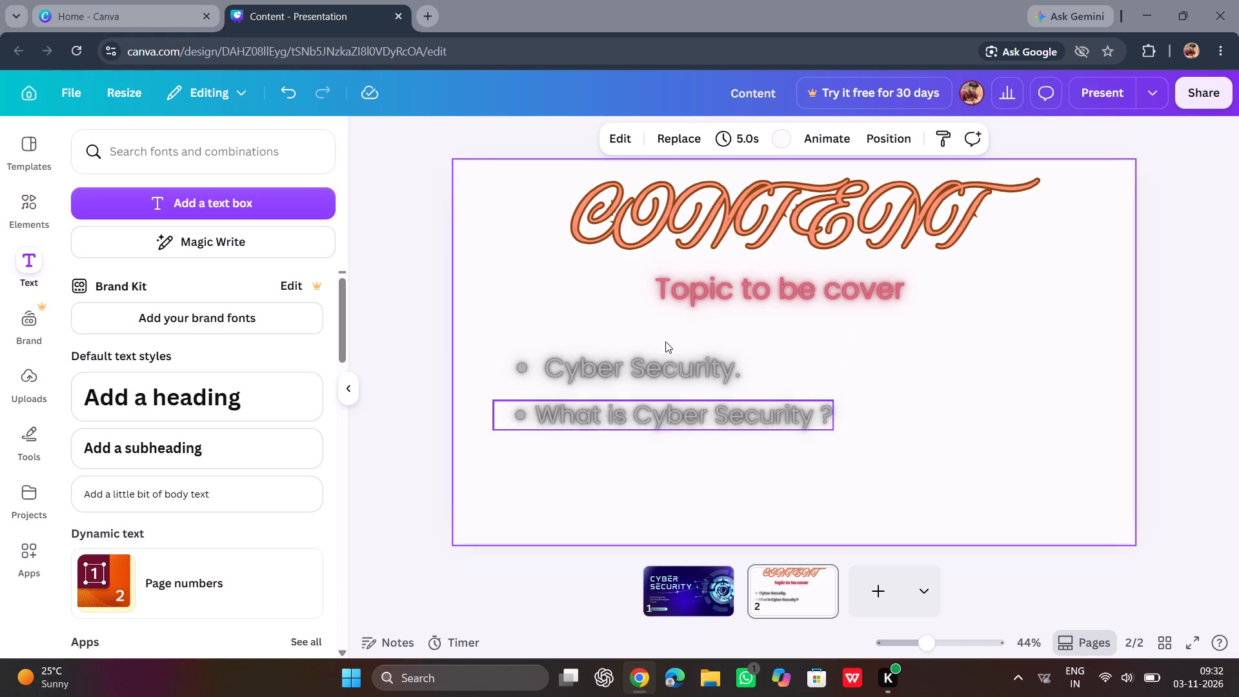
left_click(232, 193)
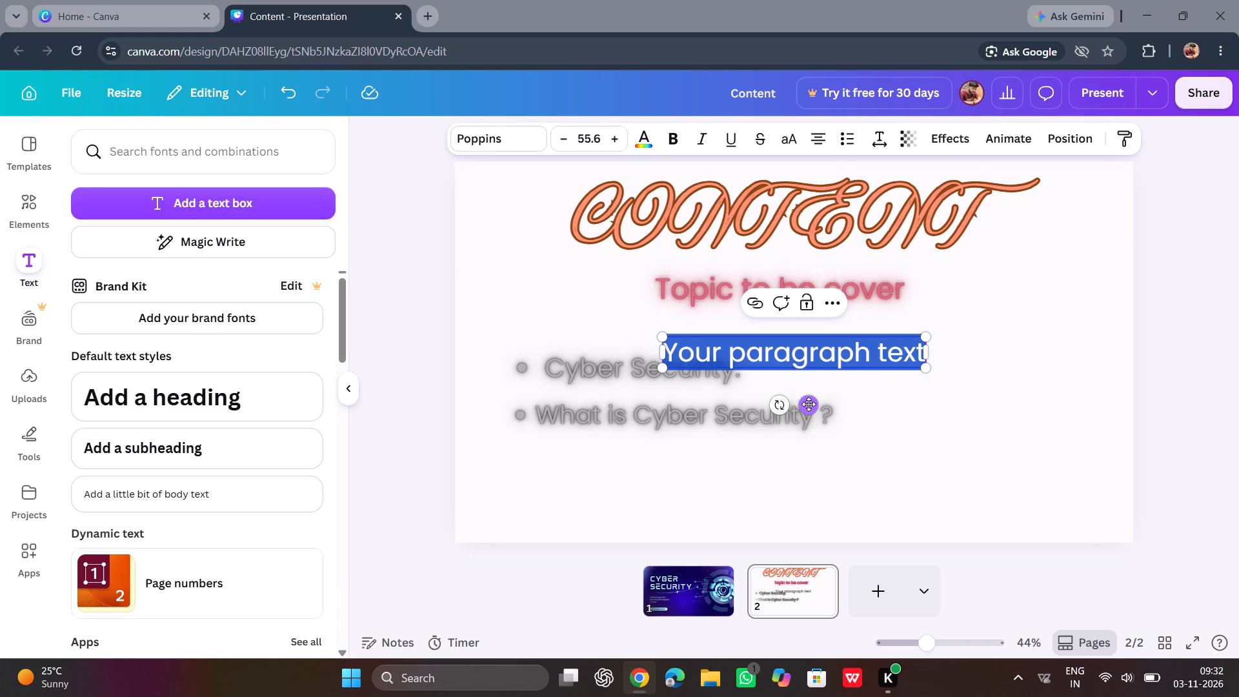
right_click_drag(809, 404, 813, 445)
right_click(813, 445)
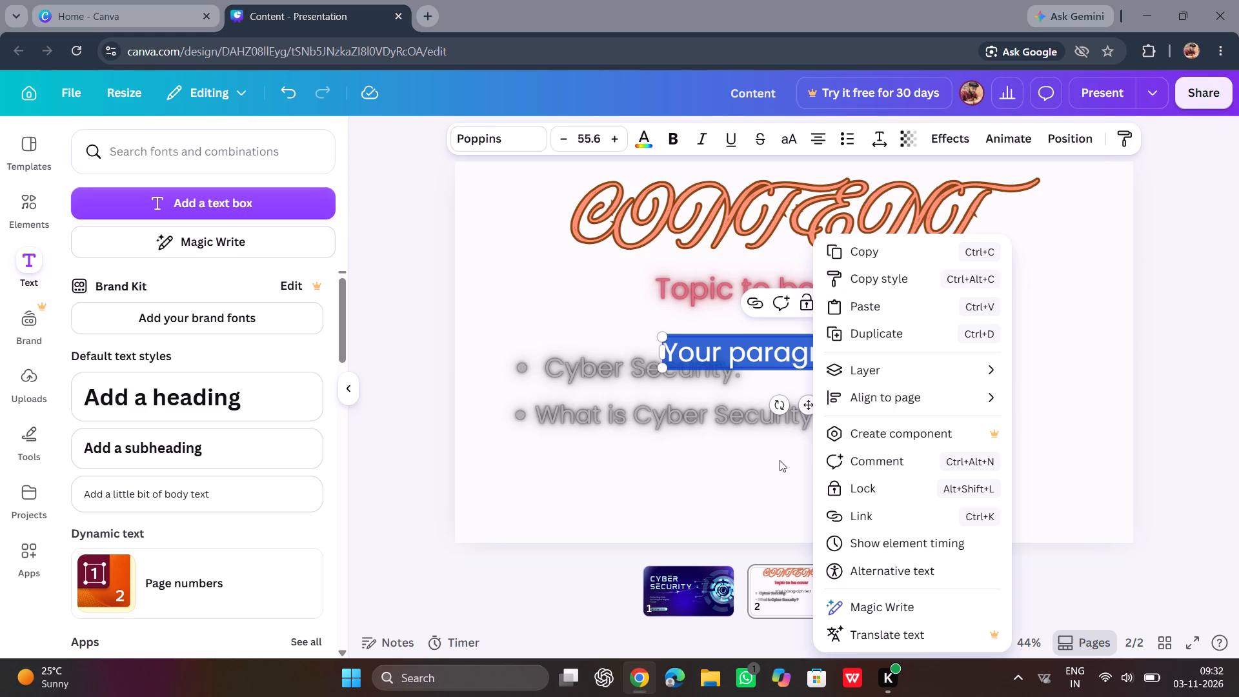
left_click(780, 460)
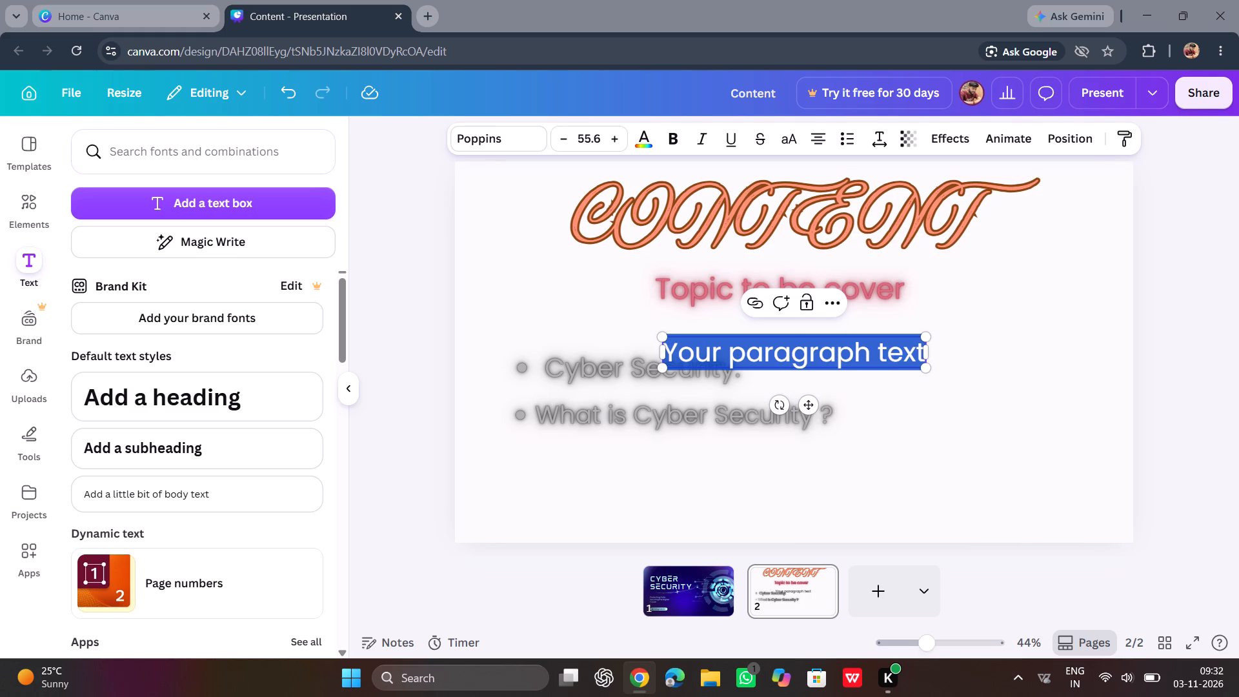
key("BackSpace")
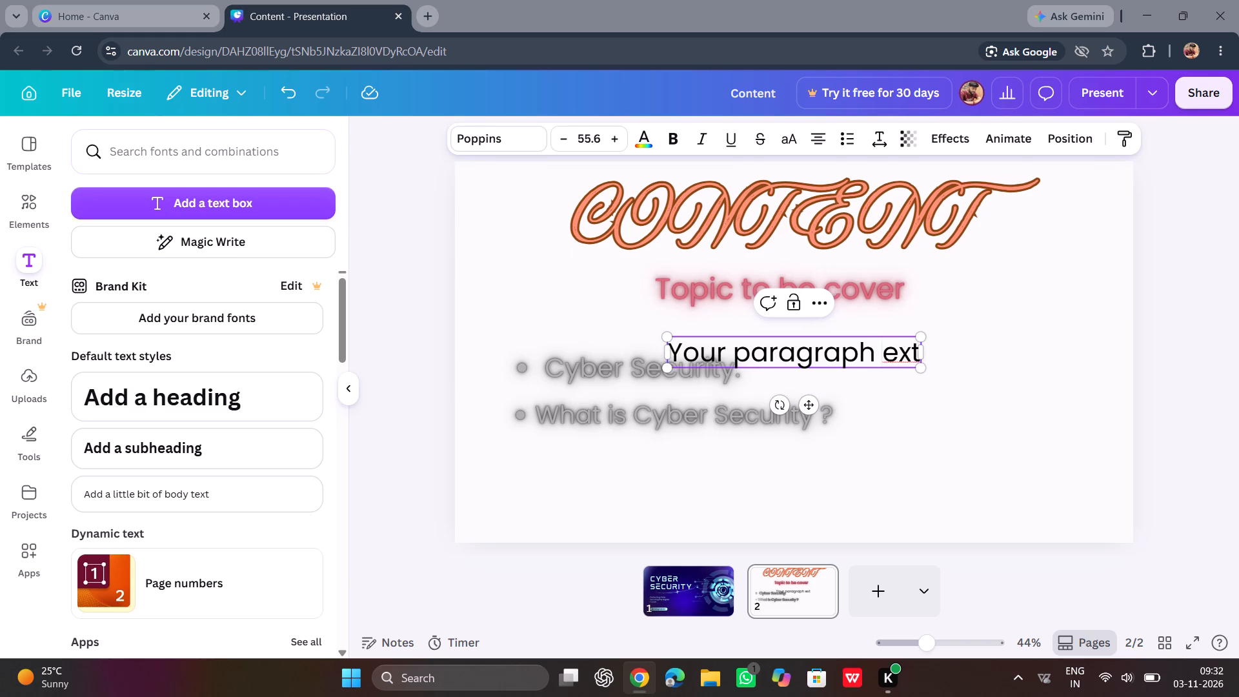
key("Delete")
key("Delete")
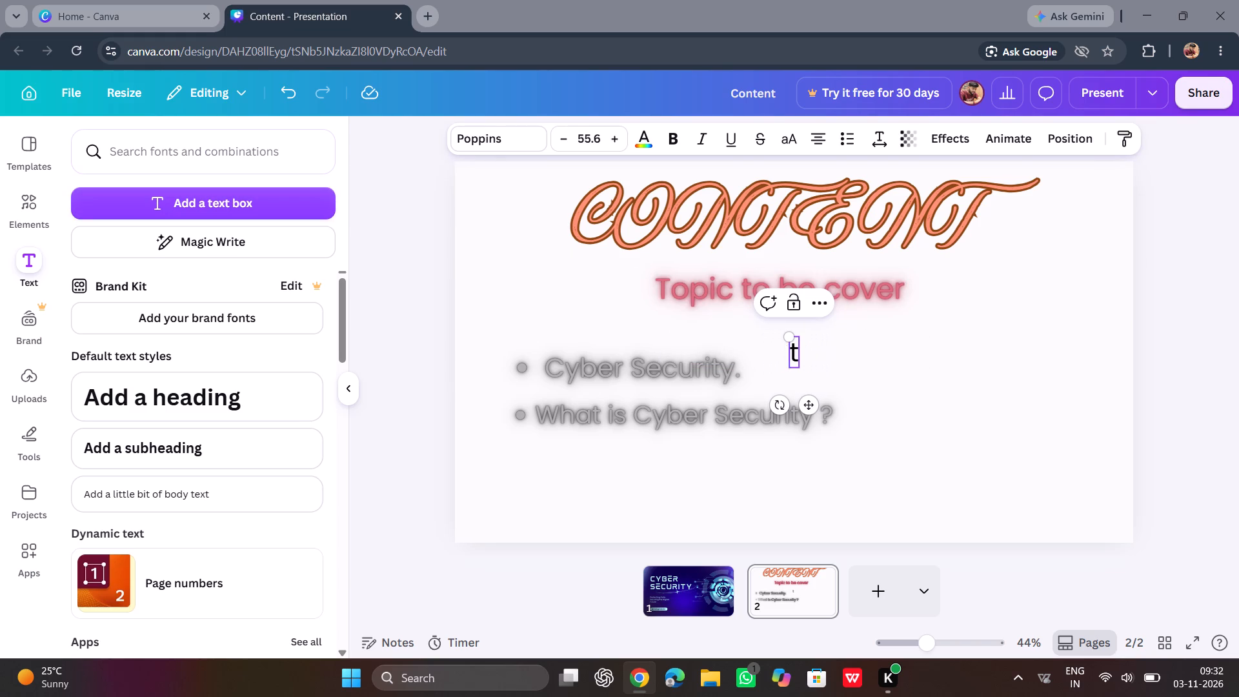
key("Delete")
type("Why")
key("space")
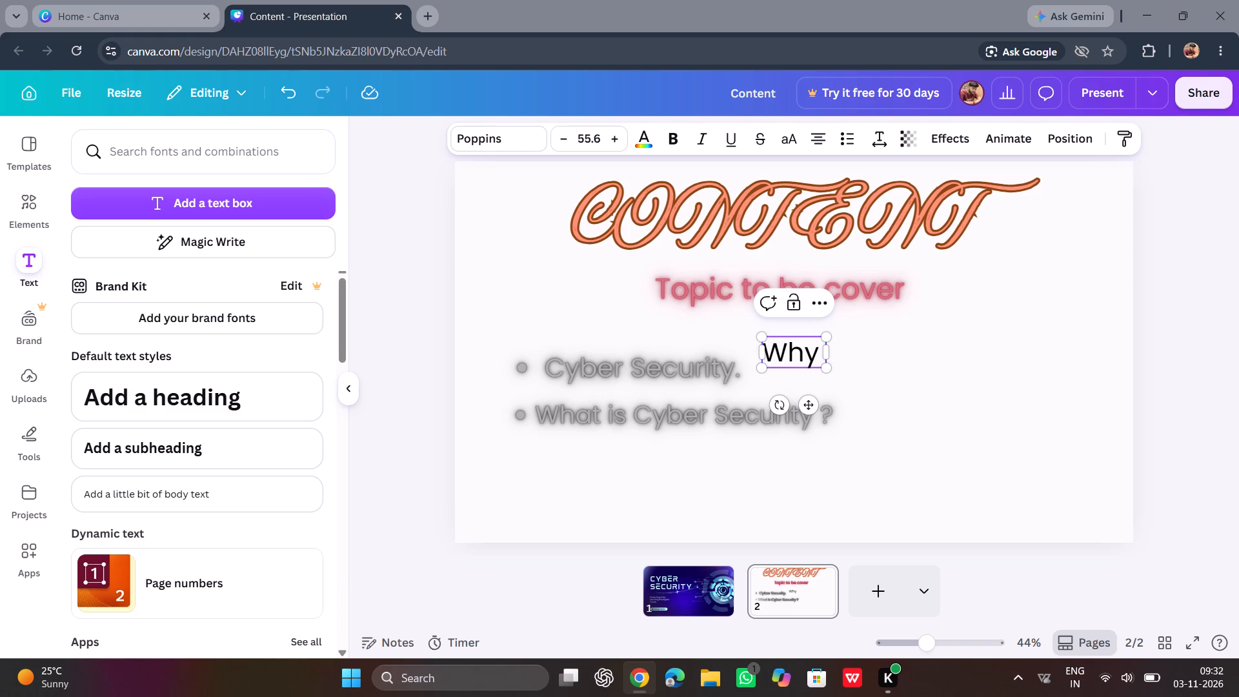
type("cyber")
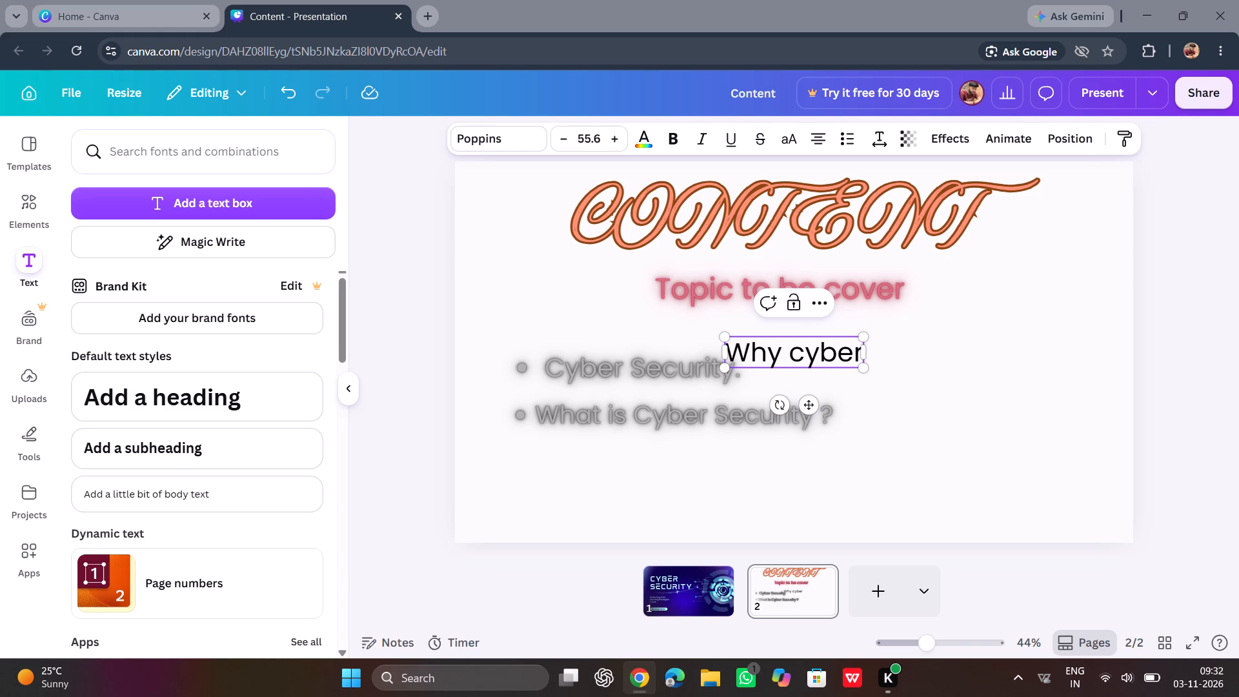
key("space")
type("Secur")
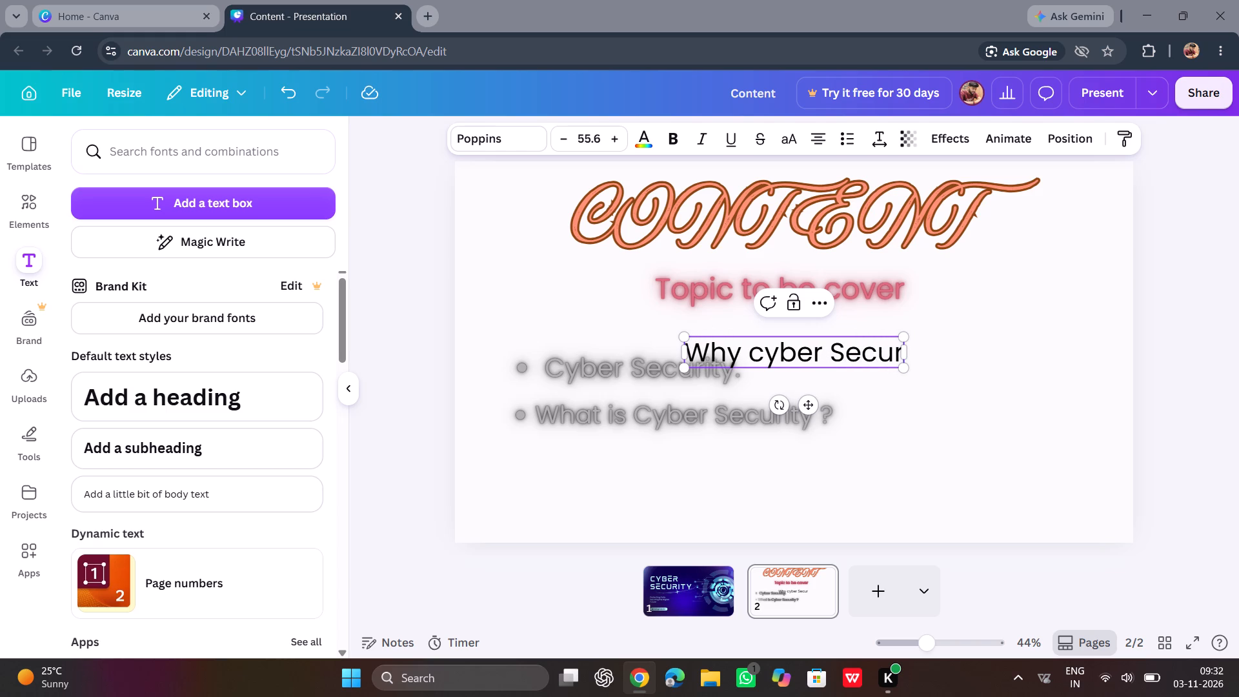
type("ity")
key("space")
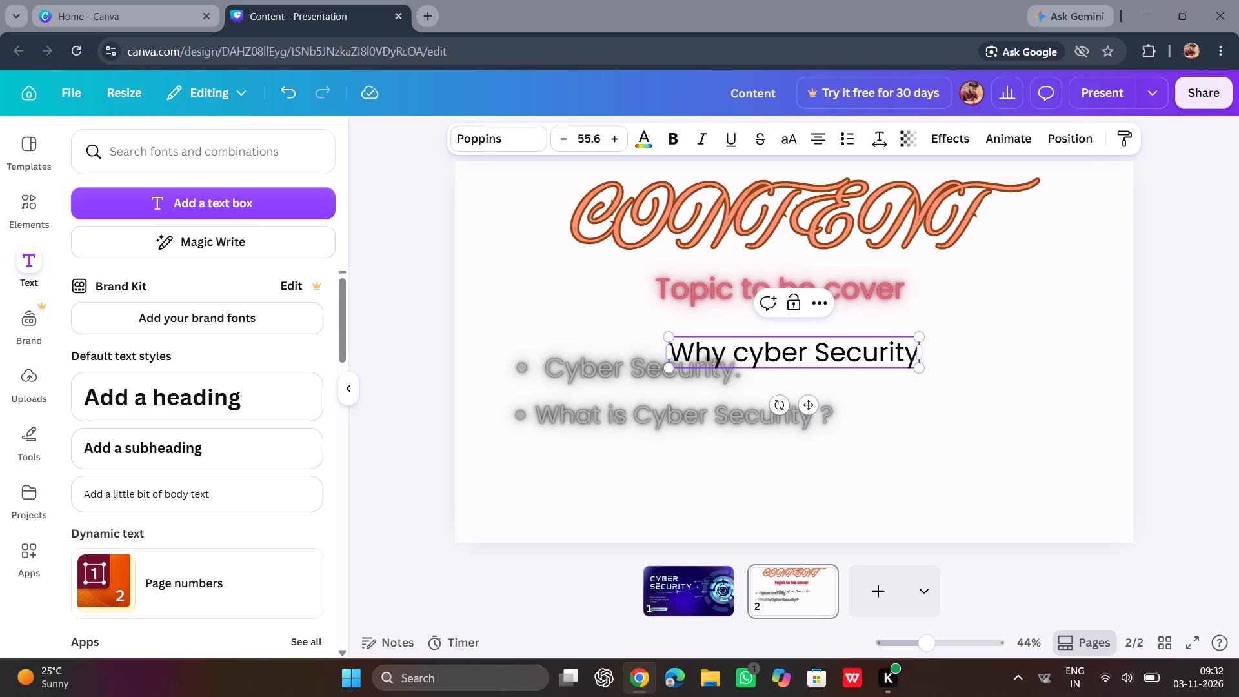
type("is")
key("space")
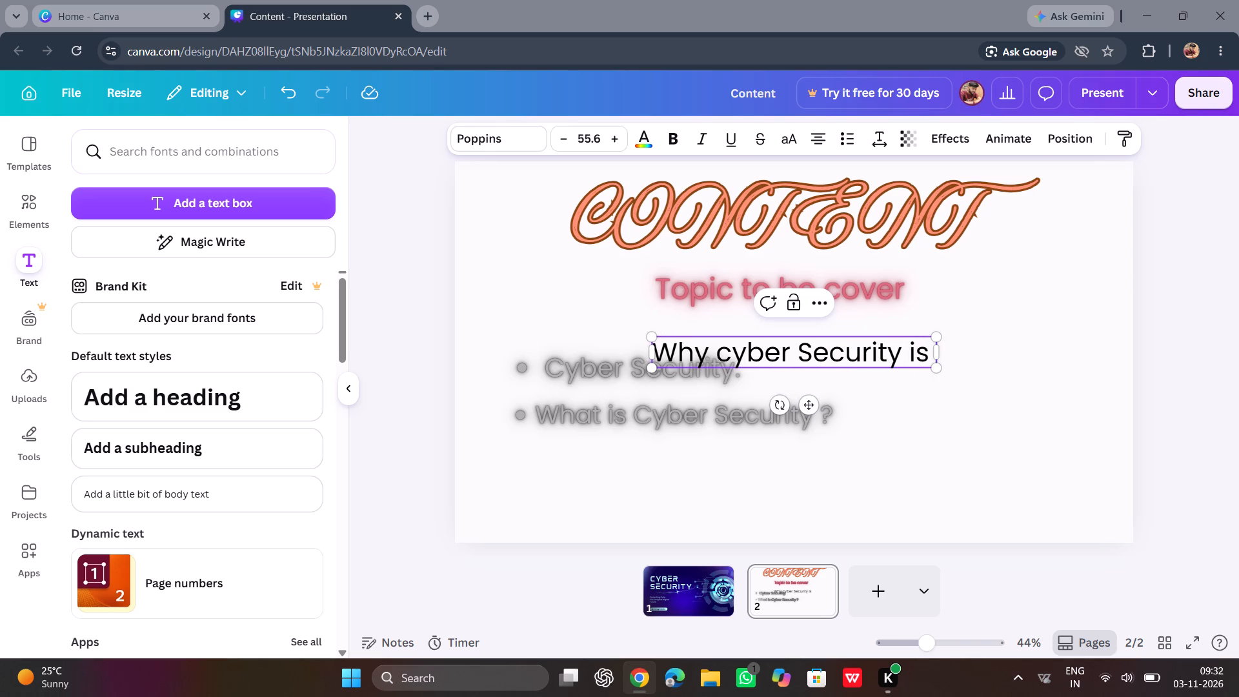
type("im")
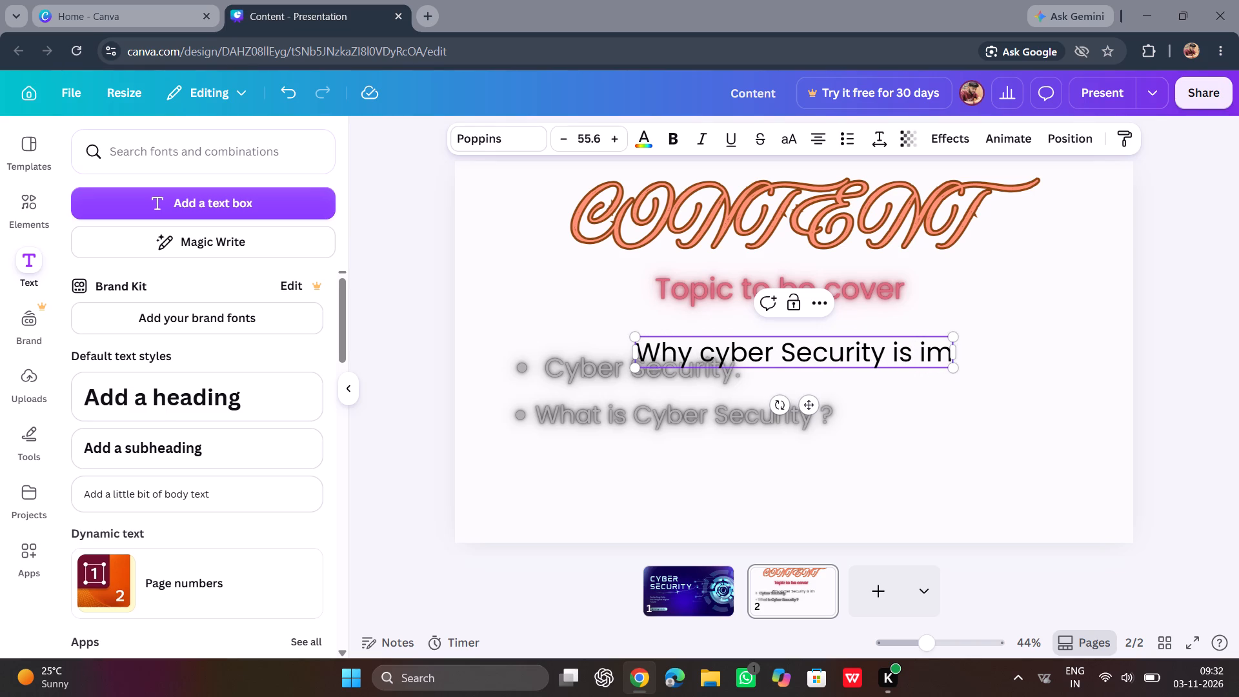
key("BackSpace")
key("BackSpace")
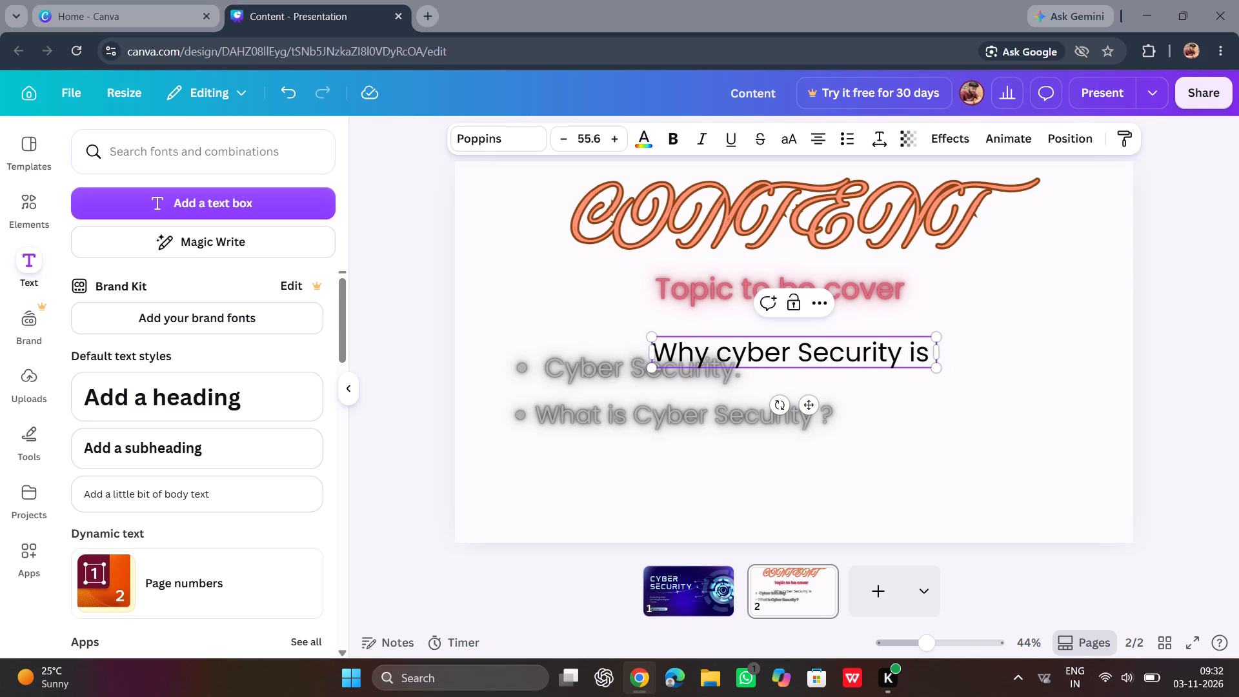
type("Importa")
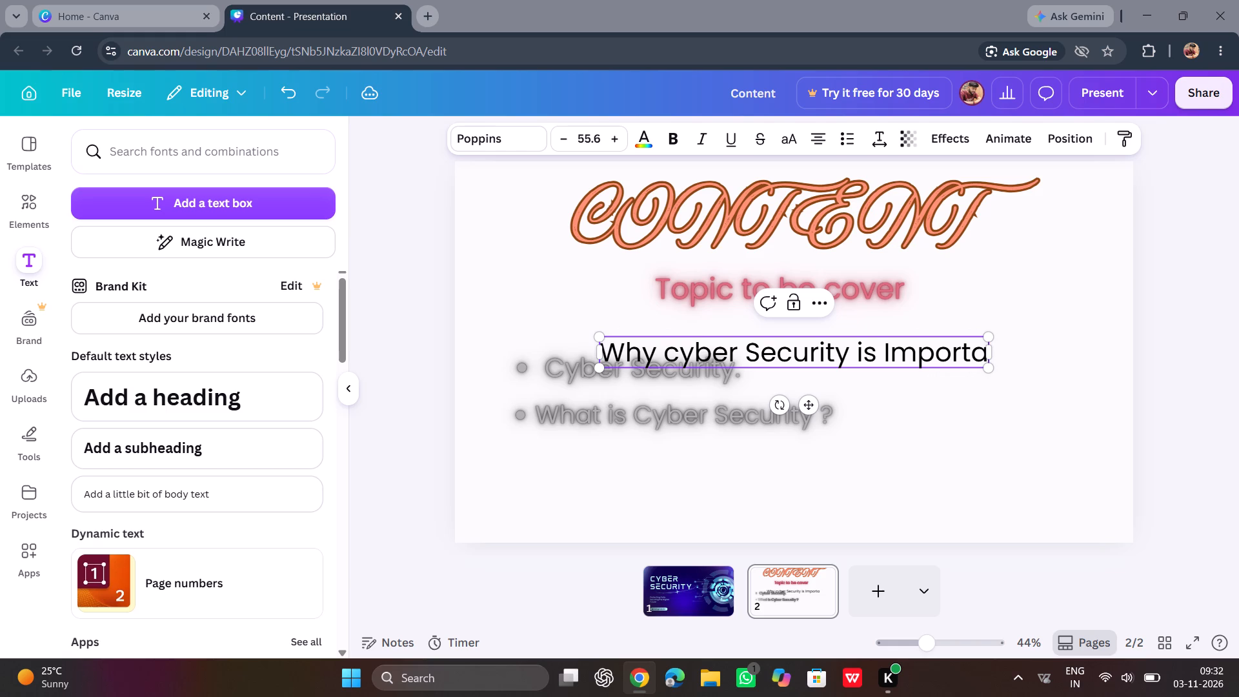
type("nt")
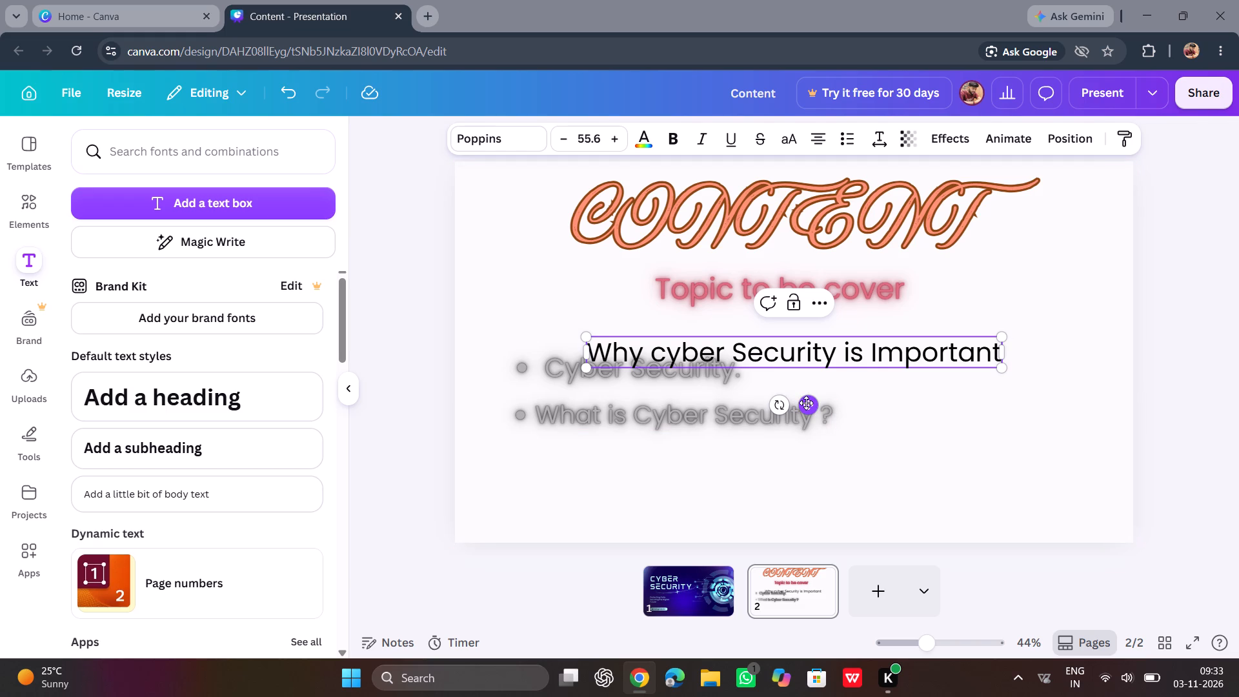
Move the "Why cyber Security is Important" text box directly below the "What is Cyber Security ?" bullet.
left_click_drag(806, 403, 757, 516)
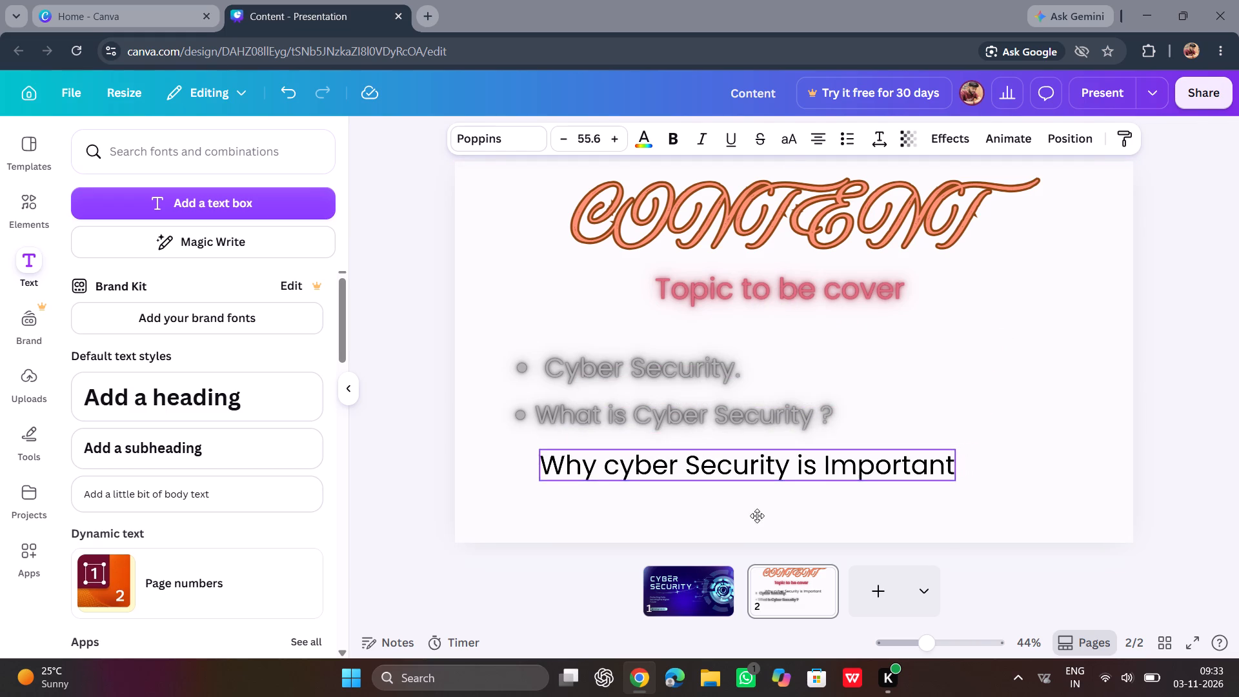
left_click_drag(757, 516, 755, 512)
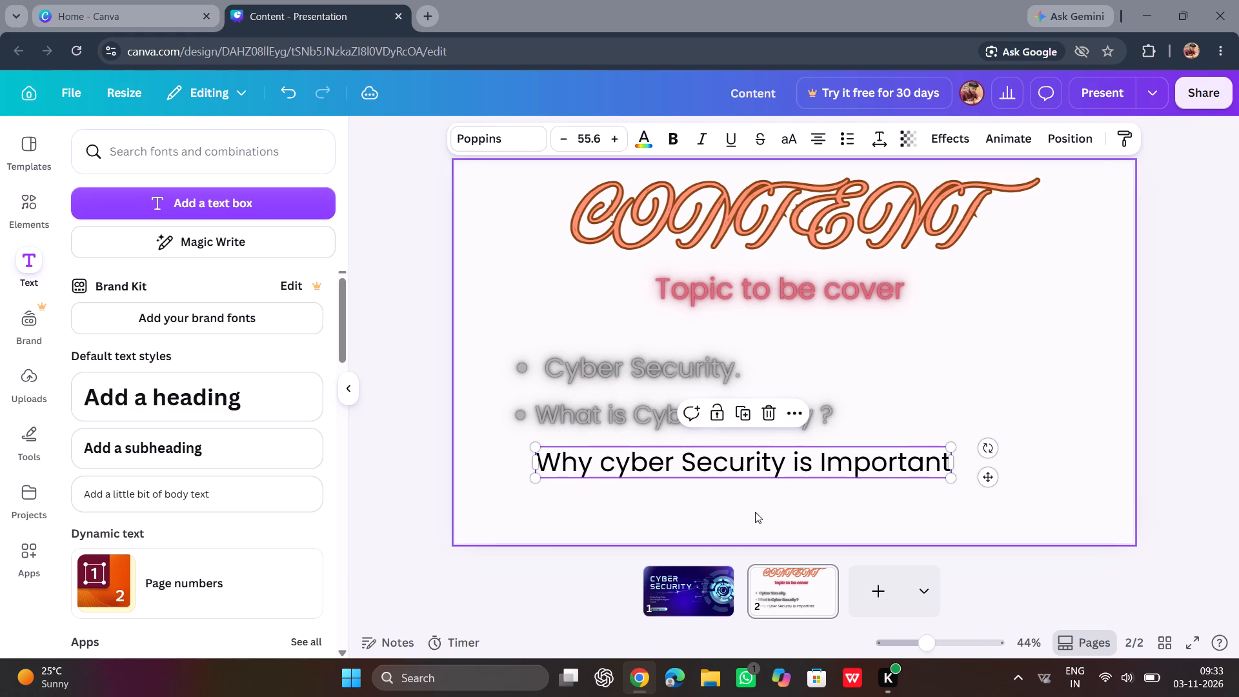
Turn the "Why cyber Security is Important" line into a bullet point.
left_click(538, 466)
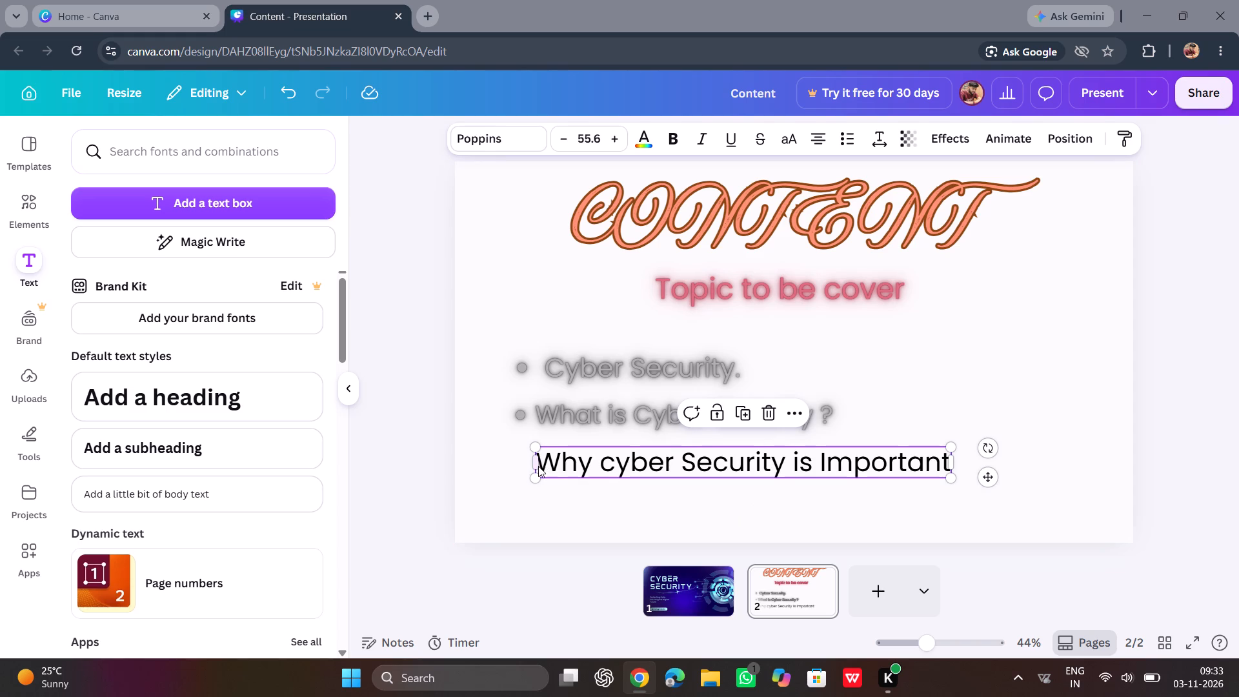
left_click(539, 466)
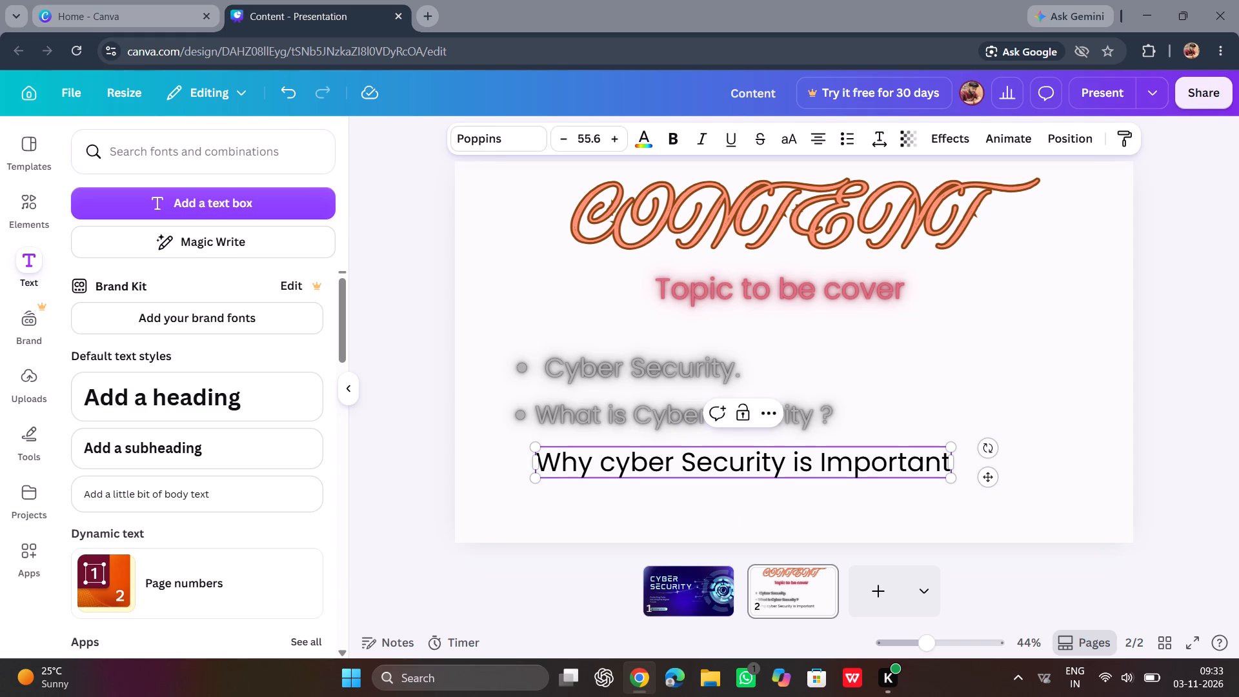
key("shift+asterisk")
key("space")
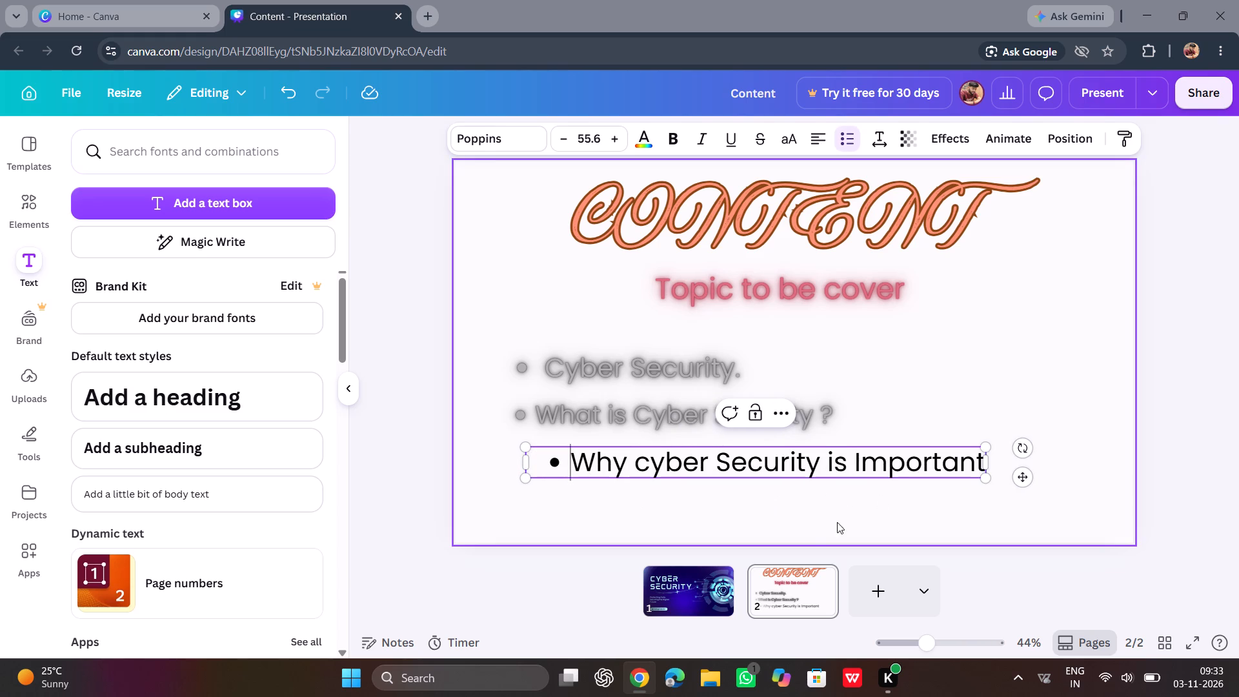
Shift the "Why cyber Security is Important" bullet left so it lines up with the bullets above it.
left_click_drag(1022, 479, 998, 480)
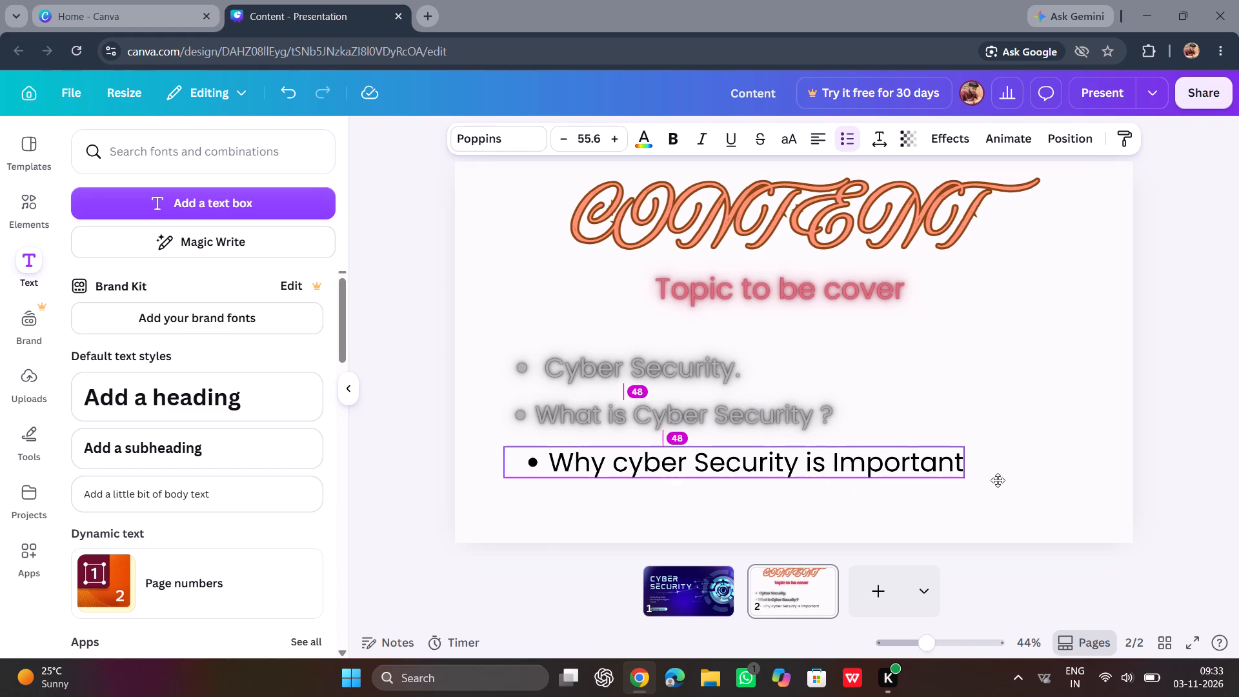
left_click_drag(998, 480, 991, 480)
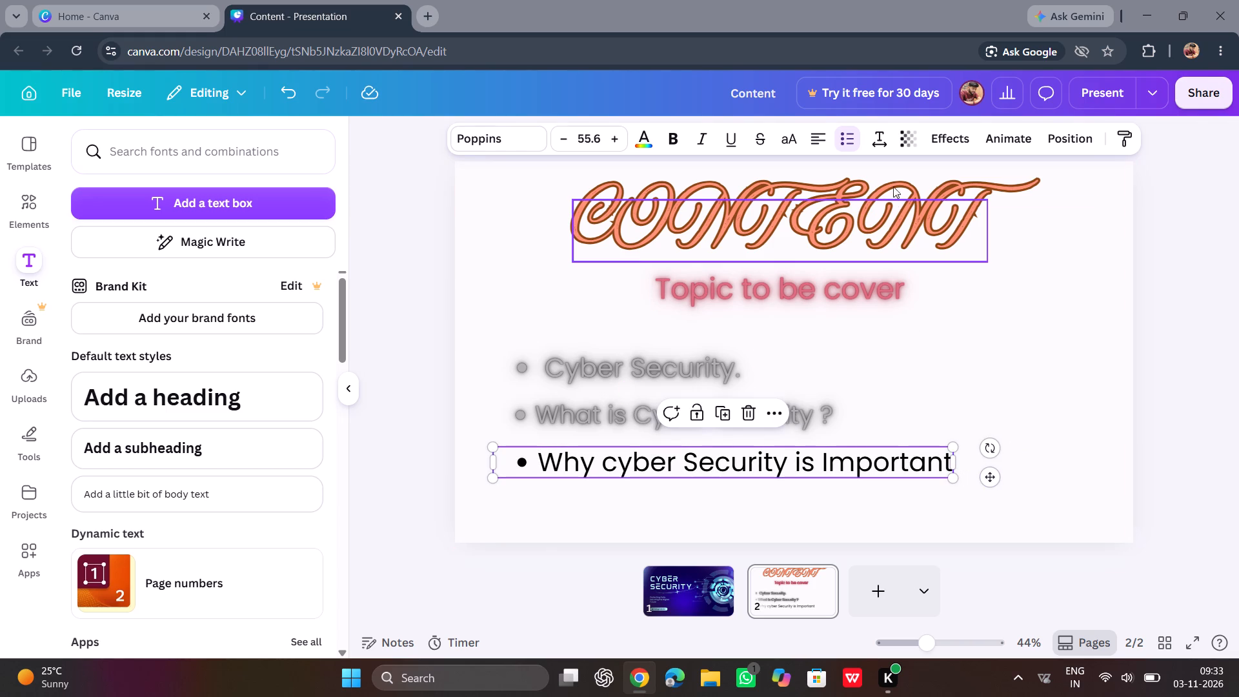
Apply the Neon text effect to the "Why cyber Security is Important" bullet.
left_click(936, 134)
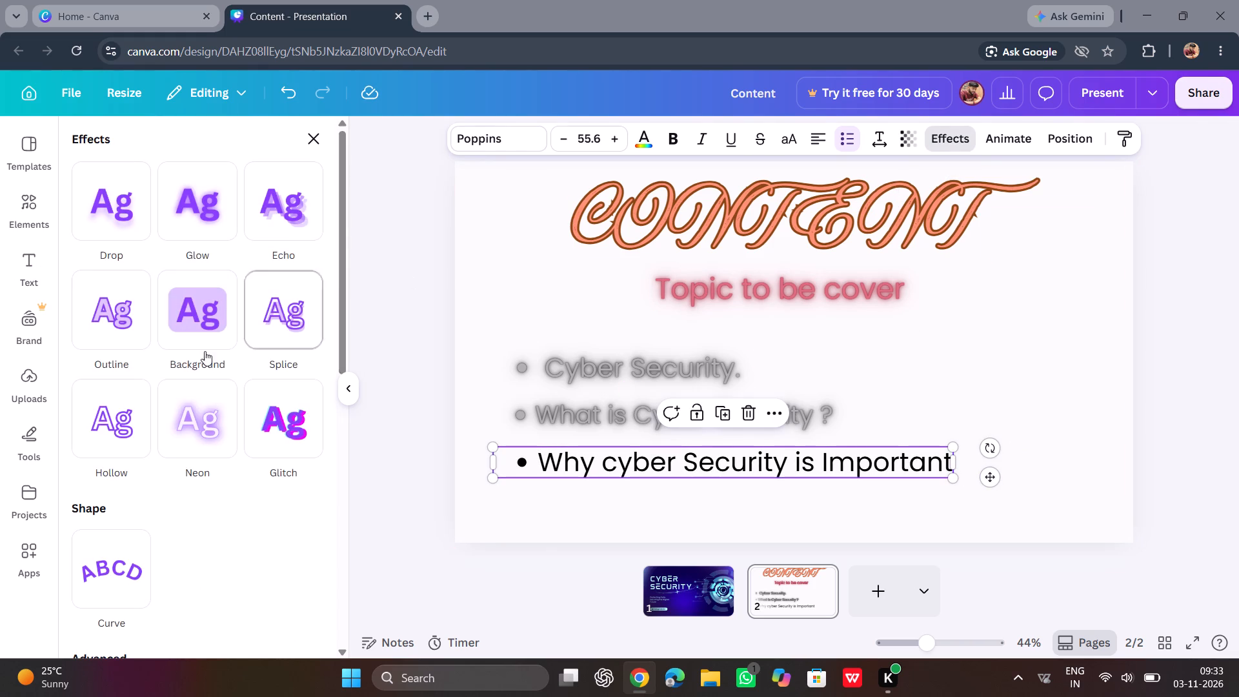
left_click(199, 416)
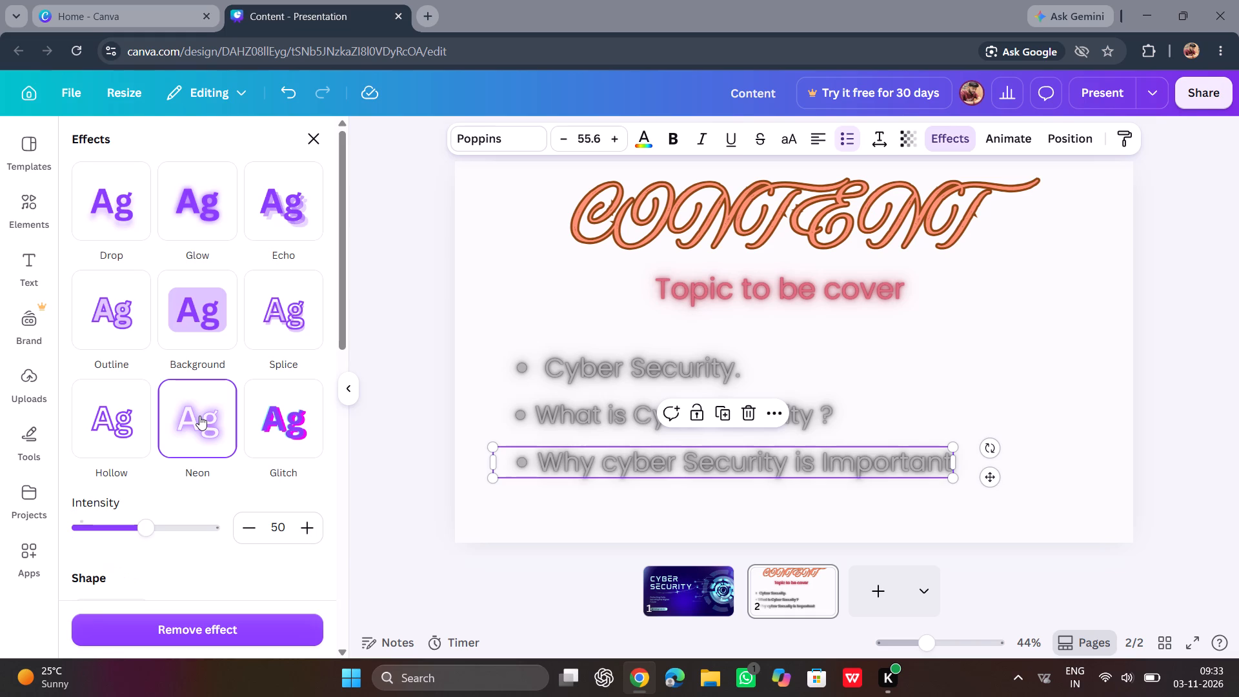
left_click(553, 503)
scroll(553, 503, "down", 1)
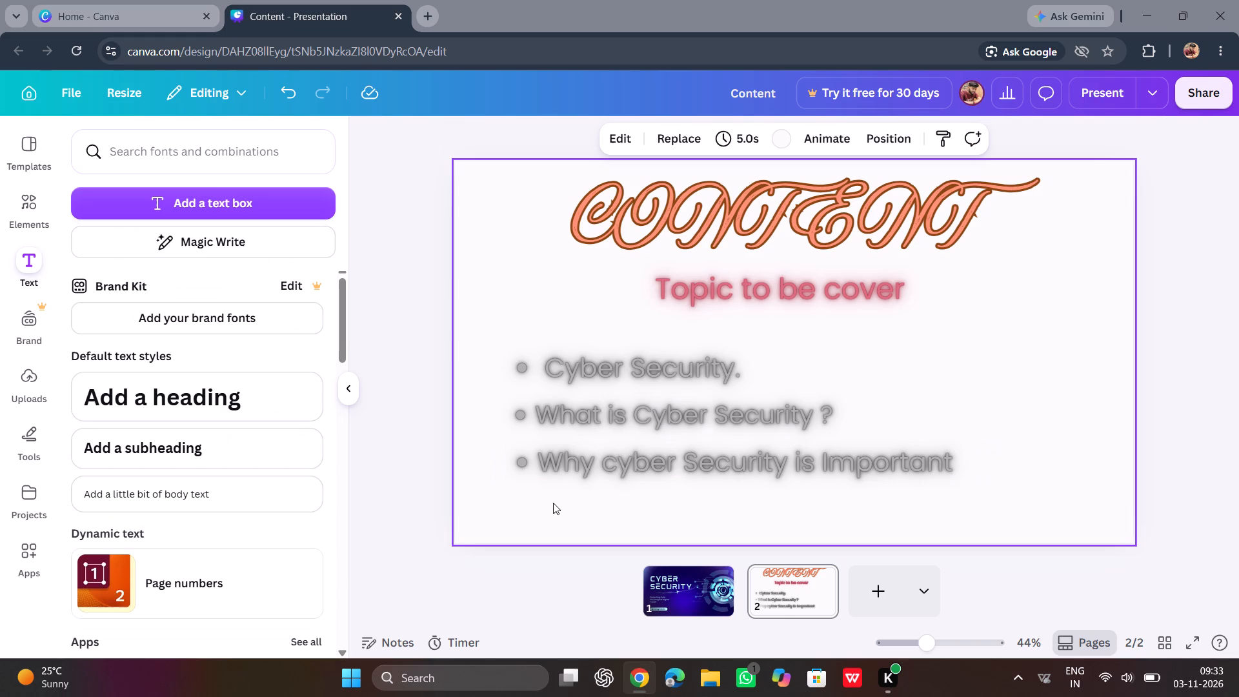
scroll(553, 503, "down", 1)
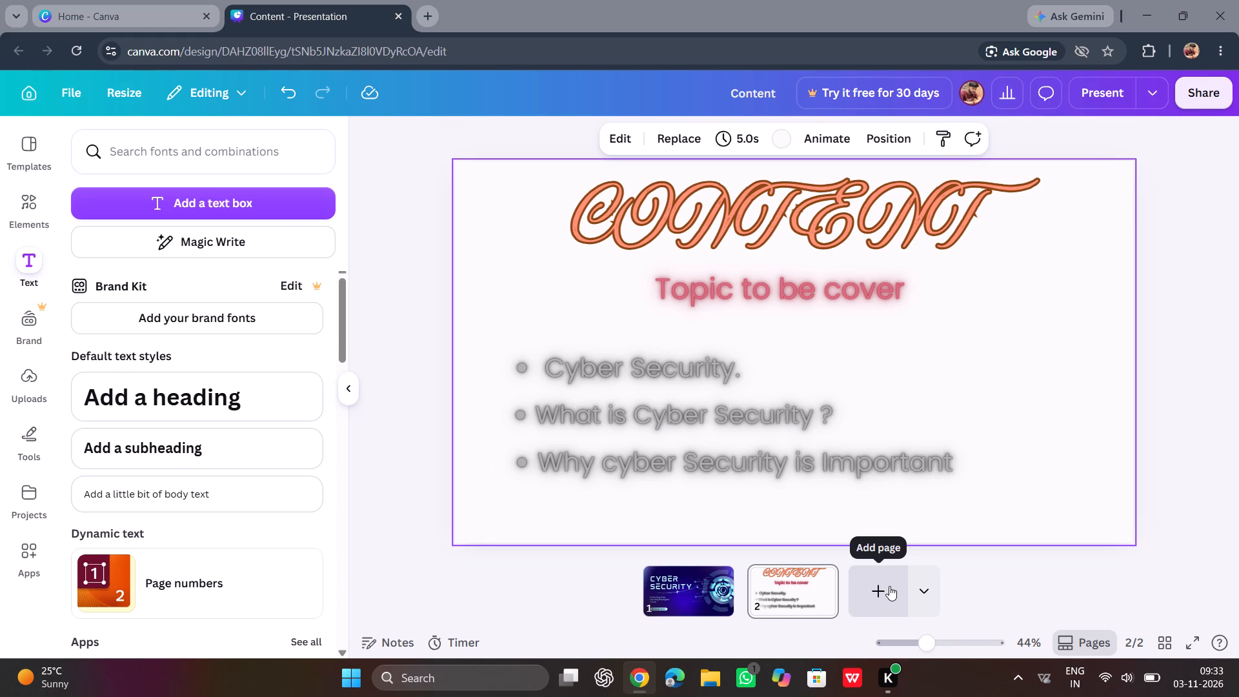
Add a space and a question mark at the end of the "Why cyber Security is Important" bullet.
left_click(975, 460)
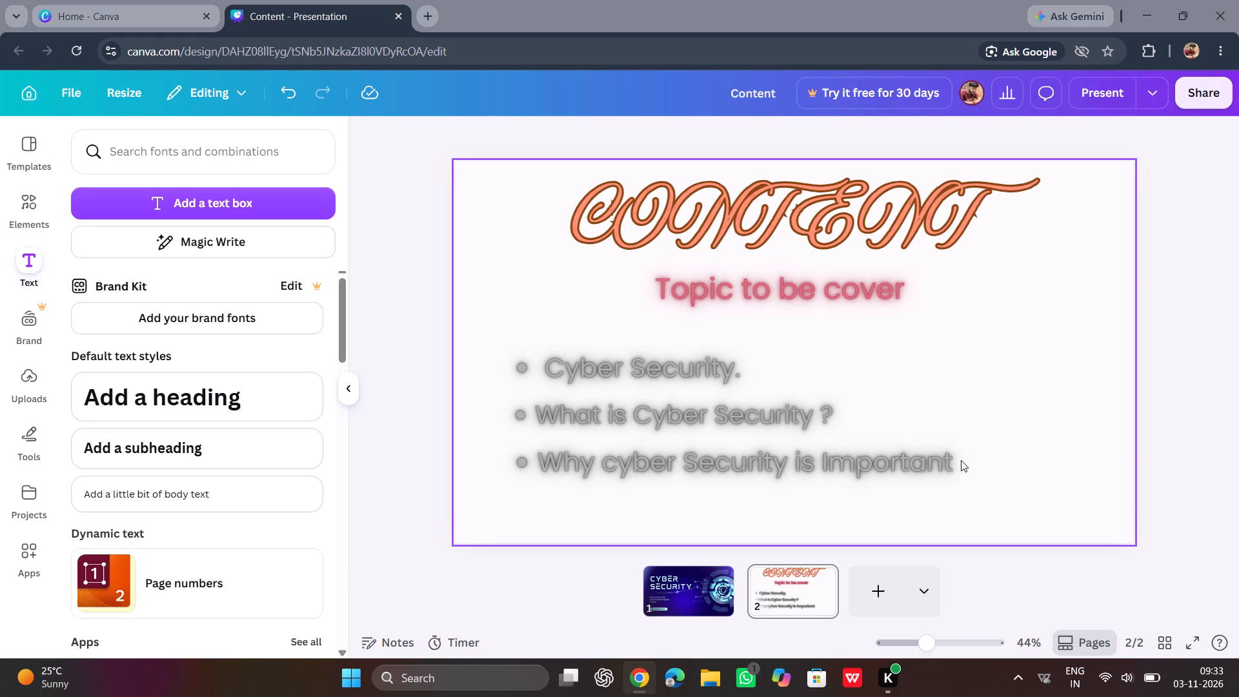
left_click(957, 460)
left_click(957, 460)
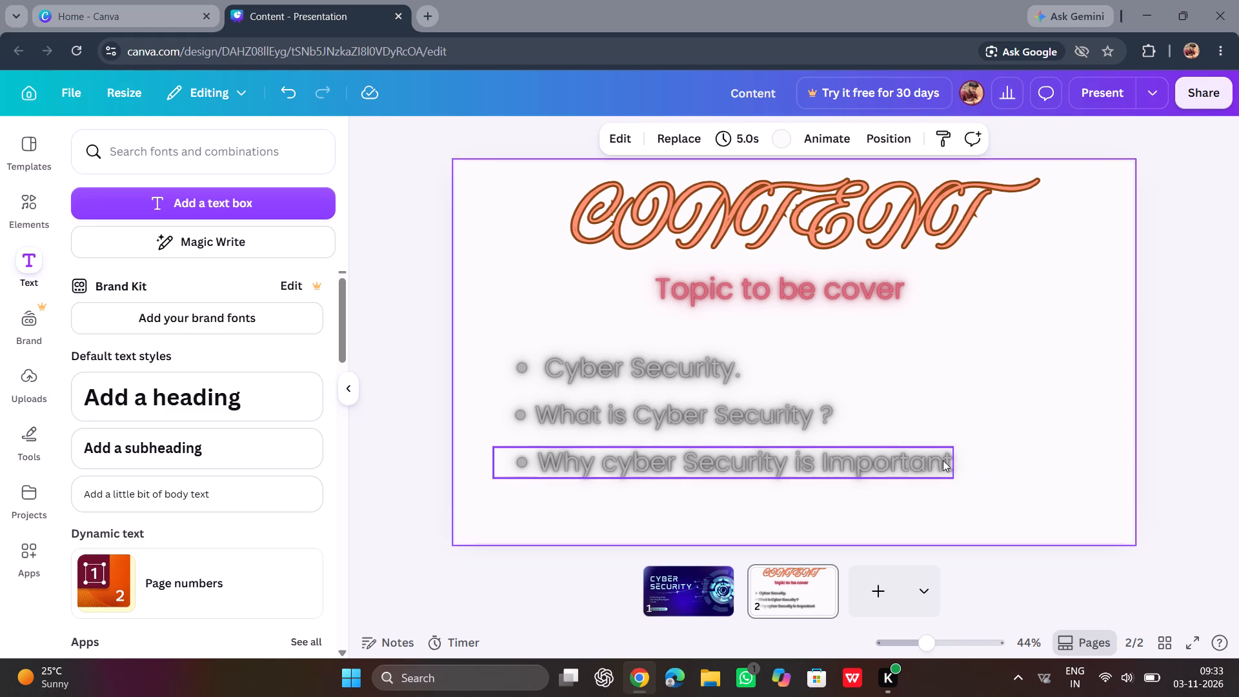
left_click(951, 455)
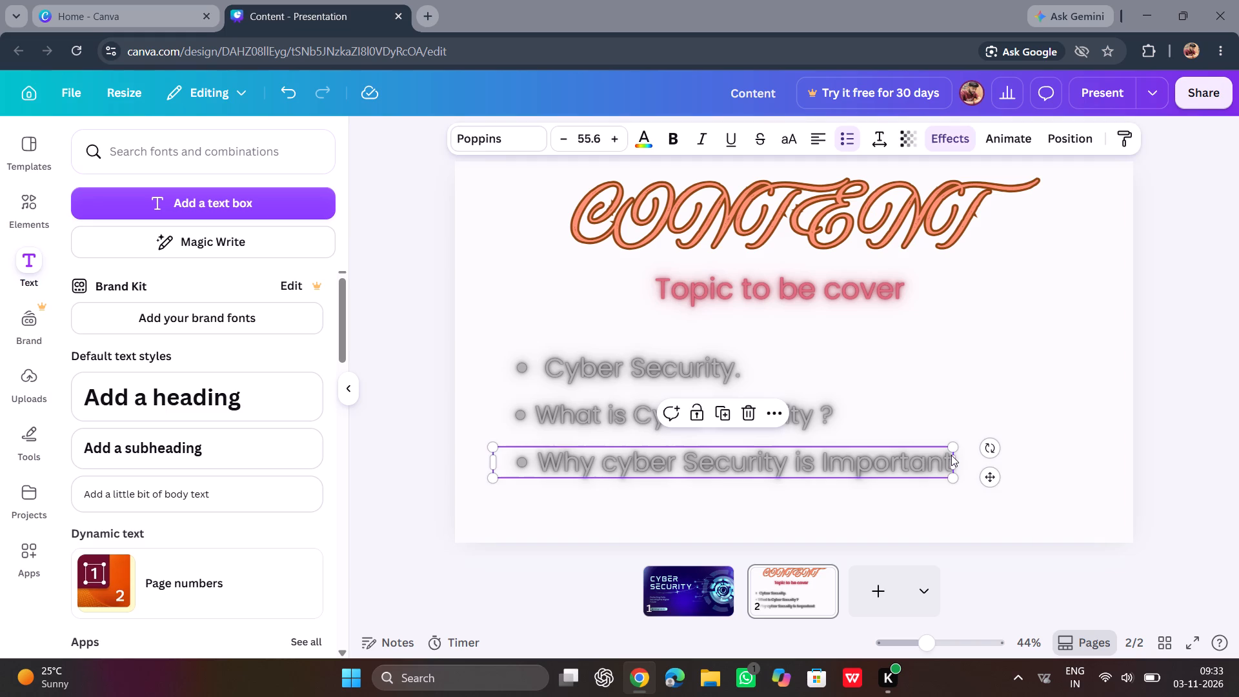
left_click(948, 462)
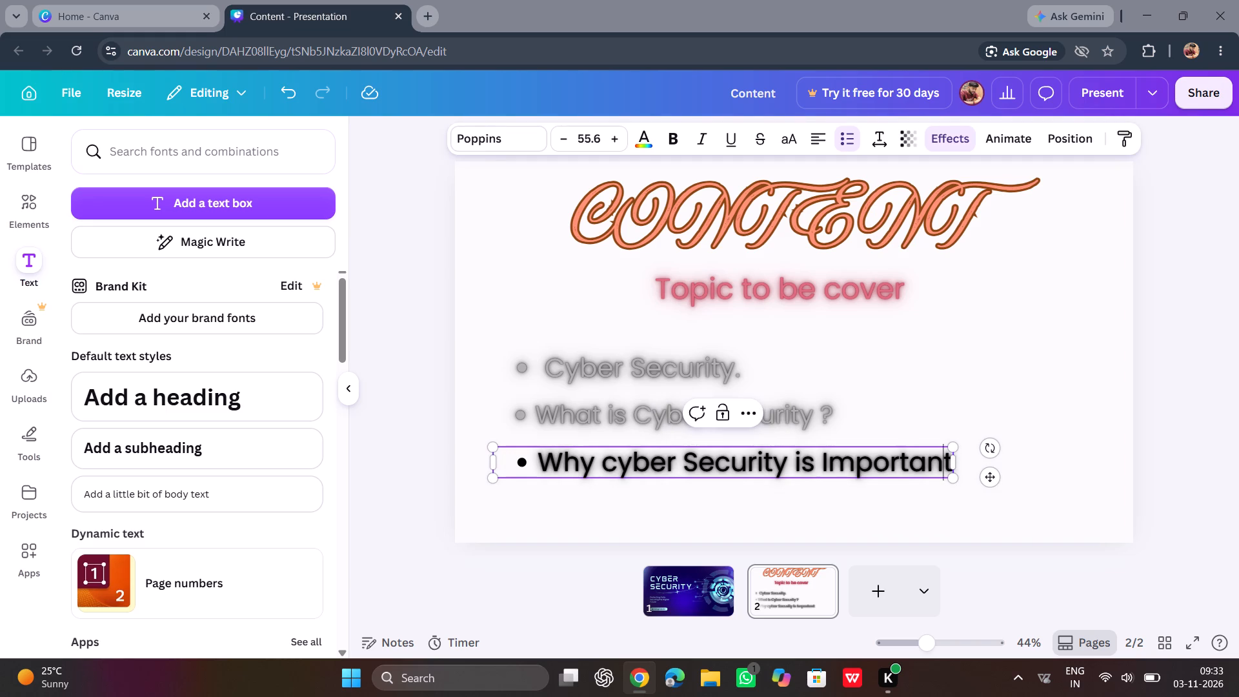
left_click(948, 462)
key("Right")
key("space")
type("?")
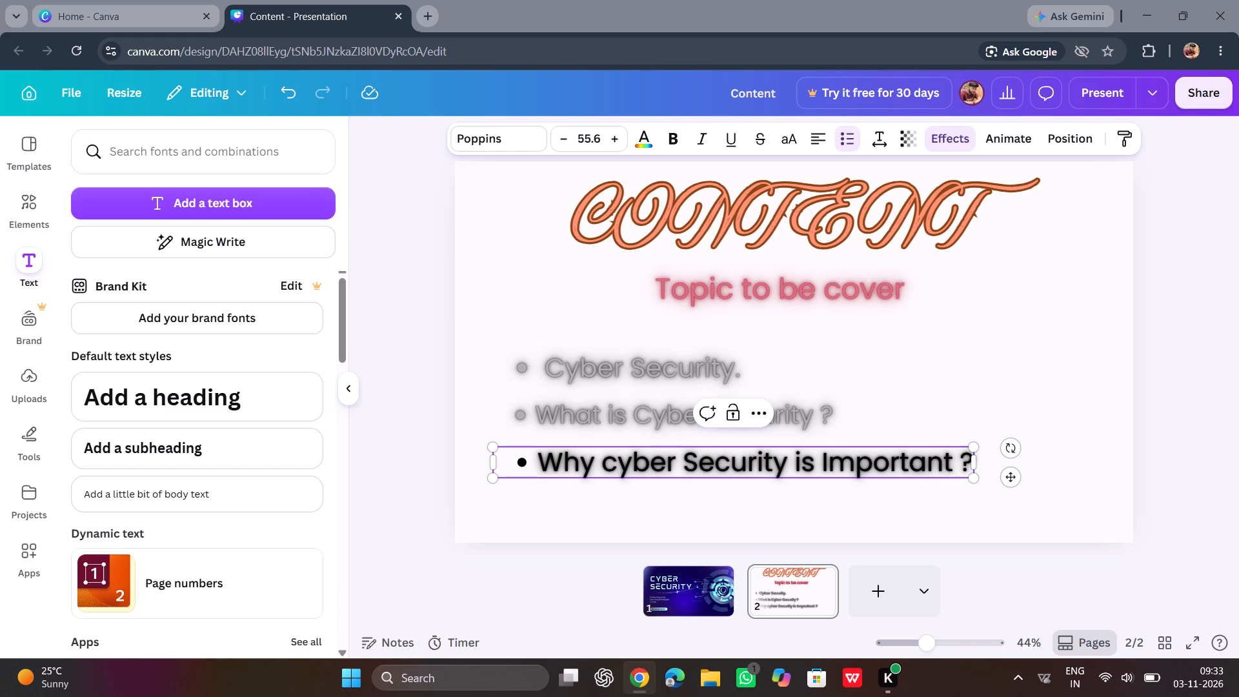
left_click(948, 462)
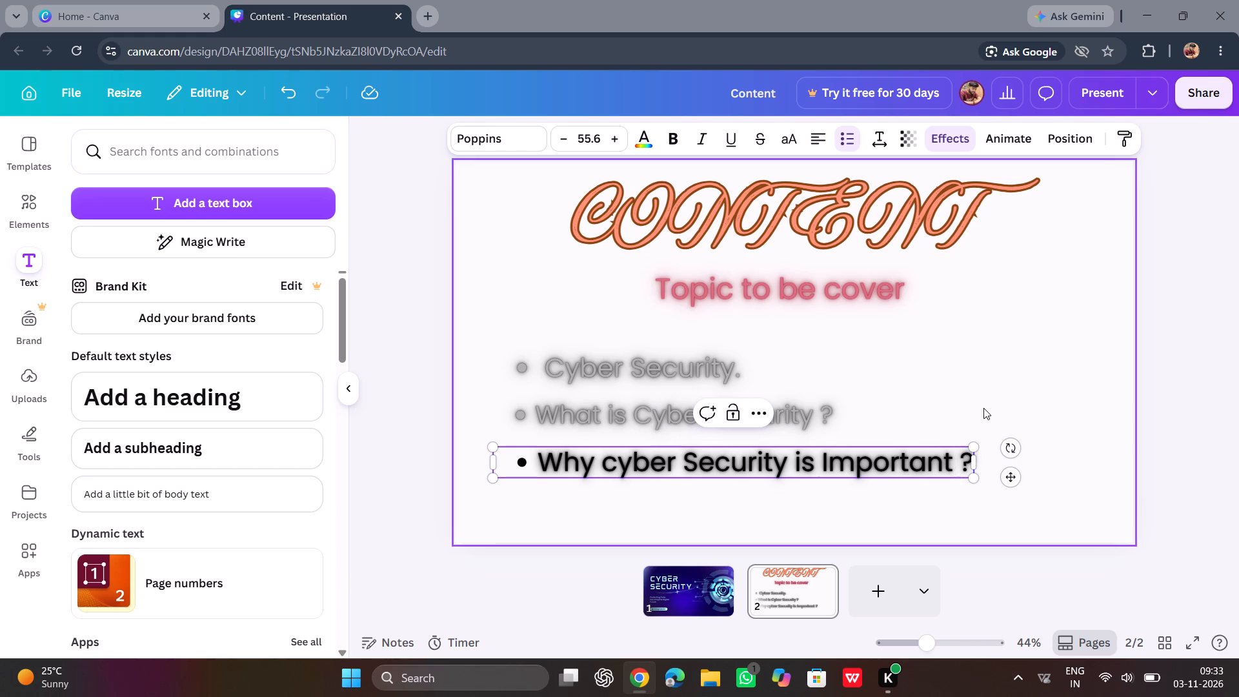
left_click(983, 408)
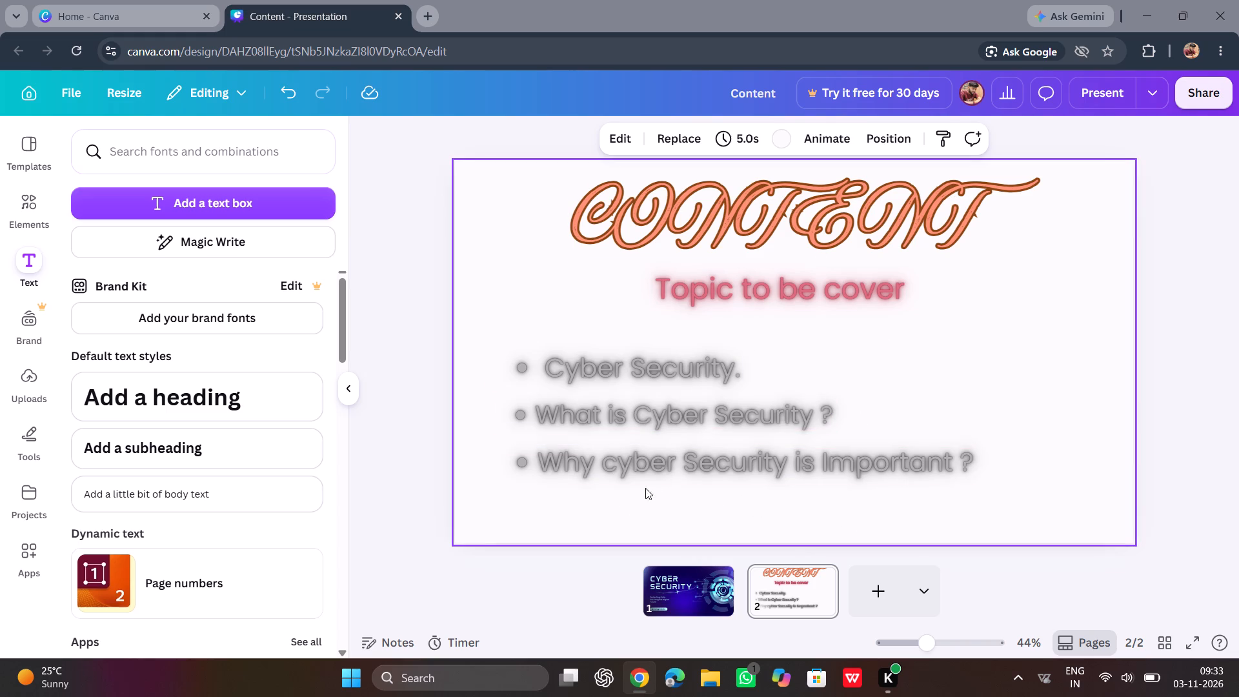
Add a text box reading "Comman Cyber threats." to the content page.
left_click(254, 196)
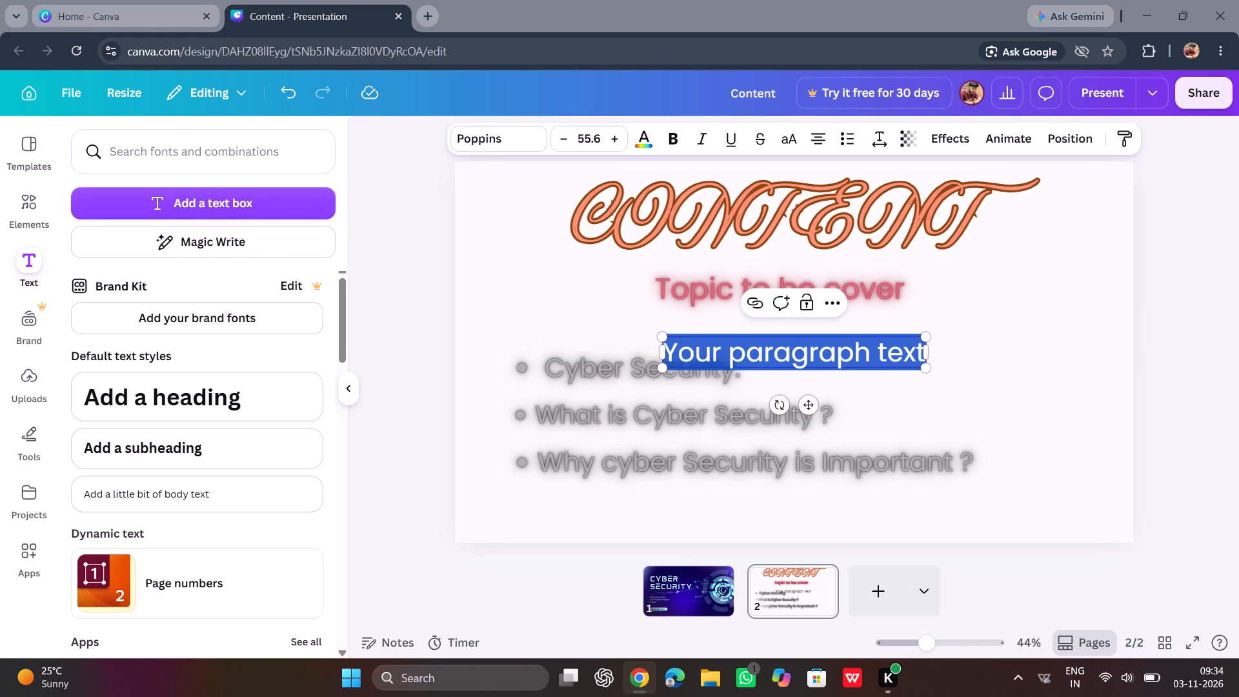
key("BackSpace")
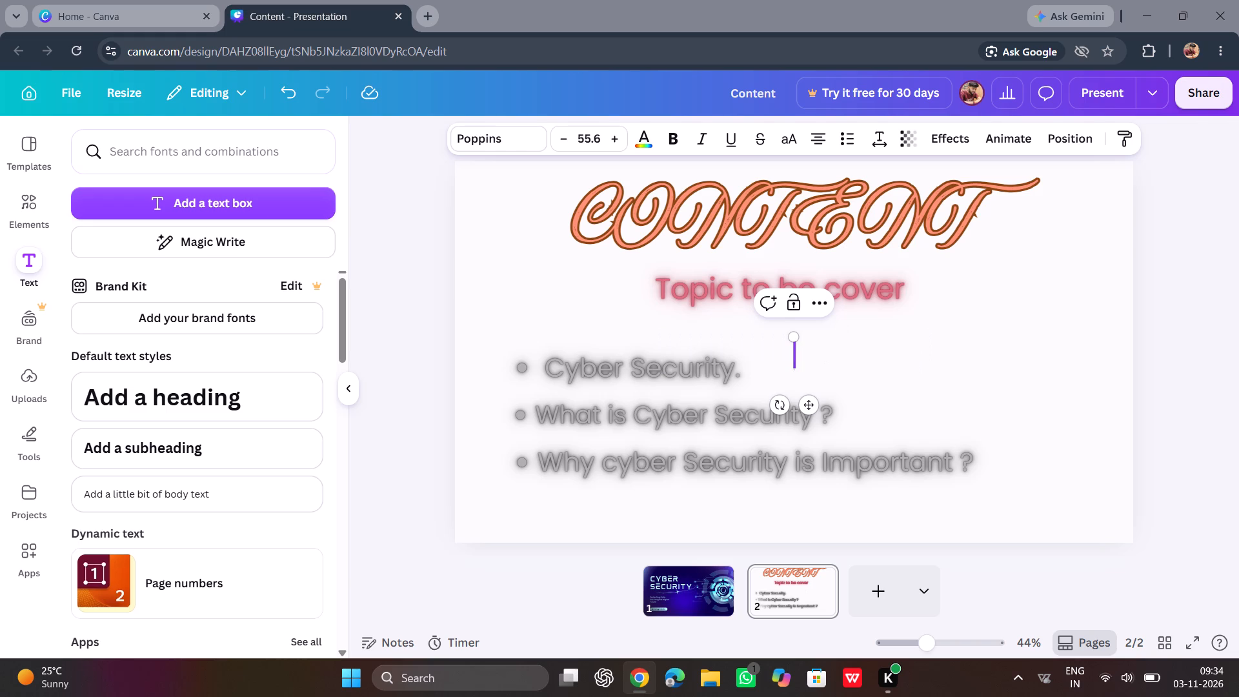
type("Commqa")
key("BackSpace")
key("BackSpace")
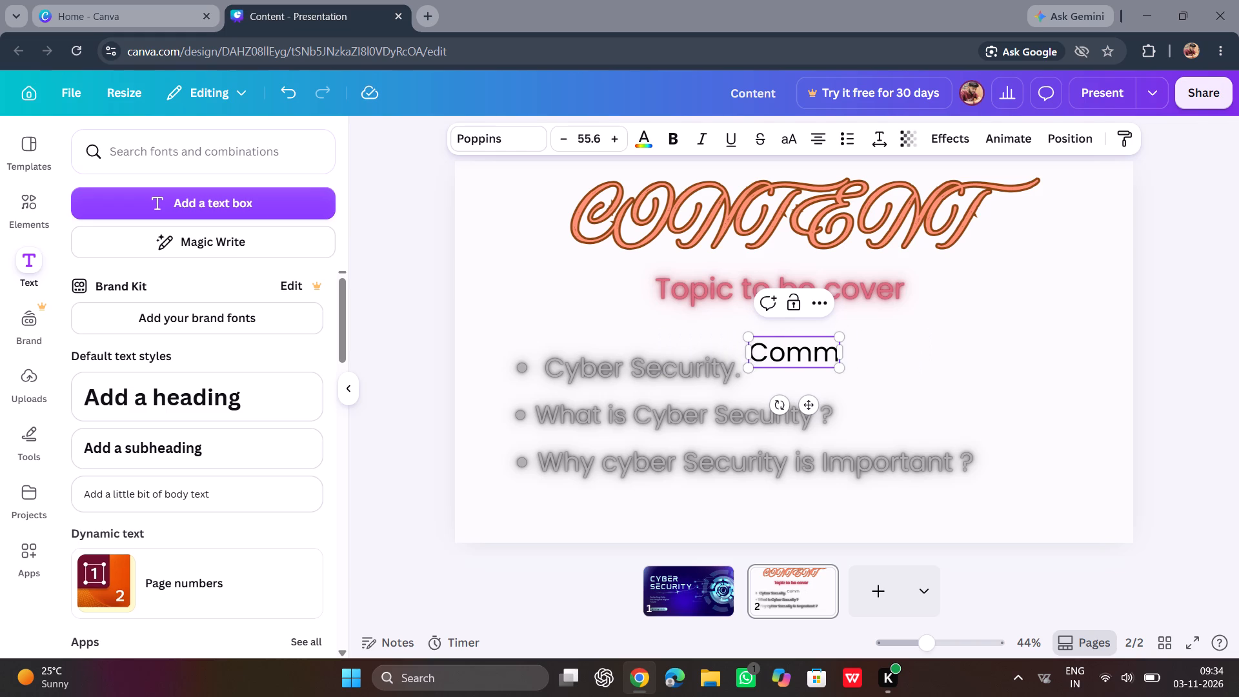
type("an")
key("space")
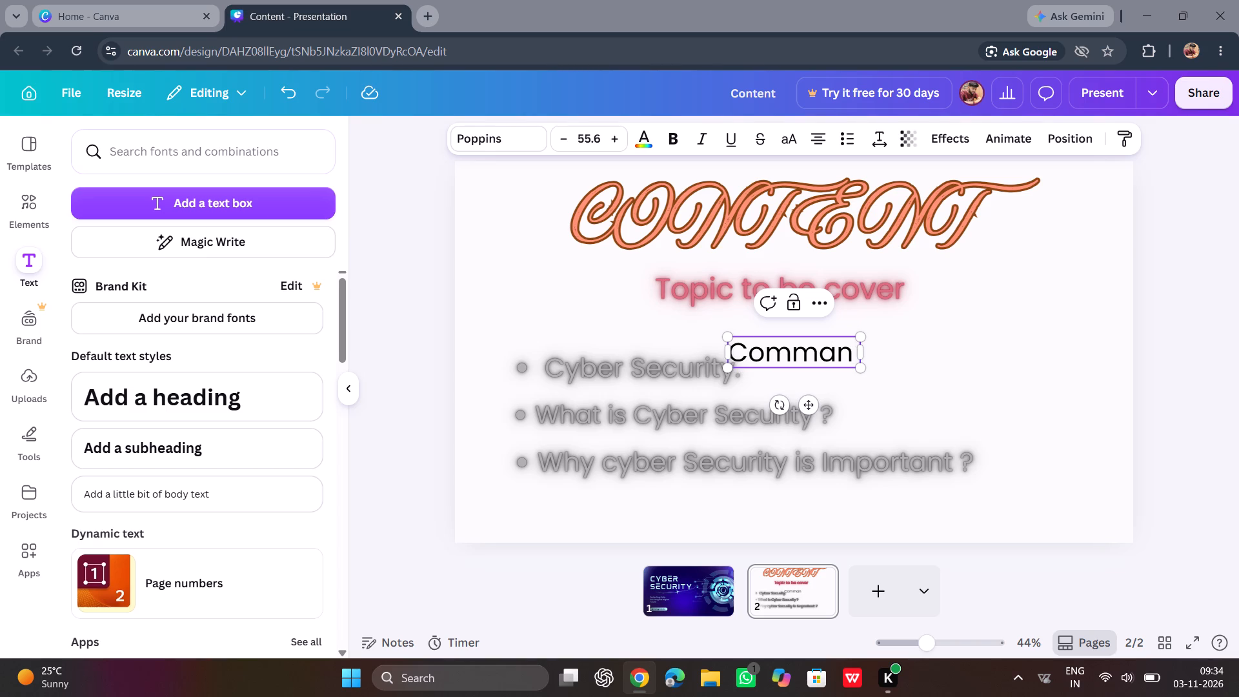
type("Cyber")
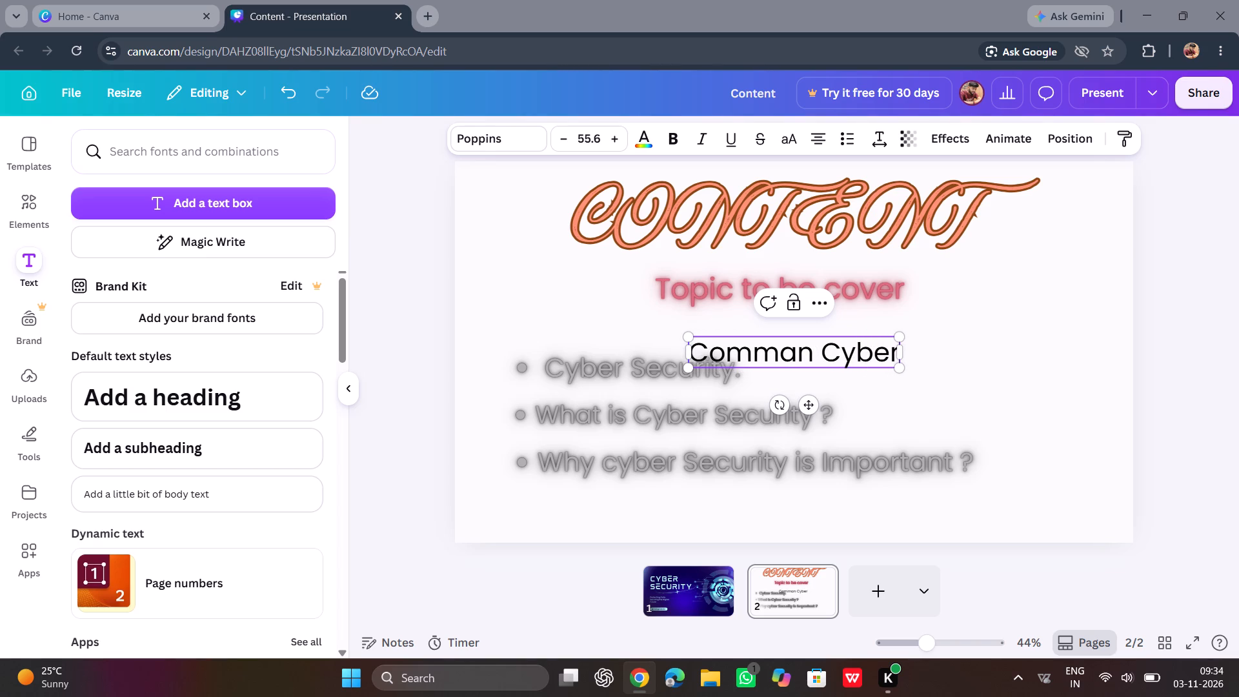
key("space")
type("threat")
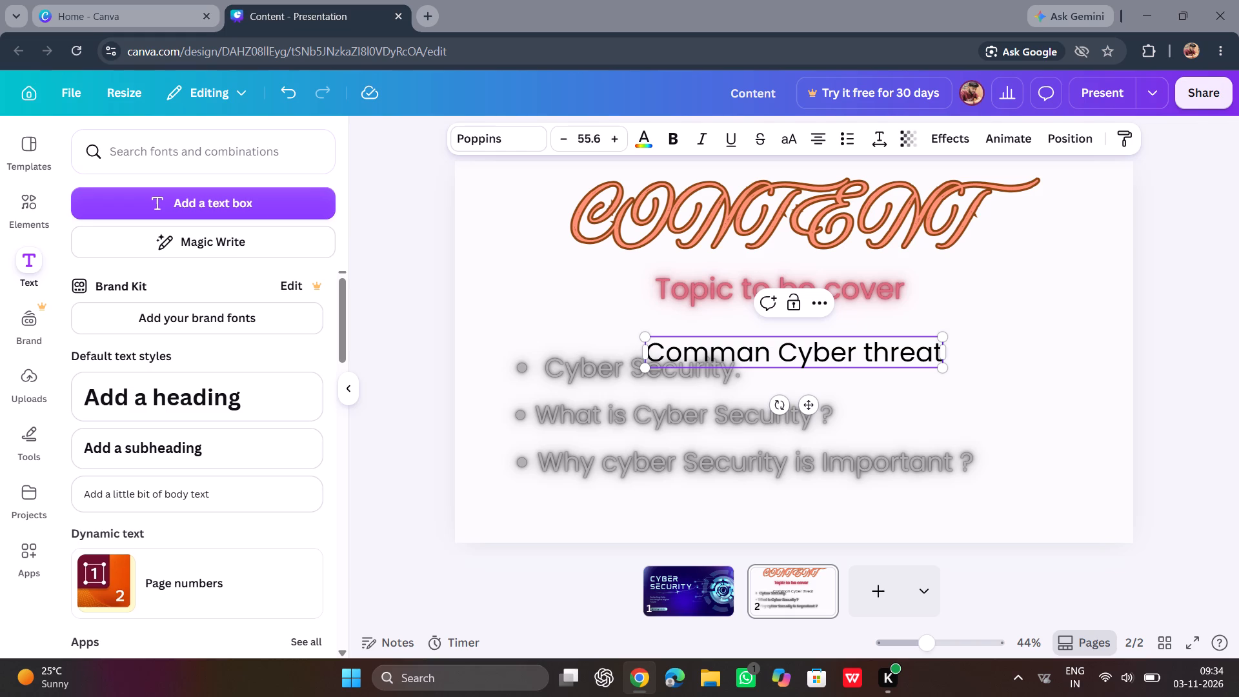
key("s")
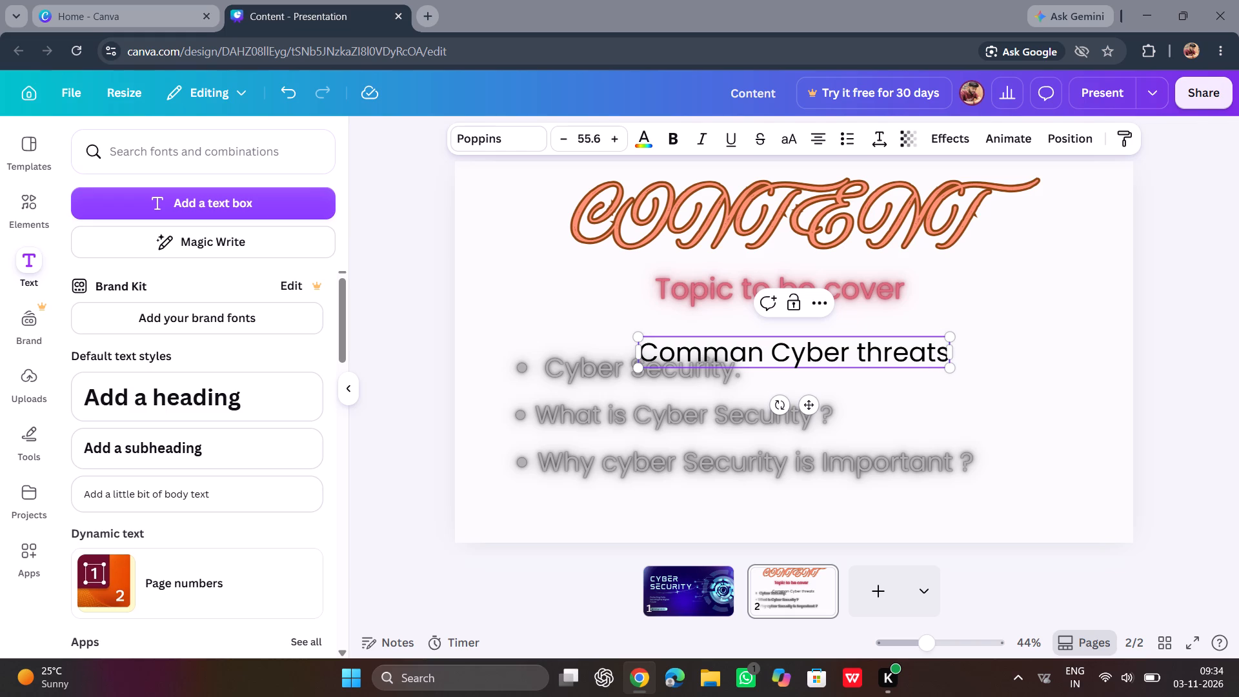
key("period")
Turn the "Comman Cyber threats." line into a bullet point.
key("Left")
key("Left")
key("Left")
key("Left")
key("Left")
key("Left")
key("Left")
key("Left")
key("Left")
key("Left")
key("Left")
key("Left")
key("Left")
key("Left")
key("Left")
key("Left")
key("Left")
key("Left")
key("Left")
key("Left")
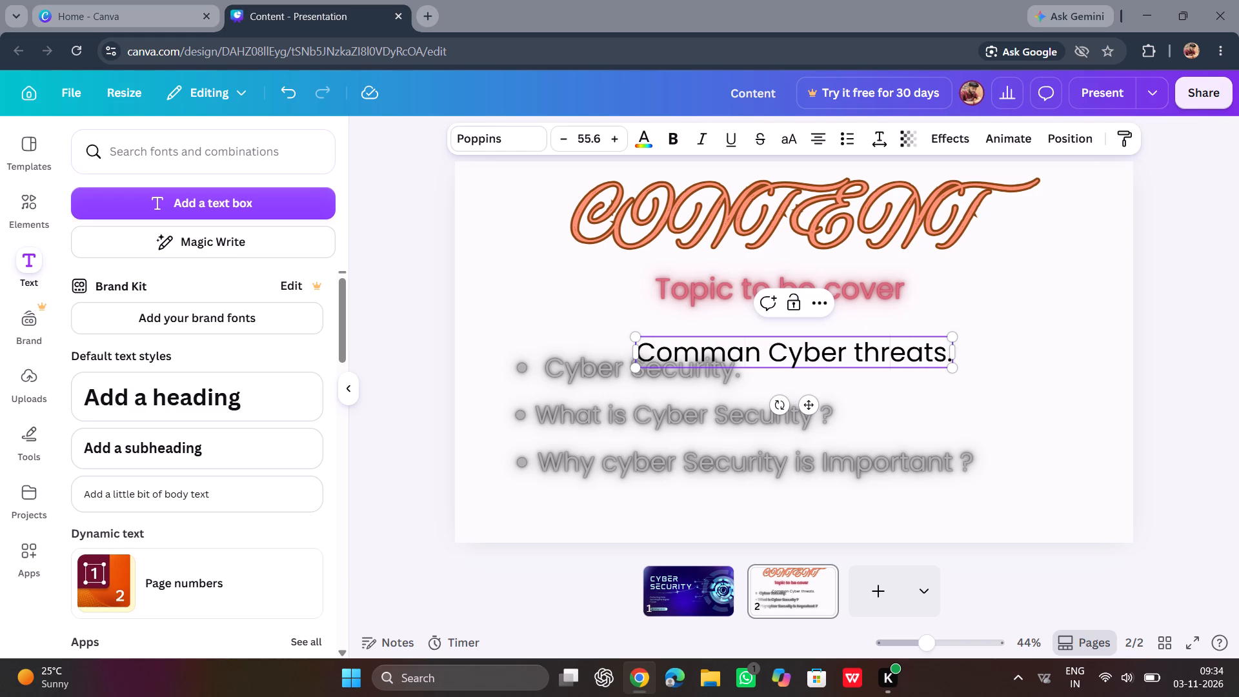
key("Left")
key("Left")
key("Left")
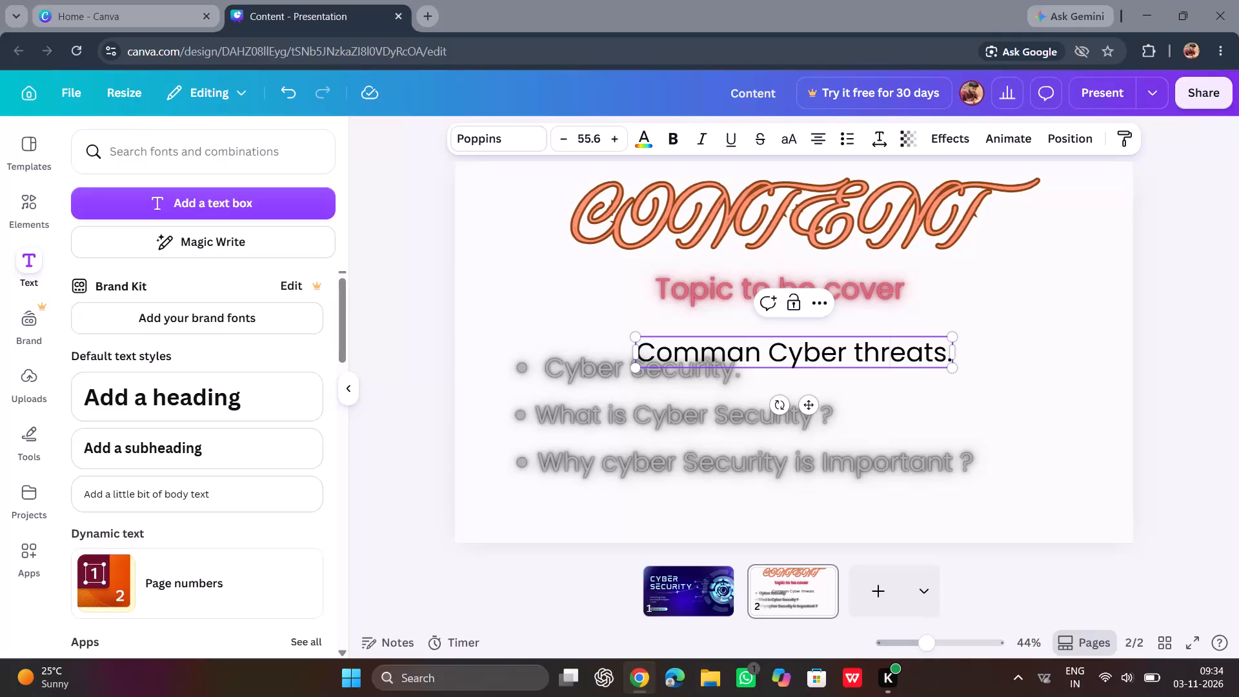
key("Right")
key("Left")
type("*")
key("space")
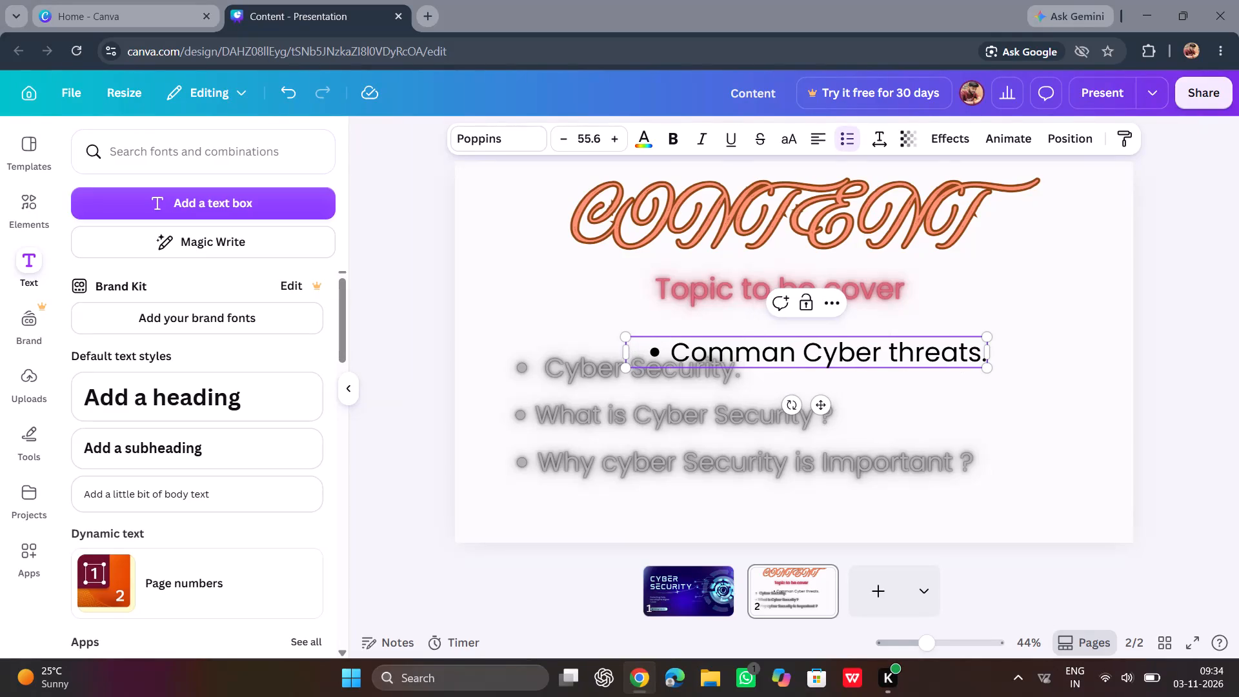
Place the "Comman Cyber threats." bullet below the "Why cyber Security is Important ?" bullet, left-aligned with the bullets above it.
left_click_drag(829, 366, 782, 467)
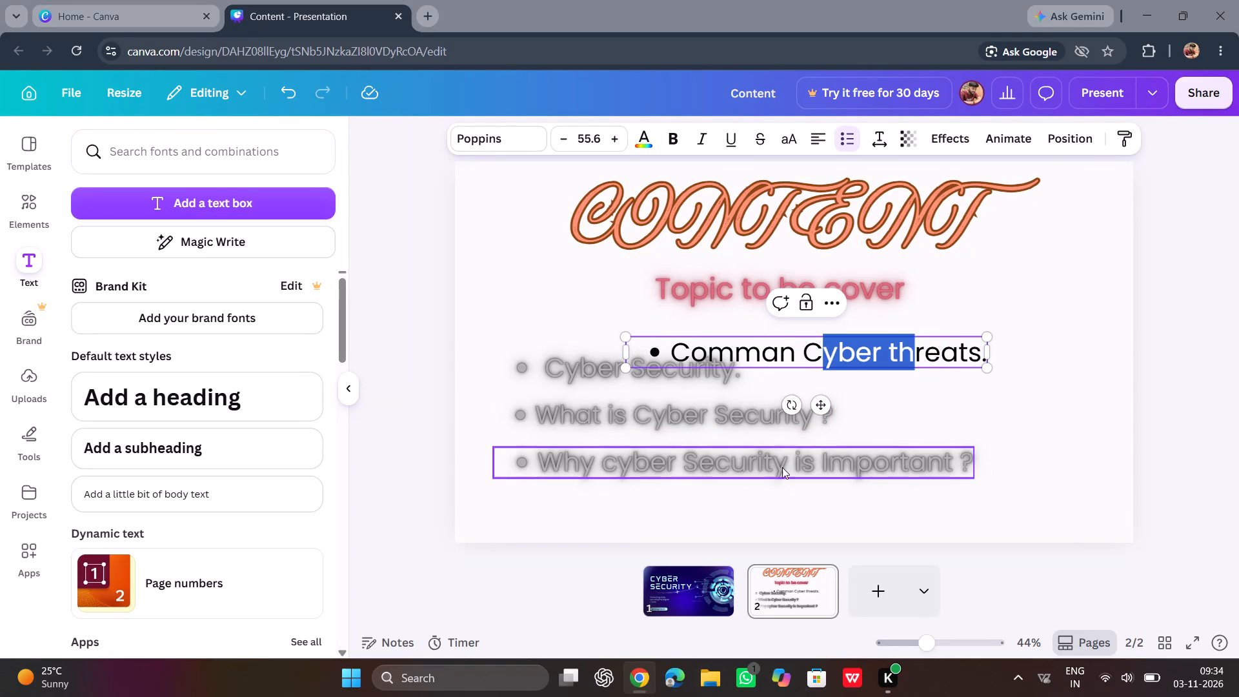
left_click_drag(782, 467, 823, 445)
left_click_drag(819, 405, 699, 564)
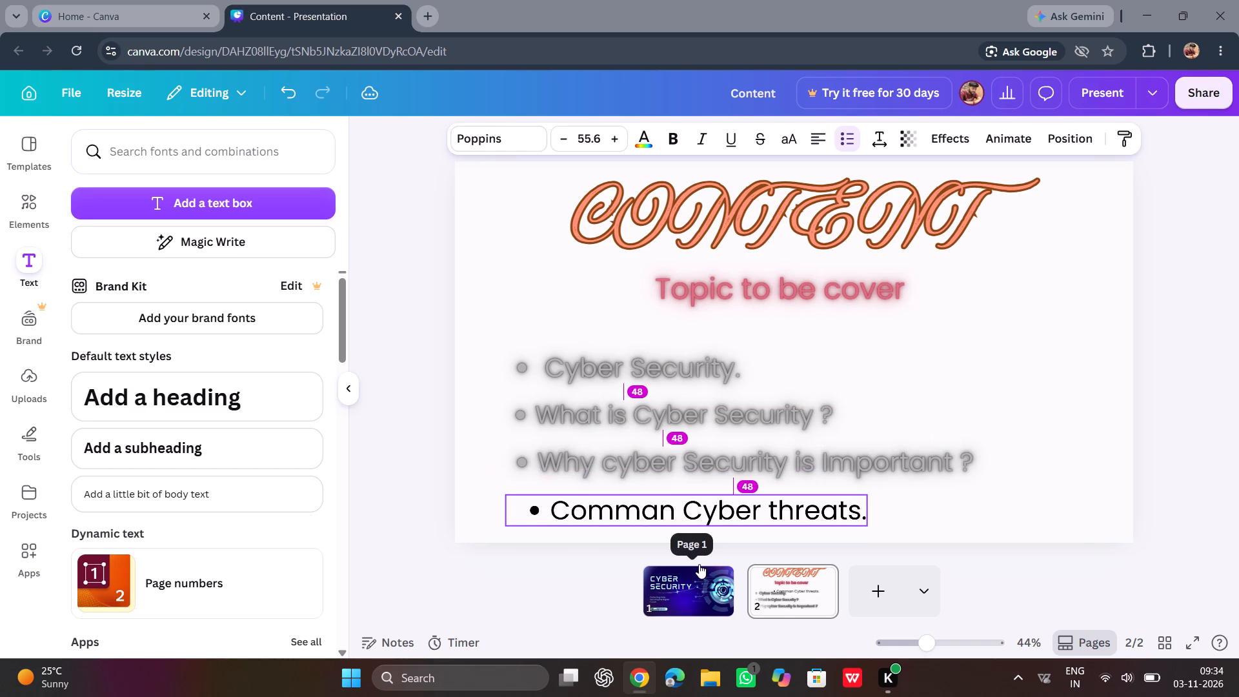
left_click_drag(699, 564, 682, 560)
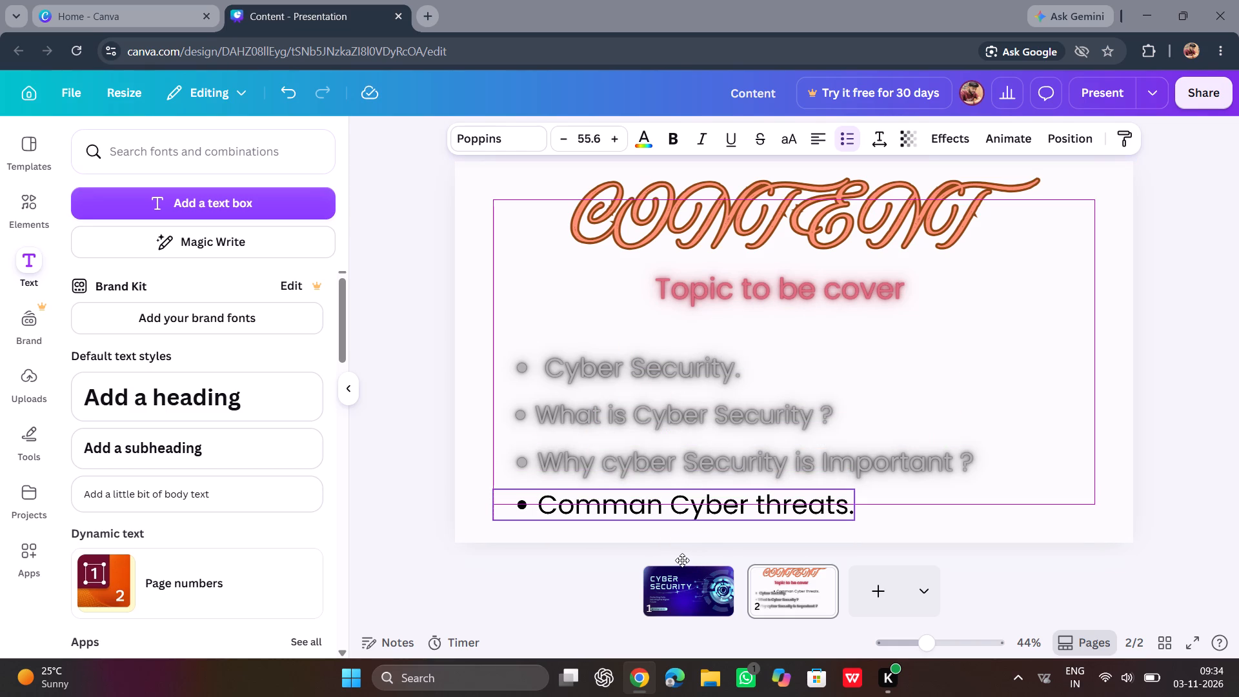
left_click_drag(682, 560, 683, 562)
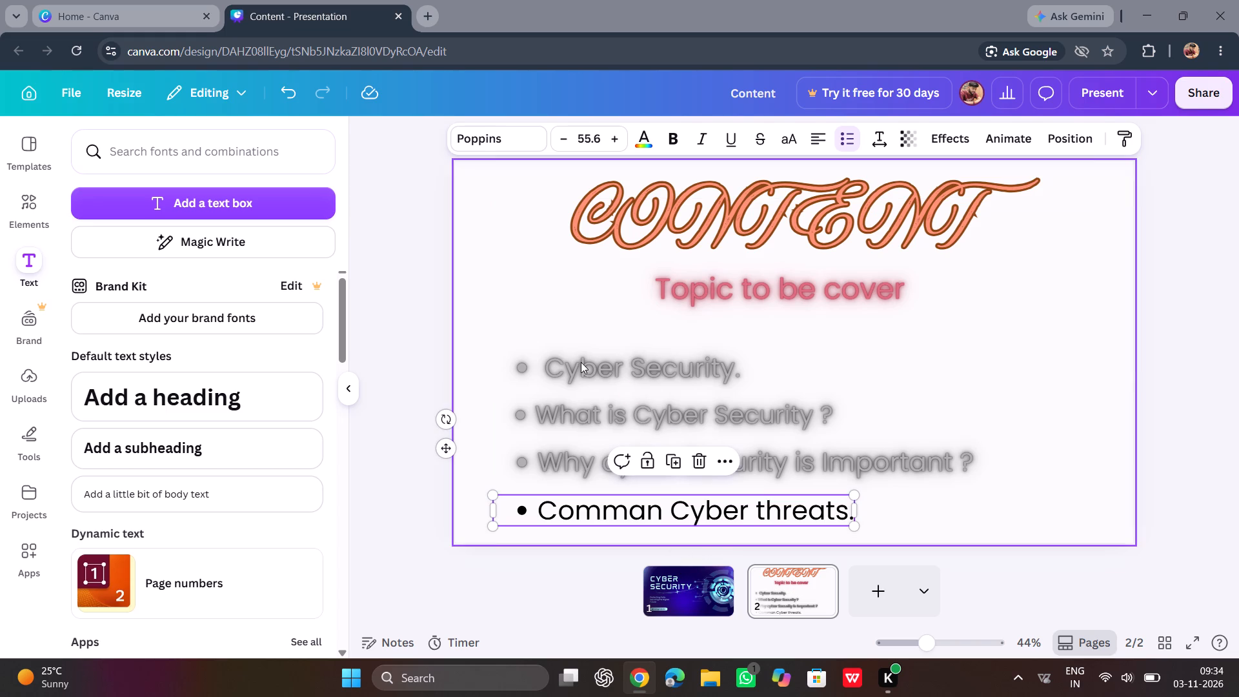
Move the "Cyber Security." bullet up, closer to the "Topic to be cover" subheading.
double_click(581, 362)
left_click_drag(581, 362, 583, 347)
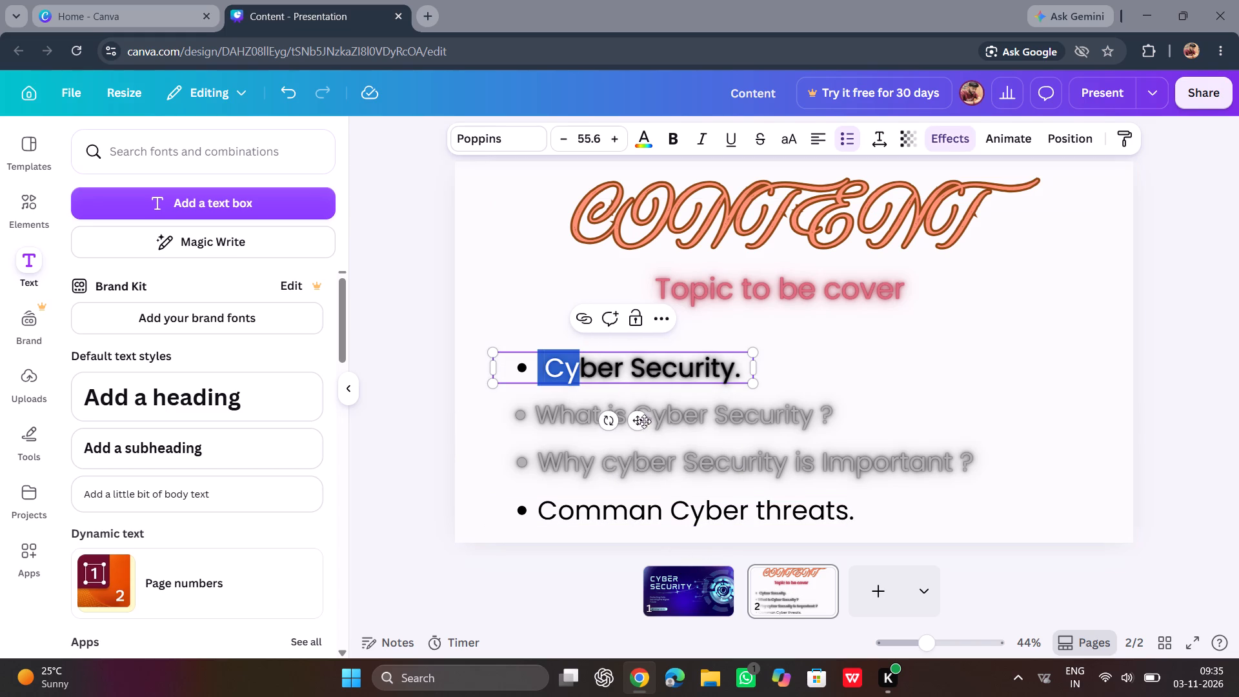
left_click_drag(639, 419, 640, 393)
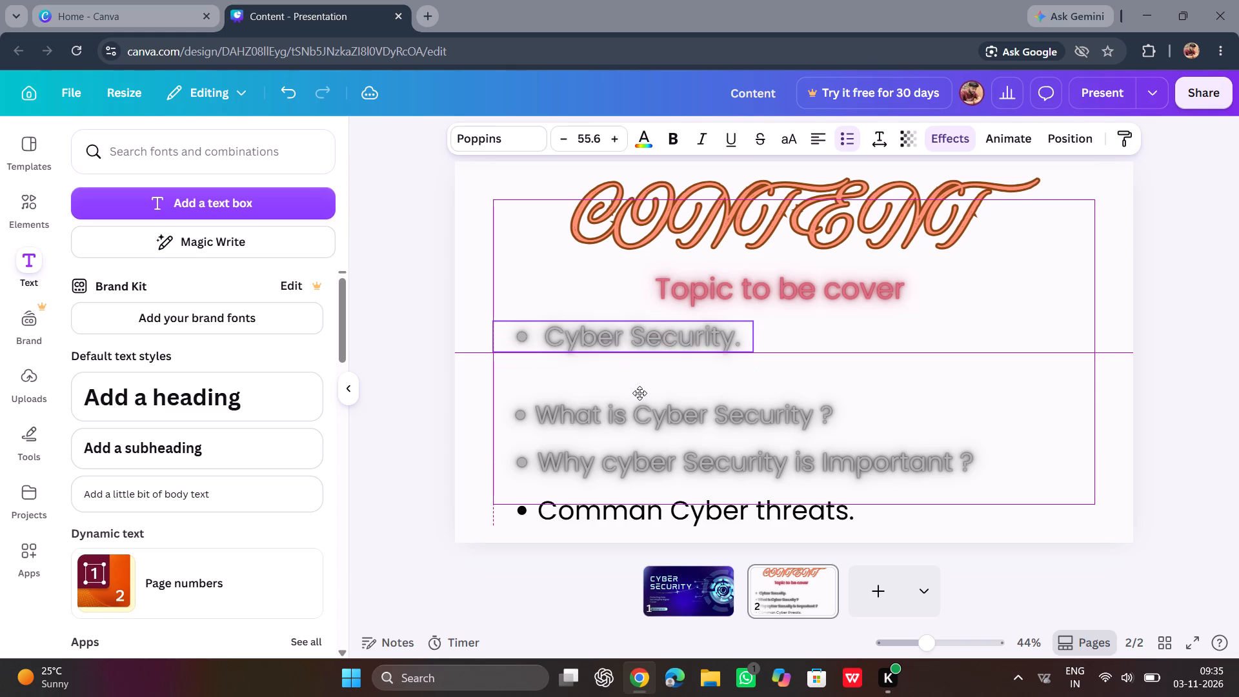
left_click_drag(640, 393, 639, 397)
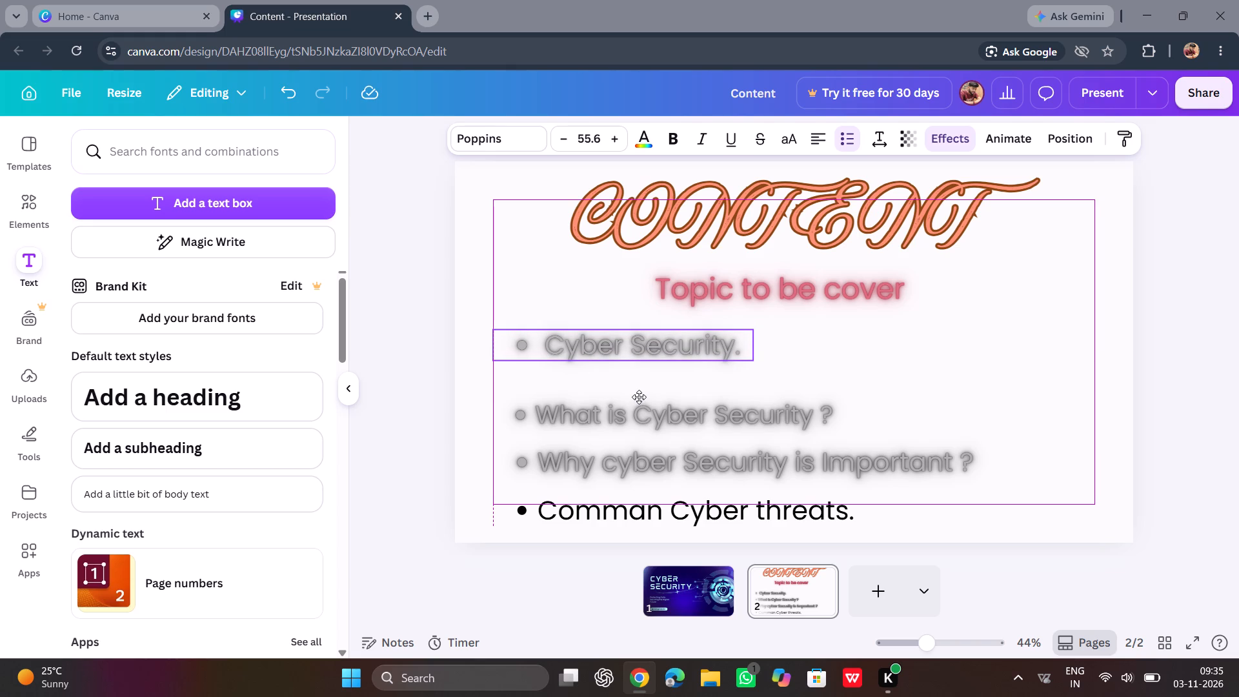
left_click_drag(639, 397, 638, 395)
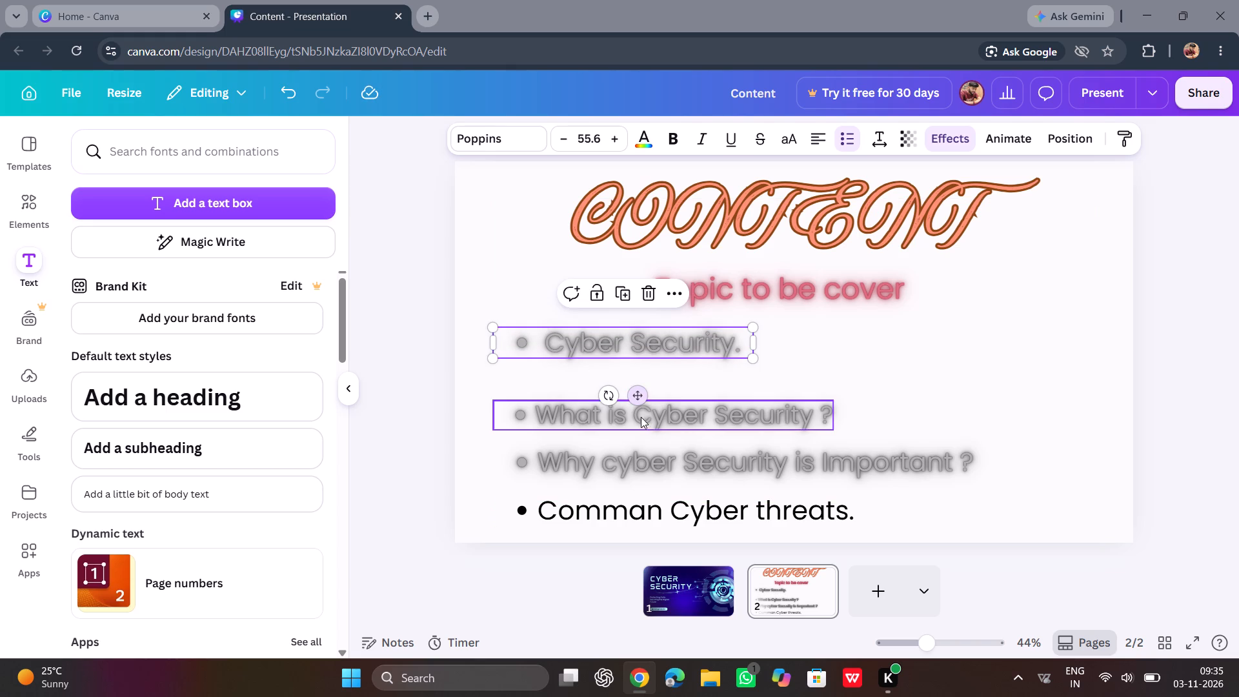
Move the "What is Cyber Security ?" bullet up beneath the "Cyber Security." bullet, with a spacing of 59.
left_click(645, 418)
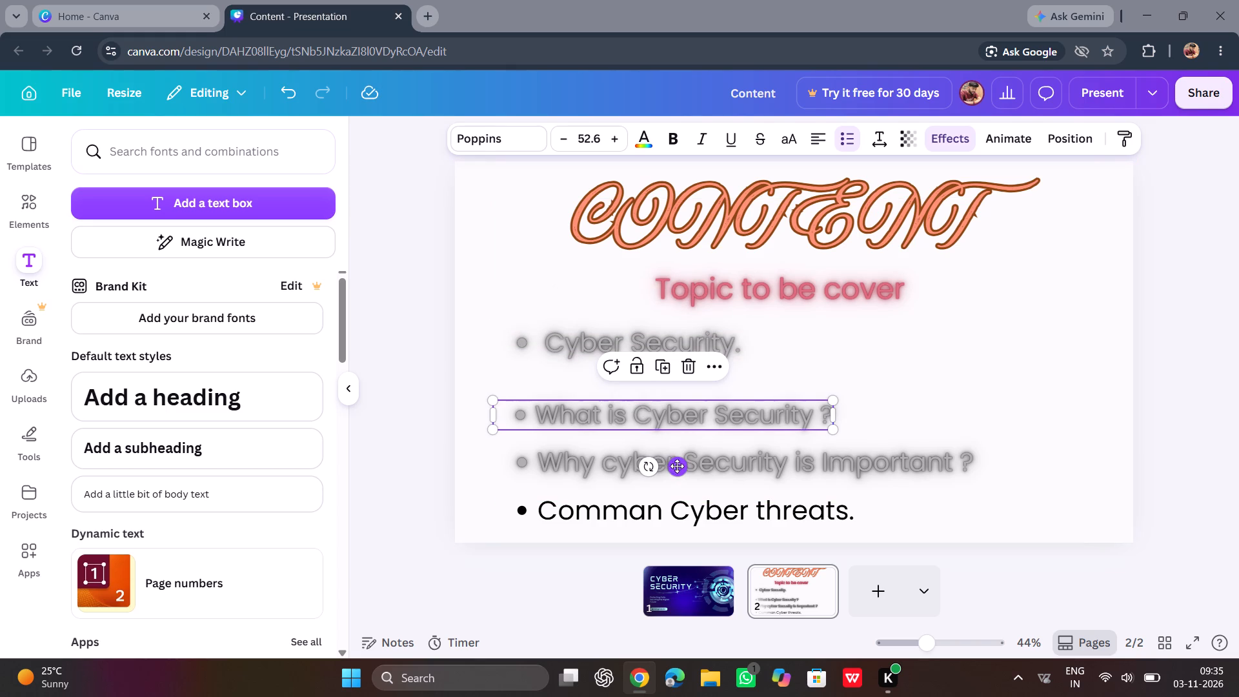
left_click_drag(677, 467, 676, 443)
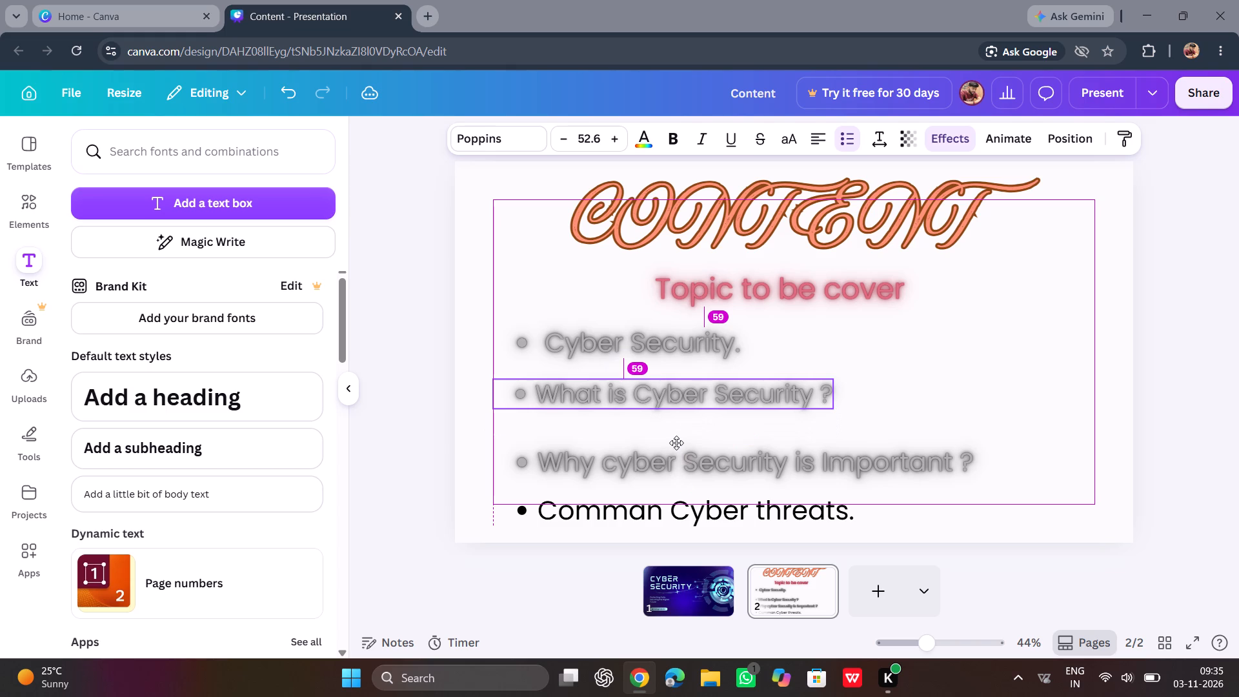
left_click_drag(676, 443, 676, 444)
Move the "Why cyber Security is Important ?" bullet up so its spacing of 59 matches the bullets above it.
left_click(676, 454)
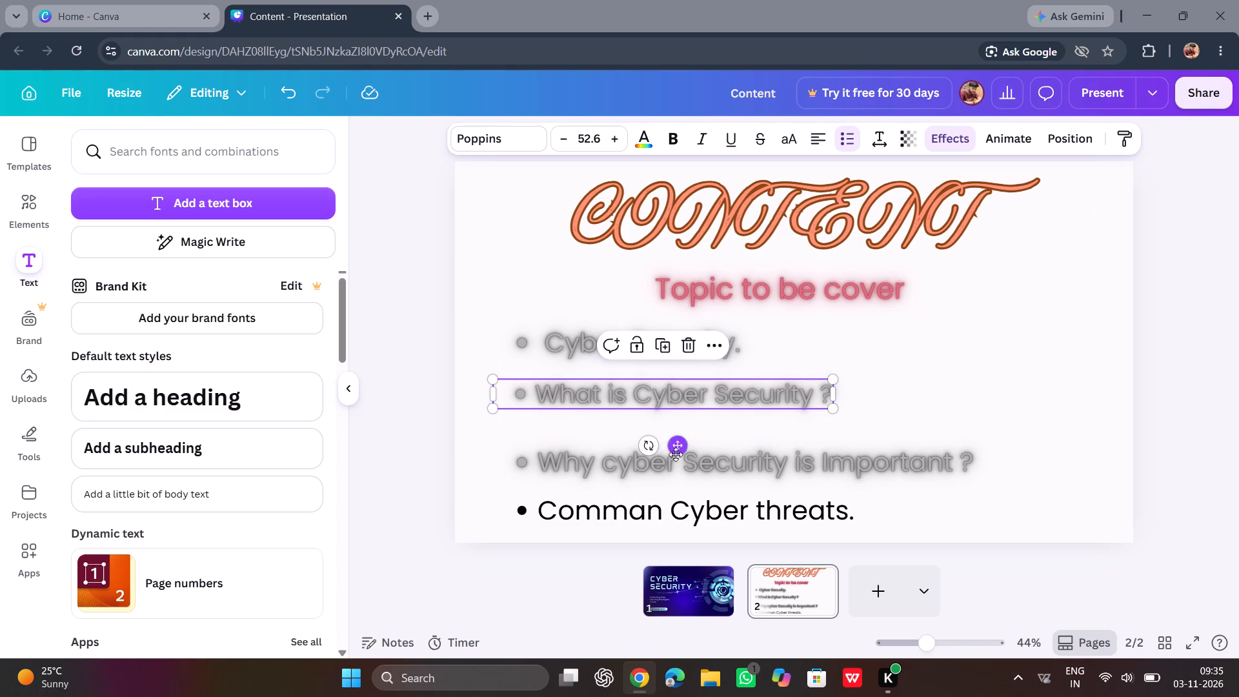
left_click(674, 466)
left_click(692, 461)
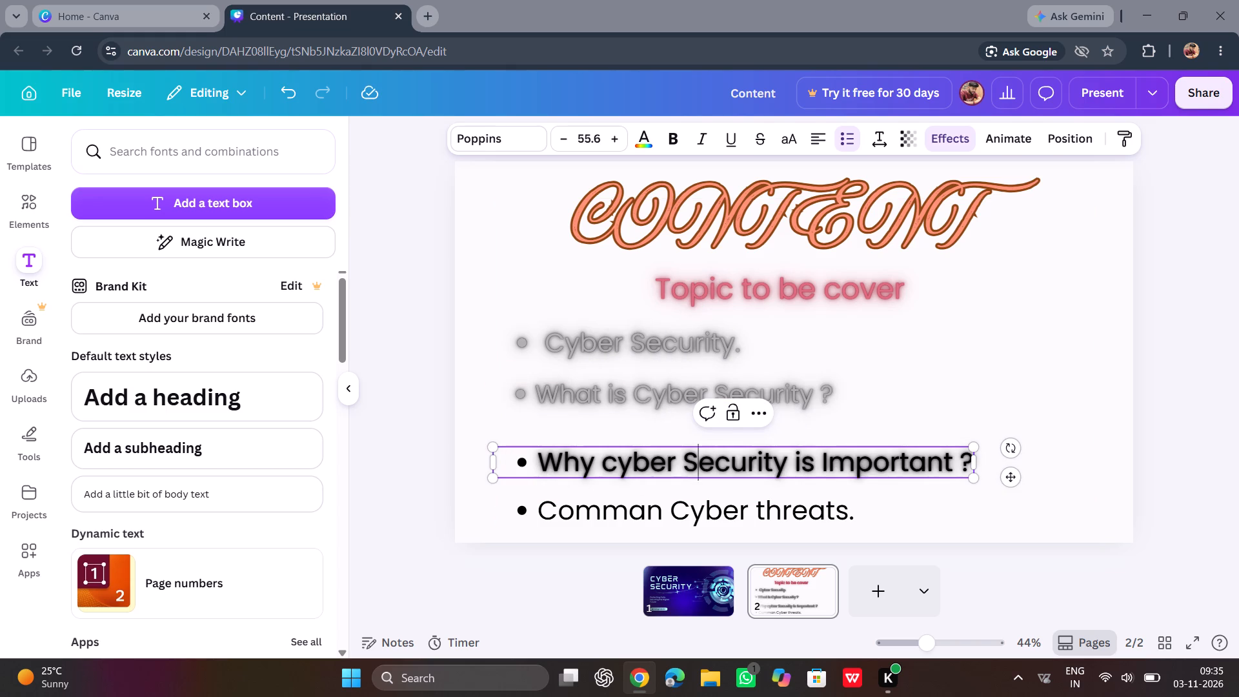
left_click_drag(1012, 481, 1012, 465)
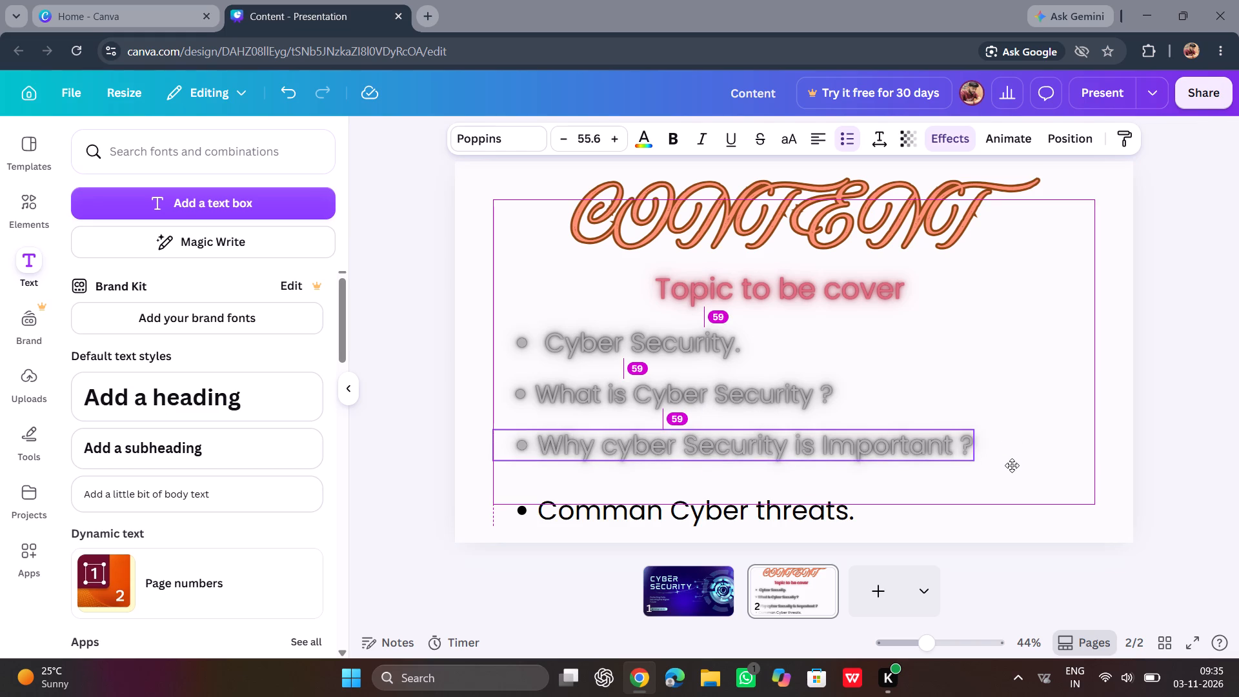
left_click_drag(1012, 465, 1012, 465)
left_click(932, 519)
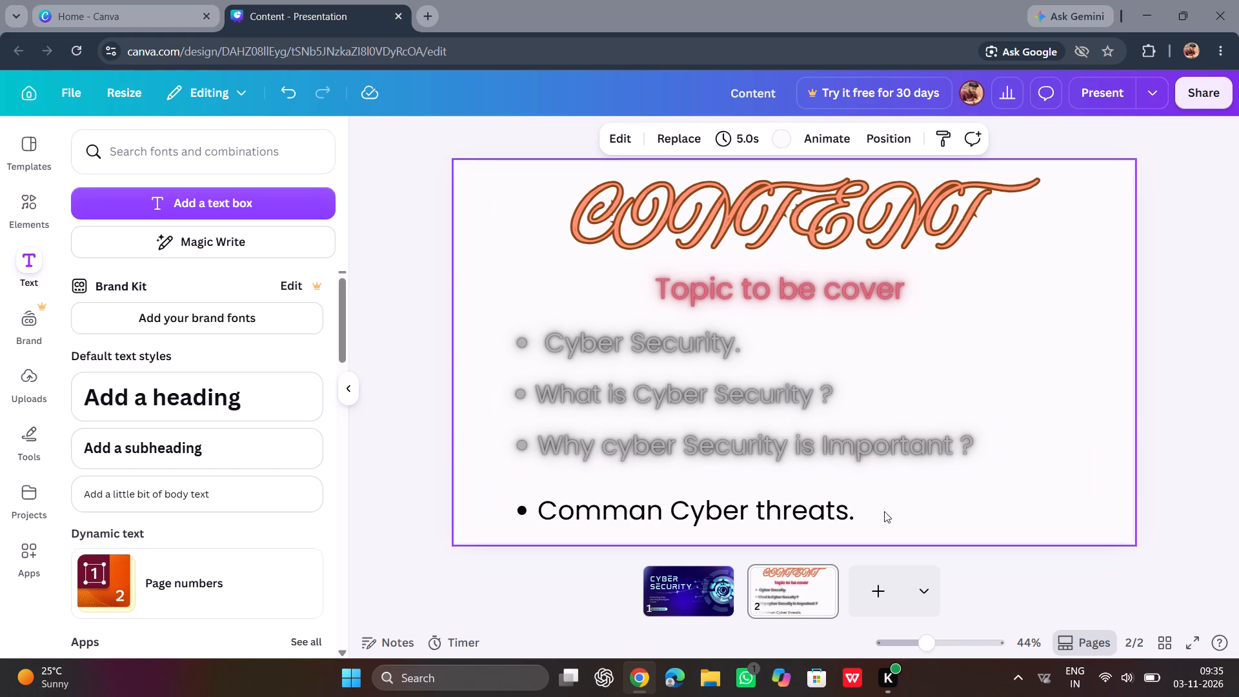
Move the "Comman Cyber threats." bullet up close beneath the "Why cyber Security is Important ?" bullet, leaving a gap of about 28.
left_click(836, 516)
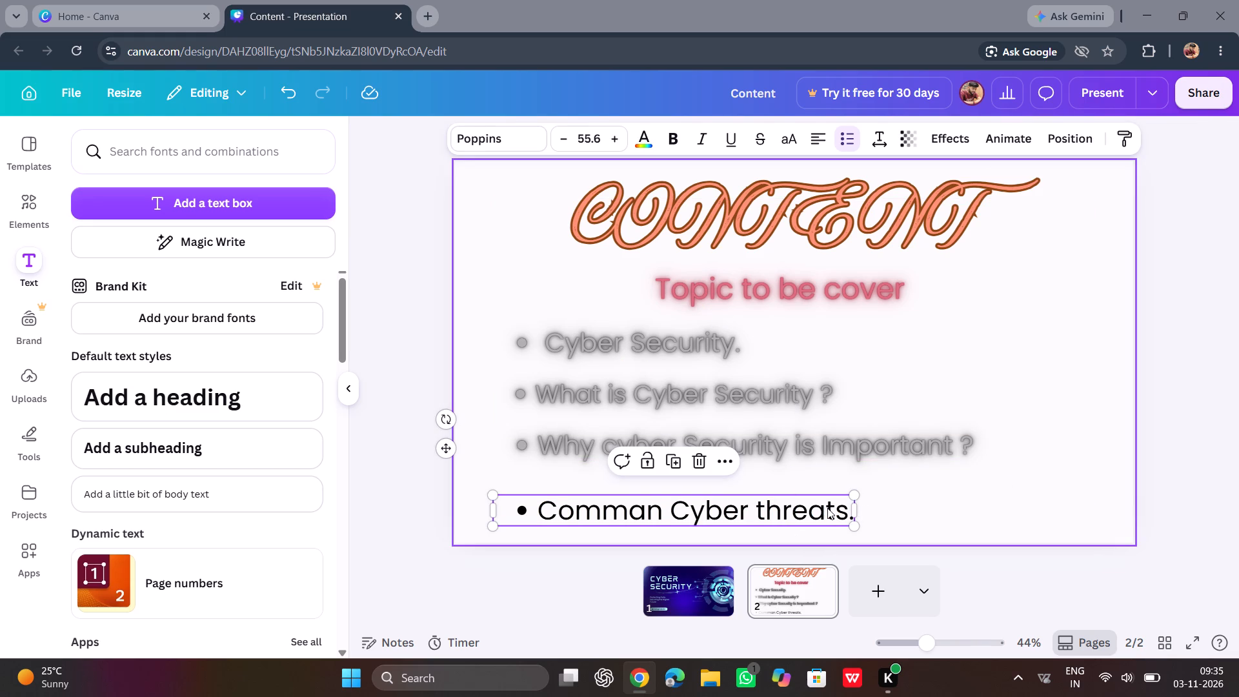
left_click(826, 508)
left_click(845, 512)
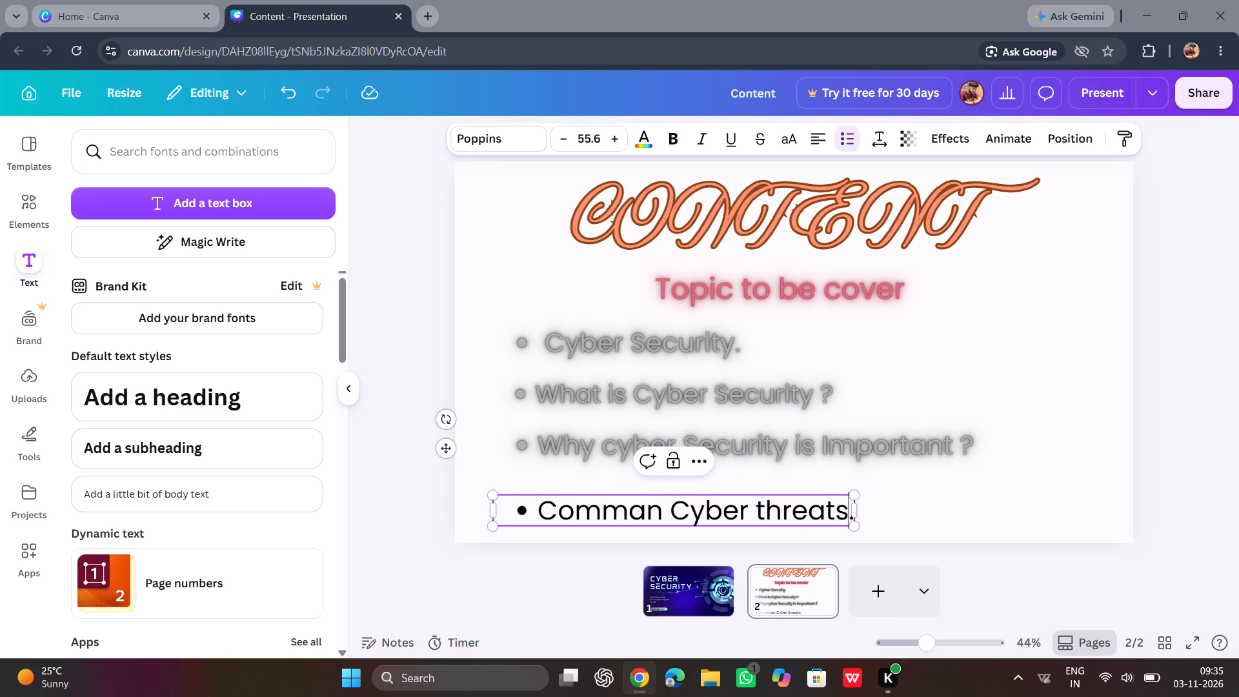
left_click_drag(741, 530, 741, 518)
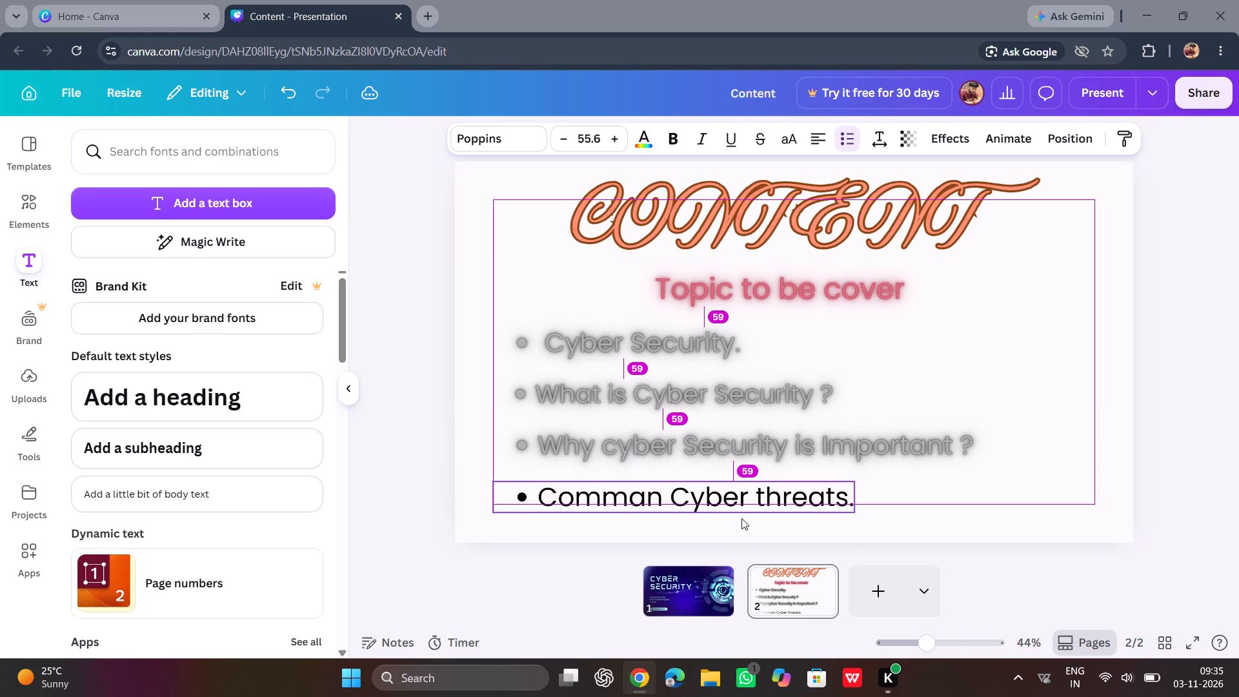
left_click_drag(741, 518, 741, 515)
left_click_drag(741, 515, 740, 505)
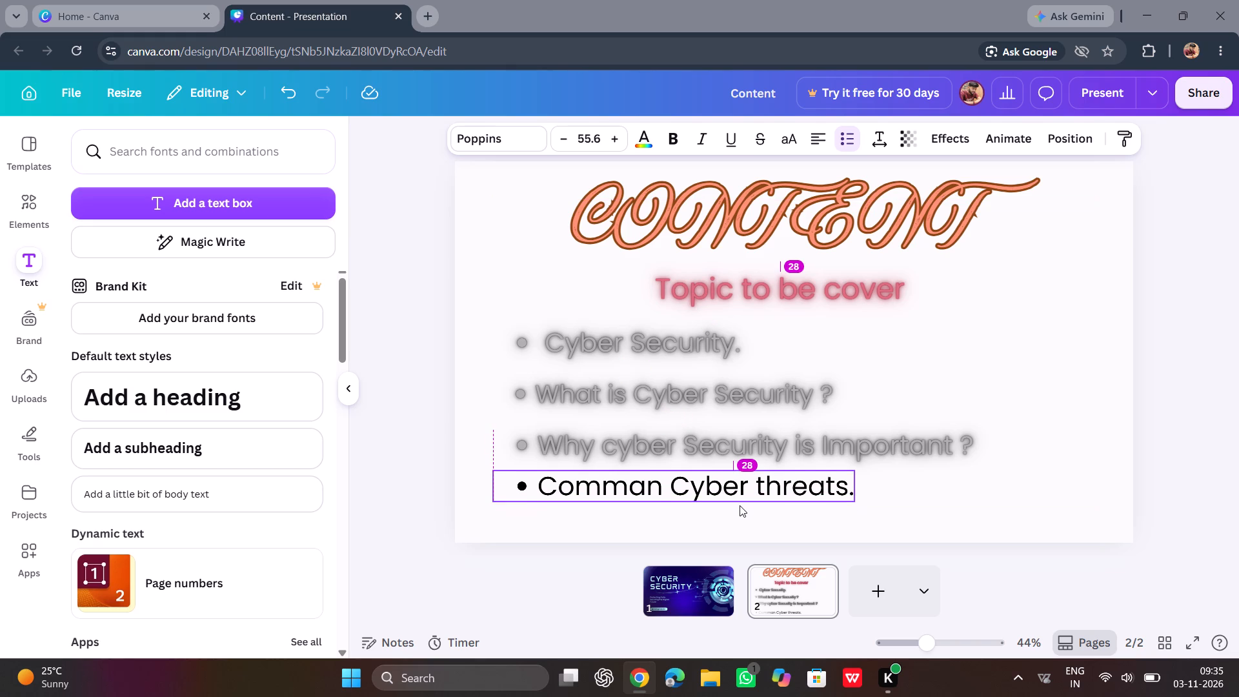
left_click_drag(740, 505, 740, 507)
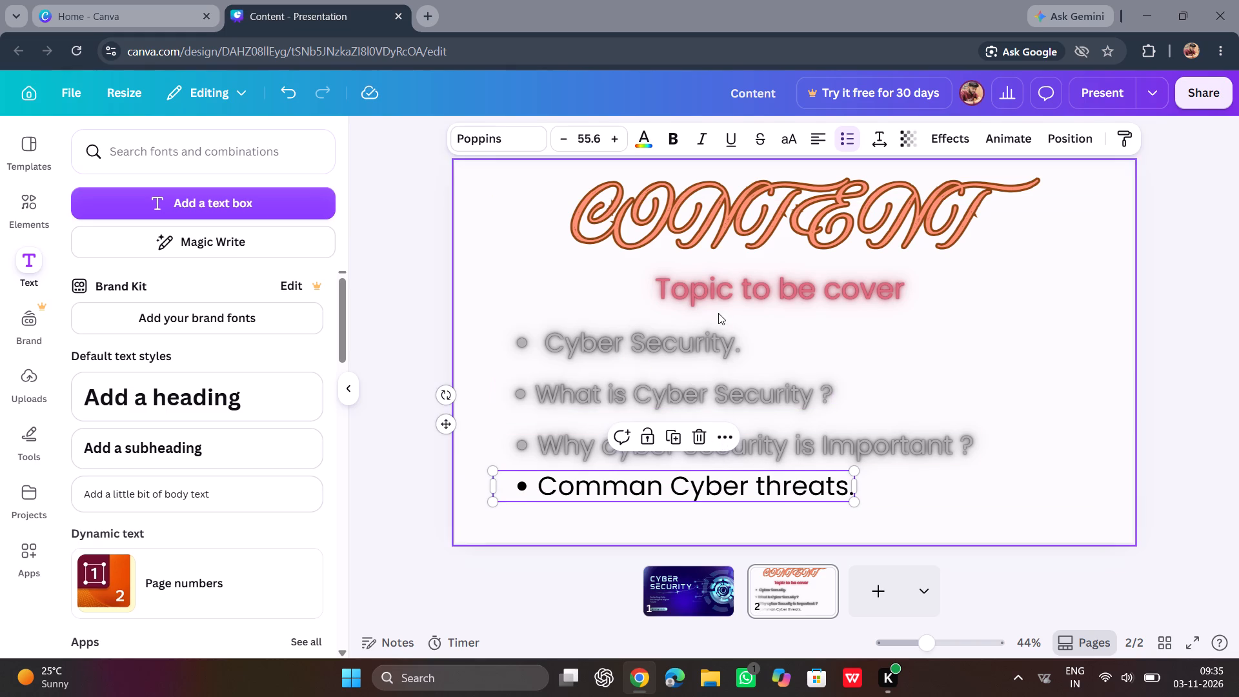
Move the "What is Cyber Security ?" bullet up beneath the "Cyber Security." bullet, reducing its spacing to 28.
left_click(730, 288)
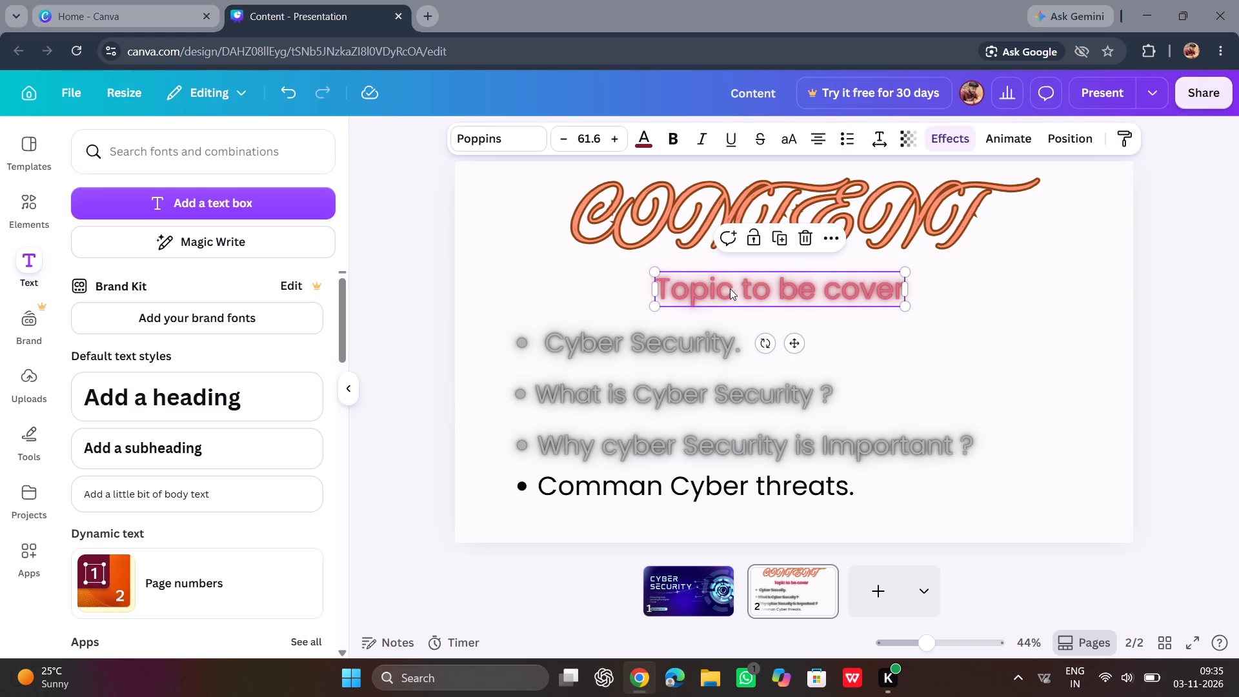
left_click_drag(676, 390, 677, 383)
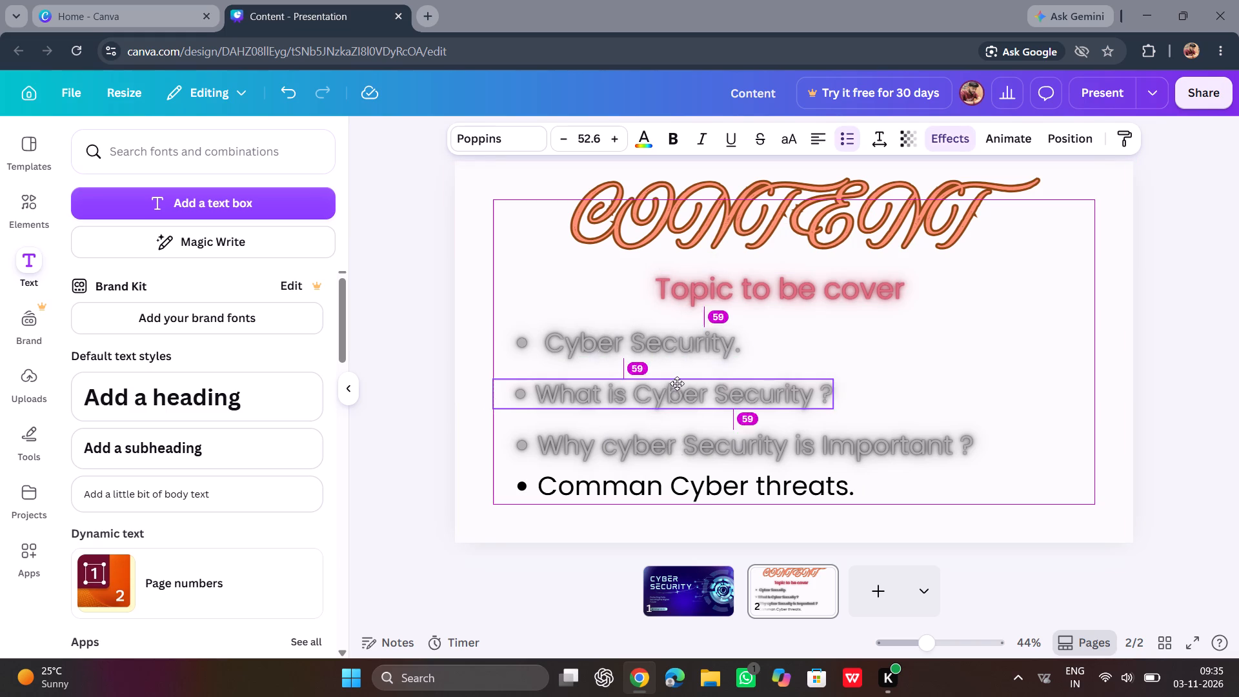
left_click_drag(677, 383, 676, 379)
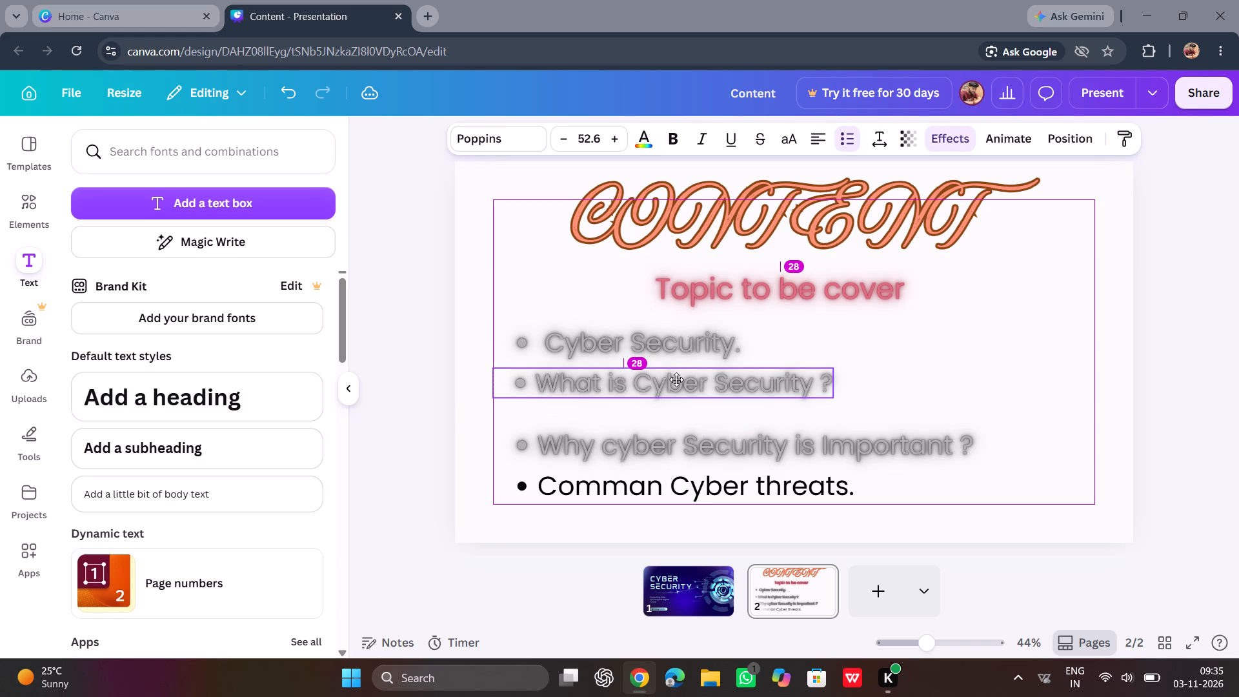
left_click_drag(676, 379, 676, 385)
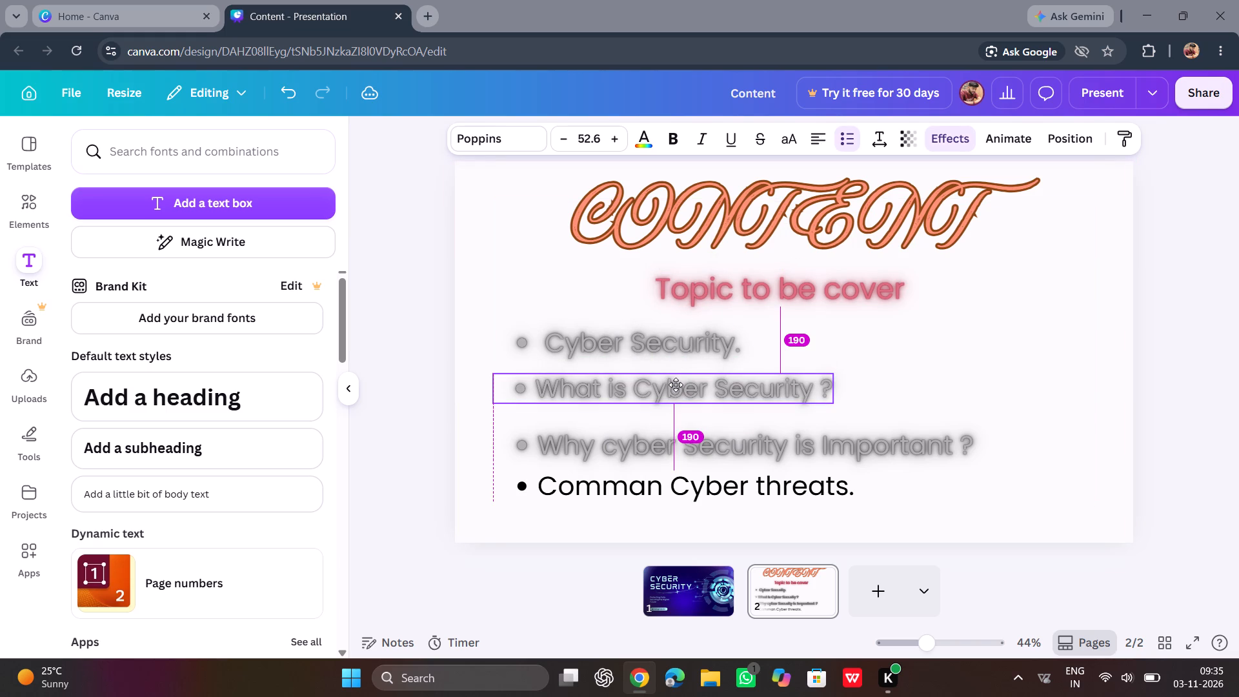
left_click_drag(676, 385, 676, 382)
left_click_drag(676, 382, 675, 379)
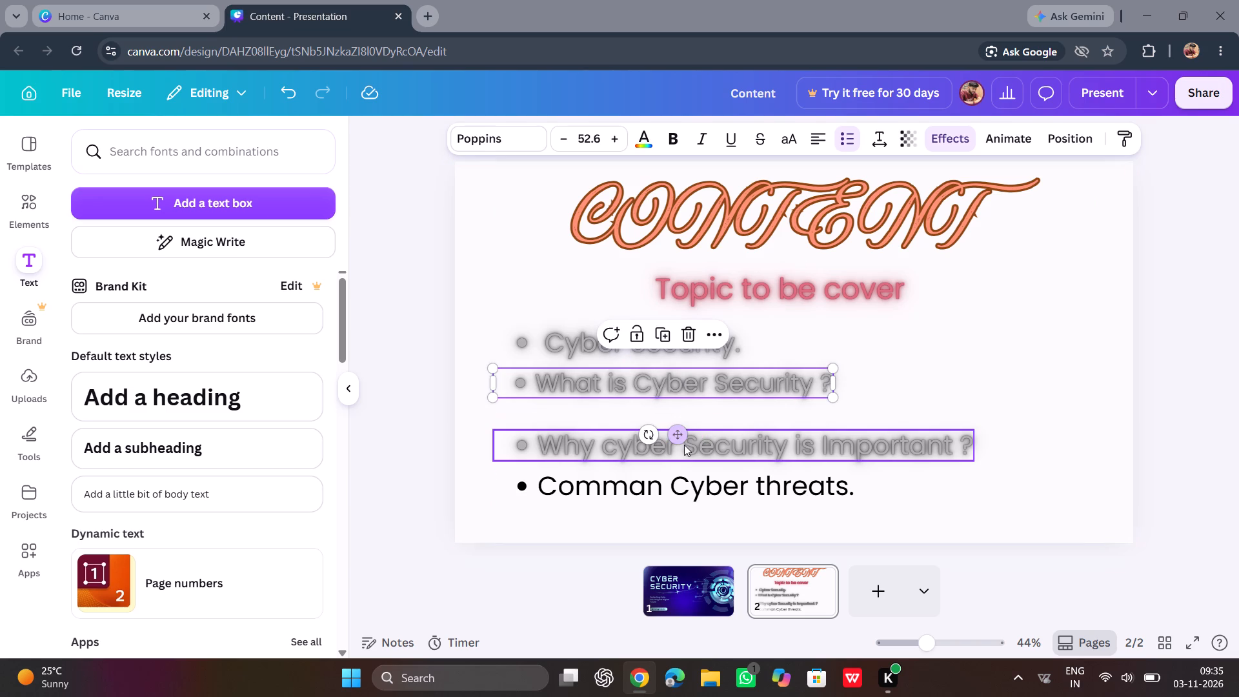
Move the "Why cyber Security is Important ?" bullet up, closer to the "What is Cyber Security ?" bullet.
left_click(687, 444)
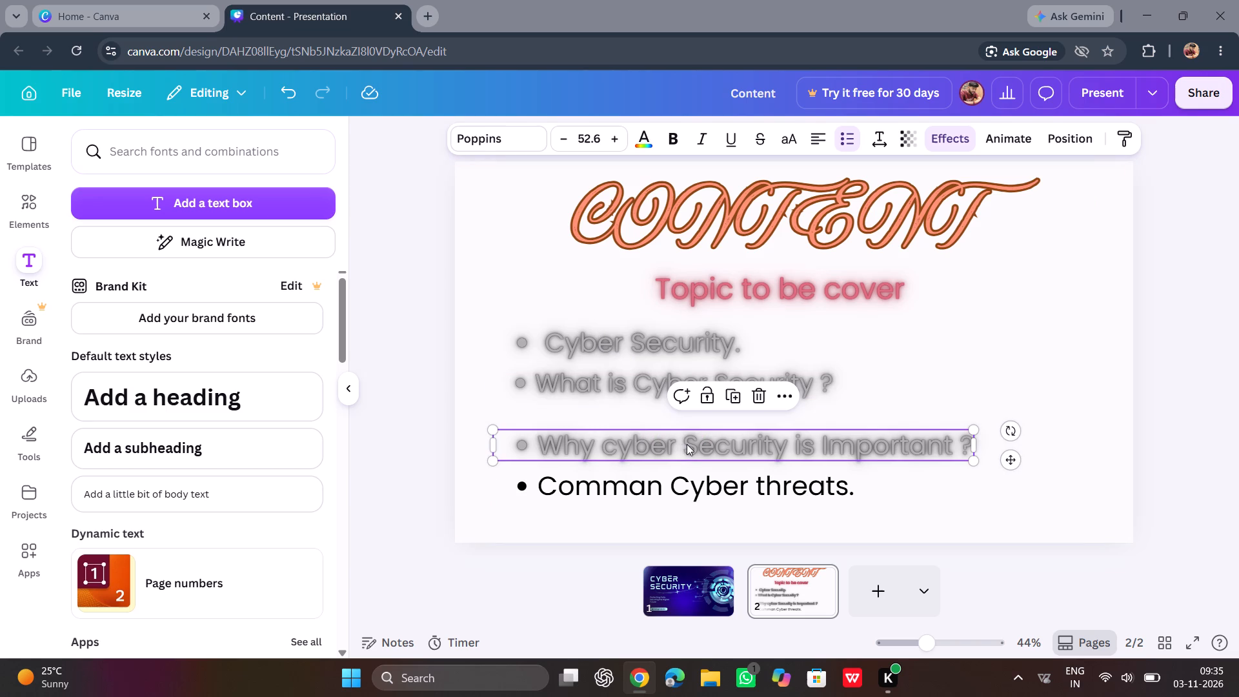
left_click_drag(1009, 465, 1005, 450)
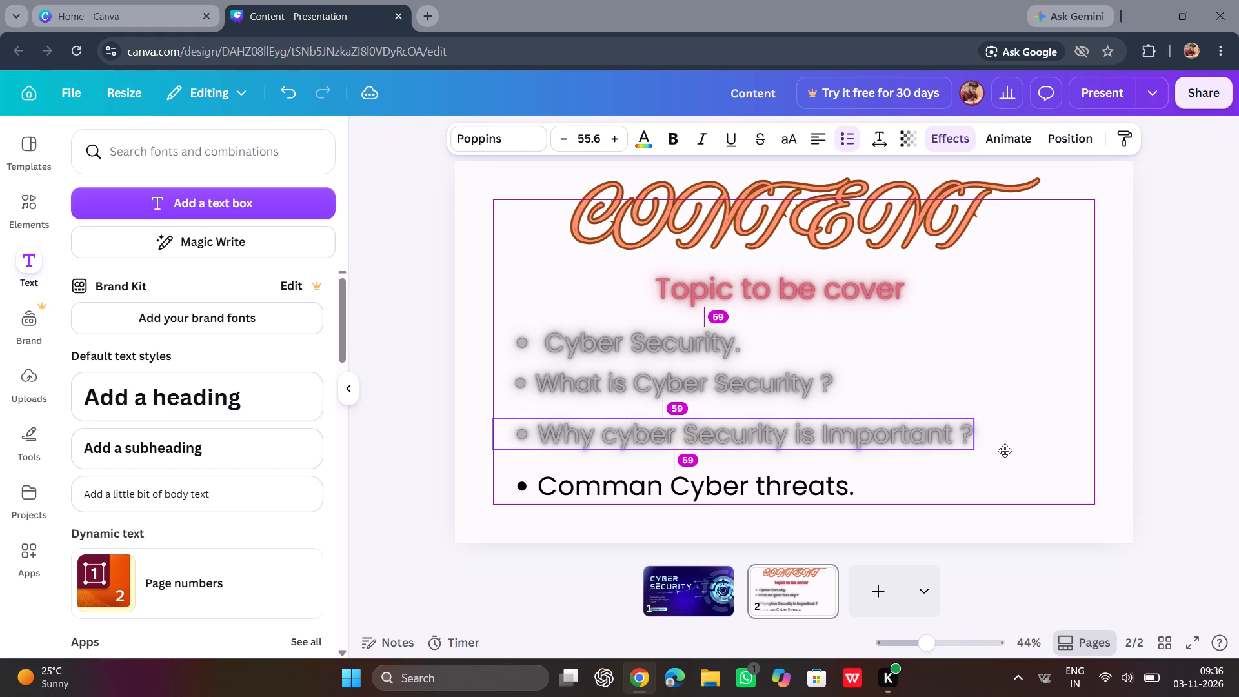
left_click_drag(1005, 450, 1004, 449)
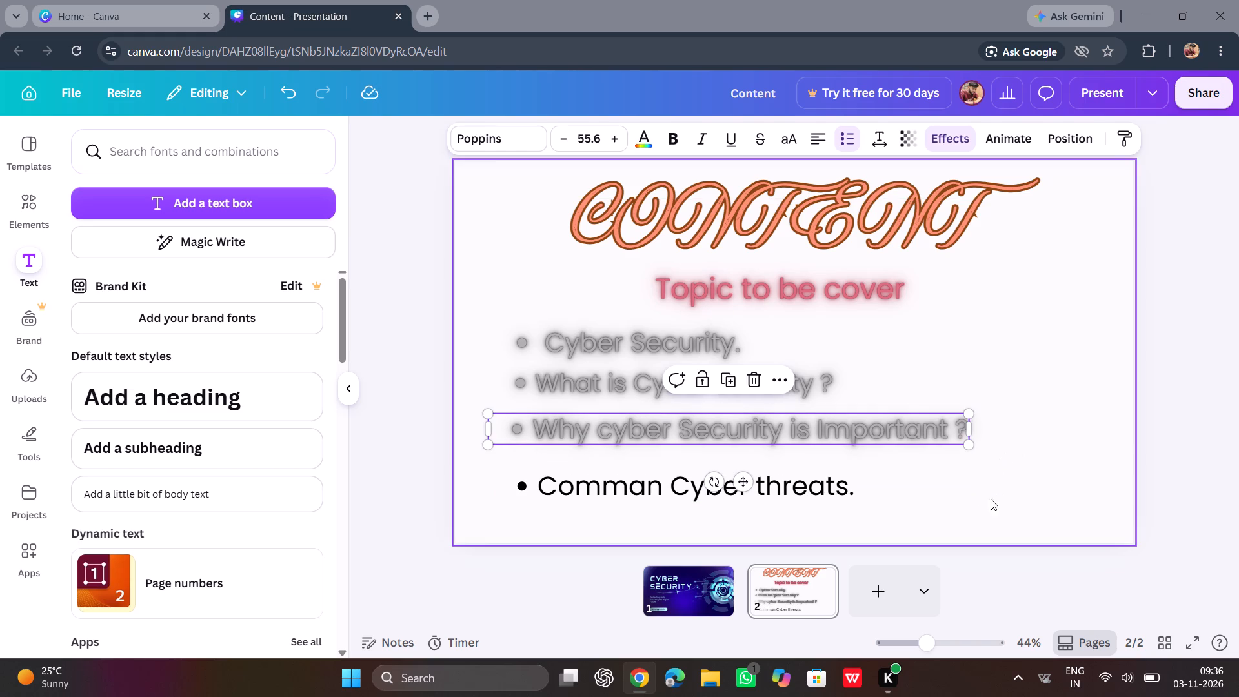
Move the "Comman Cyber threats." bullet up, closer to the "Why cyber Security is Important ?" bullet.
left_click(861, 487)
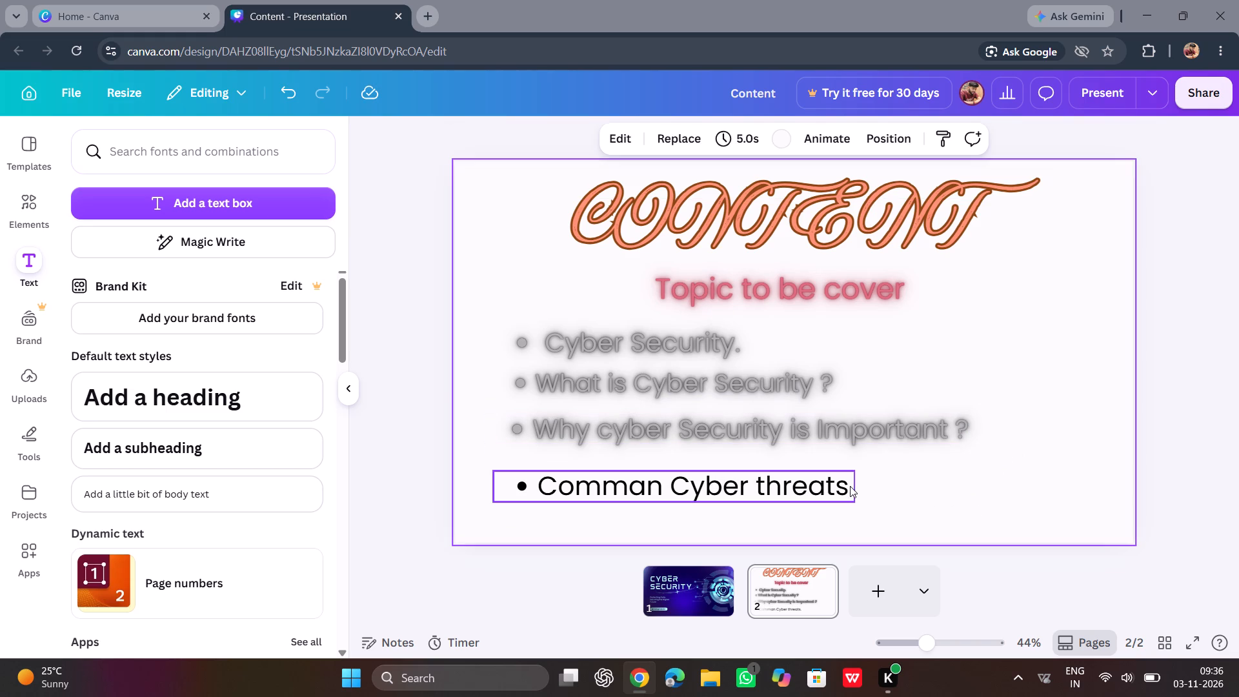
left_click(850, 486)
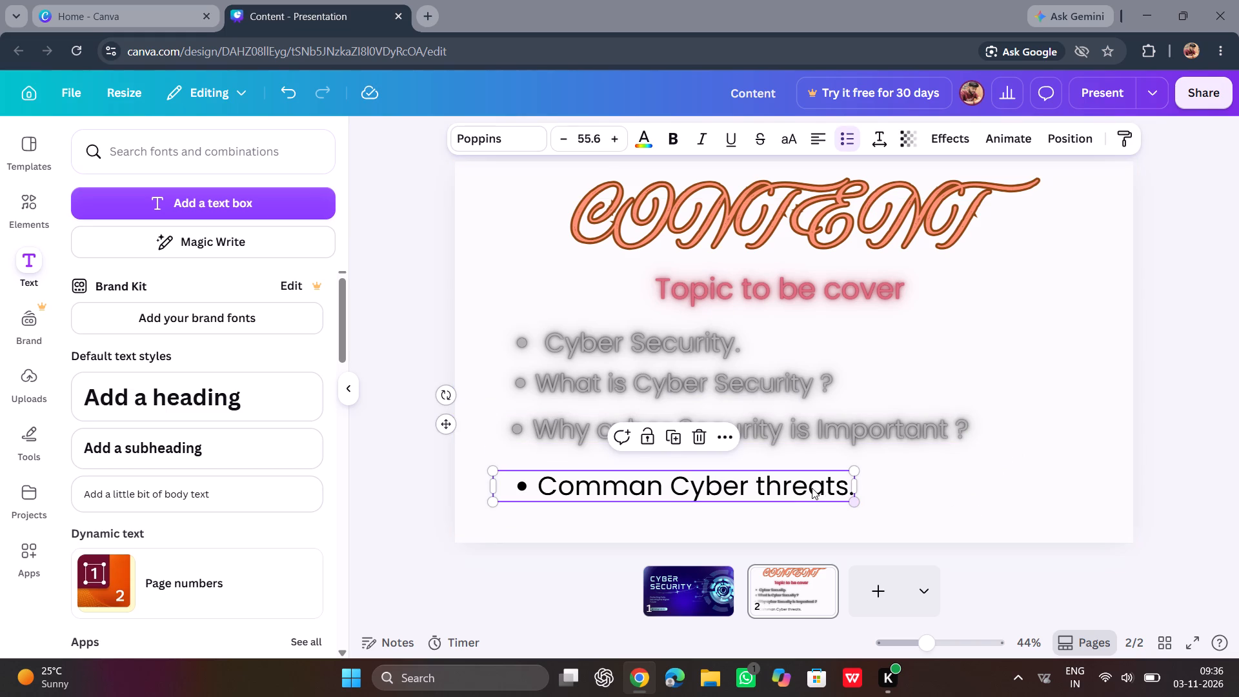
left_click(812, 488)
left_click(871, 498)
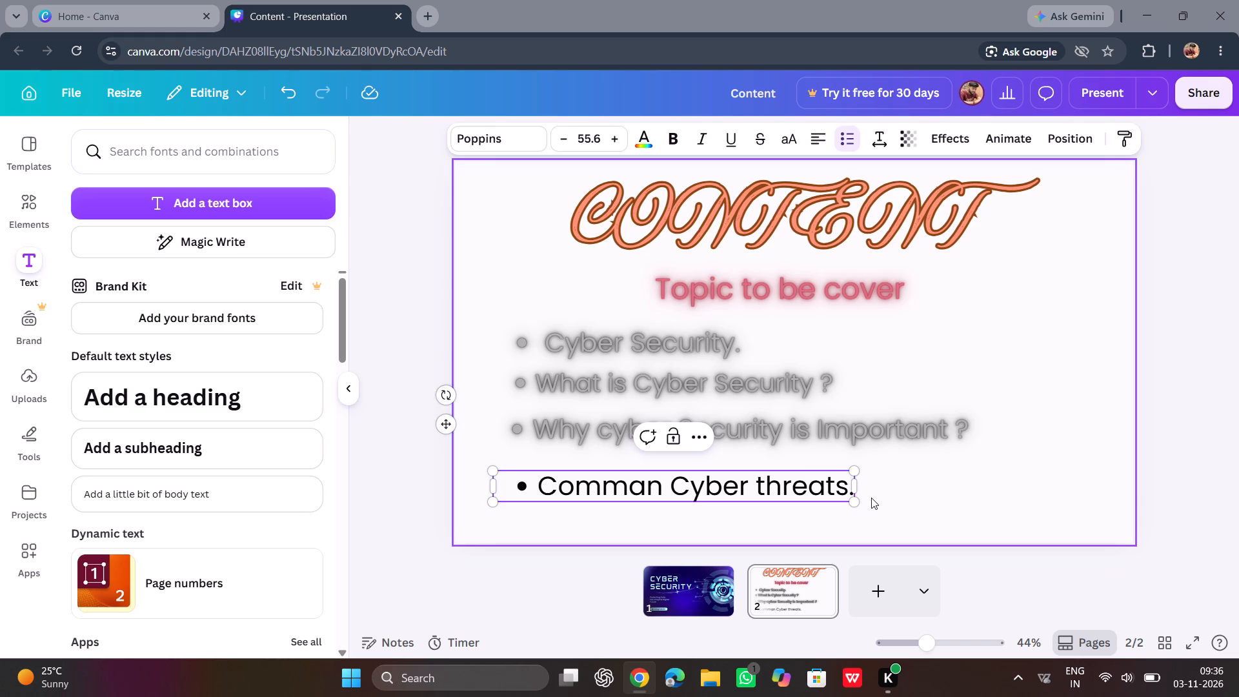
left_click_drag(826, 488, 826, 481)
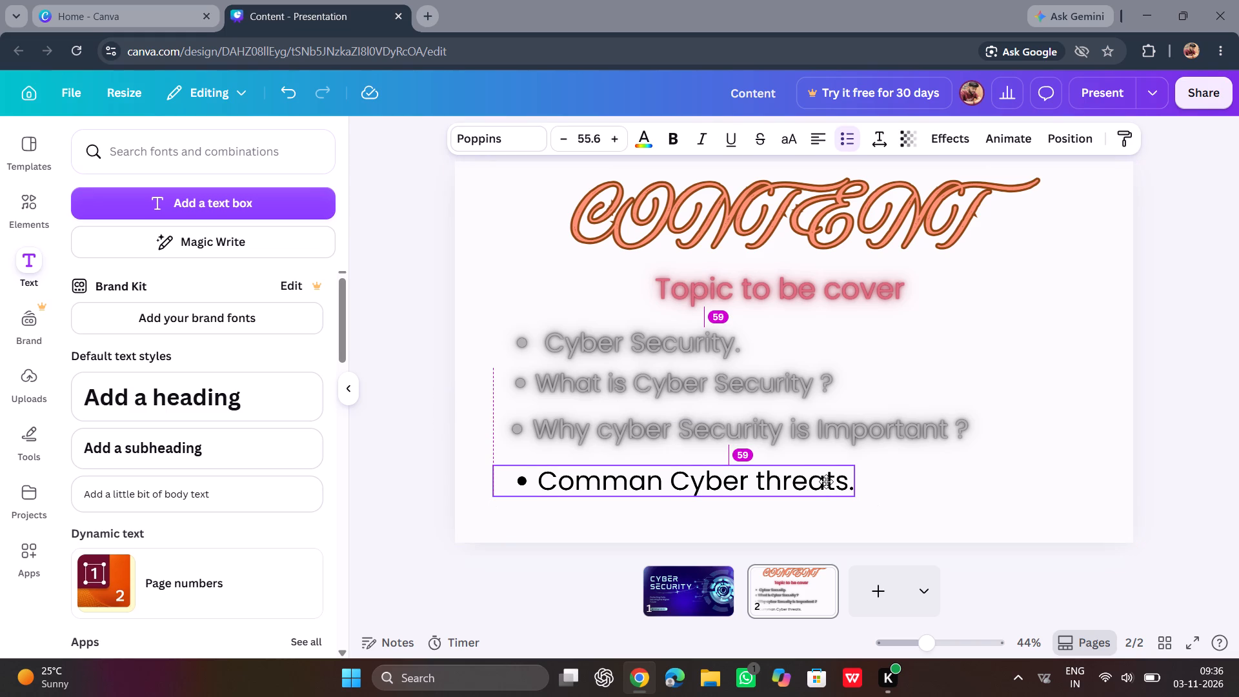
left_click_drag(826, 481, 826, 476)
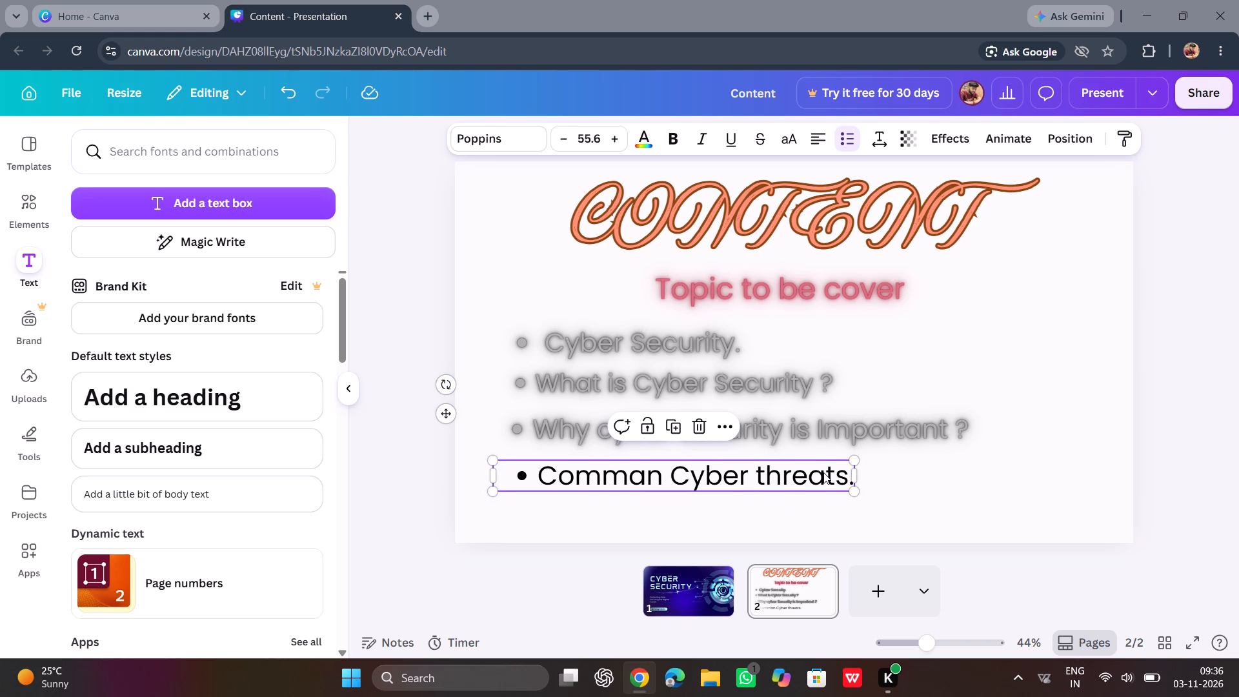
Apply the Neon text effect to the "Comman Cyber threats." bullet.
left_click(823, 472)
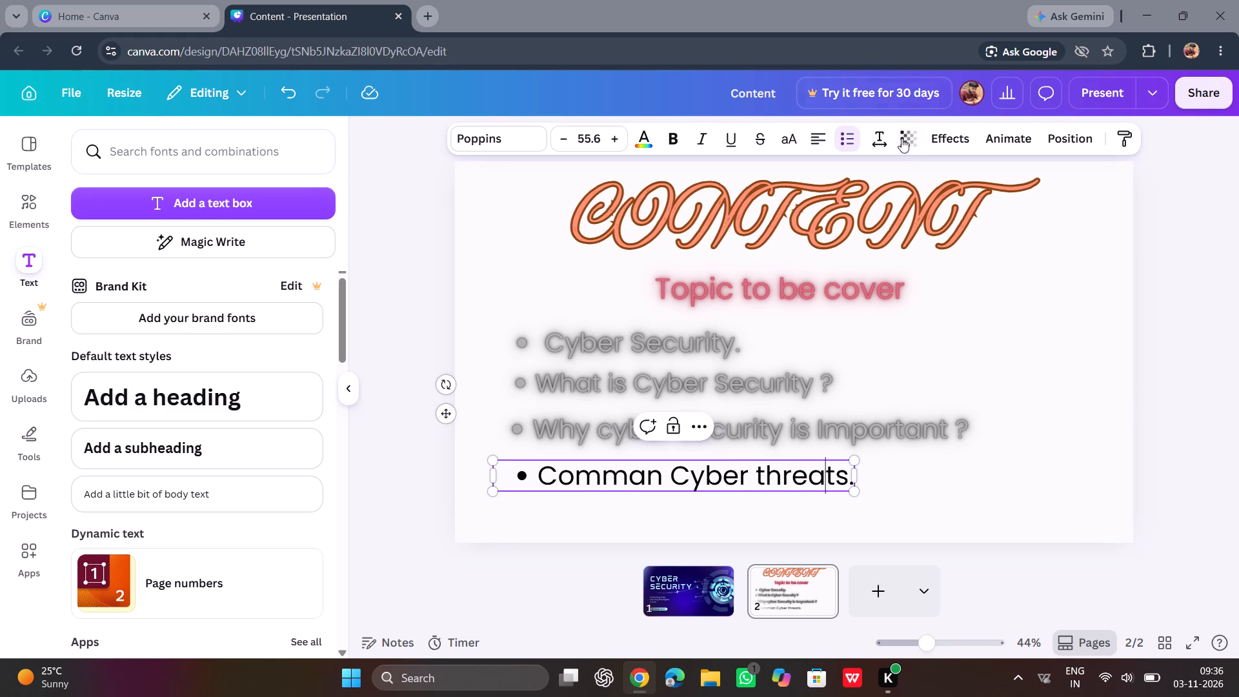
left_click(956, 137)
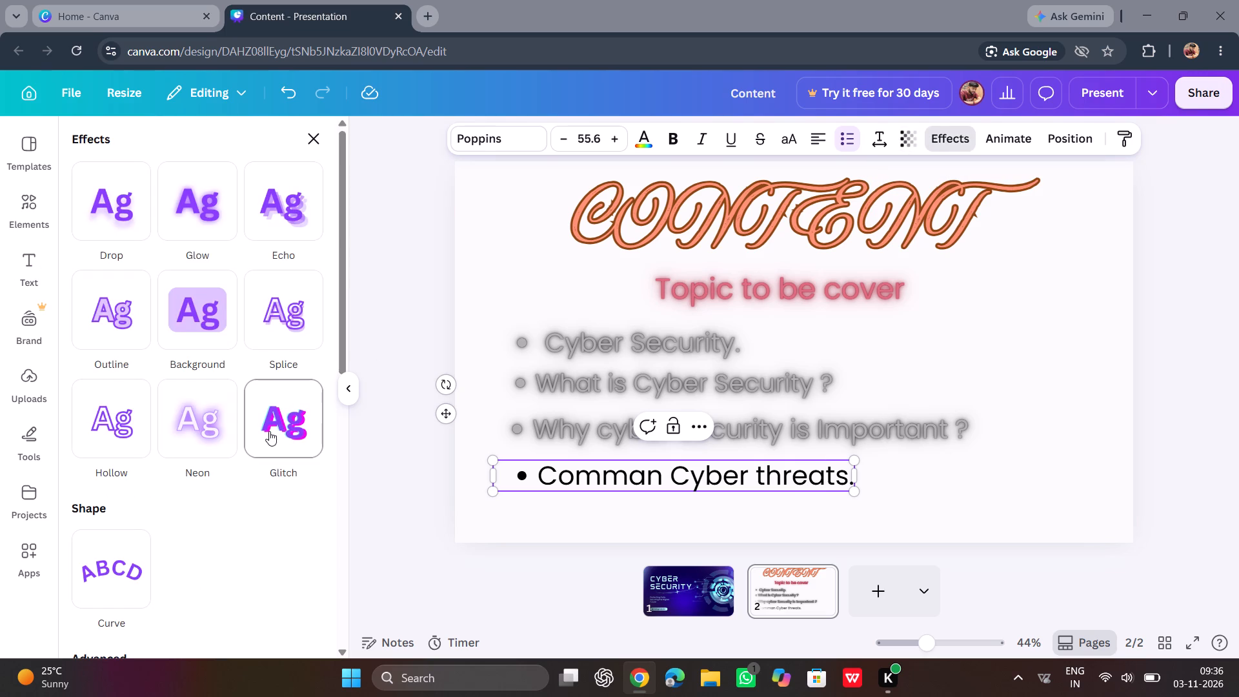
left_click(223, 409)
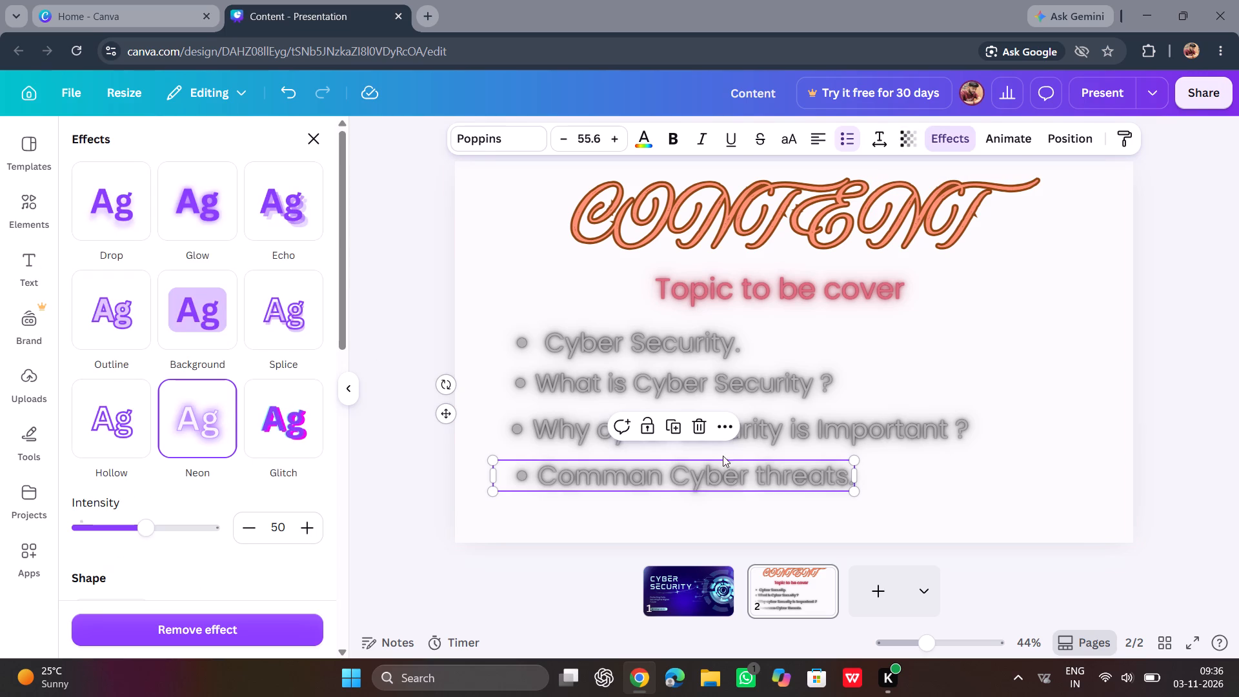
left_click(916, 472)
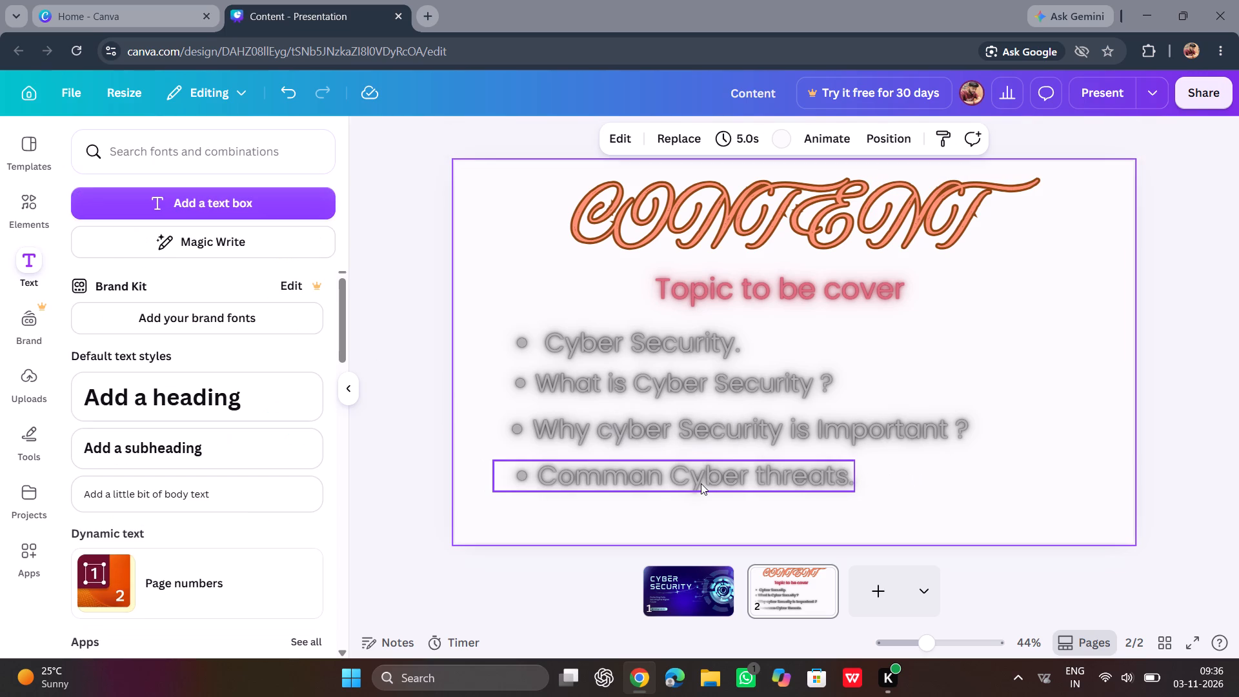
Nudge the lower three topic bullets slightly down and align their left edges to even out the list spacing.
left_click_drag(701, 483, 703, 491)
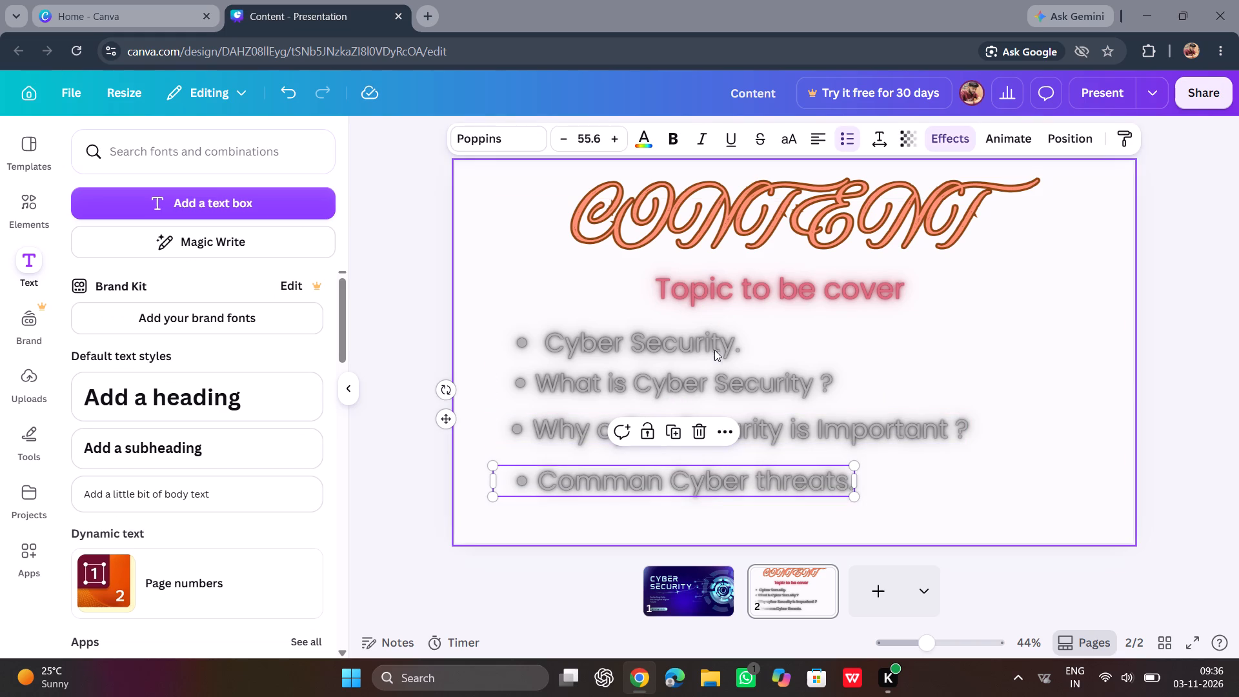
left_click(715, 373)
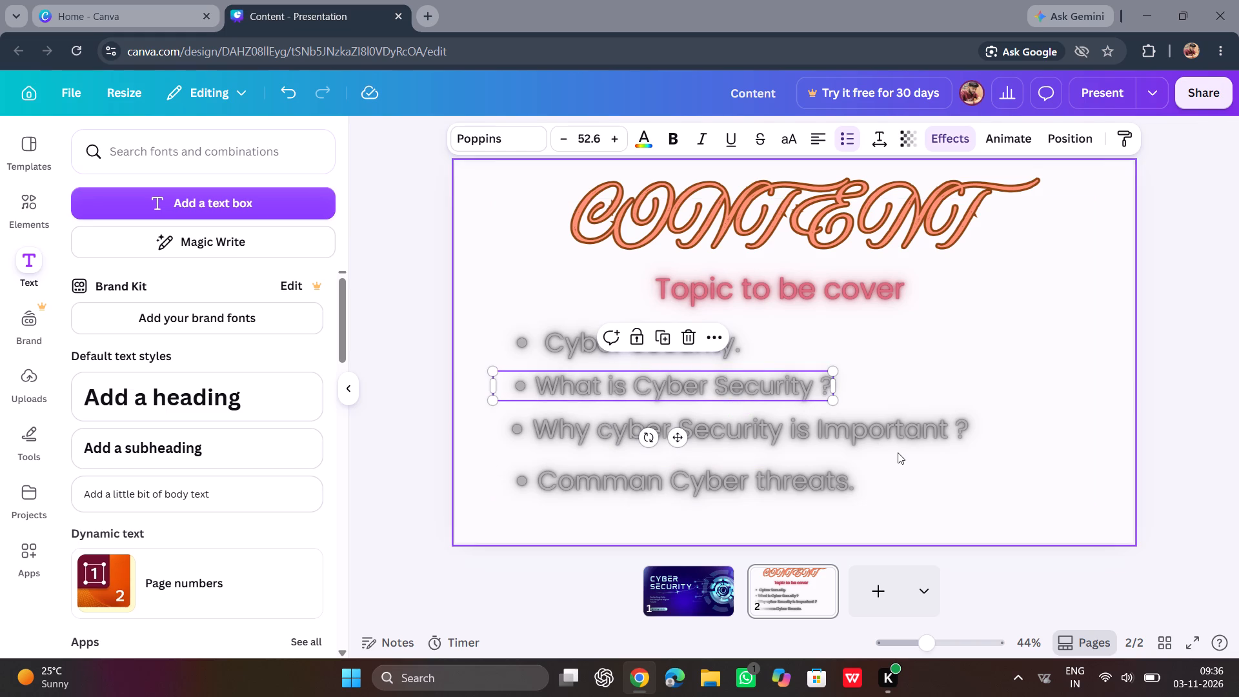
left_click(803, 434)
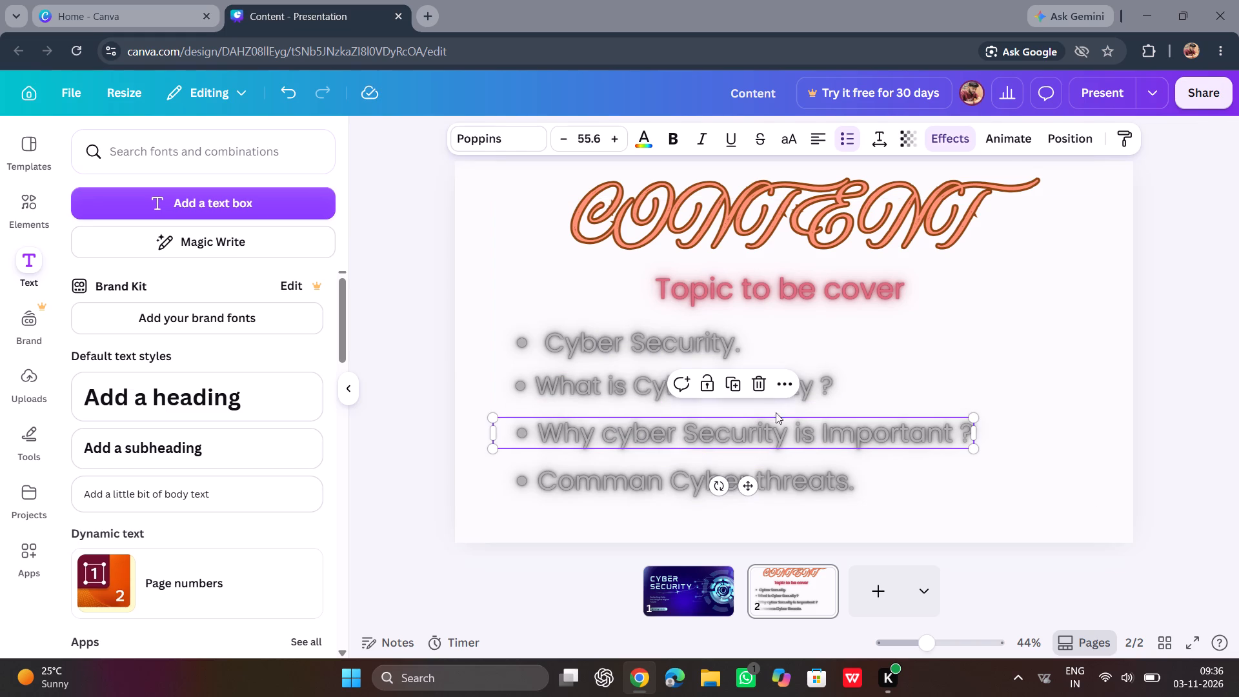
left_click(792, 481)
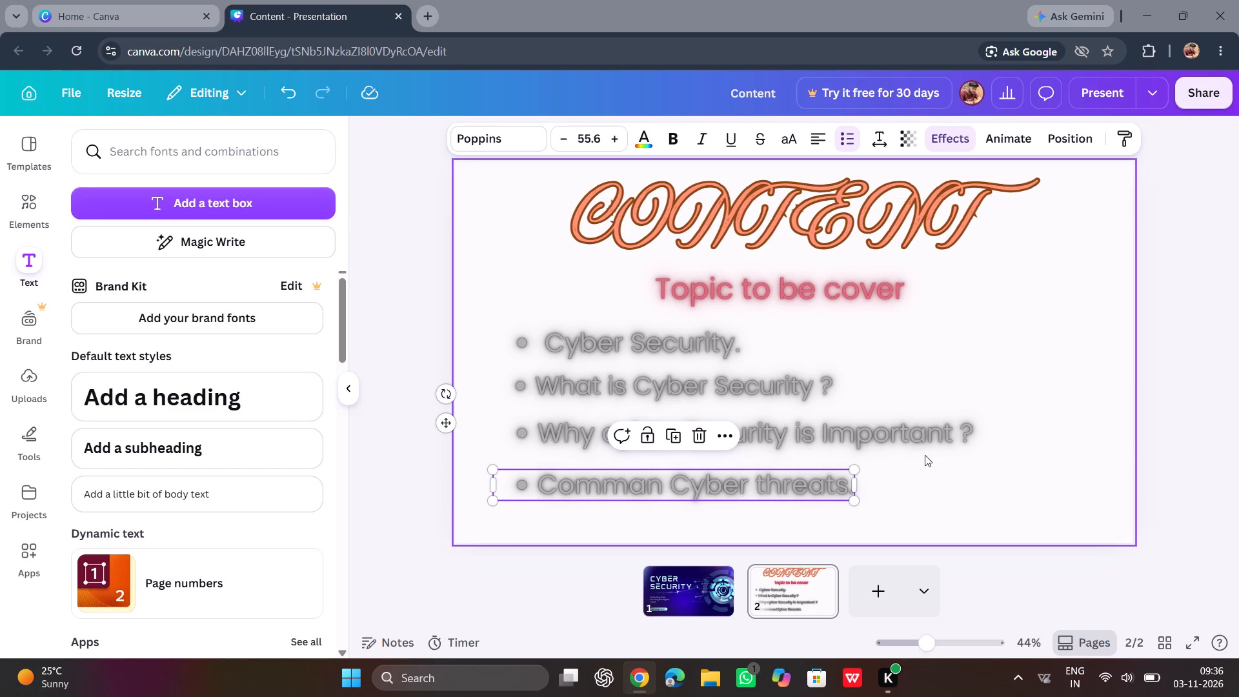
left_click(931, 490)
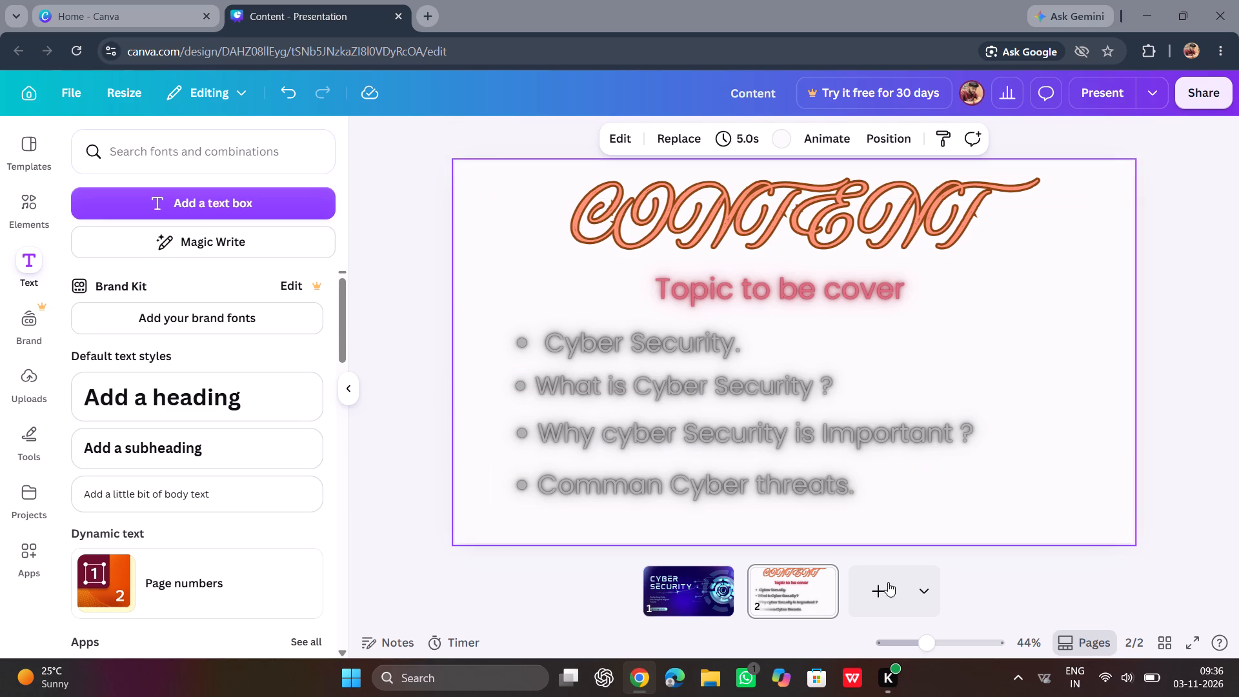
Add a blank third page after the content page.
left_click(860, 596)
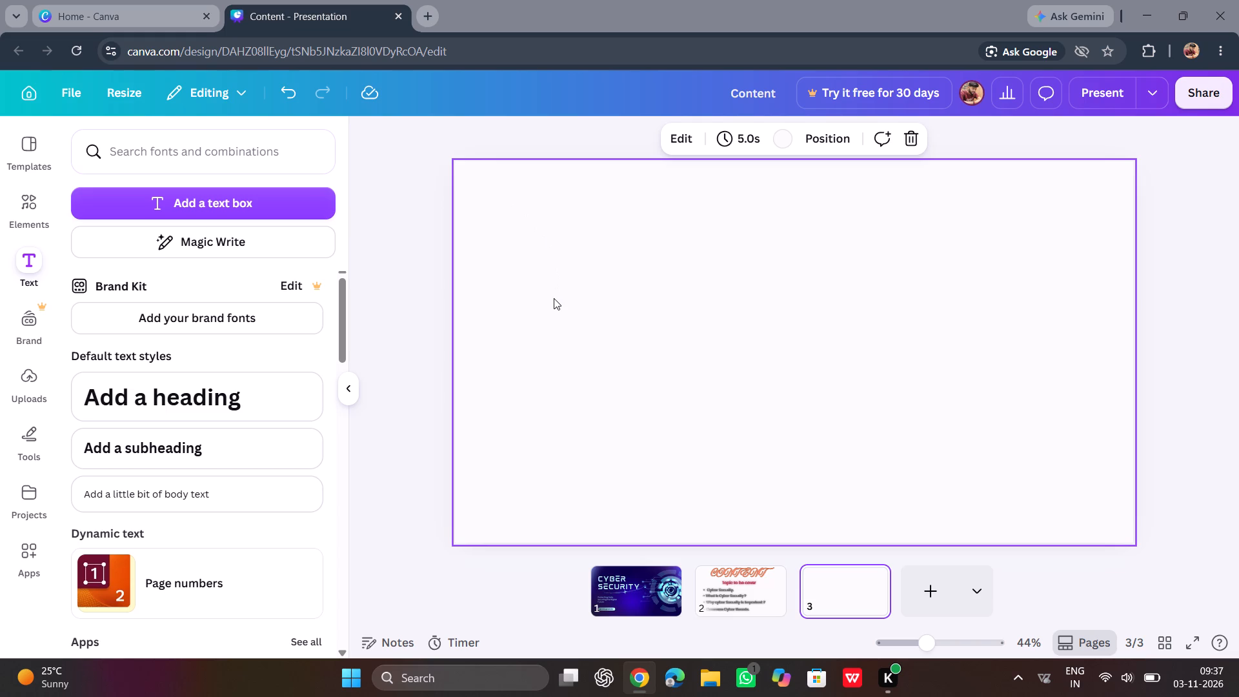
Add a text box on page 3 containing a bullet that reads "Type of cyber SEqurity".
key("shift+asterisk")
left_click(262, 190)
key("BackSpace")
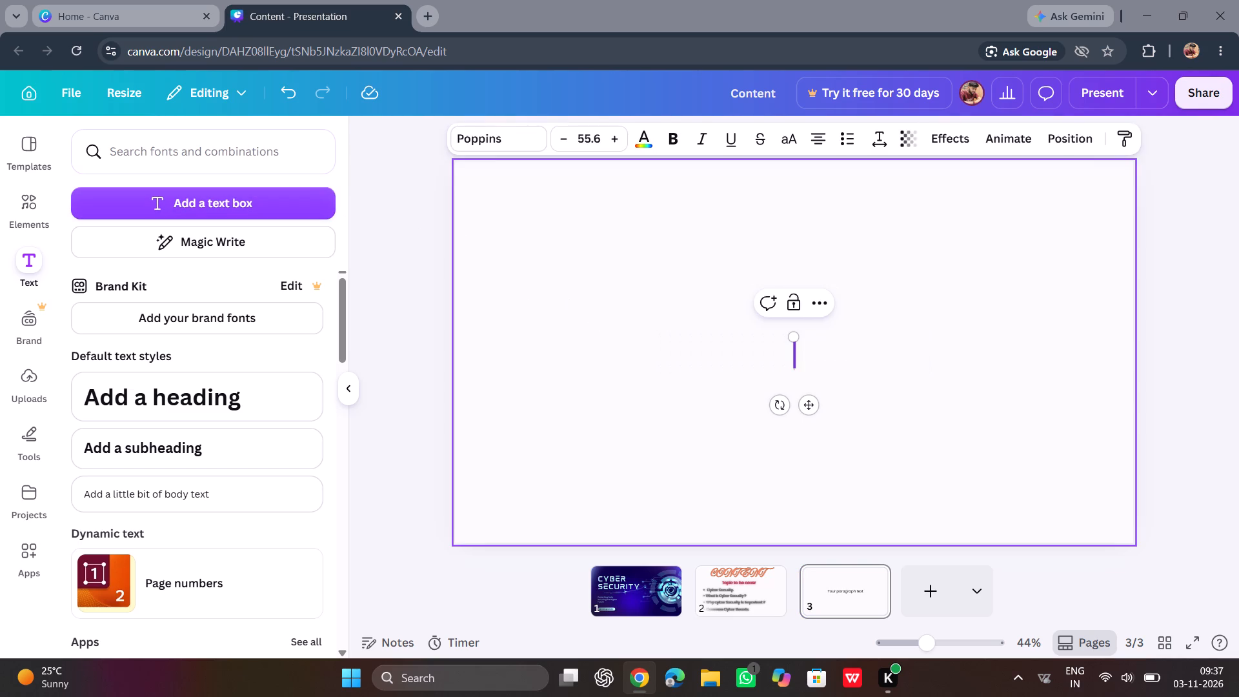
type("*")
key("space")
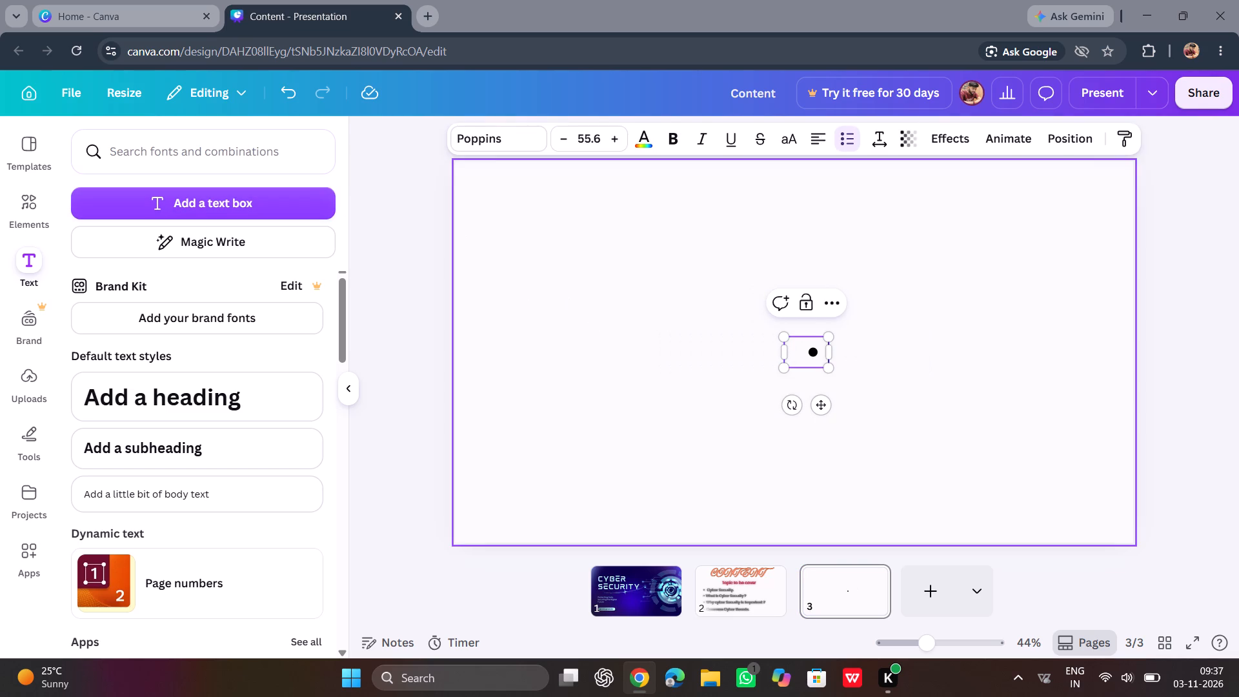
key("shift+t")
key("y")
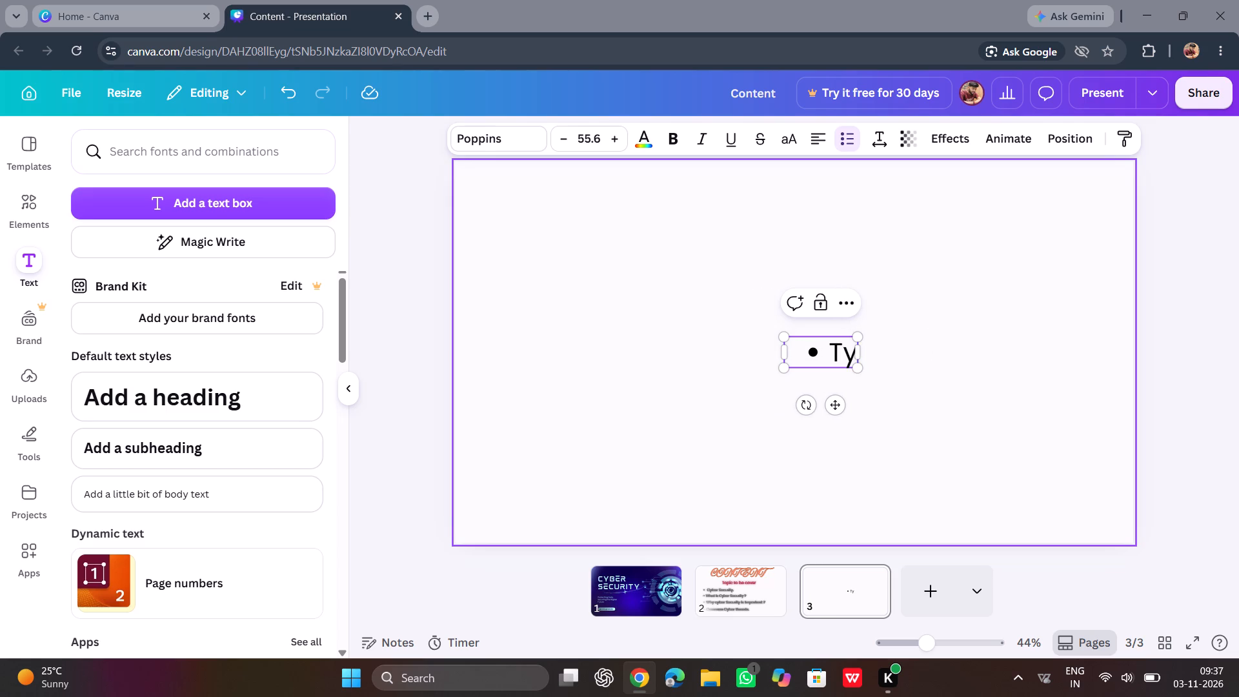
type("pe of")
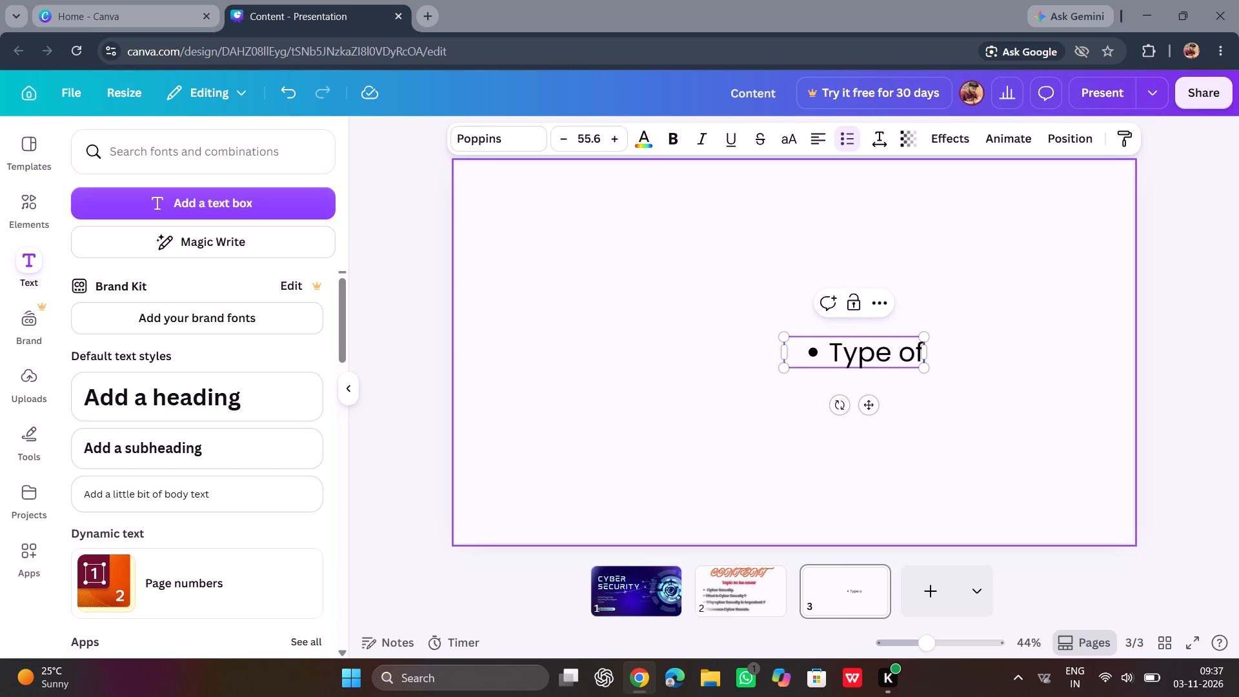
key("space")
type("cybber")
key("space")
key("BackSpace")
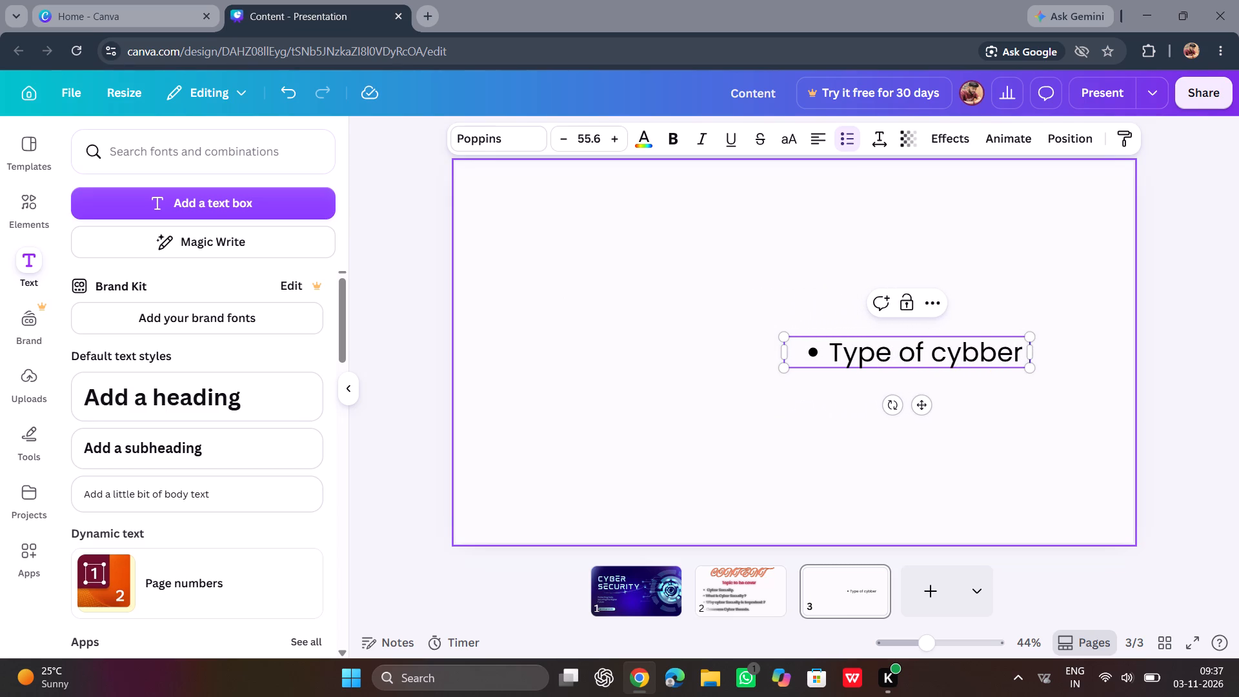
key("BackSpace")
key("BackSpace")
key("BackSpace")
type("er")
key("space")
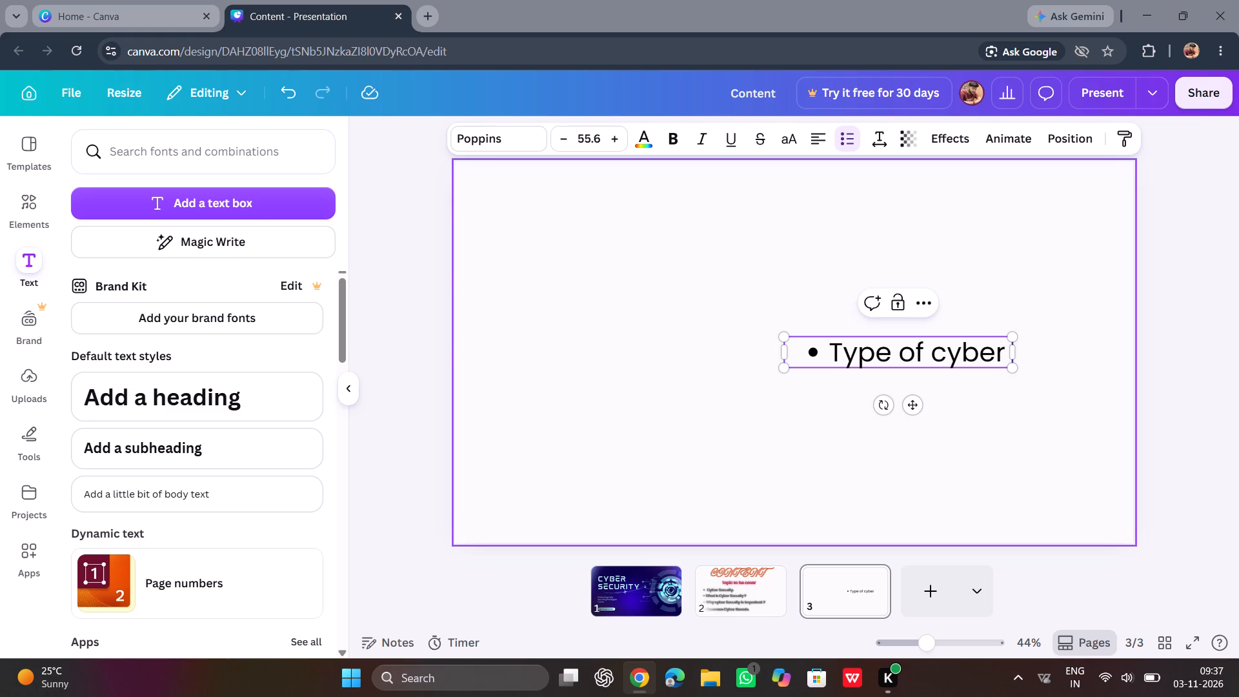
type("SEqurity")
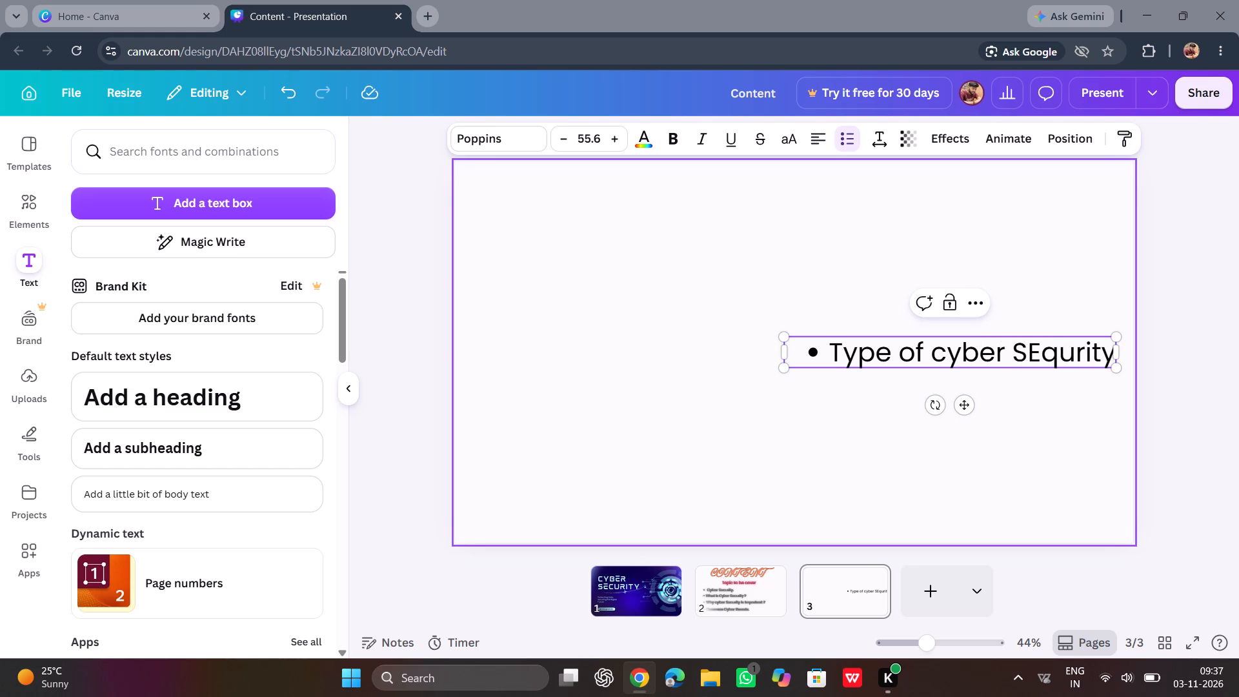
Change the capital E in the bullet's last word to lowercase so it reads "Sequrity".
key("Left")
key("Left")
key("Left")
key("Left")
key("Left")
key("Left")
key("Left")
key("Delete")
key("e")
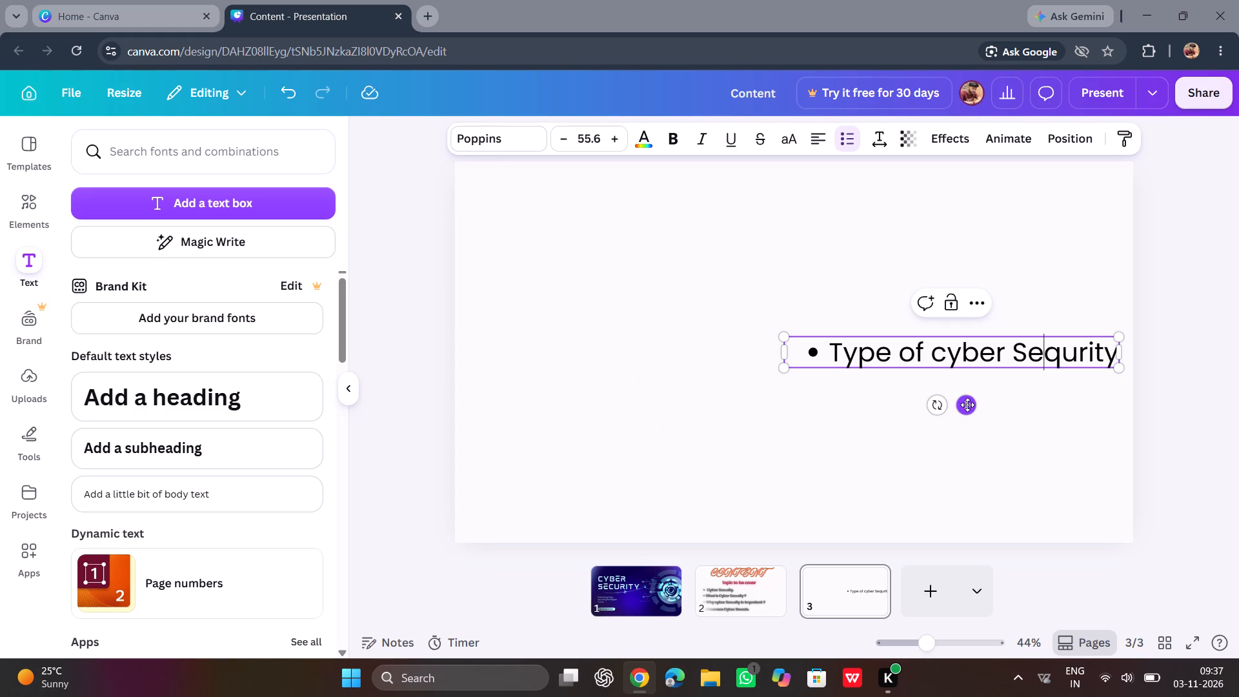
Move the "Type of cyber Sequrity" bullet to the upper left area of page 3.
left_click_drag(967, 405, 694, 268)
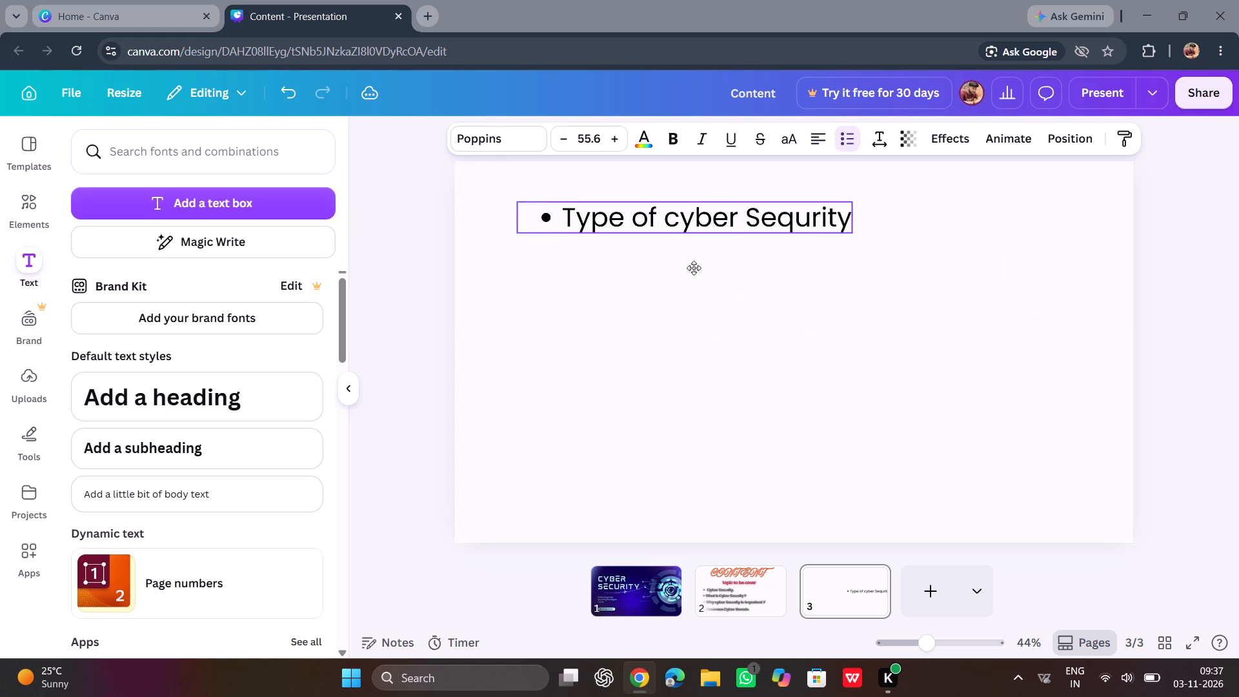
Fine-tune the "Type of cyber Sequrity" bullet's position so it sits against the left margin guide, just below the top margin.
left_click_drag(694, 268, 674, 254)
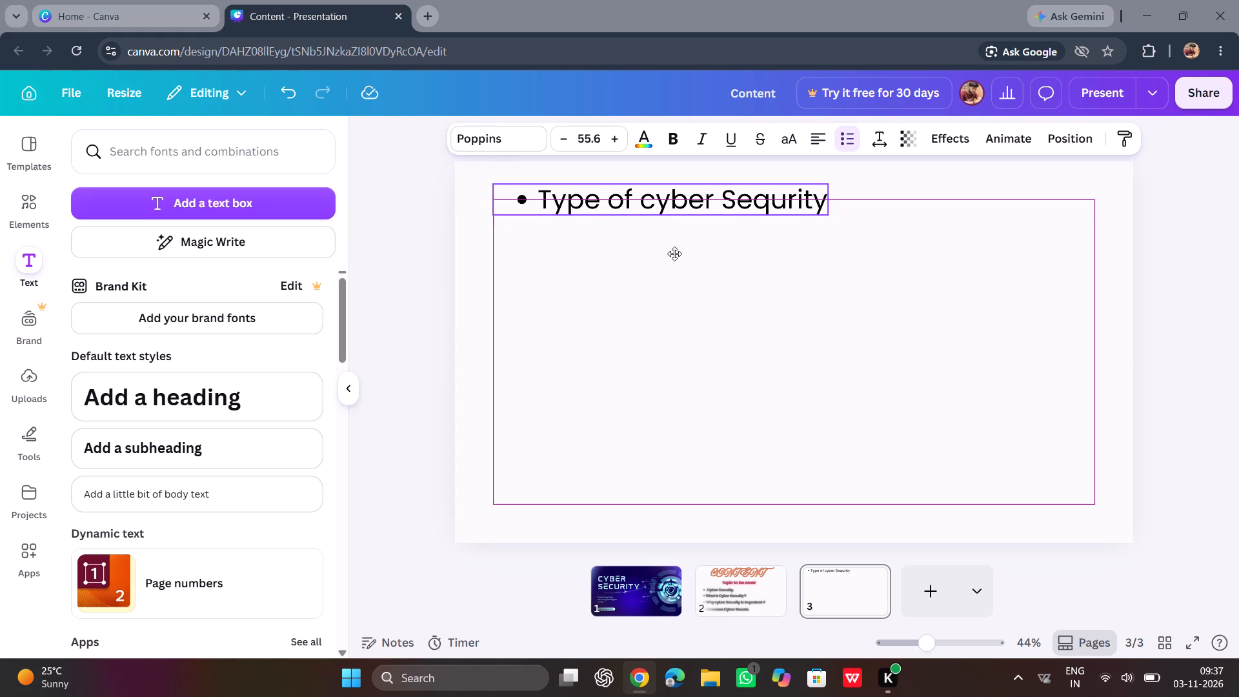
left_click_drag(674, 254, 676, 267)
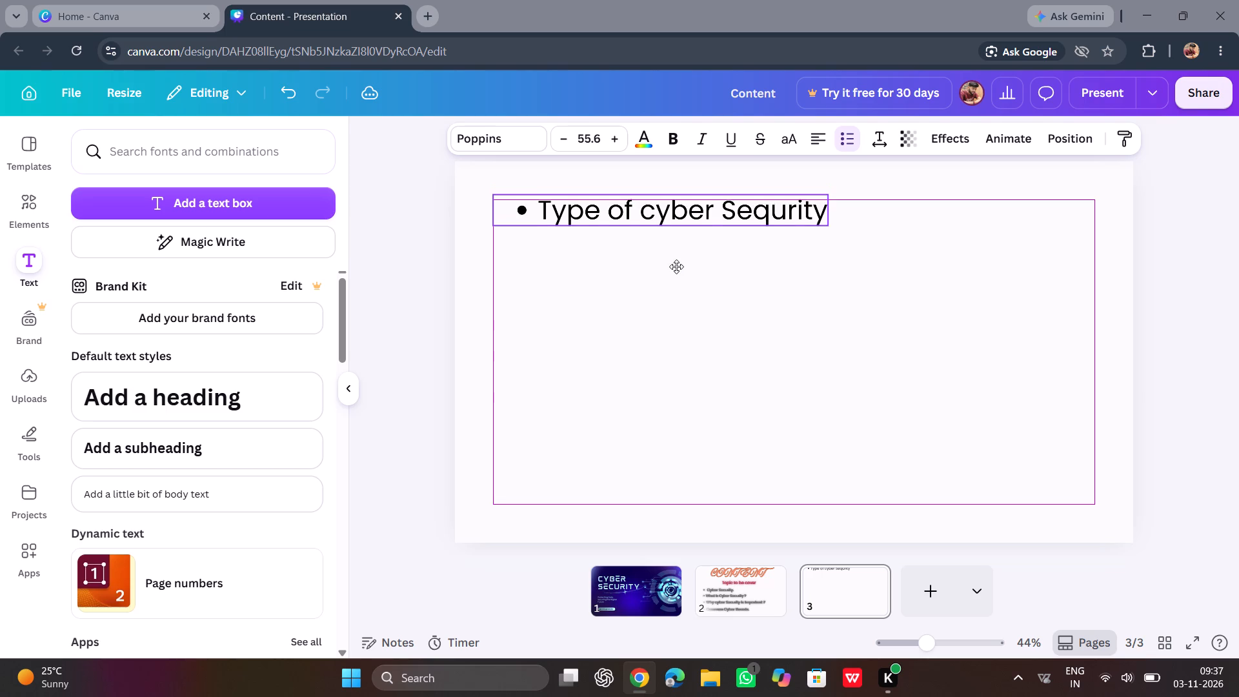
left_click_drag(676, 267, 683, 270)
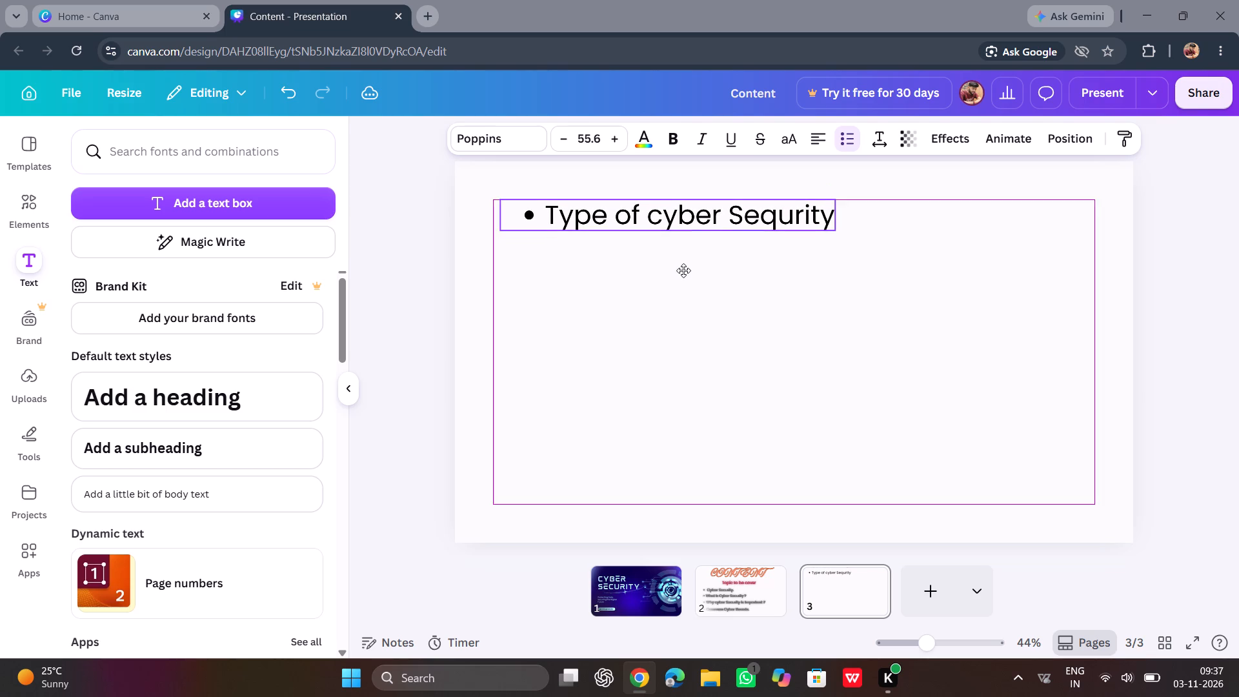
left_click_drag(683, 270, 680, 276)
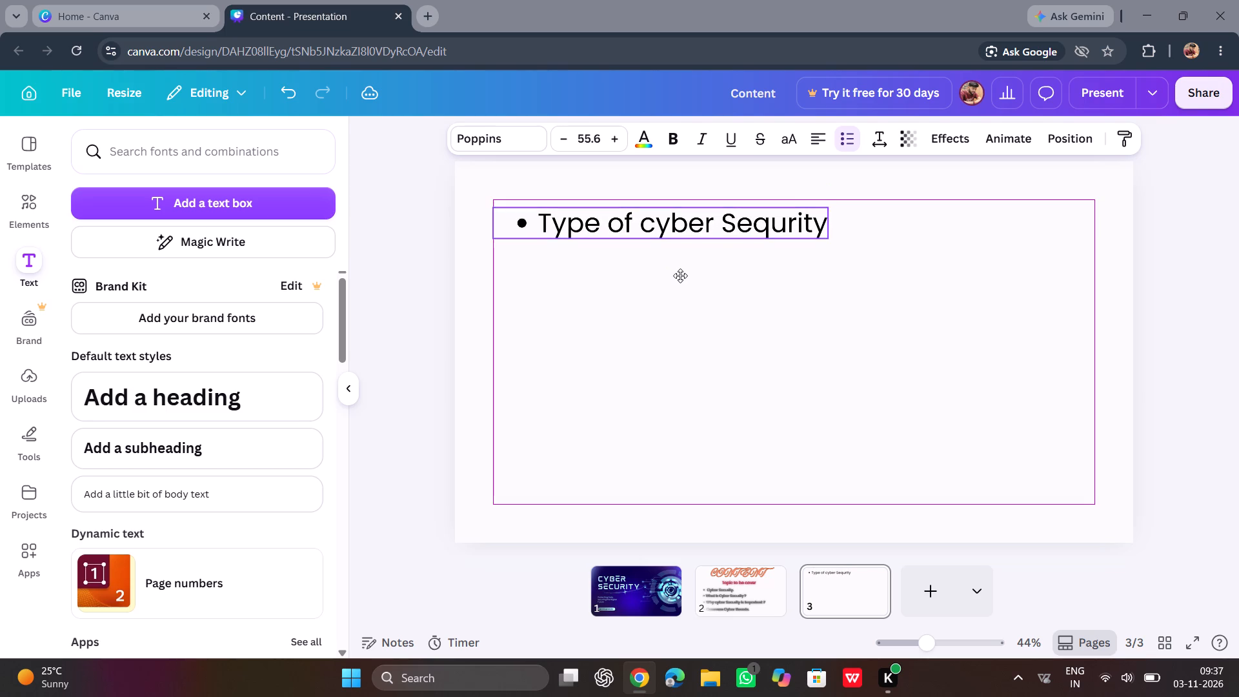
left_click_drag(680, 276, 680, 274)
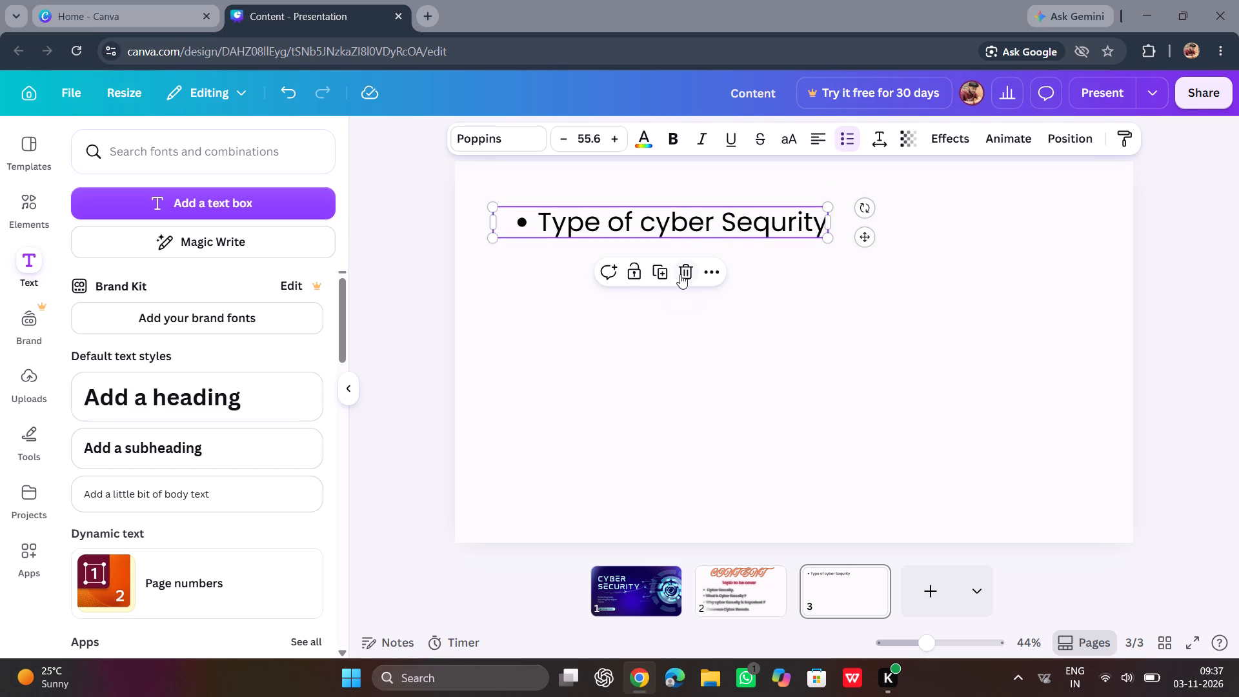
Apply the Neon text effect to the "Type of cyber Sequrity" bullet.
left_click(945, 130)
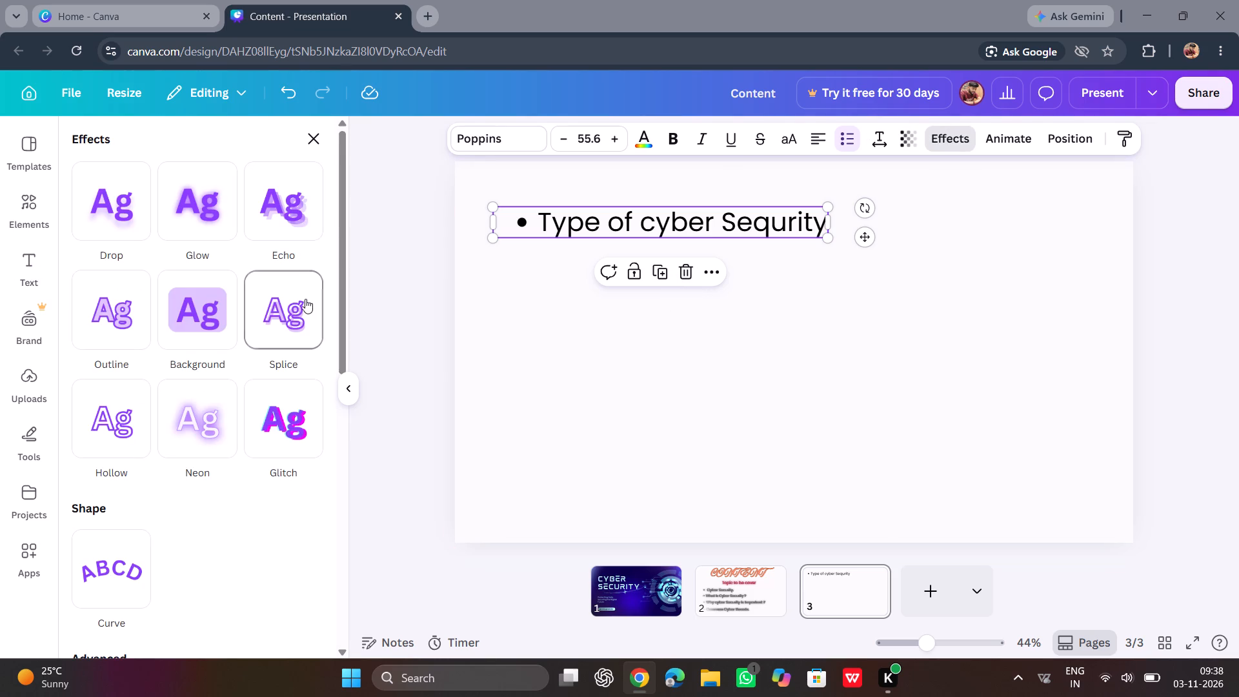
left_click(212, 418)
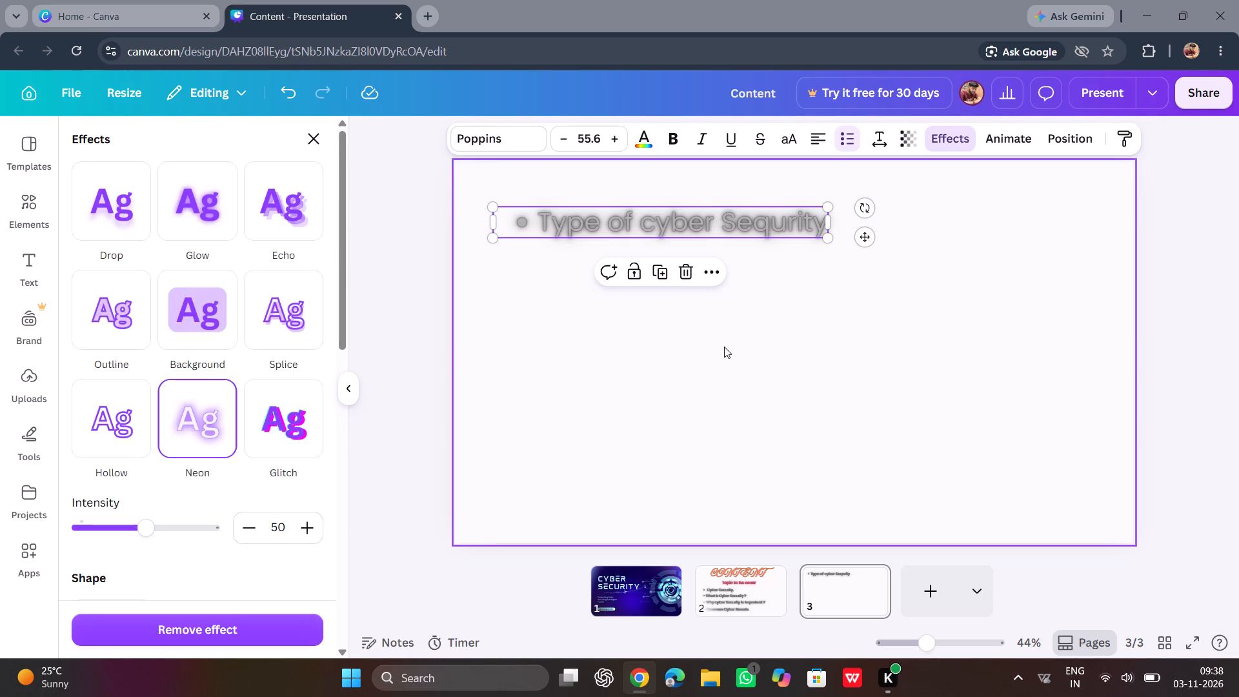
left_click(765, 312)
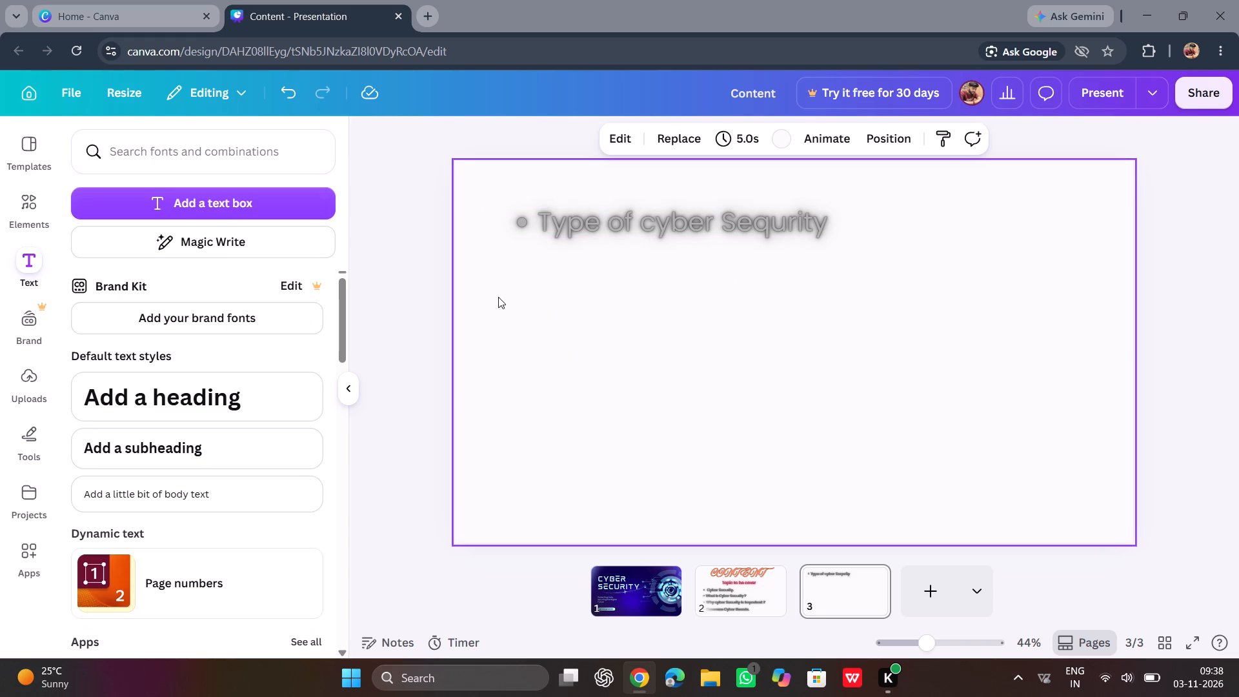
Add a text box on page 3 that reads "CIA triad . the three main goal.".
left_click(212, 200)
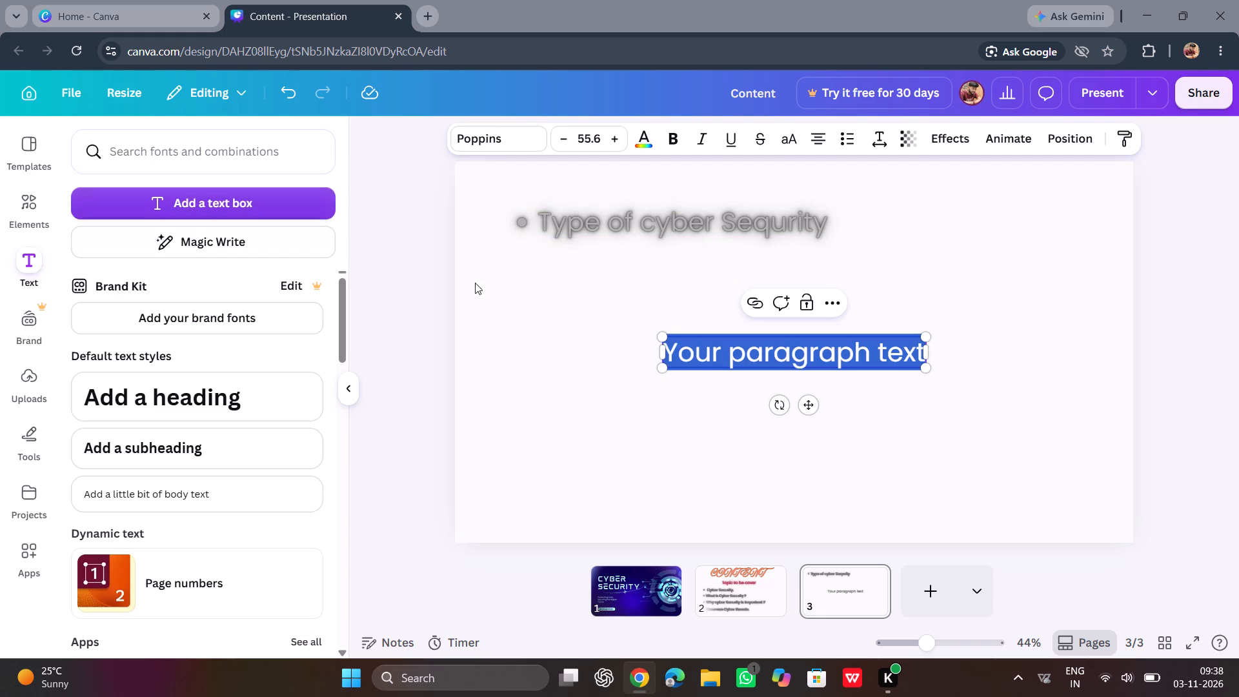
key("BackSpace")
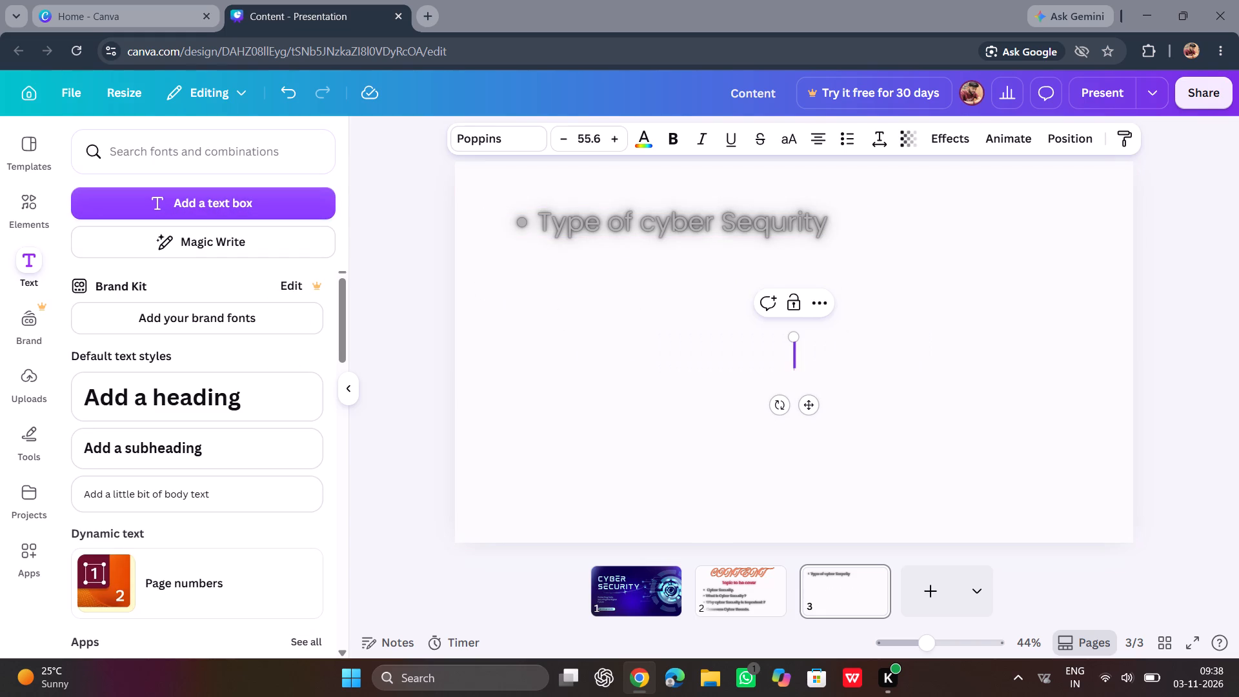
type("CIA")
key("space")
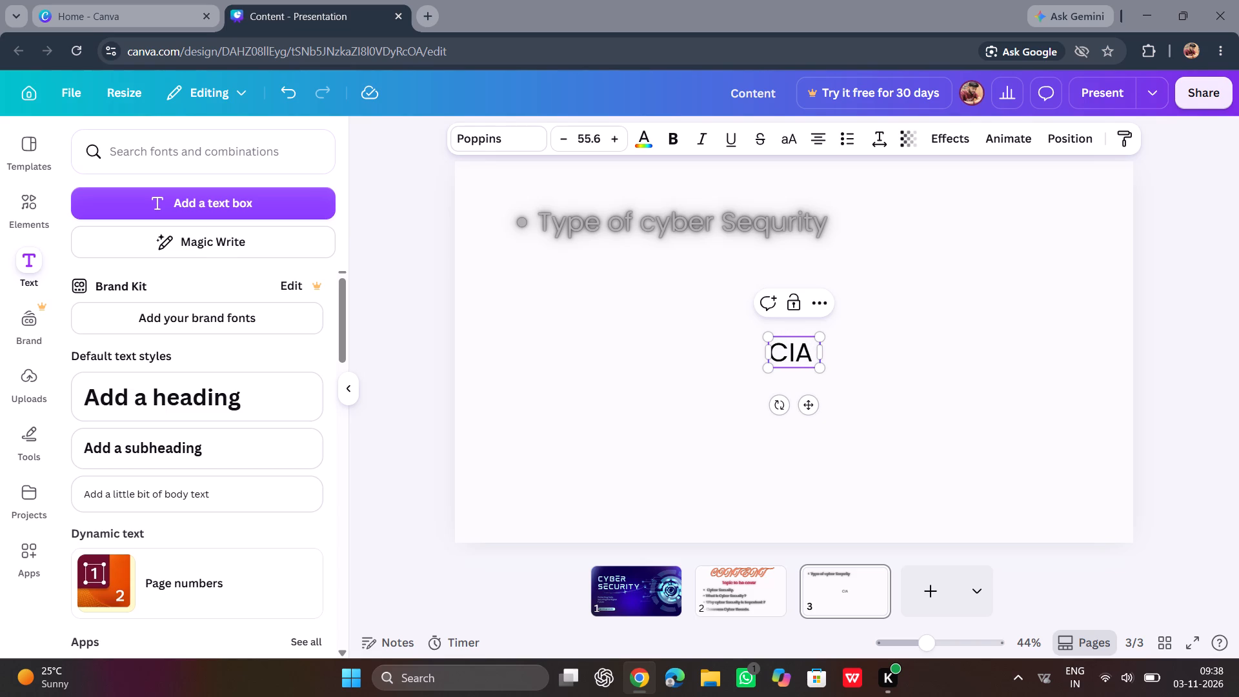
type("tr")
type("aid")
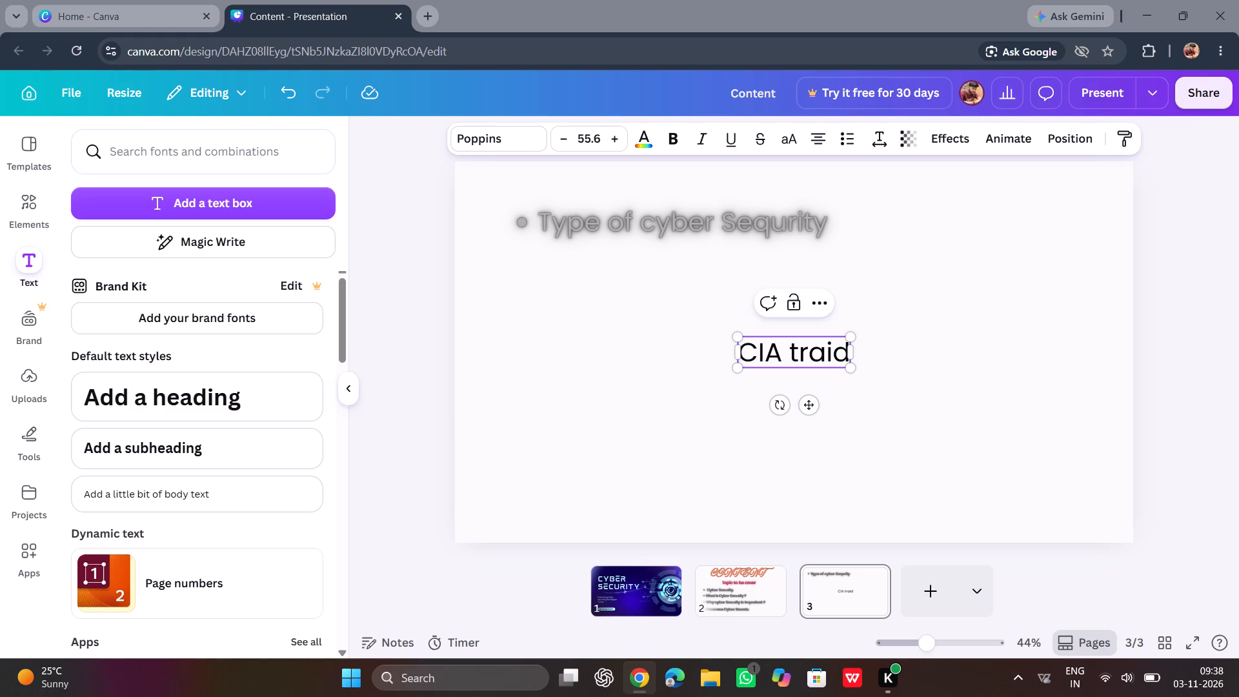
key("BackSpace")
key("BackSpace")
key("BackSpace")
type("iad")
key("period")
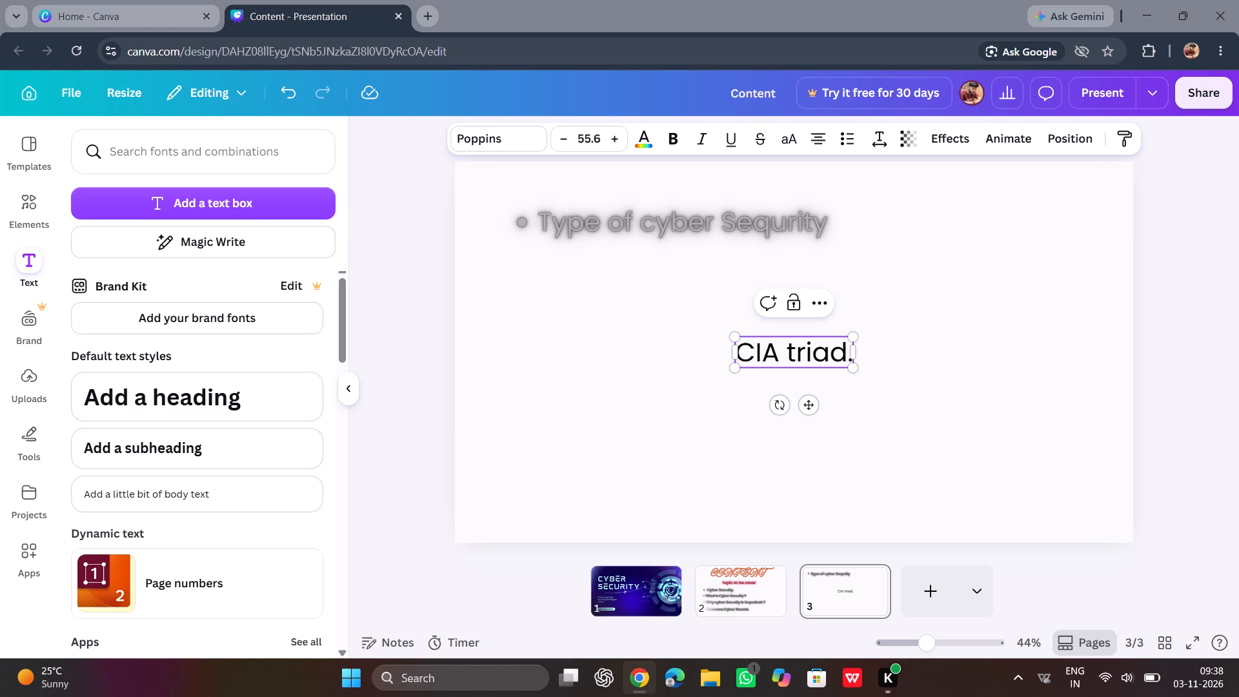
key("BackSpace")
key("space")
type(".")
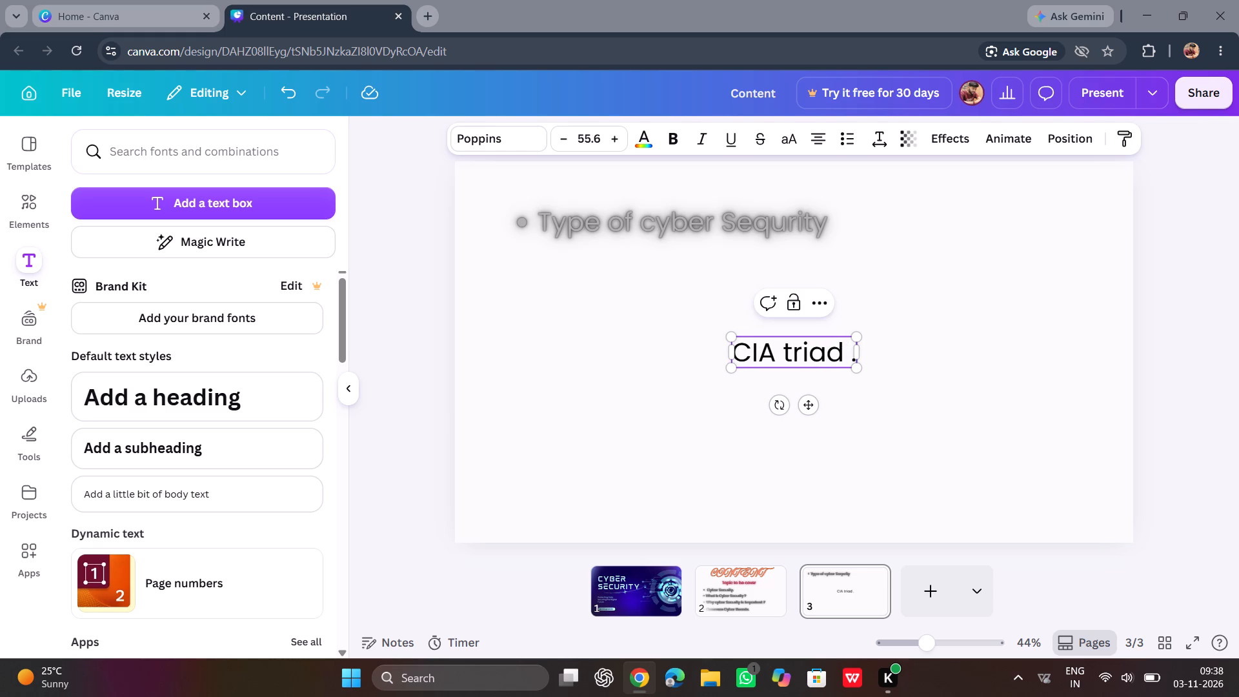
key("space")
type("the")
key("space")
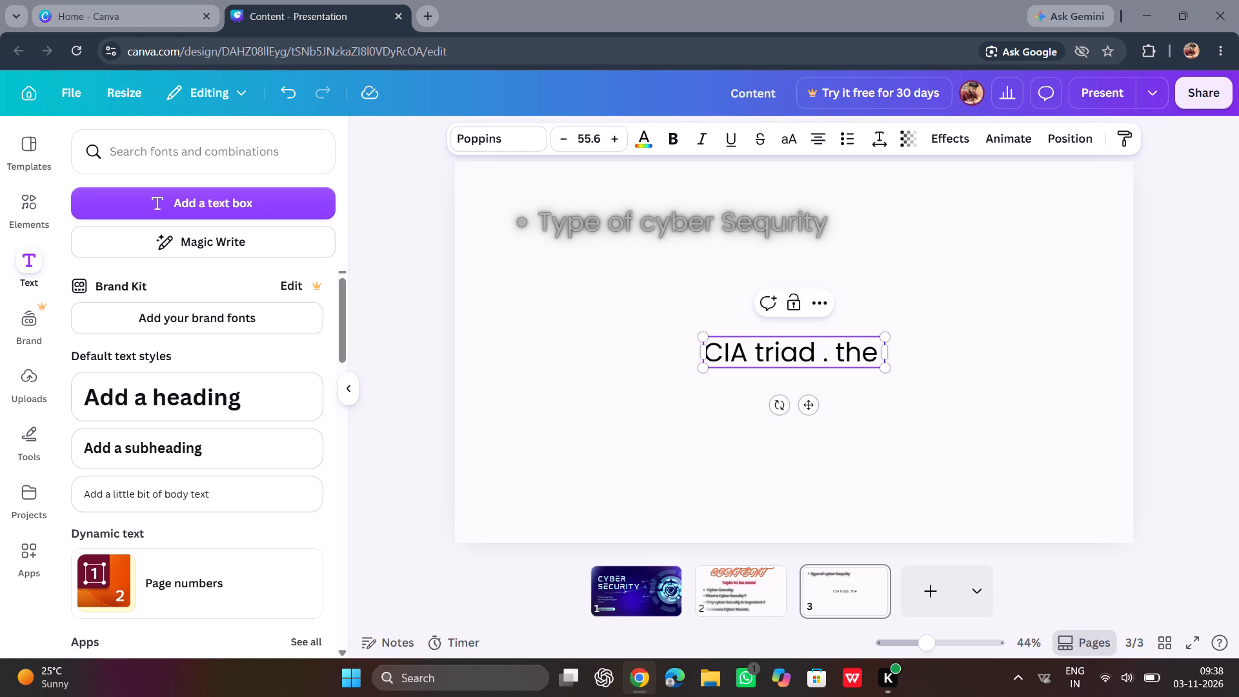
type("three main goal")
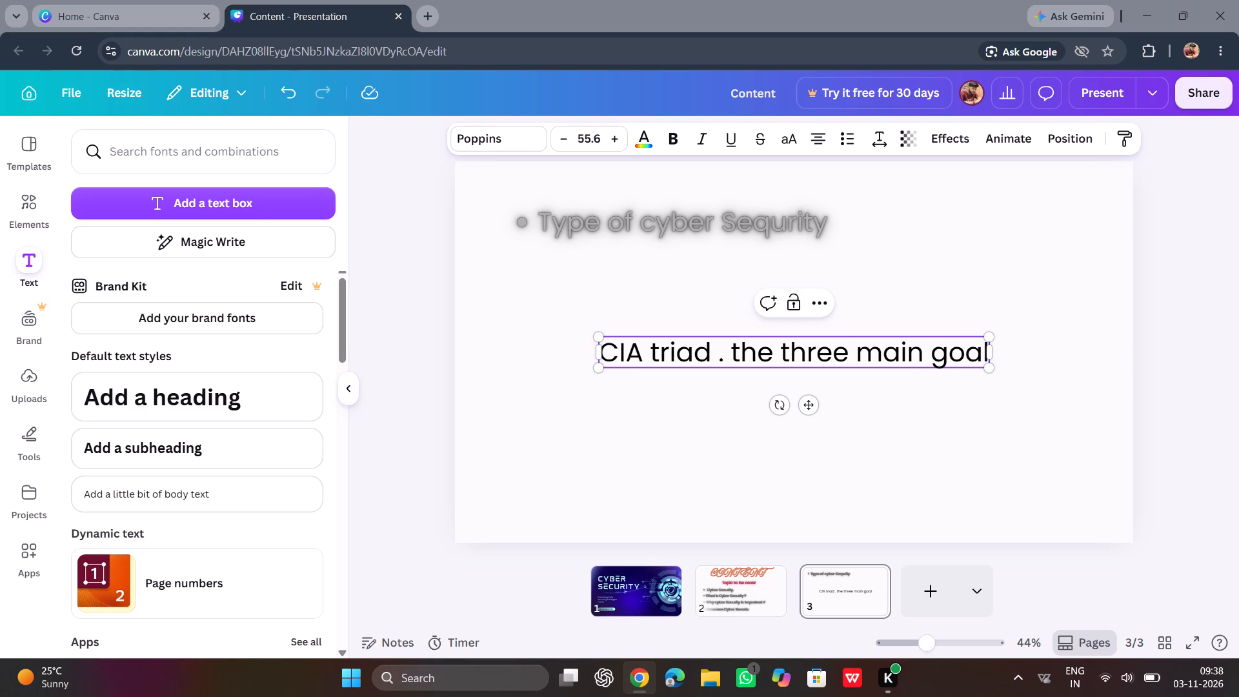
key("period")
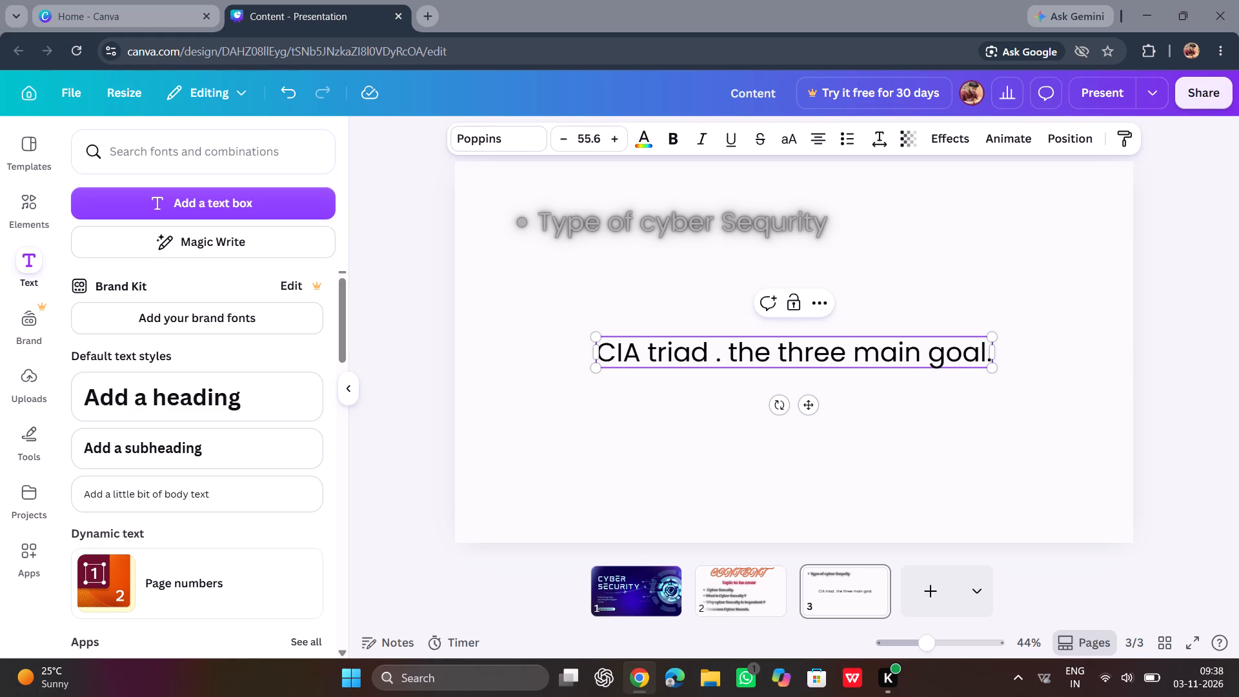
Move the "CIA triad" text directly beneath the "Type of cyber Sequrity" bullet.
left_click_drag(807, 401, 714, 320)
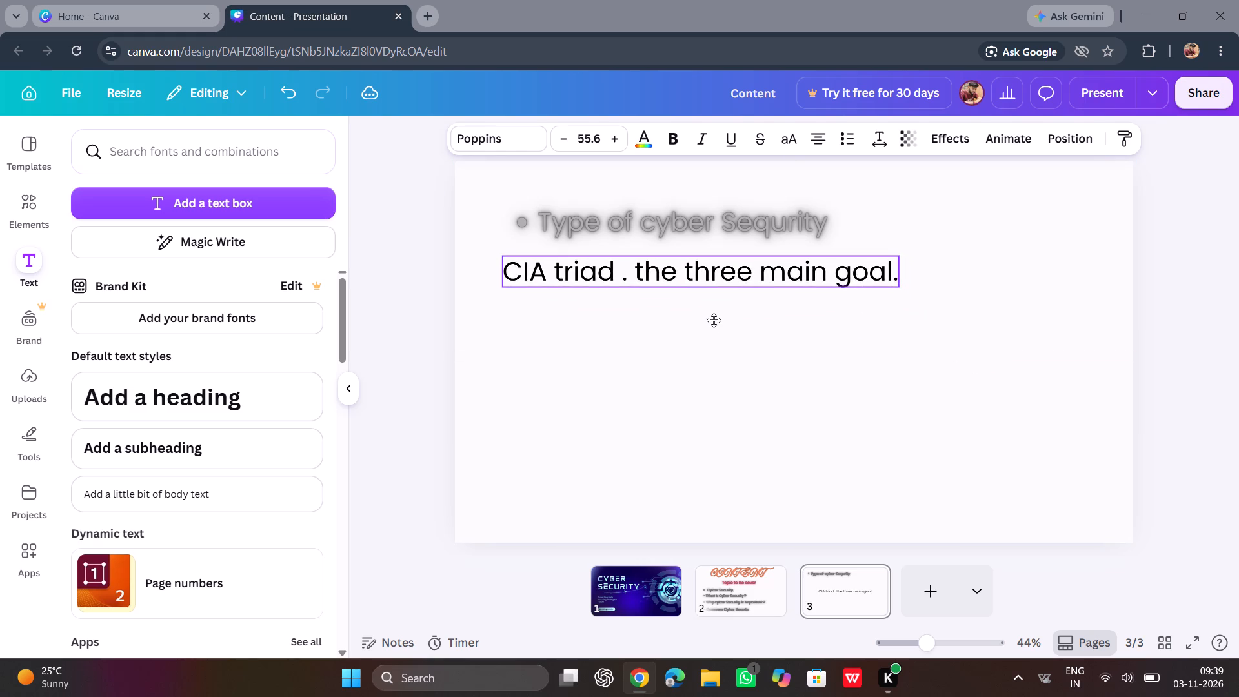
left_click_drag(714, 320, 727, 315)
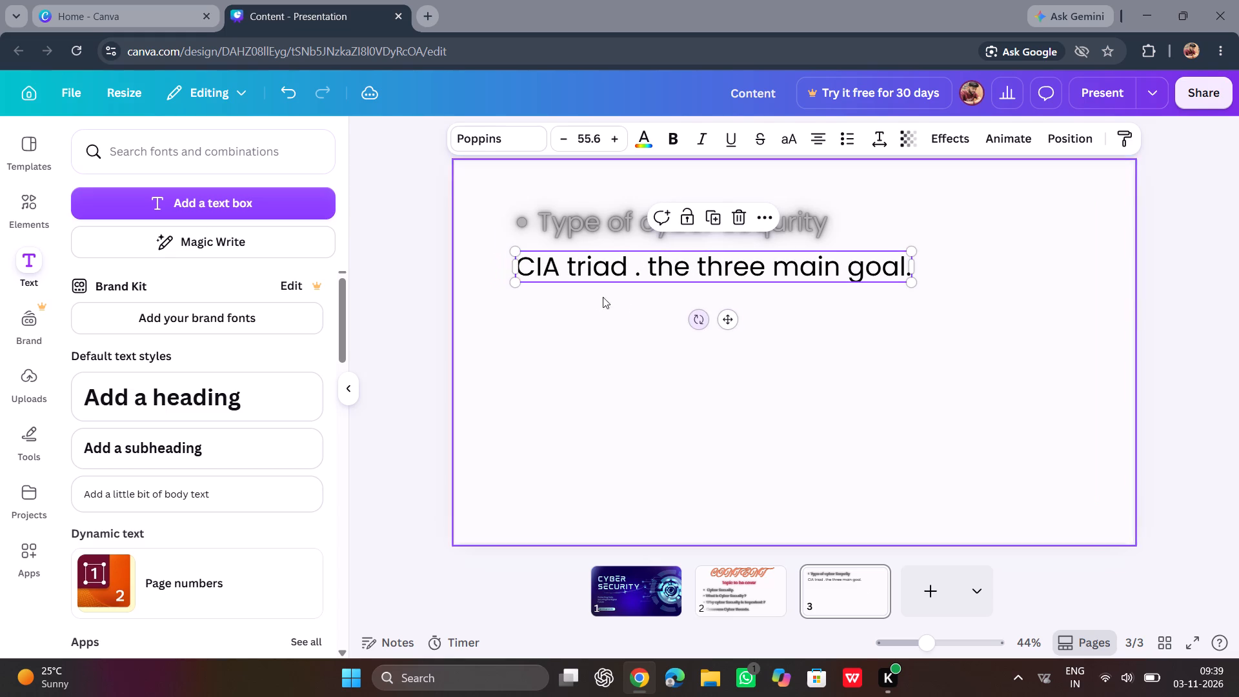
Turn the "CIA triad" line into a bullet and left-align it with the bullet above.
left_click(521, 269)
left_click(537, 270)
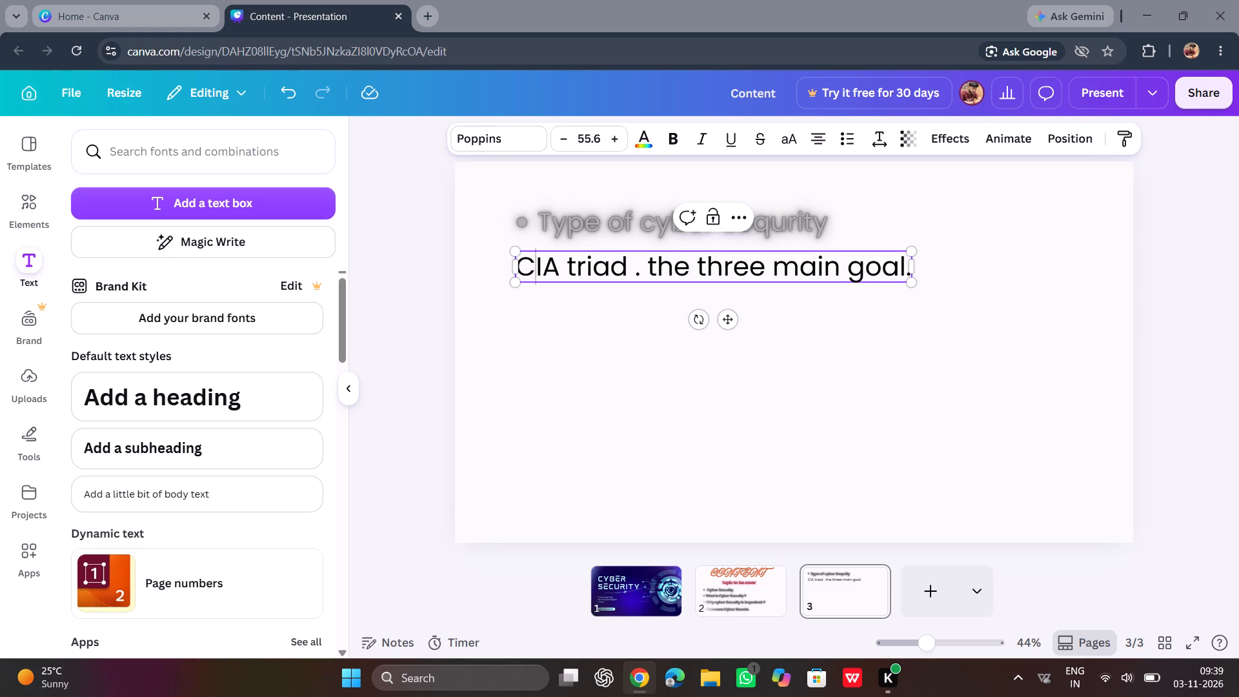
key("Left")
type("*")
key("space")
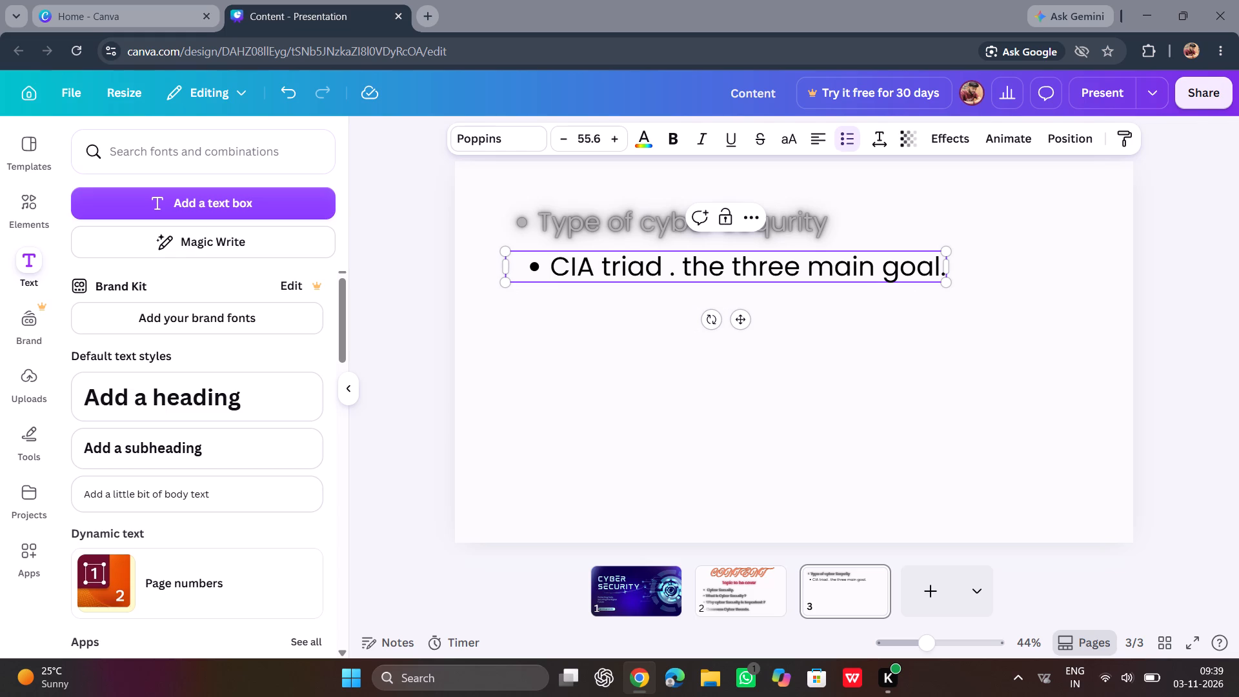
left_click_drag(741, 317, 727, 320)
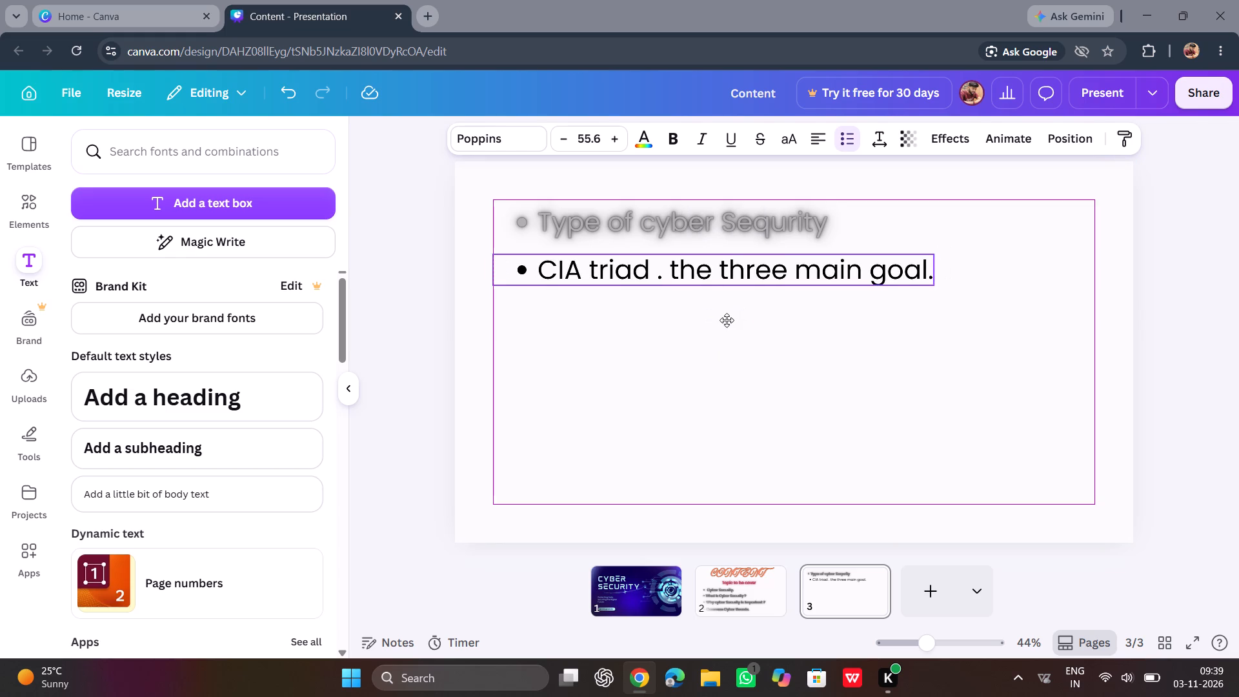
left_click_drag(727, 320, 725, 318)
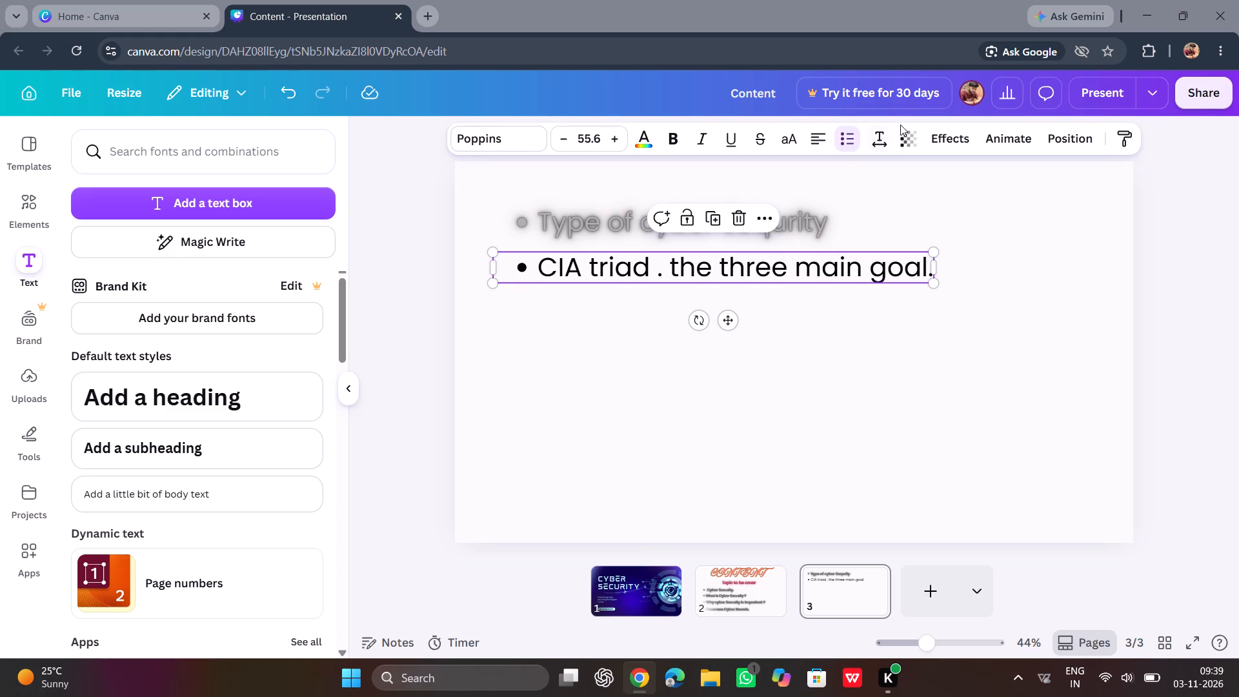
Apply the Neon text effect to the "CIA triad" bullet.
left_click(905, 131)
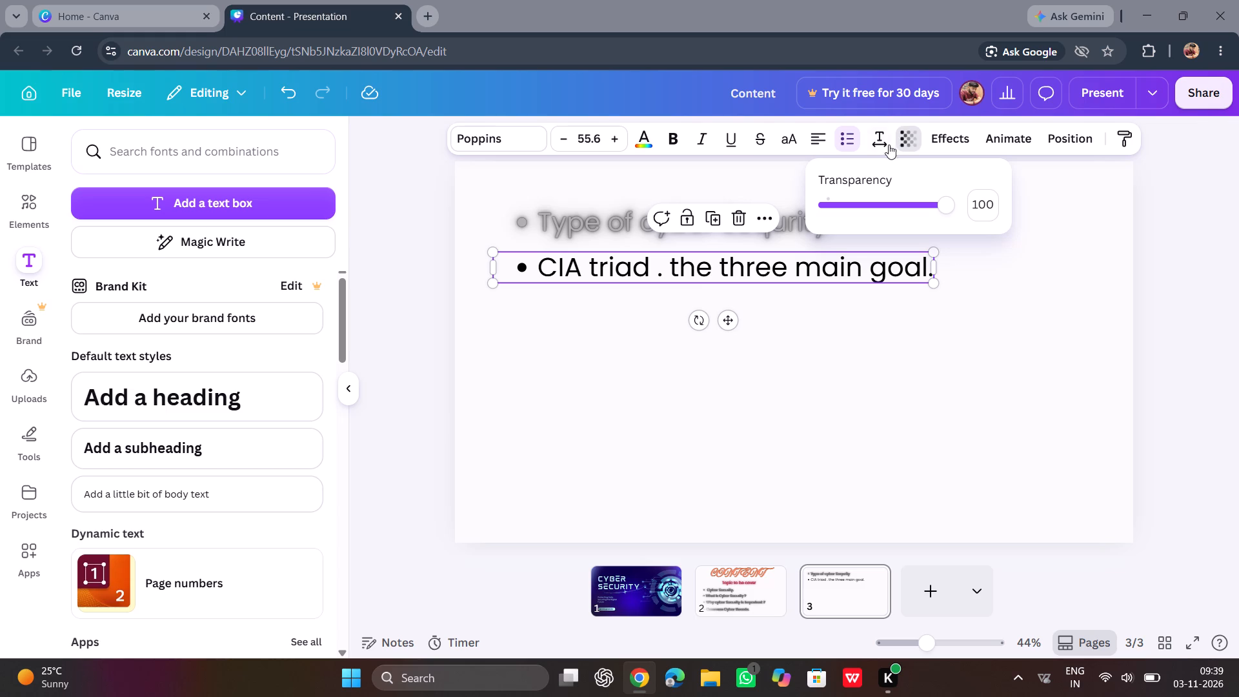
left_click(954, 129)
left_click(179, 416)
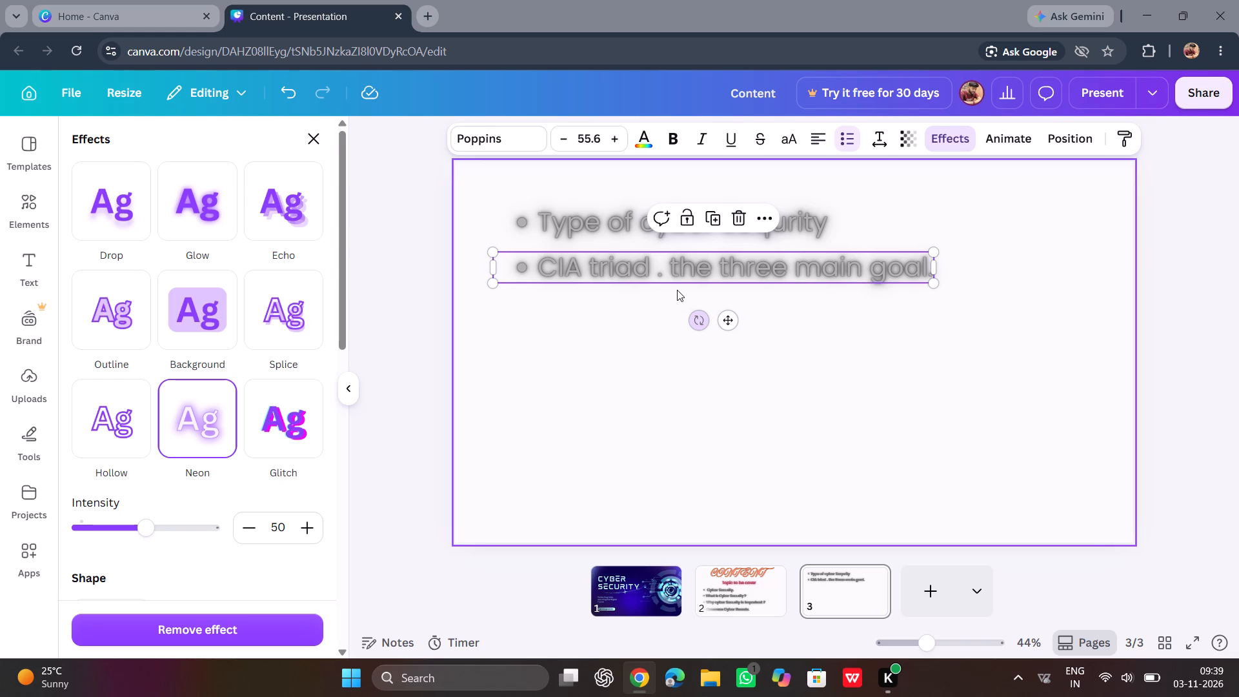
Replace the period after "CIA triad" with a comma.
left_click(661, 269)
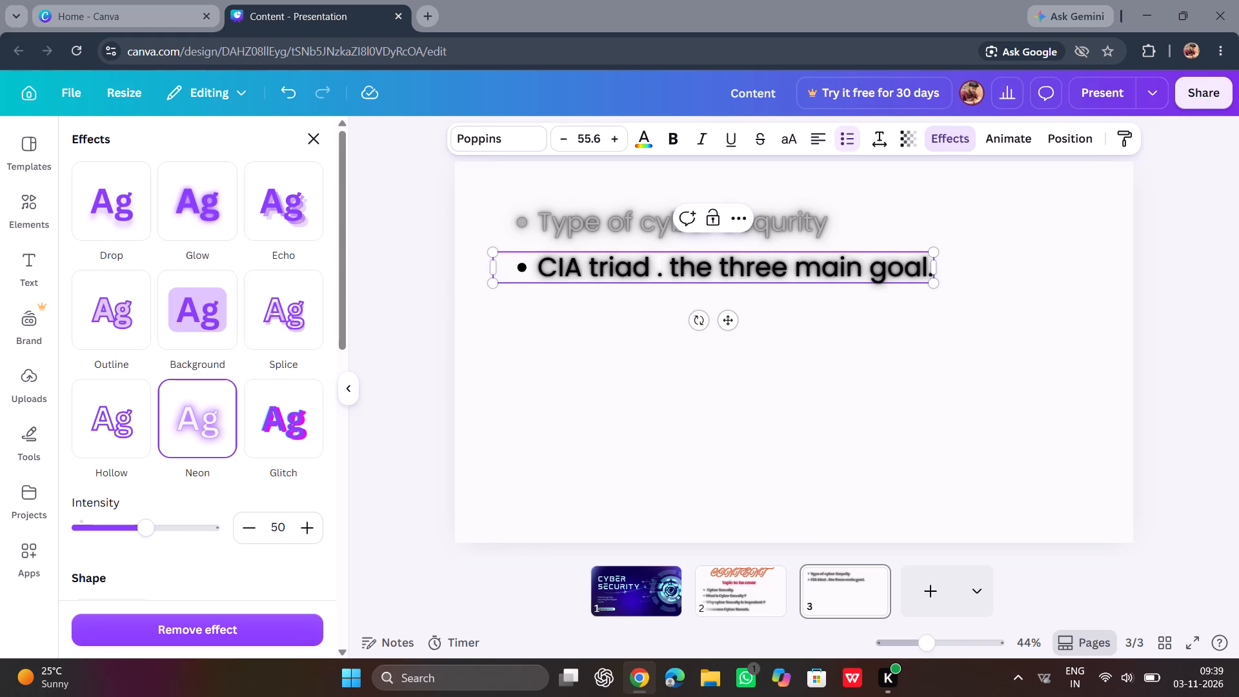
key("BackSpace")
key("comma")
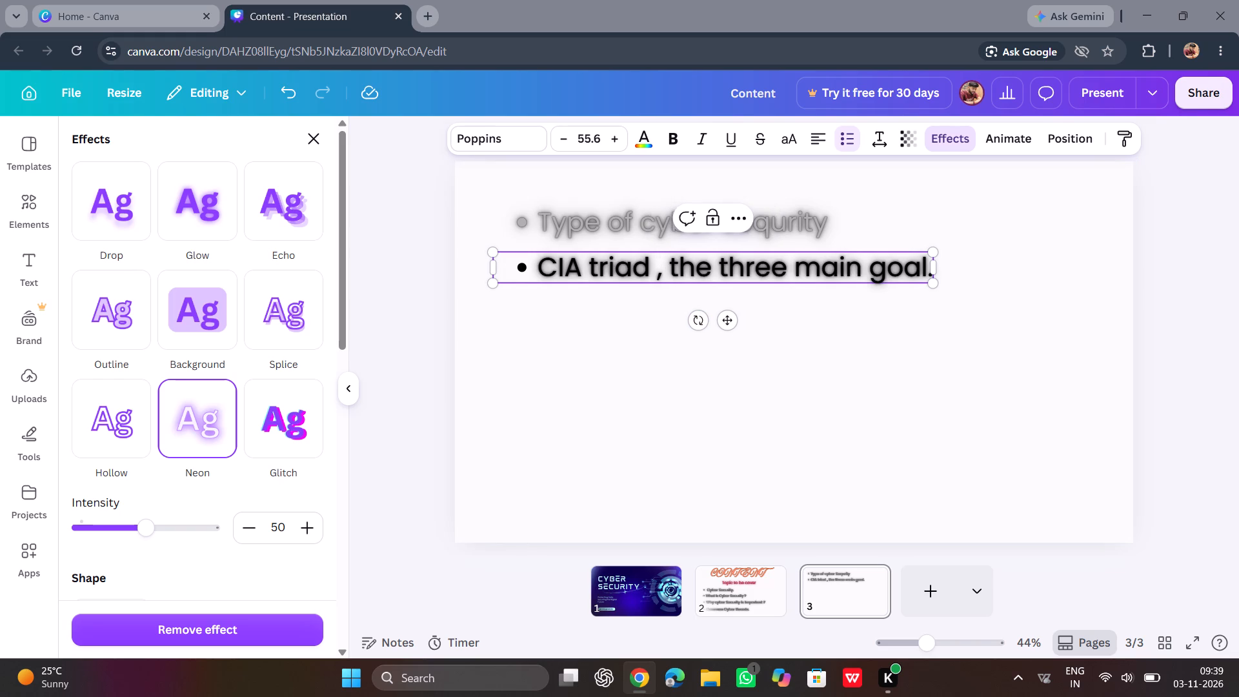
left_click(690, 376)
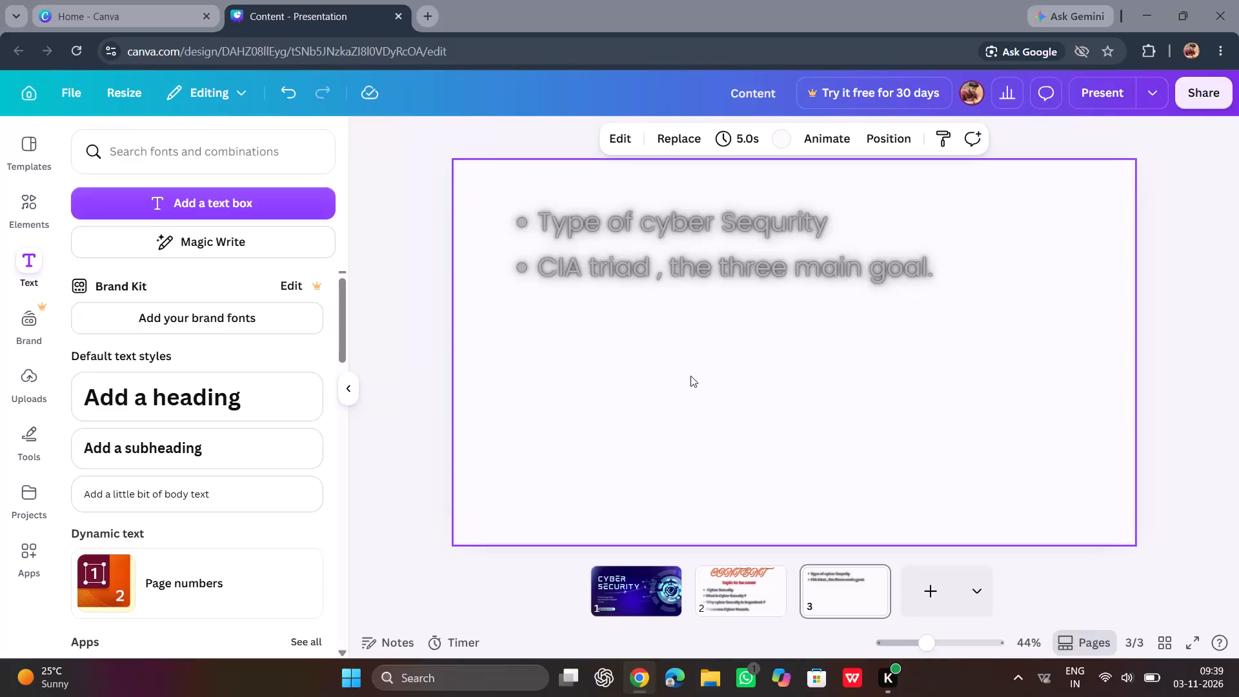
Insert a space before the final period of the "CIA triad" bullet.
left_click(926, 271)
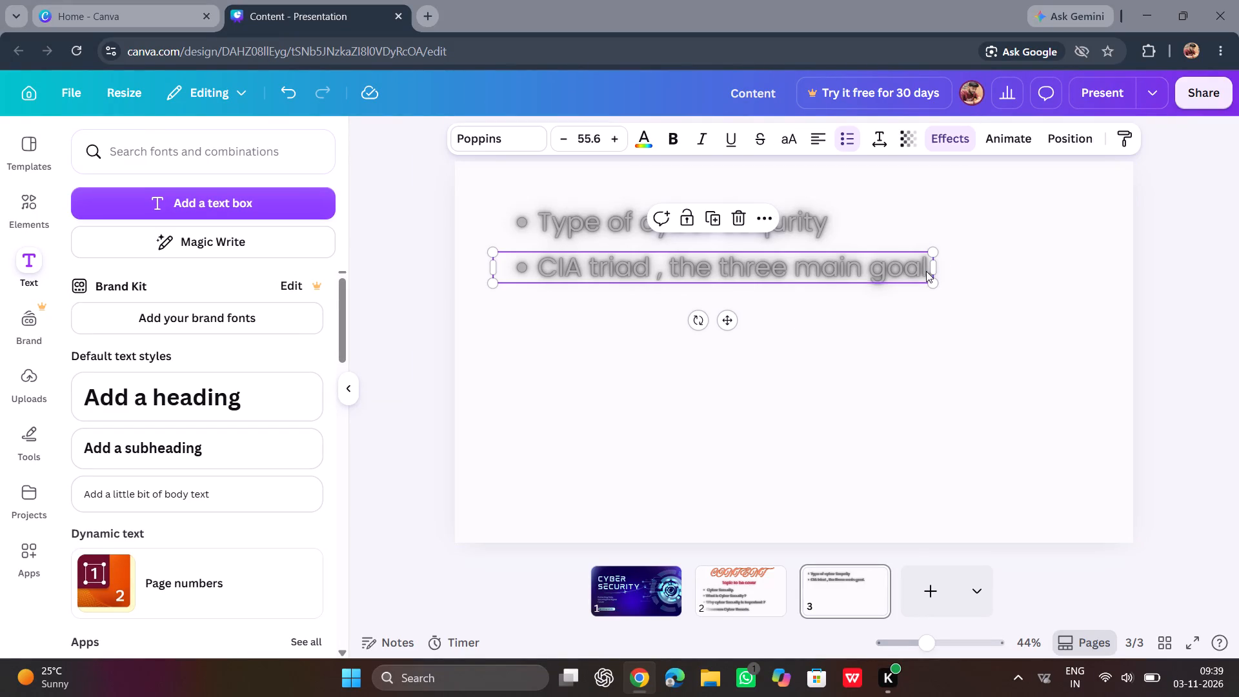
left_click(927, 273)
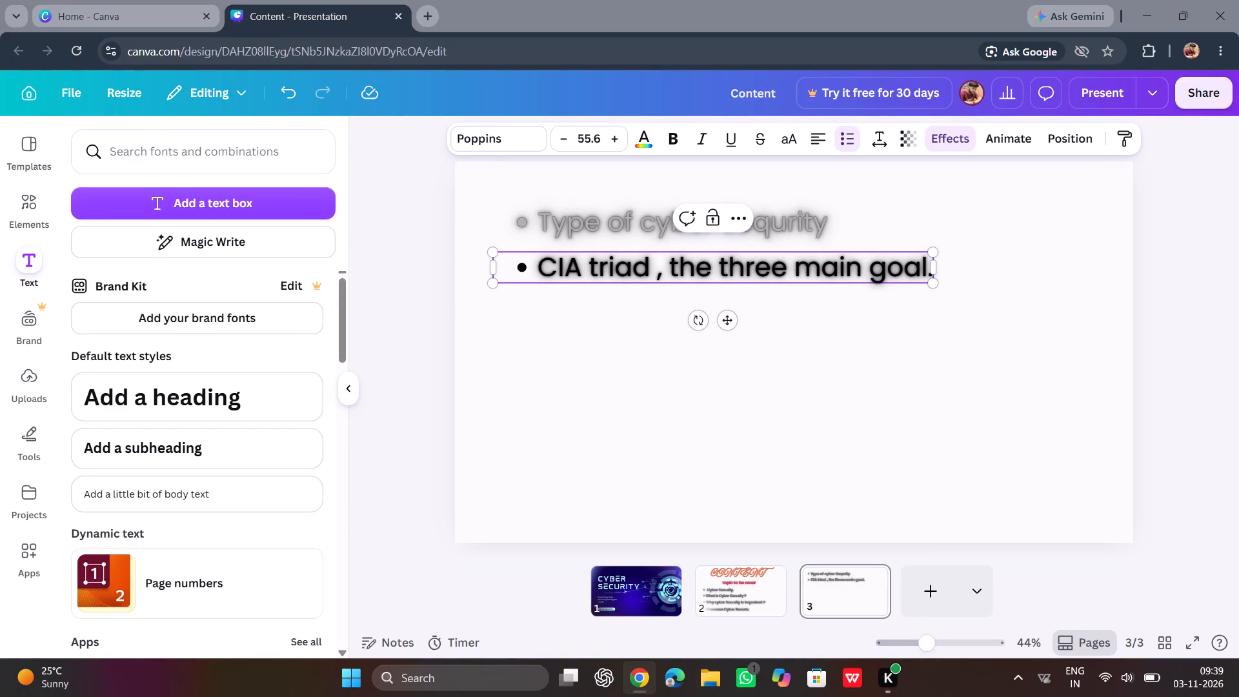
key("space")
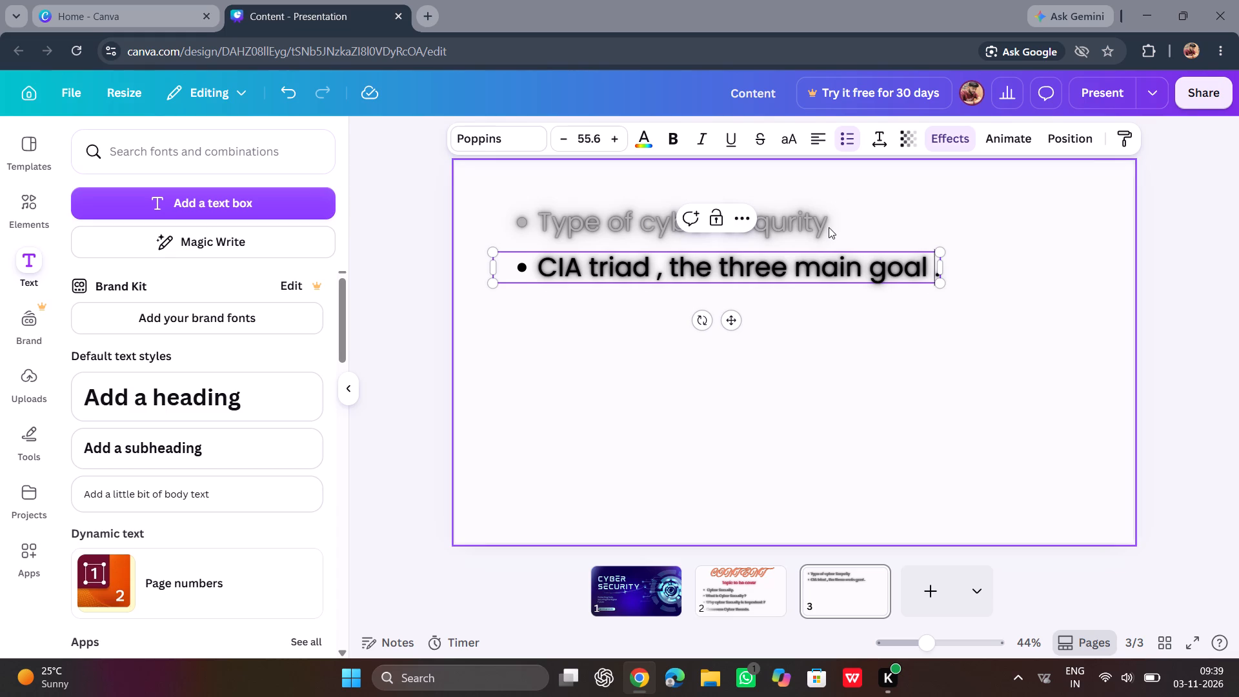
End the "Type of cyber Sequrity" bullet with a period.
left_click(829, 227)
left_click(827, 223)
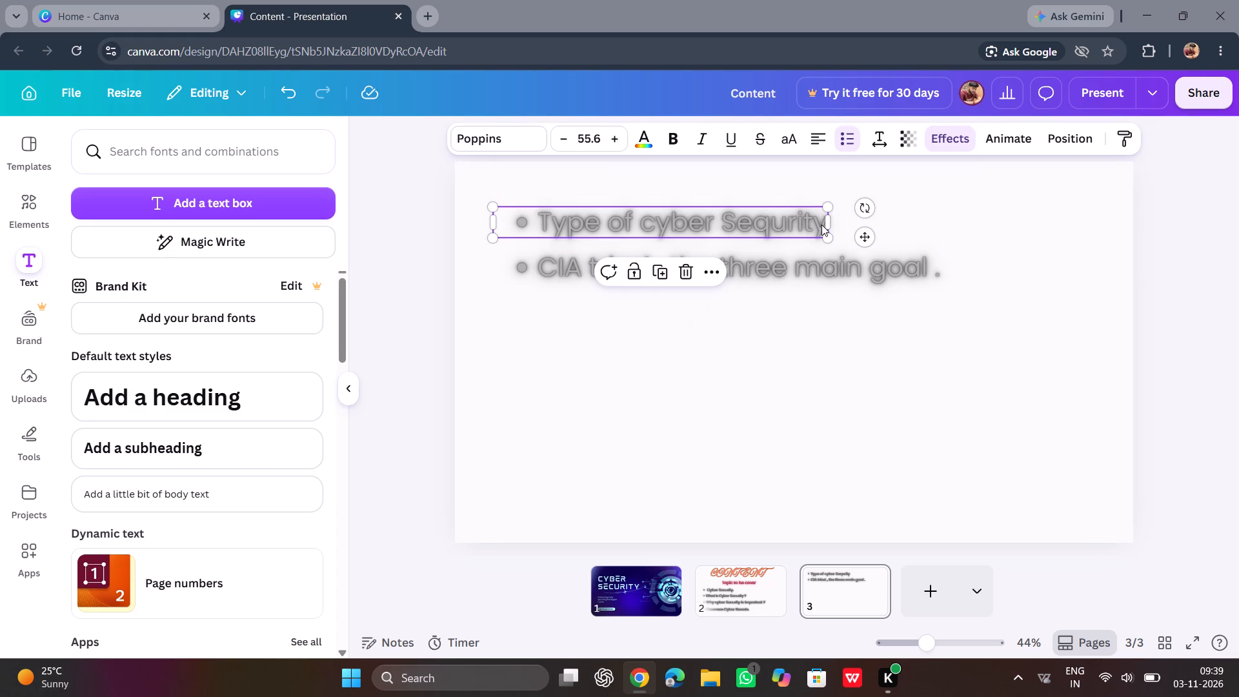
left_click(821, 225)
left_click(826, 230)
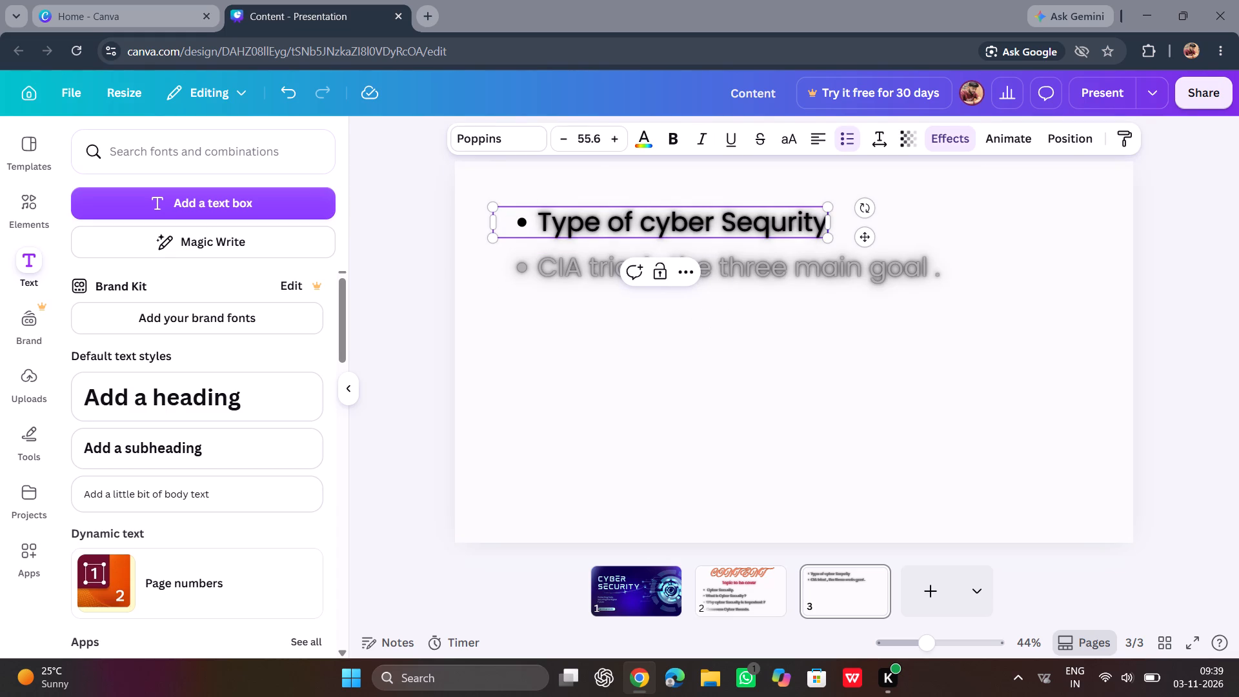
left_click(821, 232)
key("period")
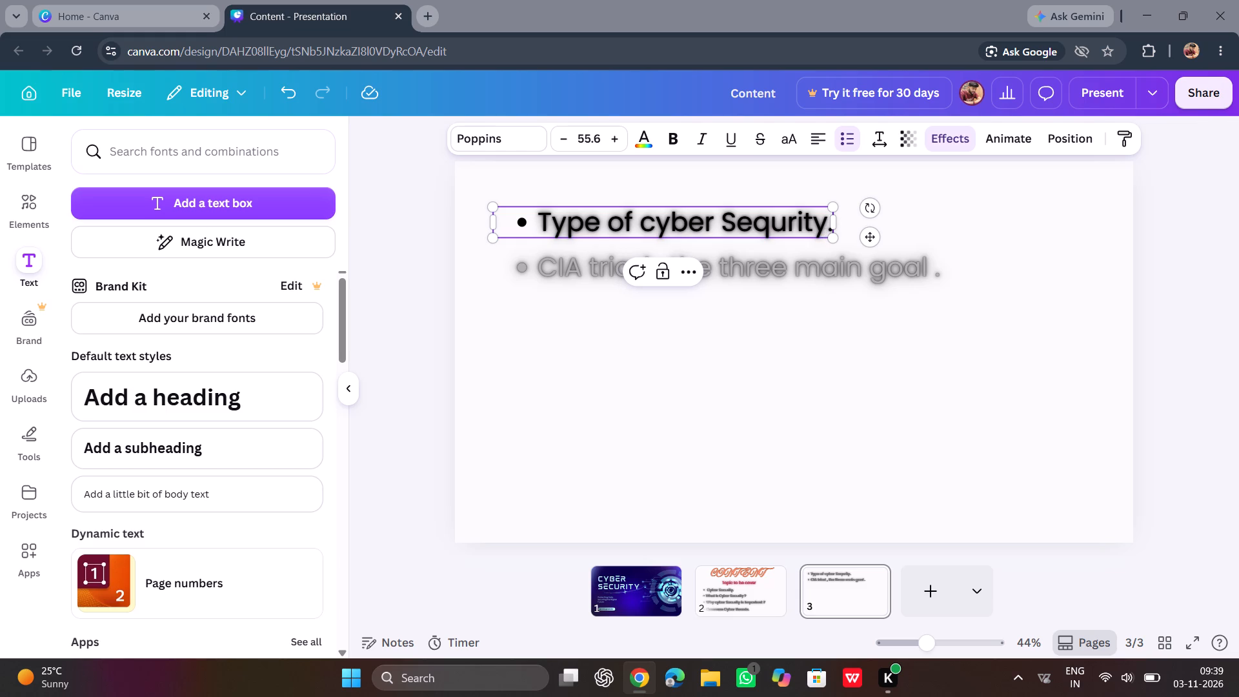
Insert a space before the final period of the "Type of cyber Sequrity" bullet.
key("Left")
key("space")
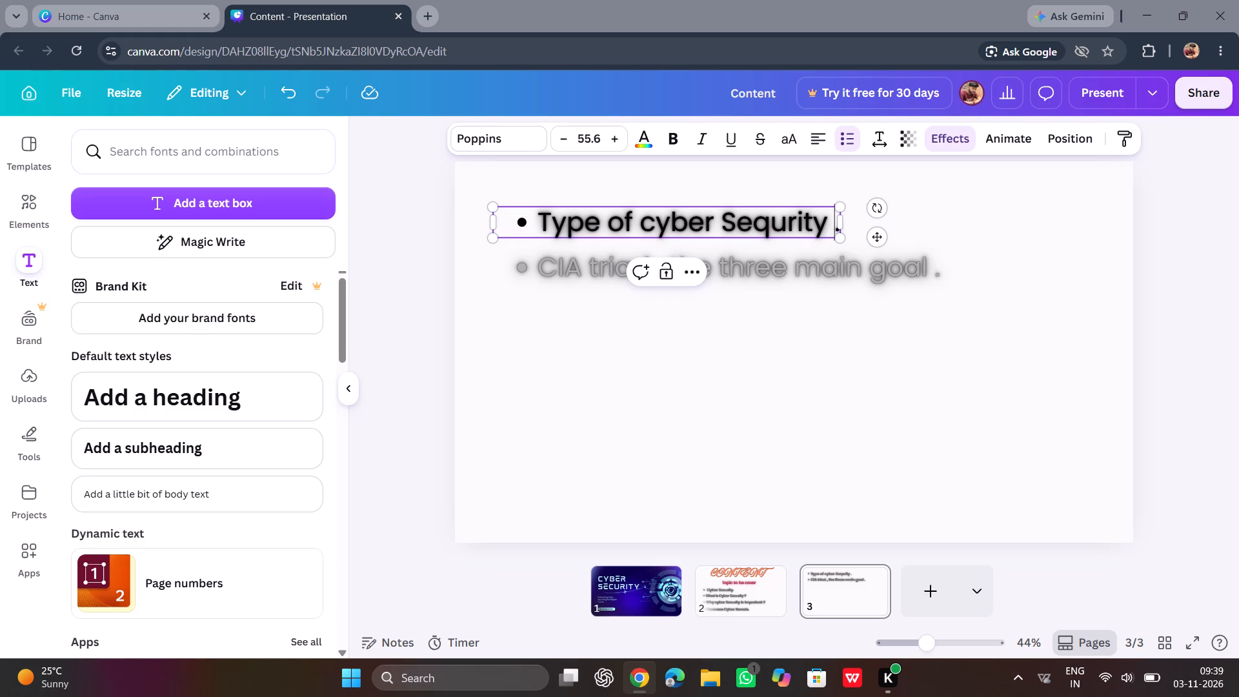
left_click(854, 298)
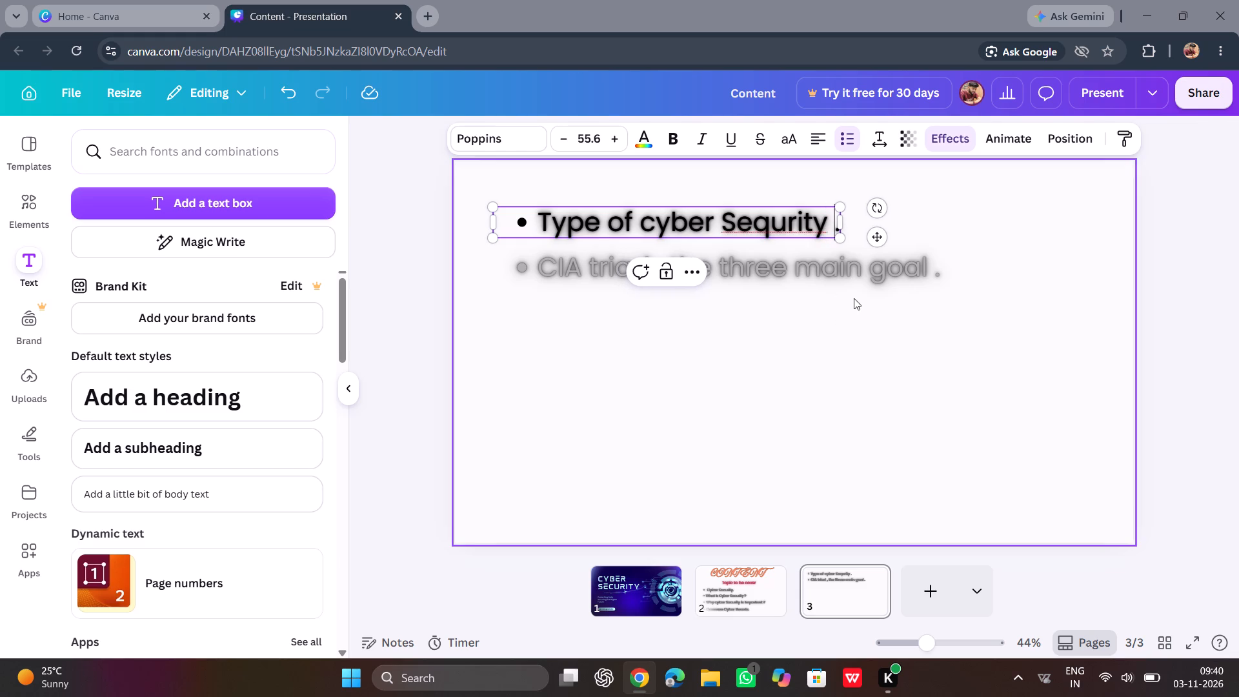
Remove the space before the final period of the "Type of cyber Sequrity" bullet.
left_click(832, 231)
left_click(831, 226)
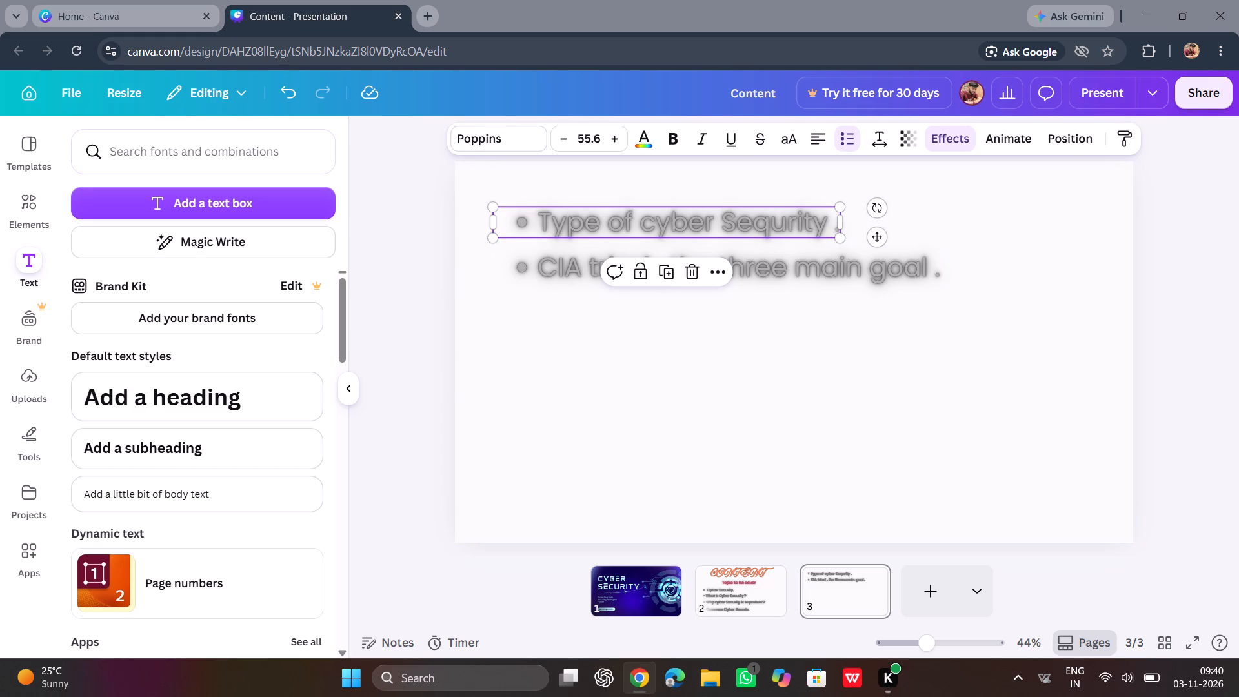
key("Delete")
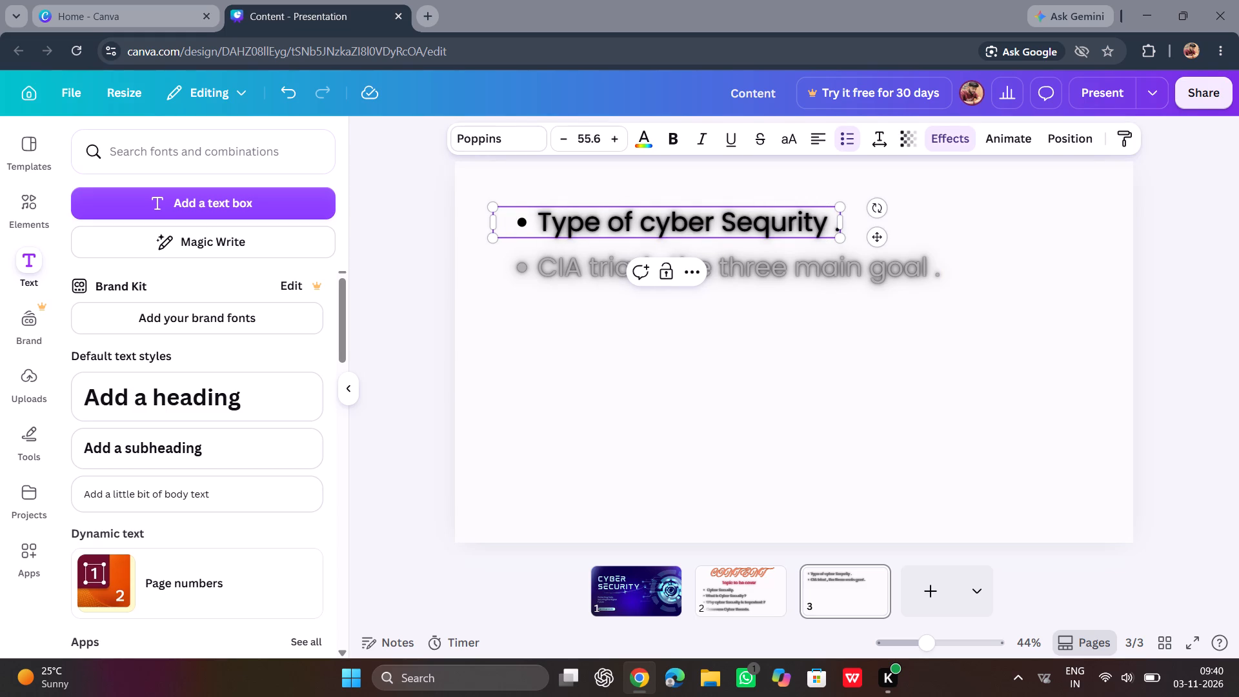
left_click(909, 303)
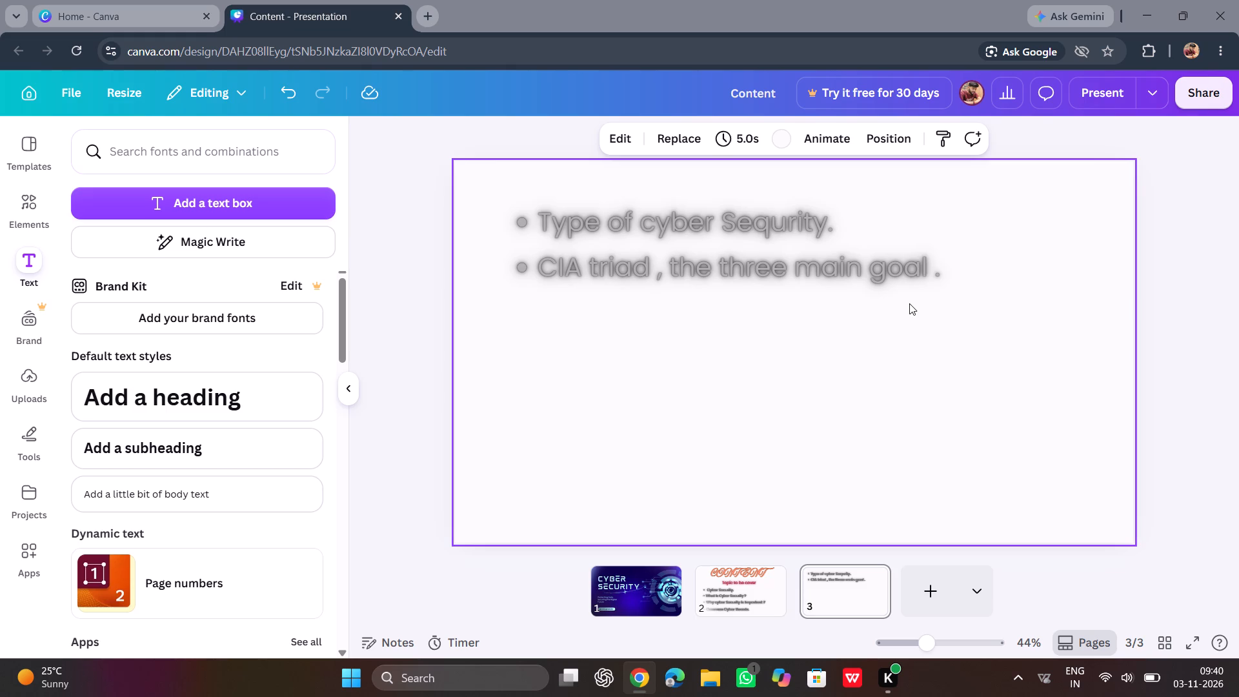
Remove the space before the final period of the "CIA triad" bullet.
left_click(931, 266)
left_click(931, 266)
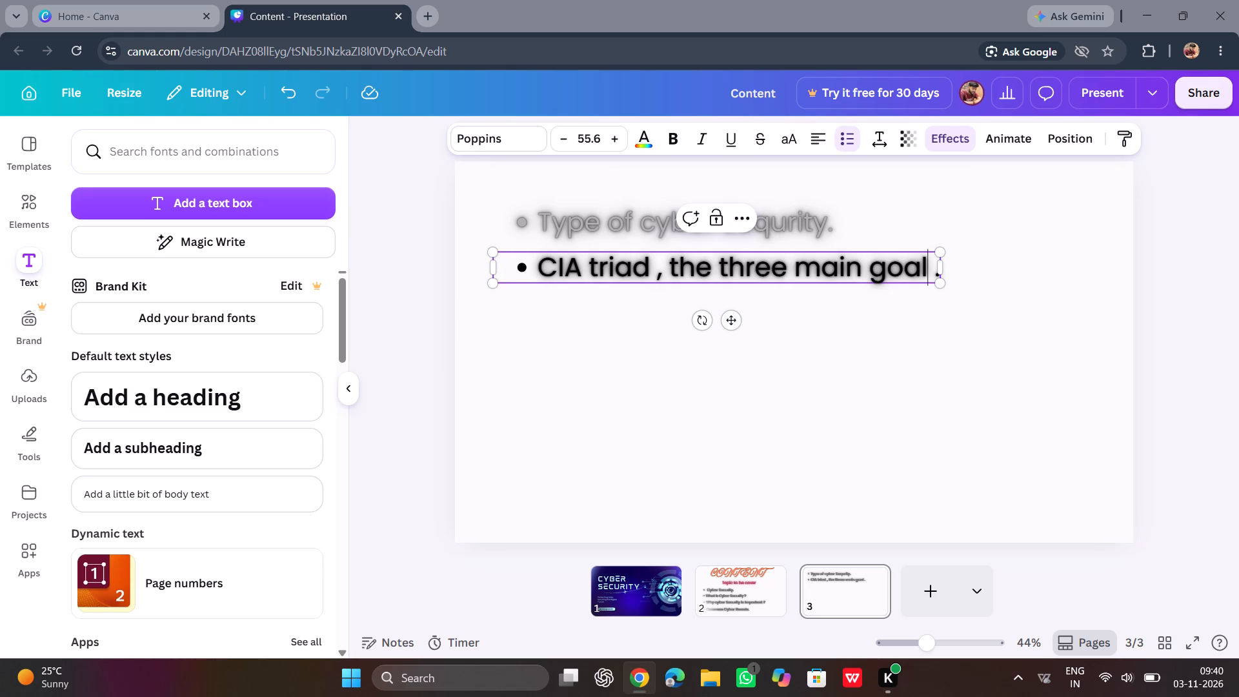
key("Delete")
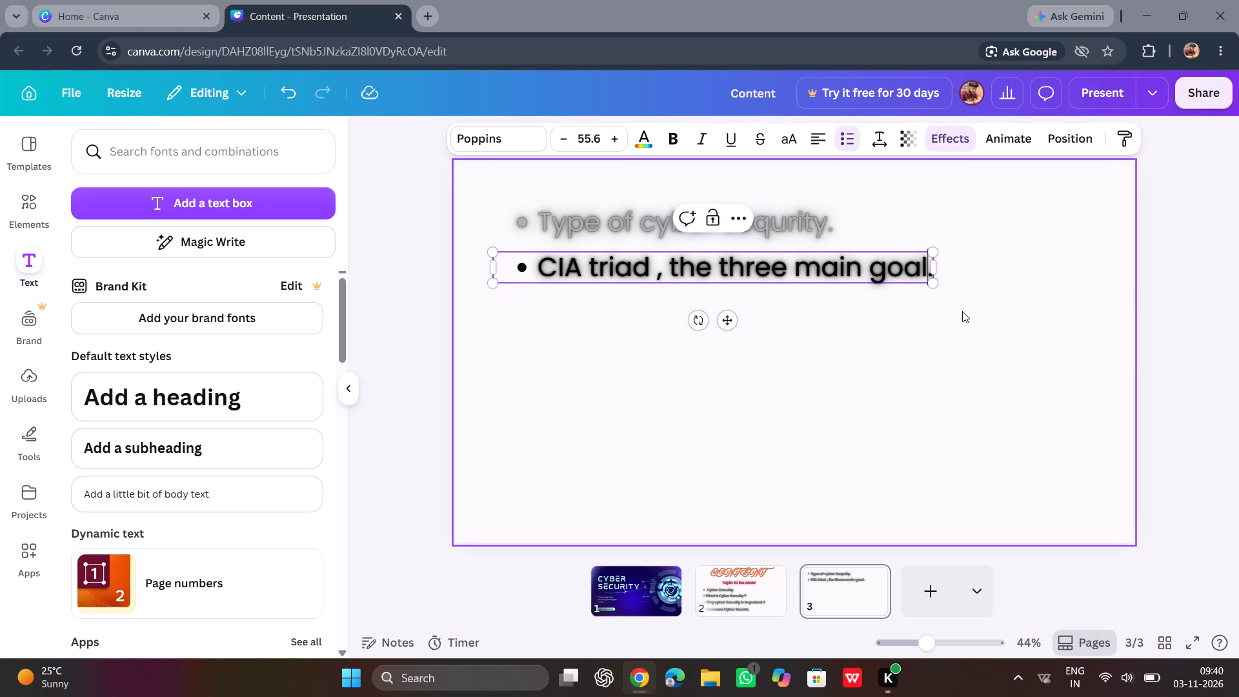
left_click(962, 311)
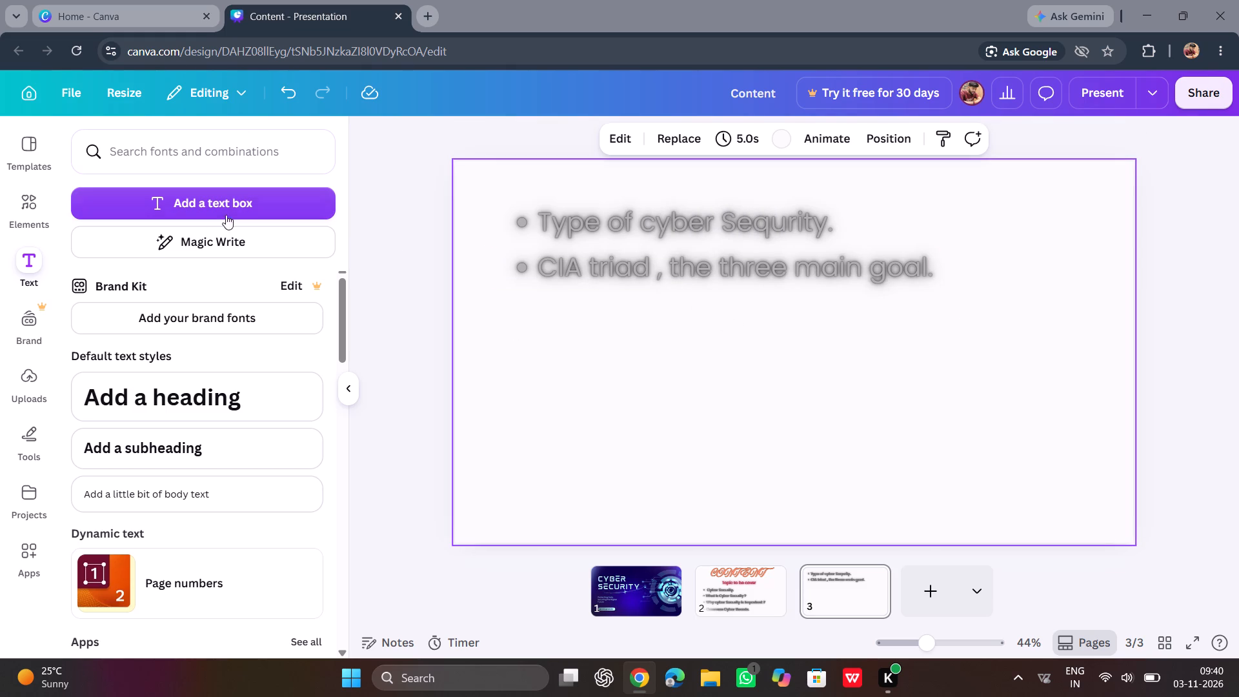
Add a text box on page 3 reading "How to stay safe Online.".
left_click(227, 196)
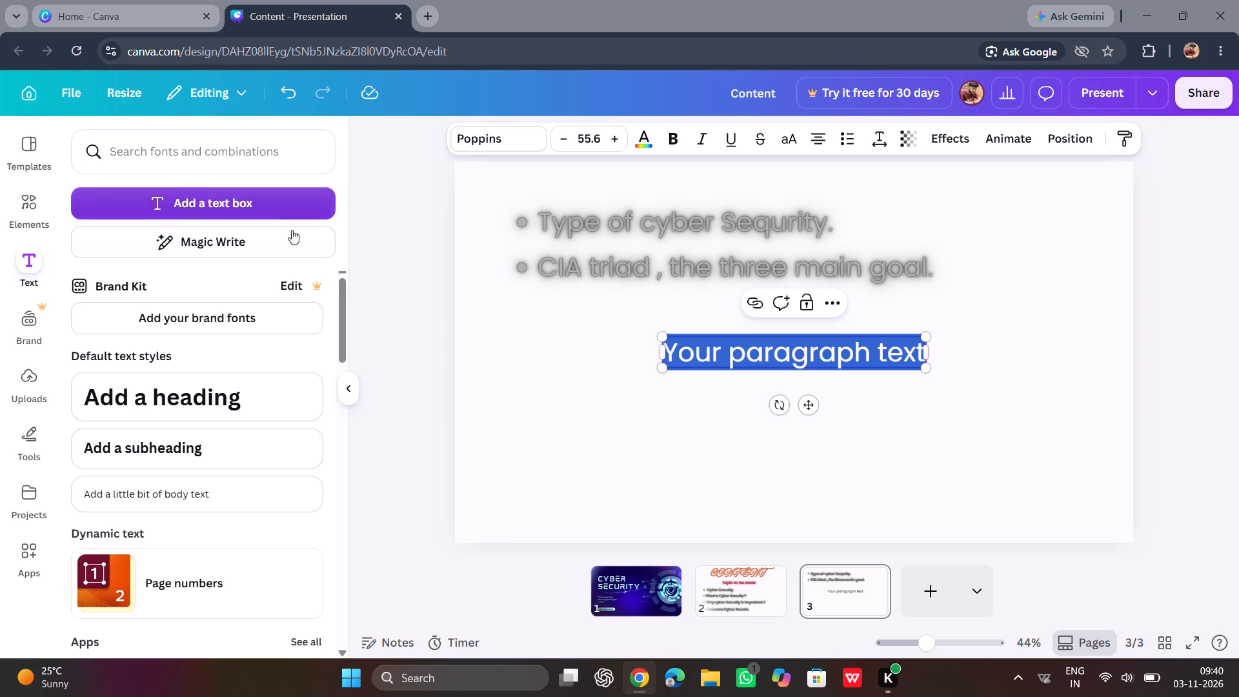
key("BackSpace")
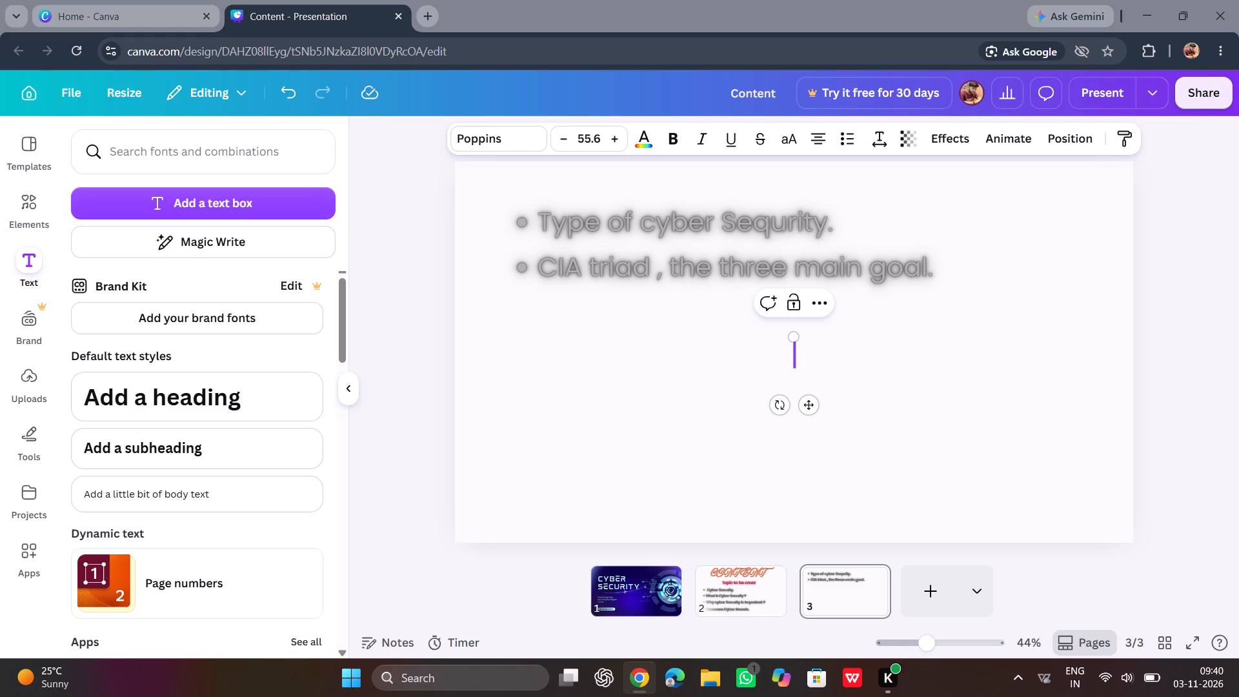
type("How to s")
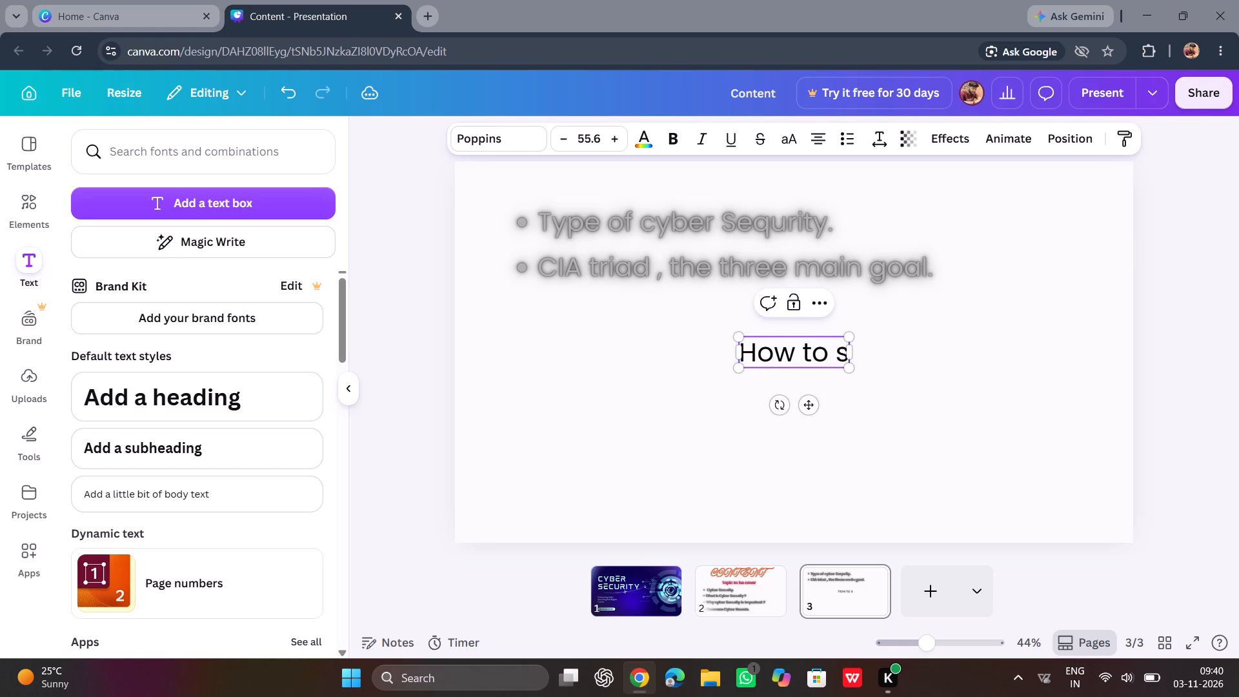
type("tay safe")
key("space")
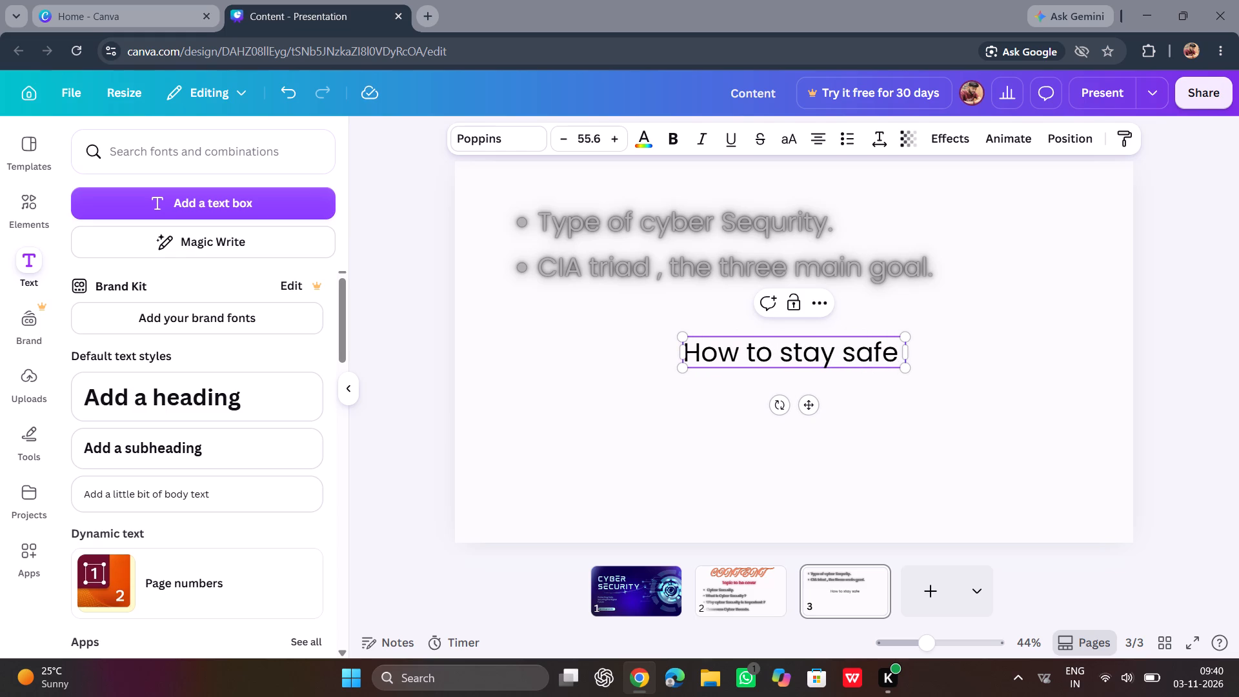
type("Online")
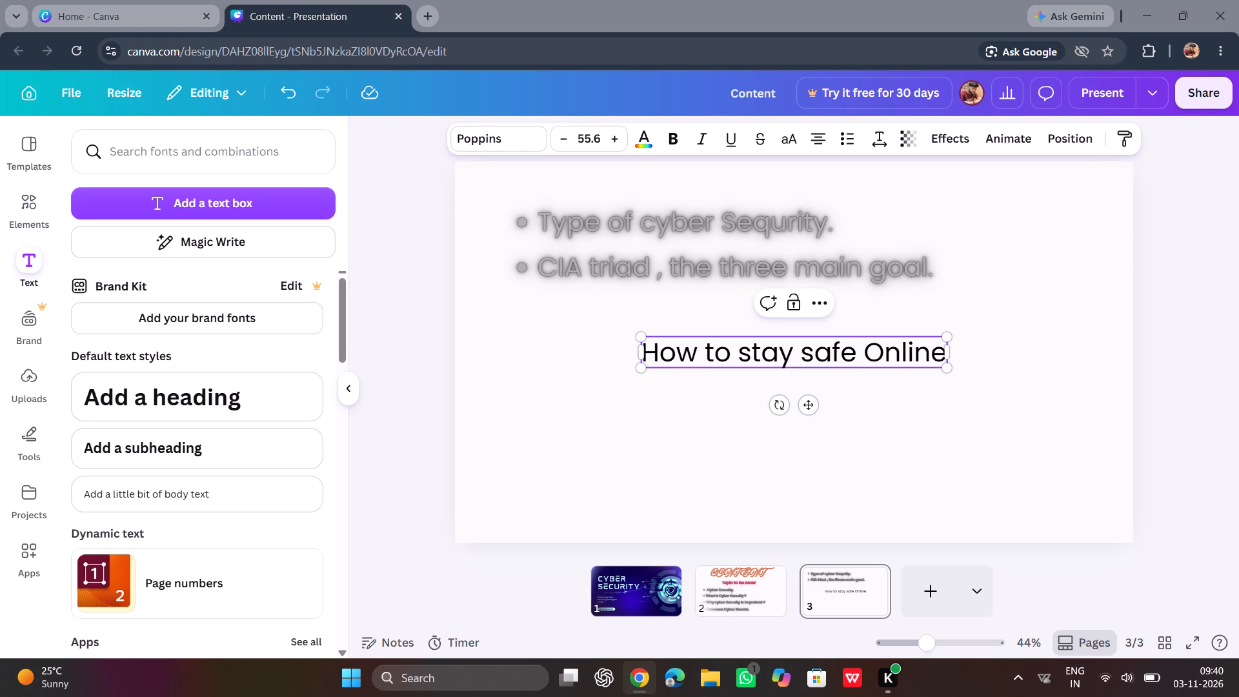
key("period")
Turn the "How to stay safe Online." line into a bullet.
key("Left")
key("Left")
key("Left")
key("Left")
key("Left")
key("Left")
key("Left")
key("Left")
key("Left")
key("Left")
key("Left")
key("Left")
key("Left")
key("Left")
key("Left")
key("Left")
key("Left")
key("Left")
key("Left")
key("Left")
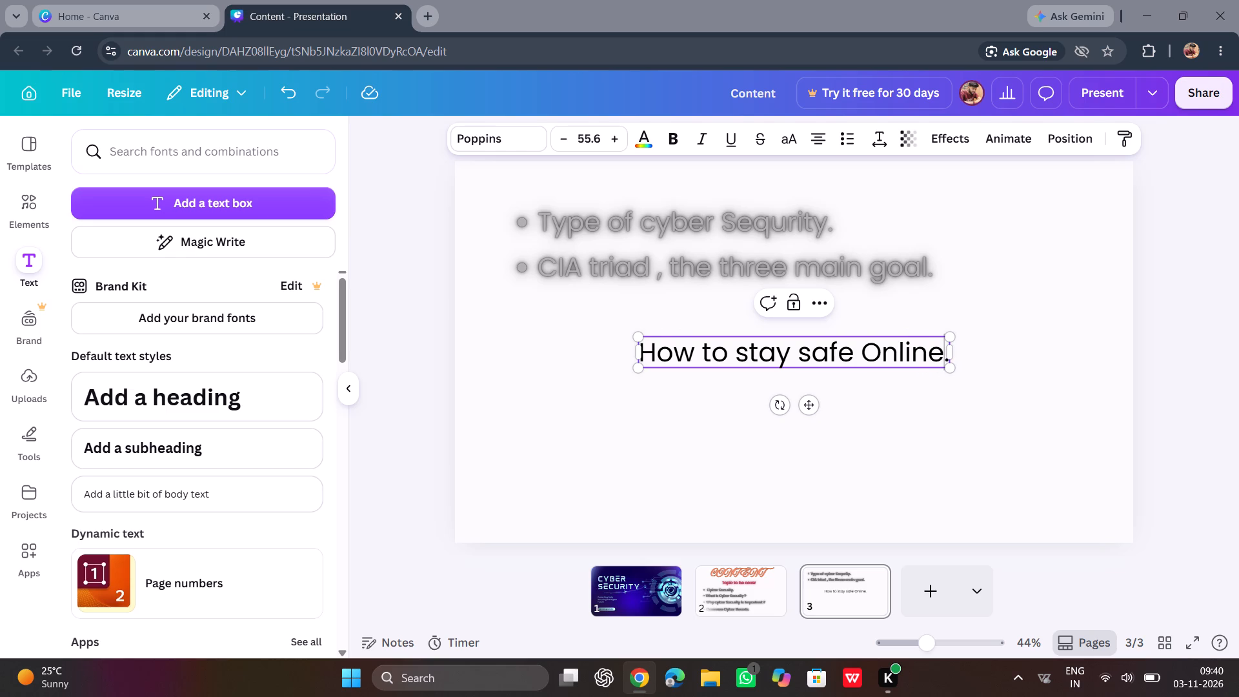
key("Left")
key("Left")
key("shift+asterisk")
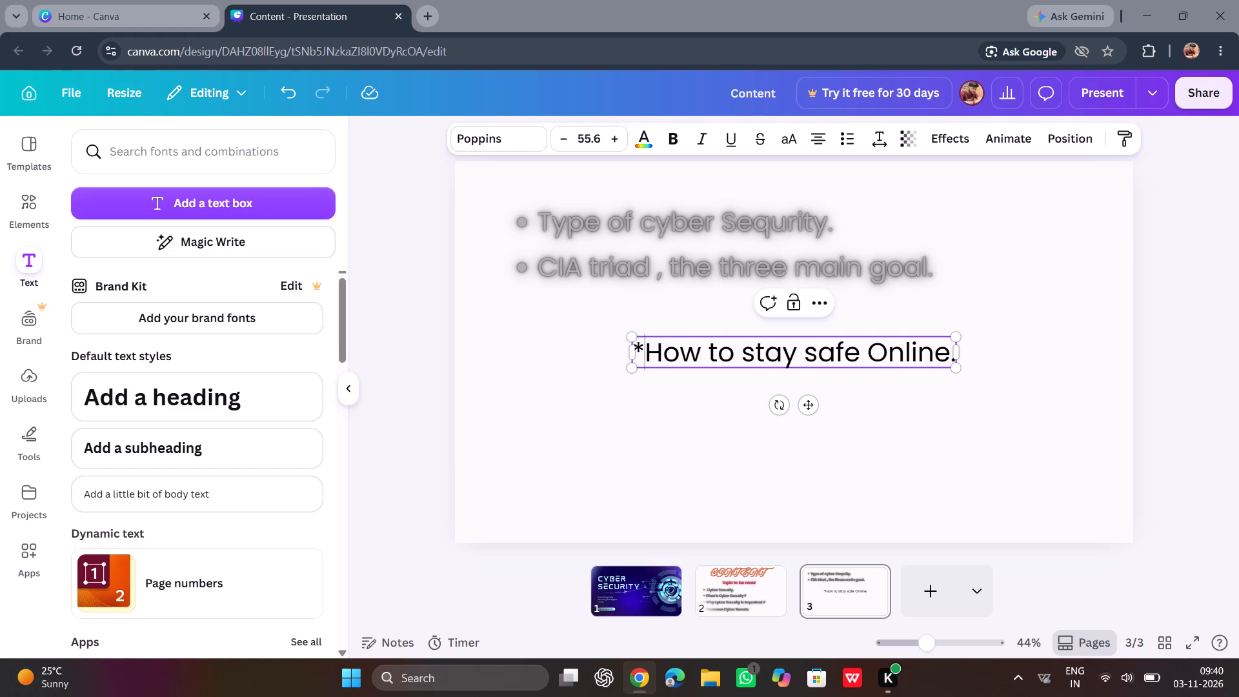
key("space")
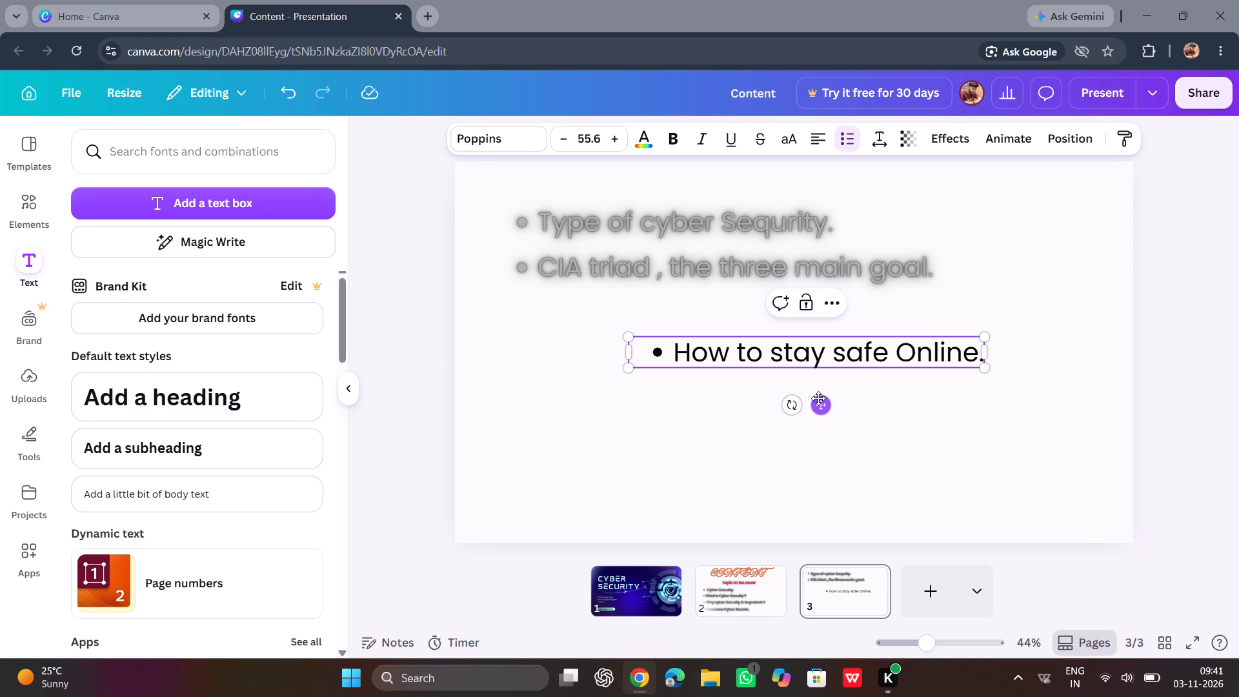
Move the "How to stay safe Online." bullet below "CIA triad", left-aligned with the bullets above and spaced 40 apart.
left_click_drag(816, 407, 696, 376)
left_click(696, 376)
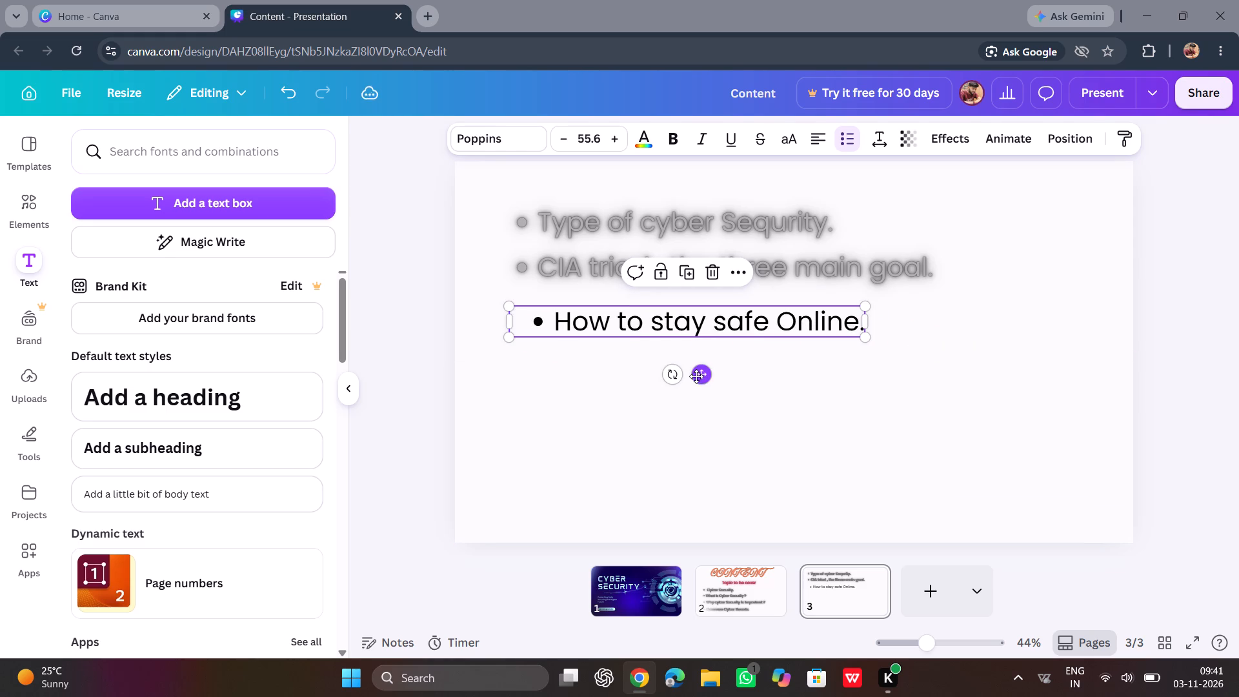
left_click_drag(703, 381, 698, 375)
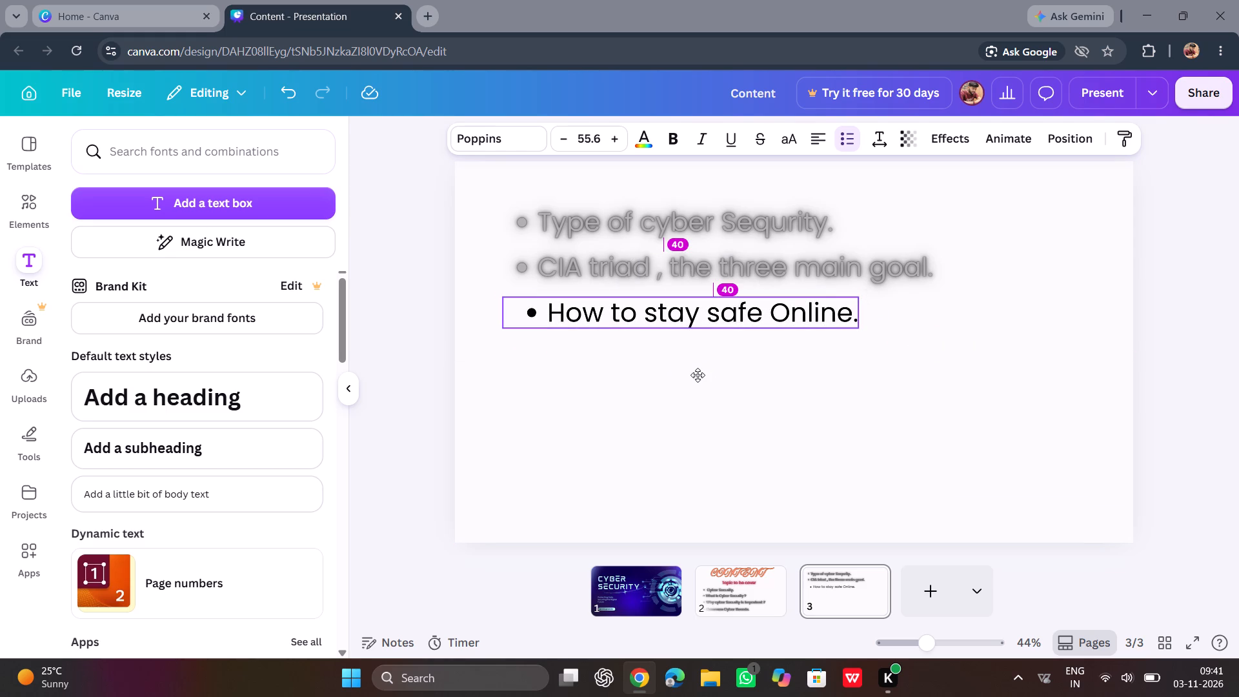
left_click_drag(698, 375, 689, 373)
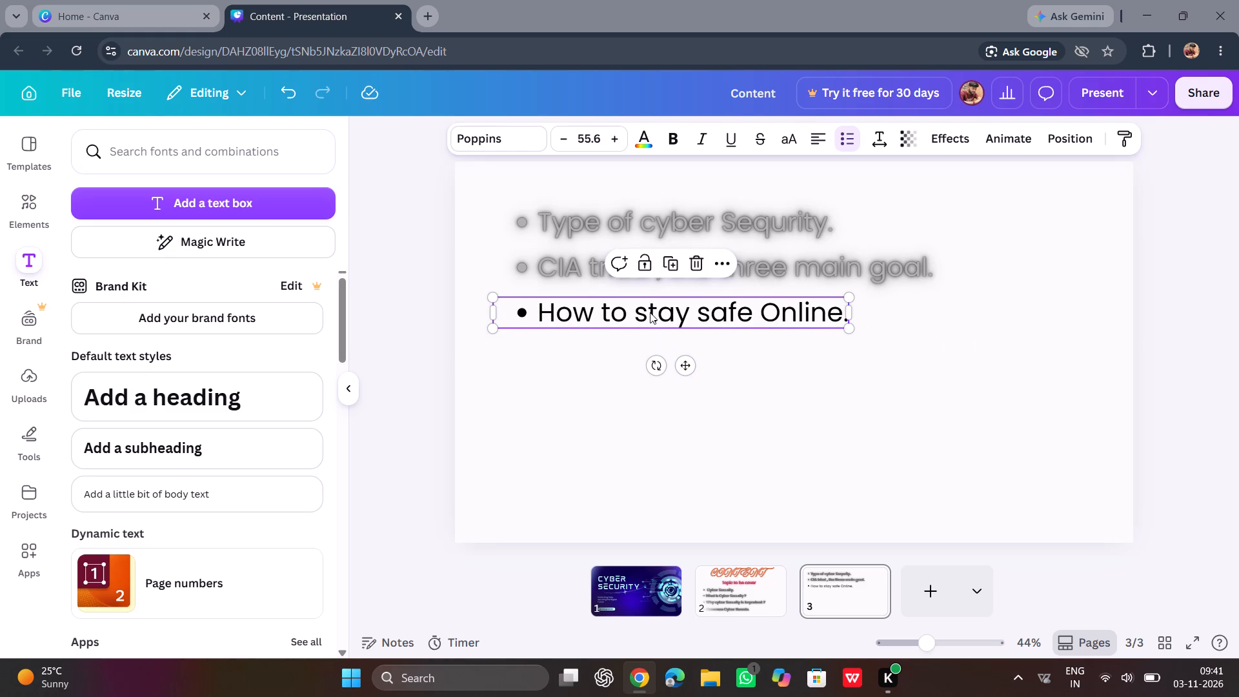
Apply the Neon text effect to the "How to stay safe Online." bullet.
left_click(941, 135)
left_click(210, 405)
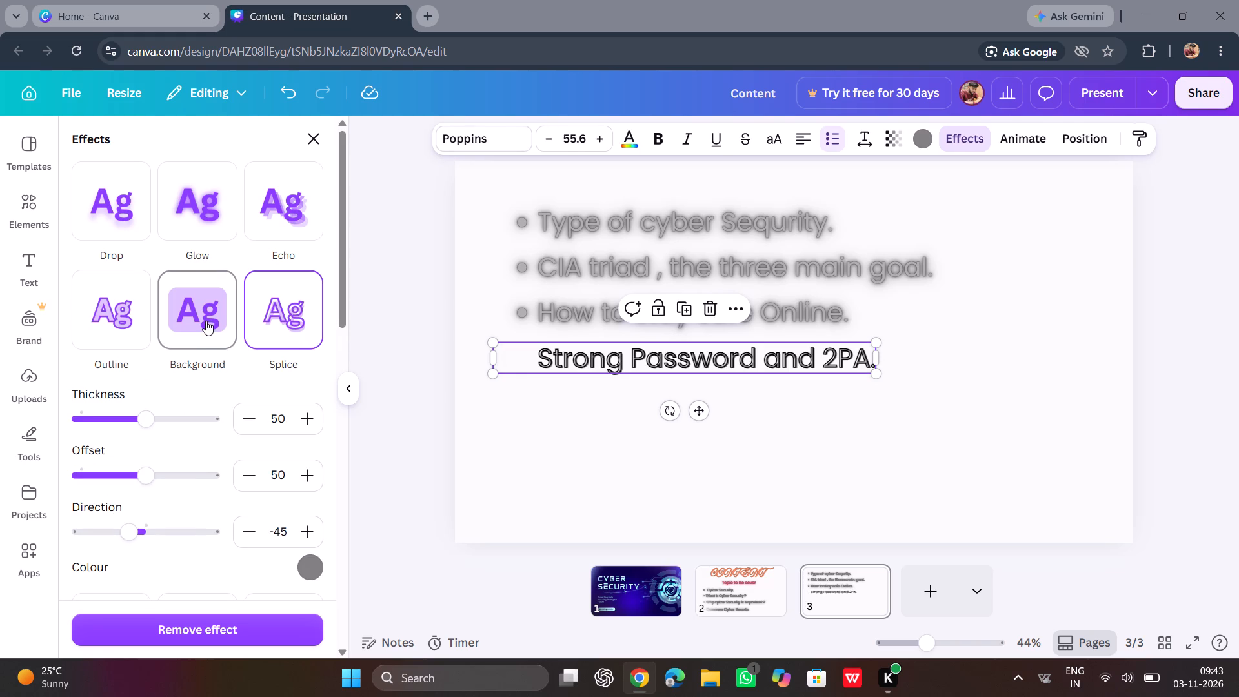
left_click(121, 317)
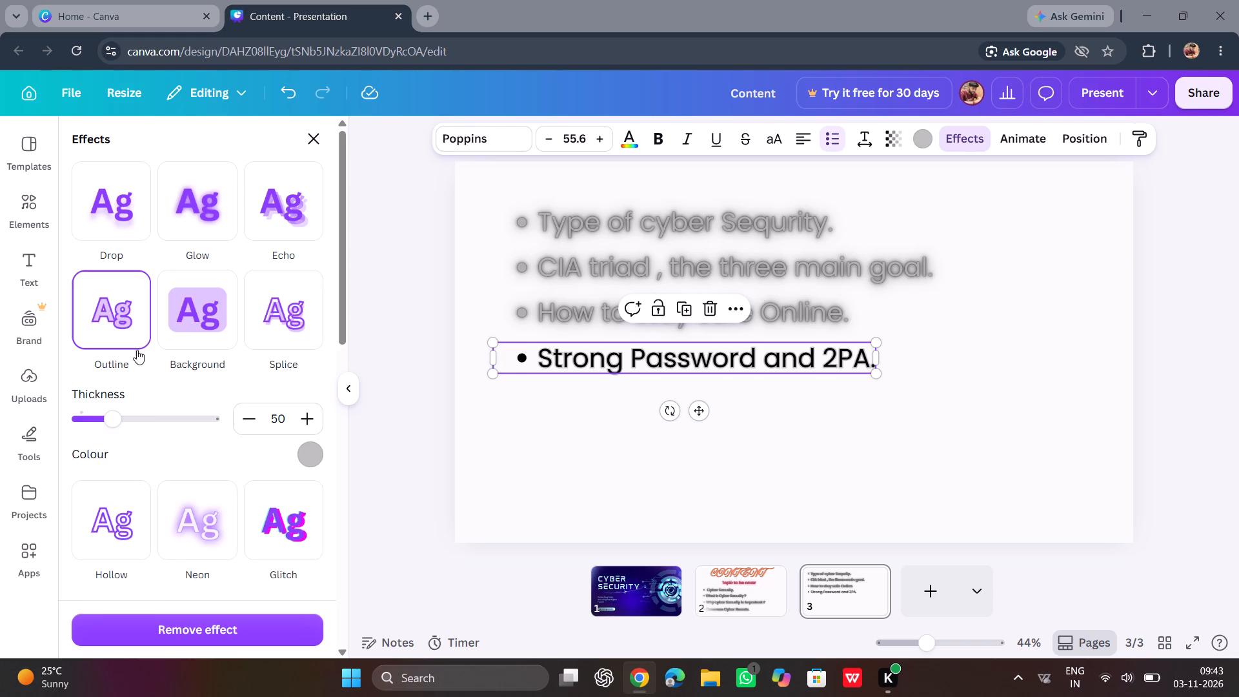
left_click(203, 516)
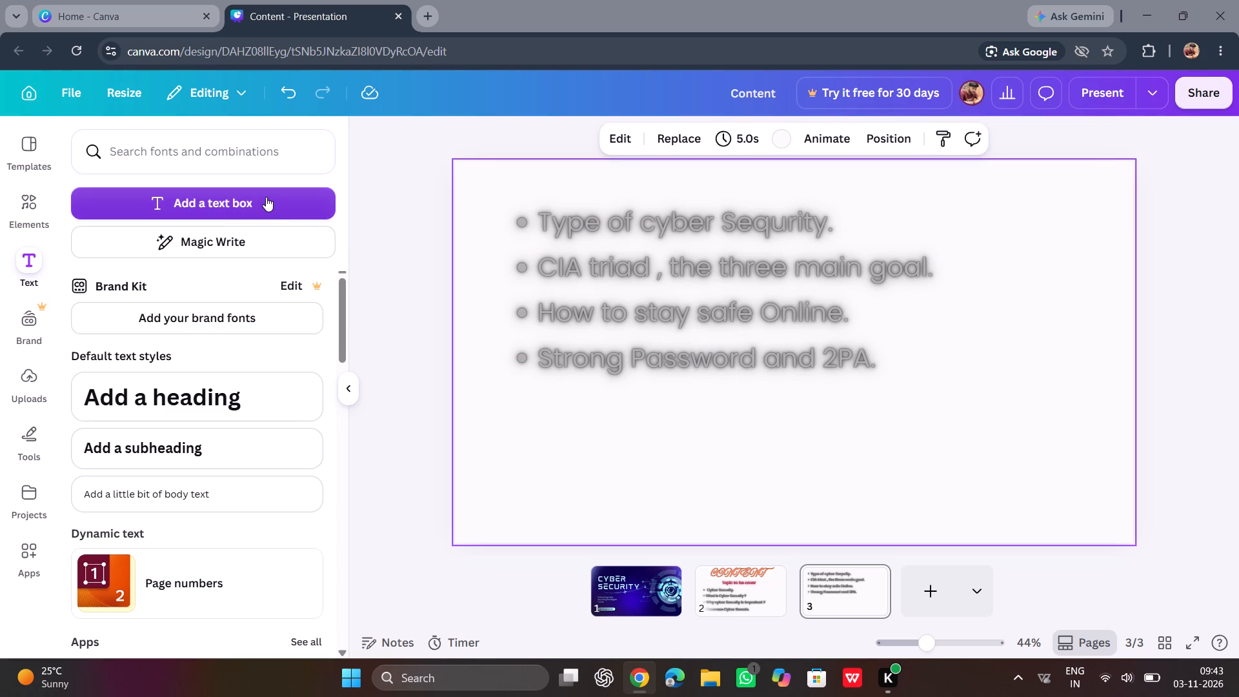
Browse the ready-made font combinations for text styles.
scroll(267, 225, "down", 2)
scroll(214, 611, "down", 1)
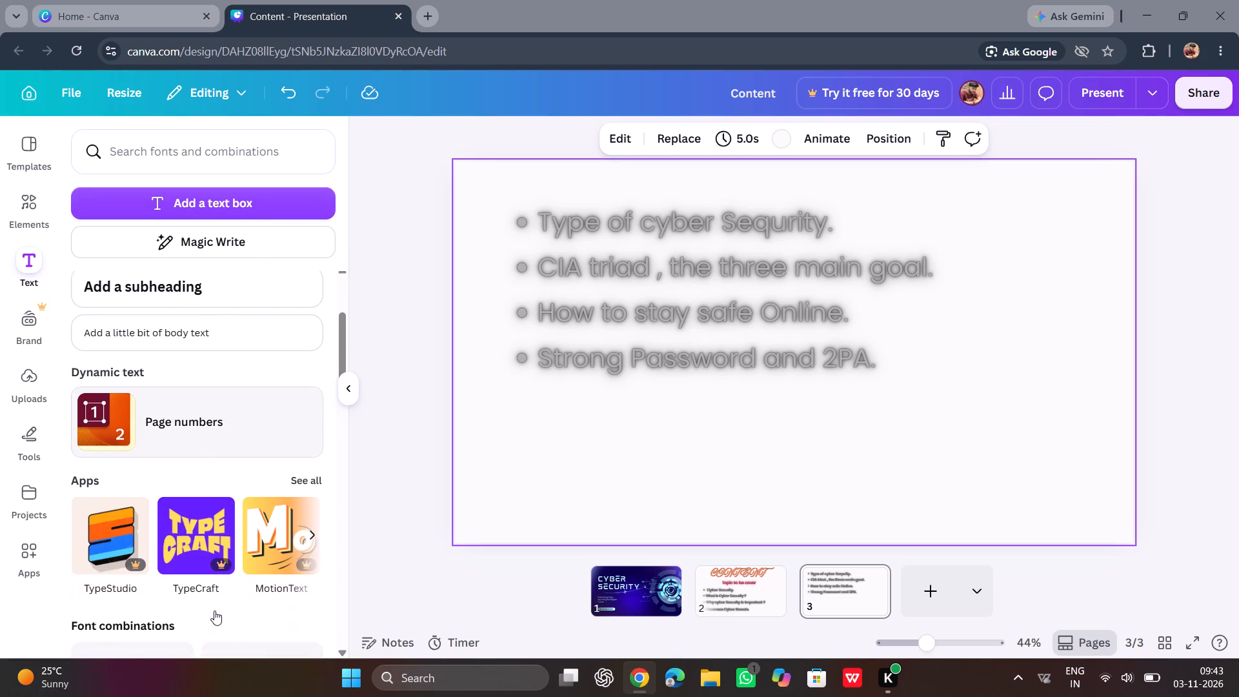
scroll(214, 611, "down", 5)
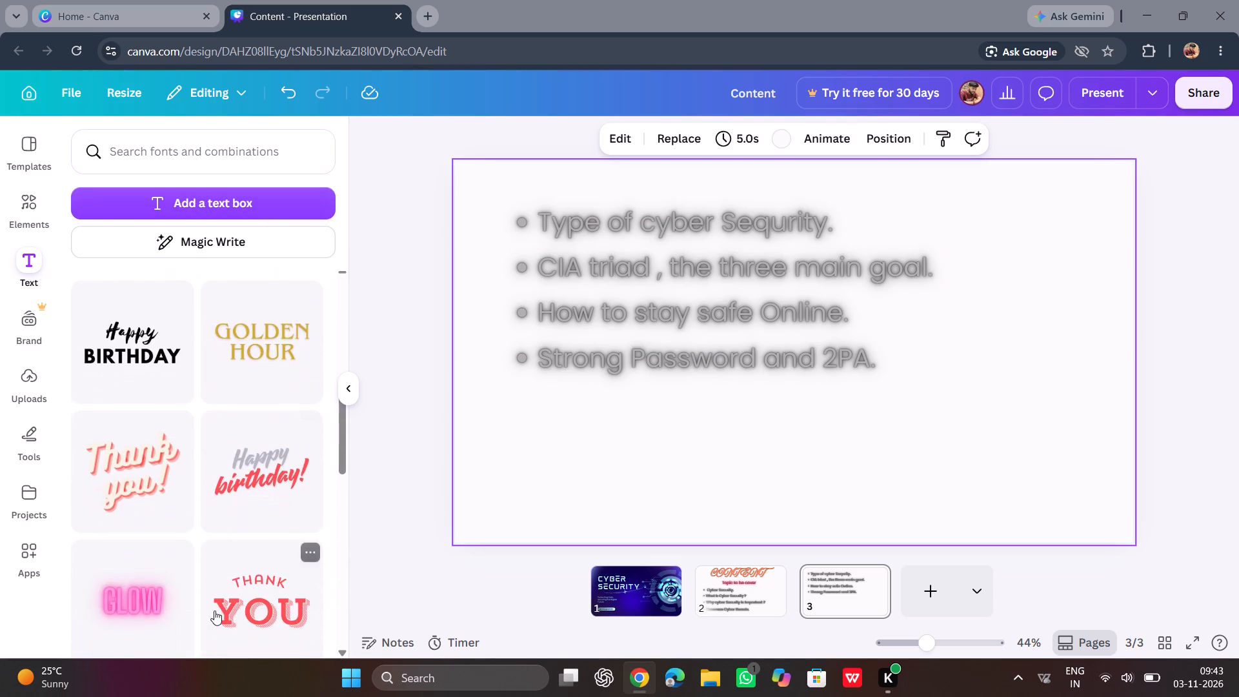
scroll(214, 611, "down", 4)
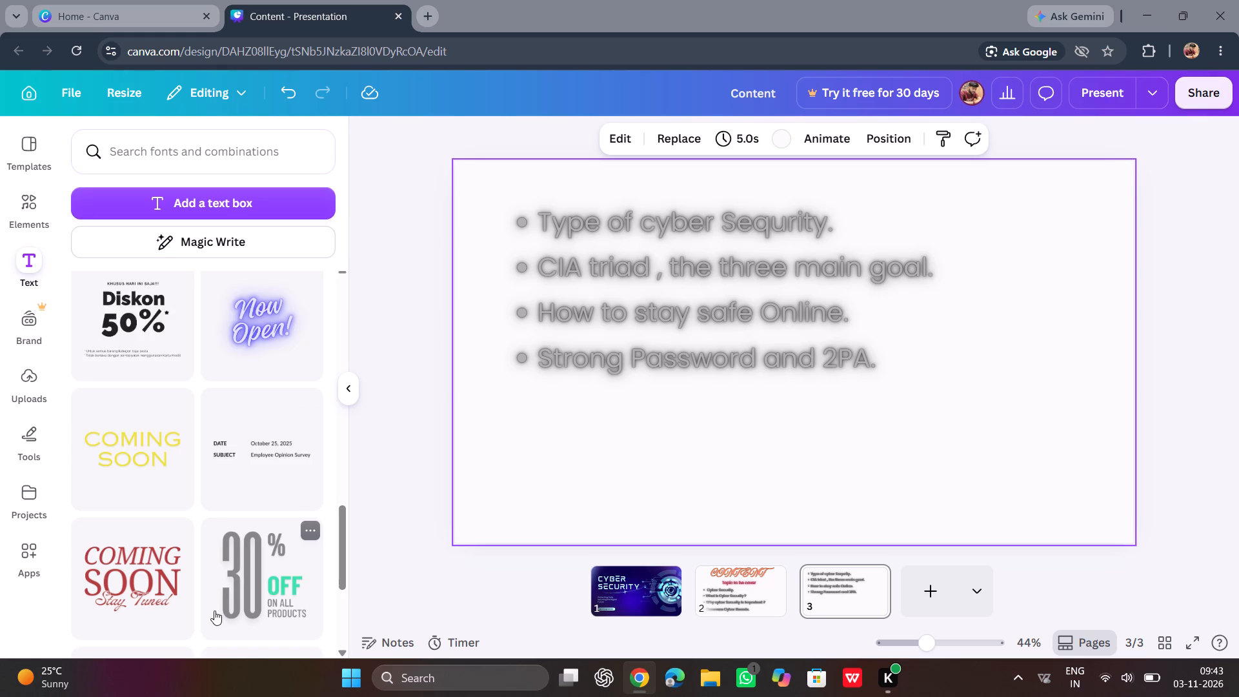
scroll(214, 611, "down", 1)
scroll(214, 611, "up", 2)
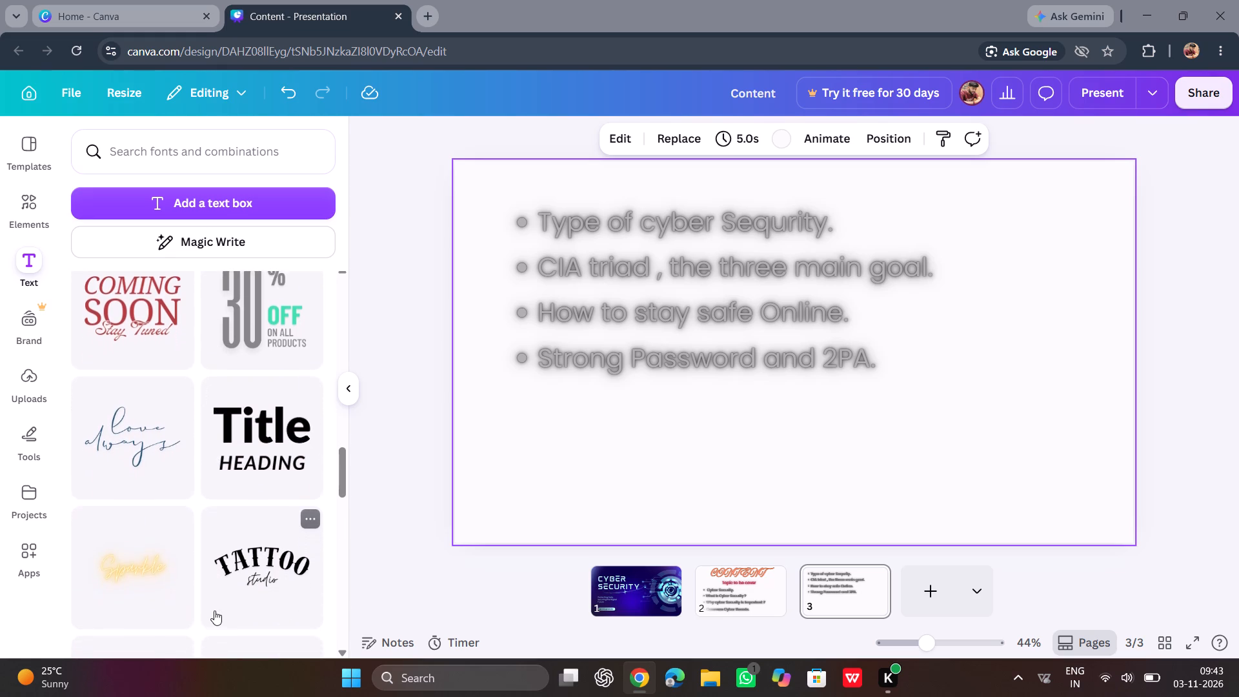
scroll(214, 611, "up", 3)
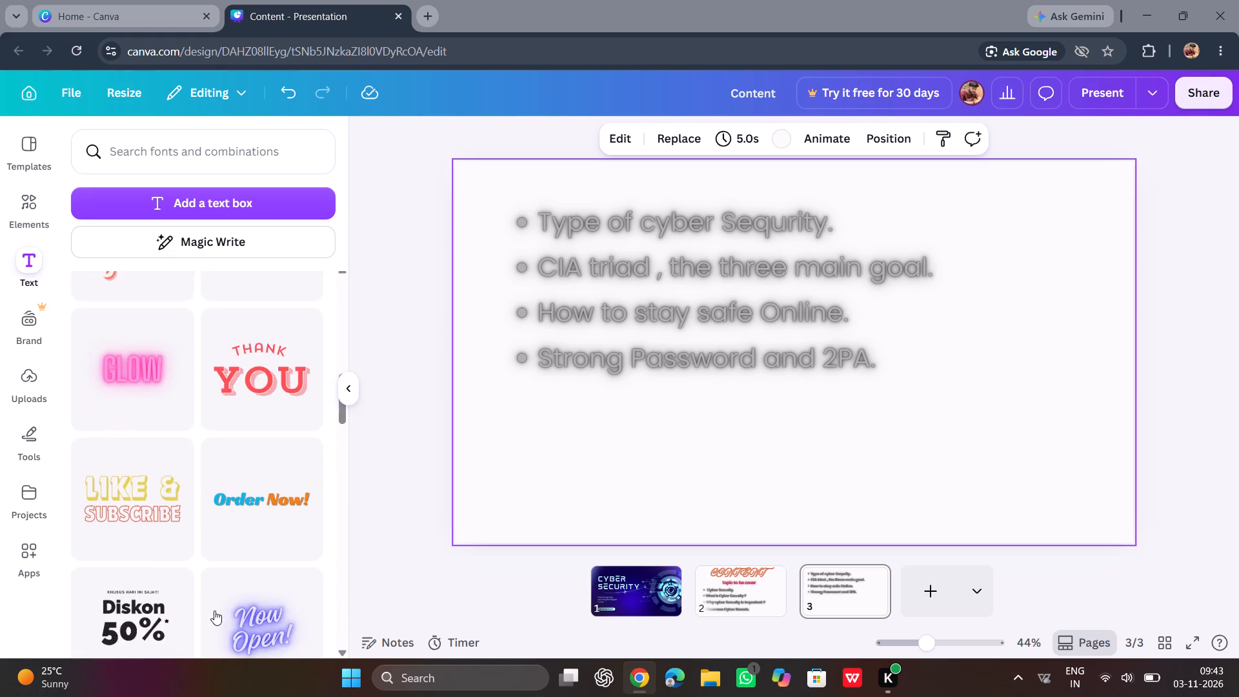
scroll(214, 611, "up", 7)
Add a new text box and place it below the "Strong Password and 2PA." bullet on page 3.
left_click(170, 196)
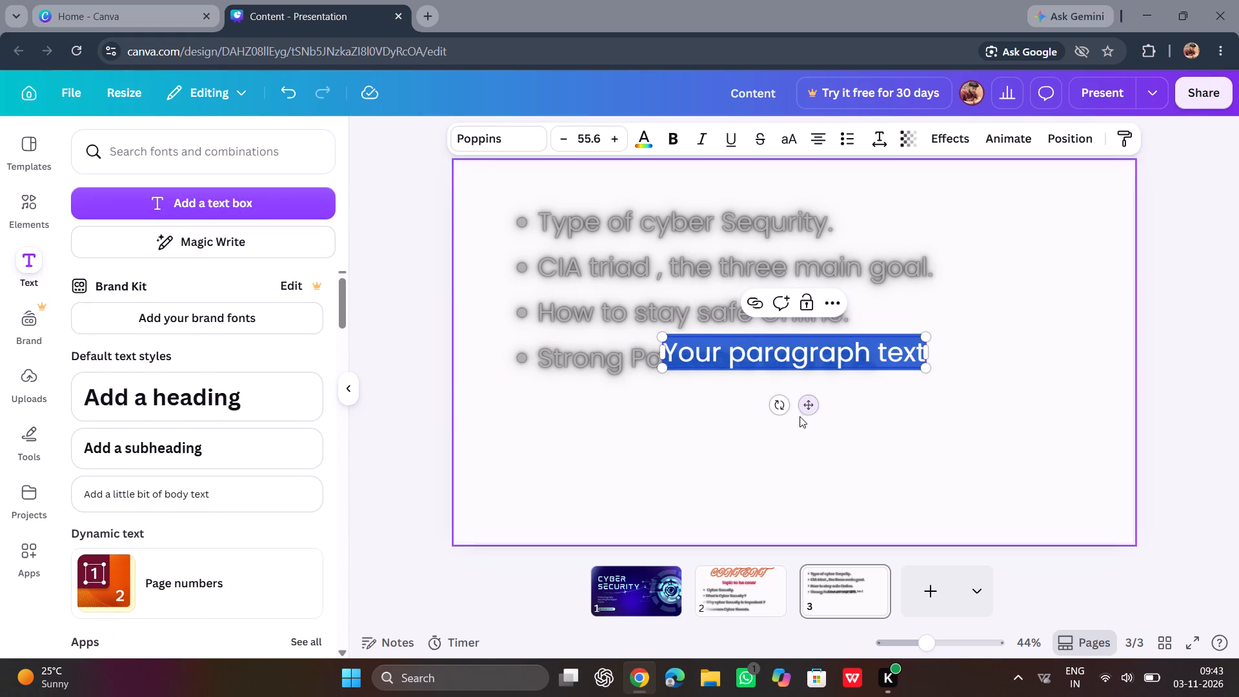
left_click_drag(808, 405, 805, 461)
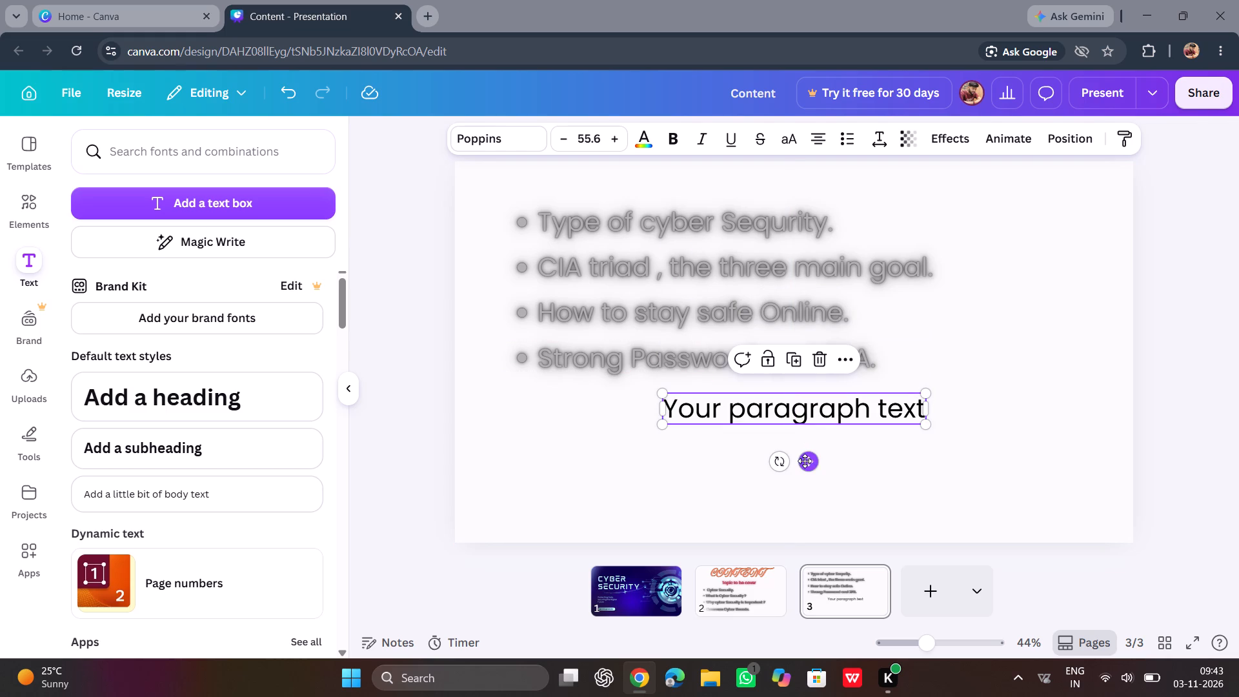
Replace the new text box's placeholder with a bullet starting "What to do".
left_click(814, 398)
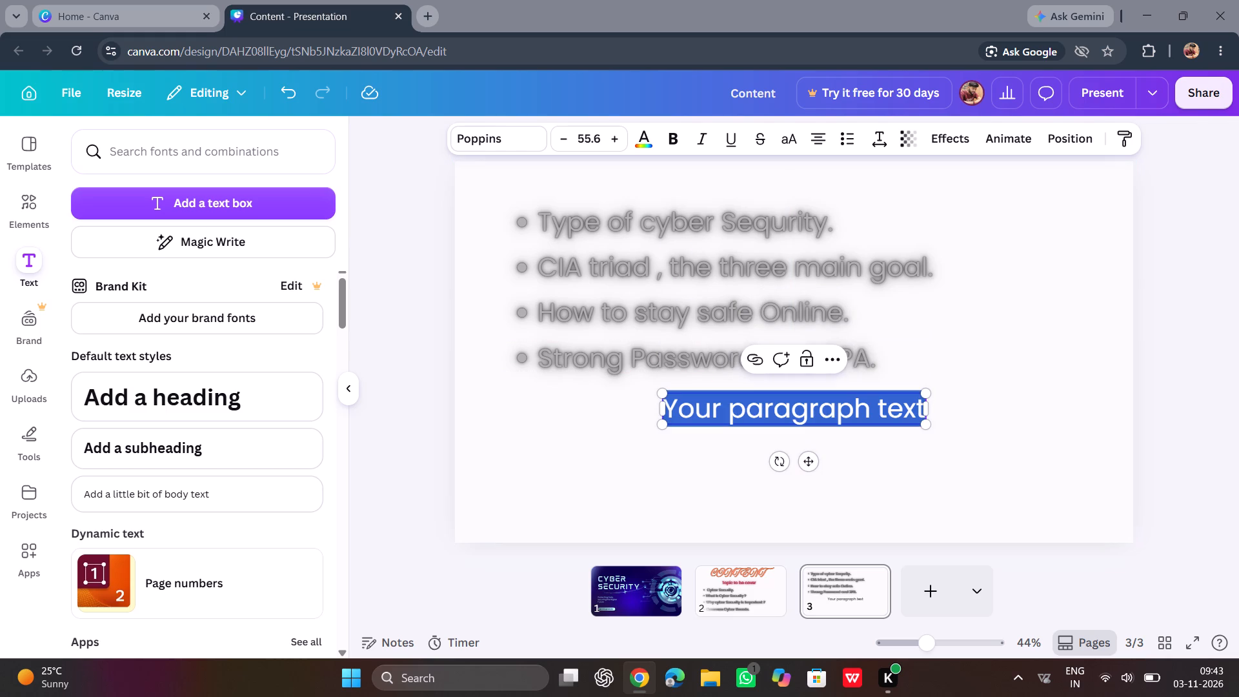
key("BackSpace")
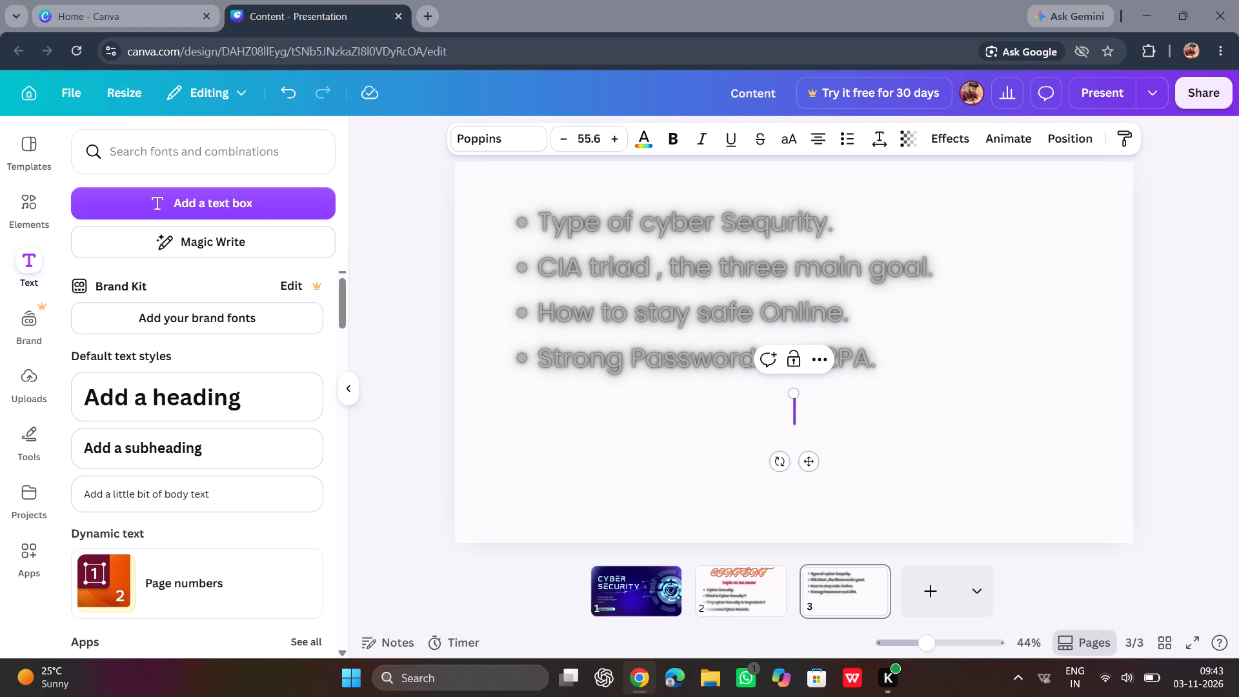
type("*")
key("space")
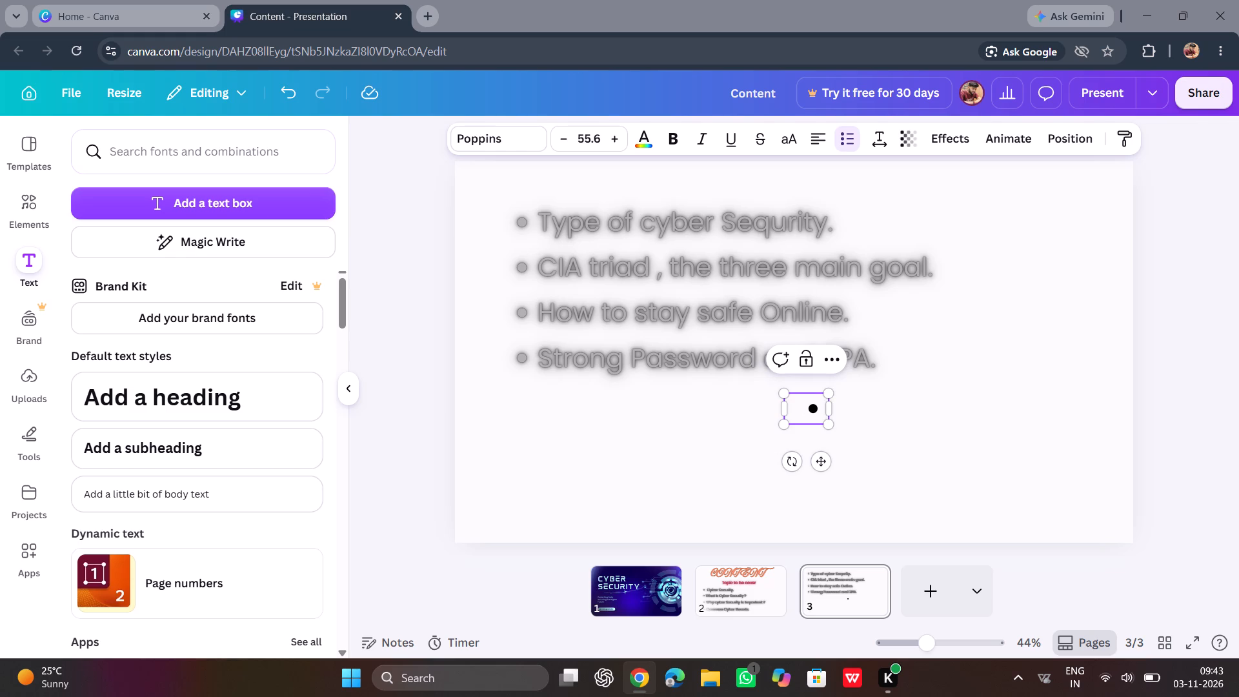
type("Whatb")
key("BackSpace")
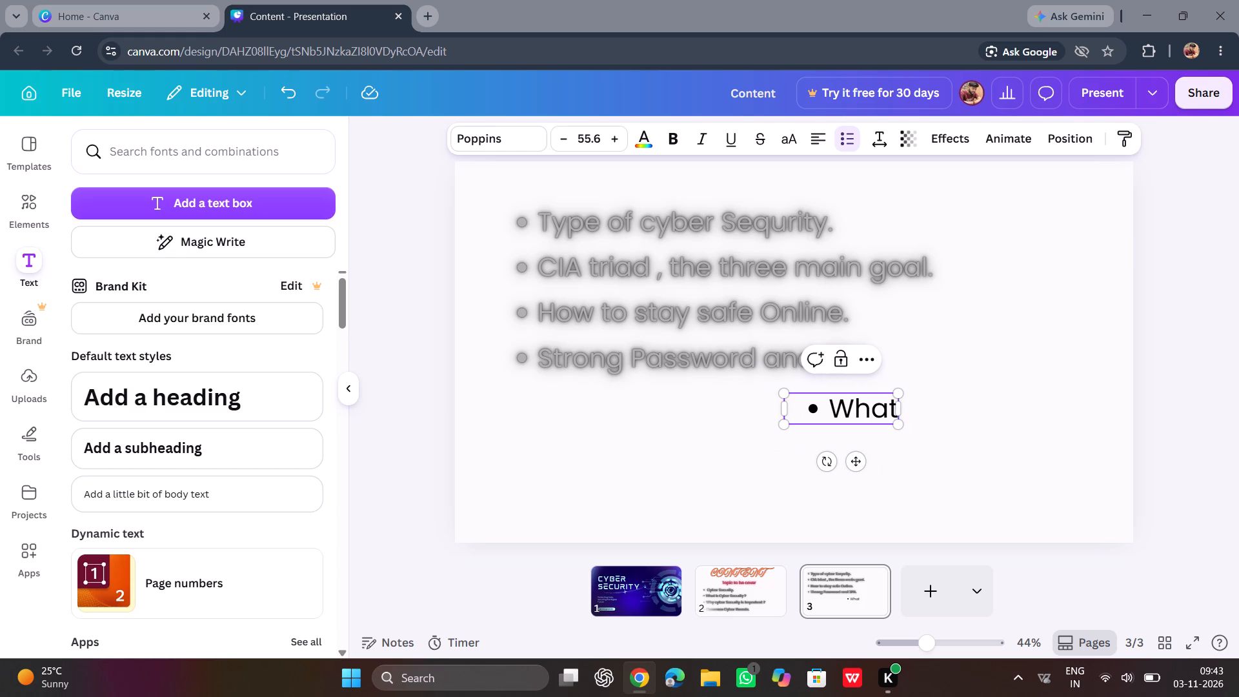
key("b")
key("BackSpace")
key("space")
type("to do")
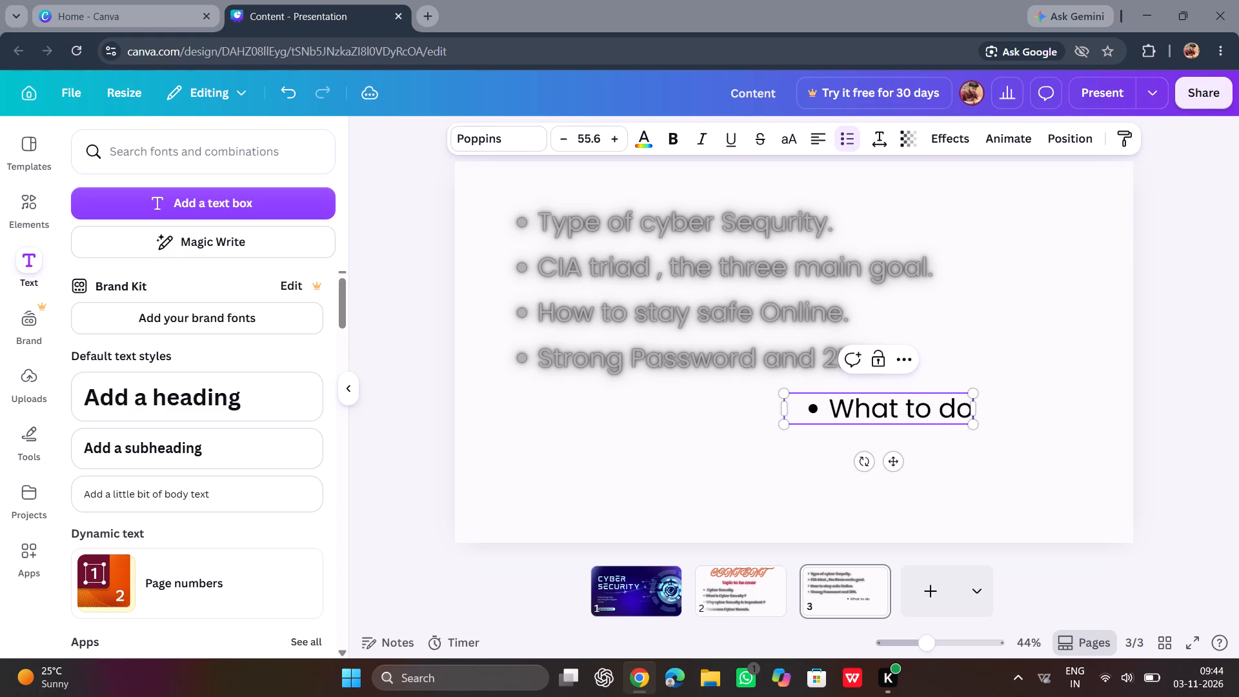
key("space")
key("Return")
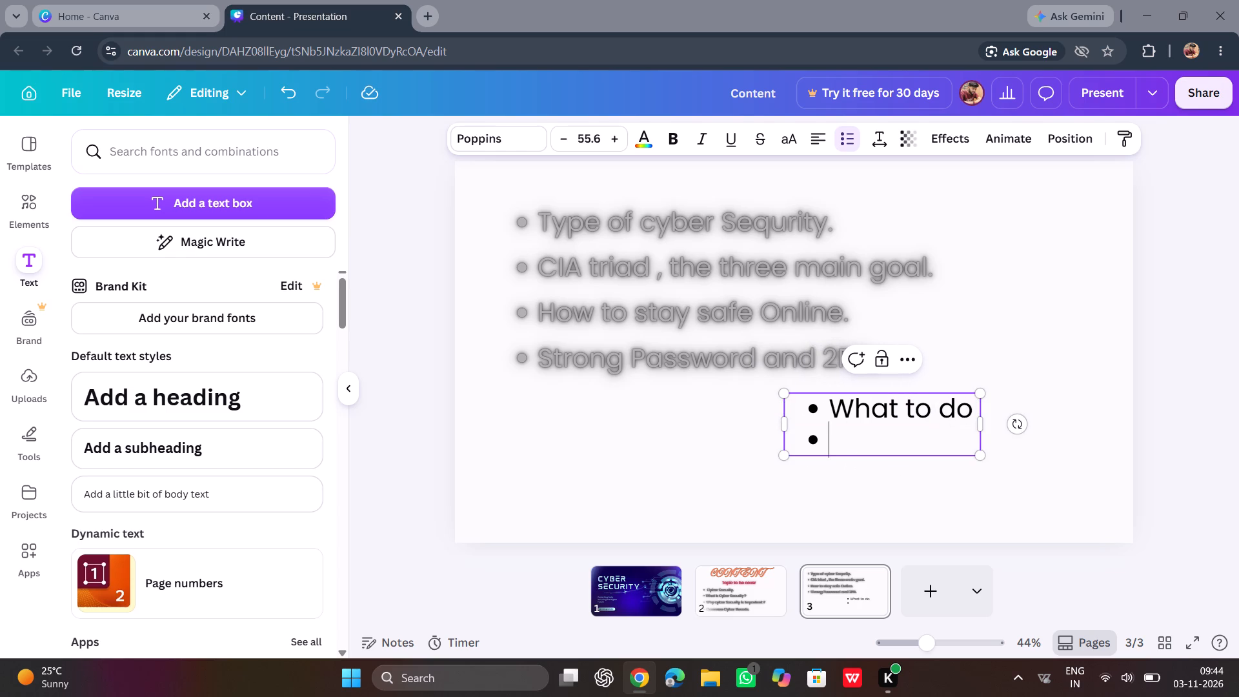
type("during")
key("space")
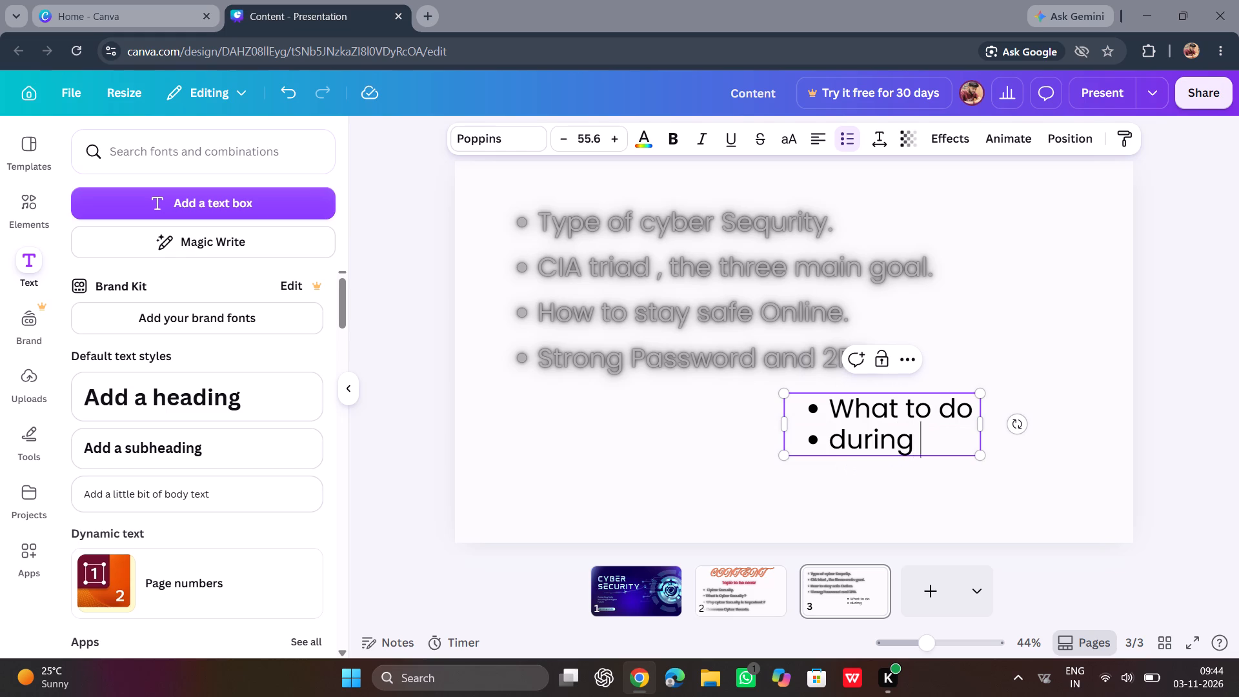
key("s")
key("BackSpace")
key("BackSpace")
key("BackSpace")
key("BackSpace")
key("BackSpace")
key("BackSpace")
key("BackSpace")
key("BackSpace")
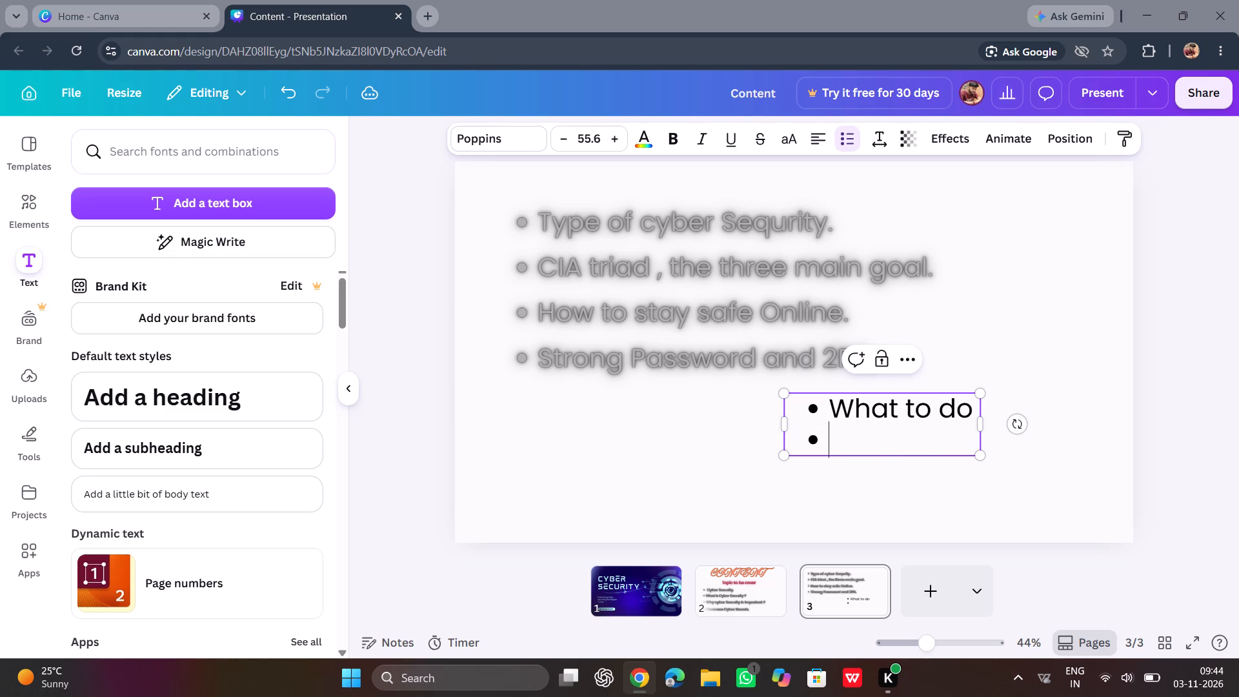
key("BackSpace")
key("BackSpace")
Continue the "What to do" bullet on the same line with "during Syber Attack".
type("during")
key("space")
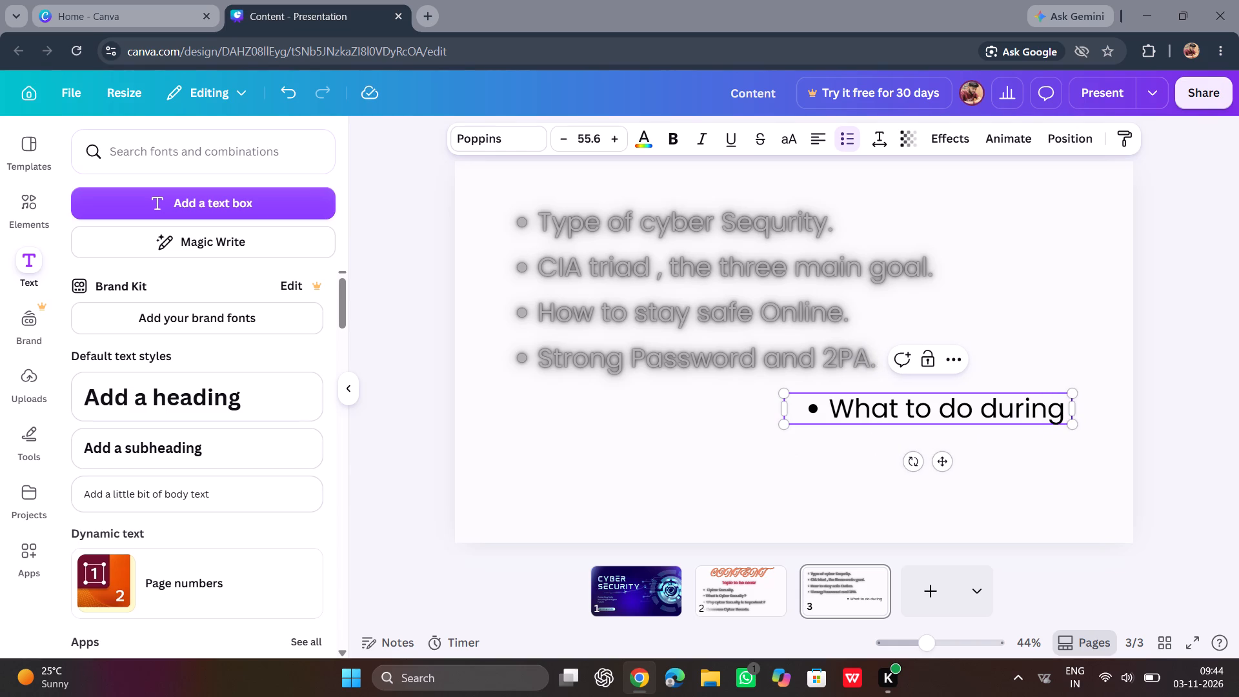
type("Syber")
key("space")
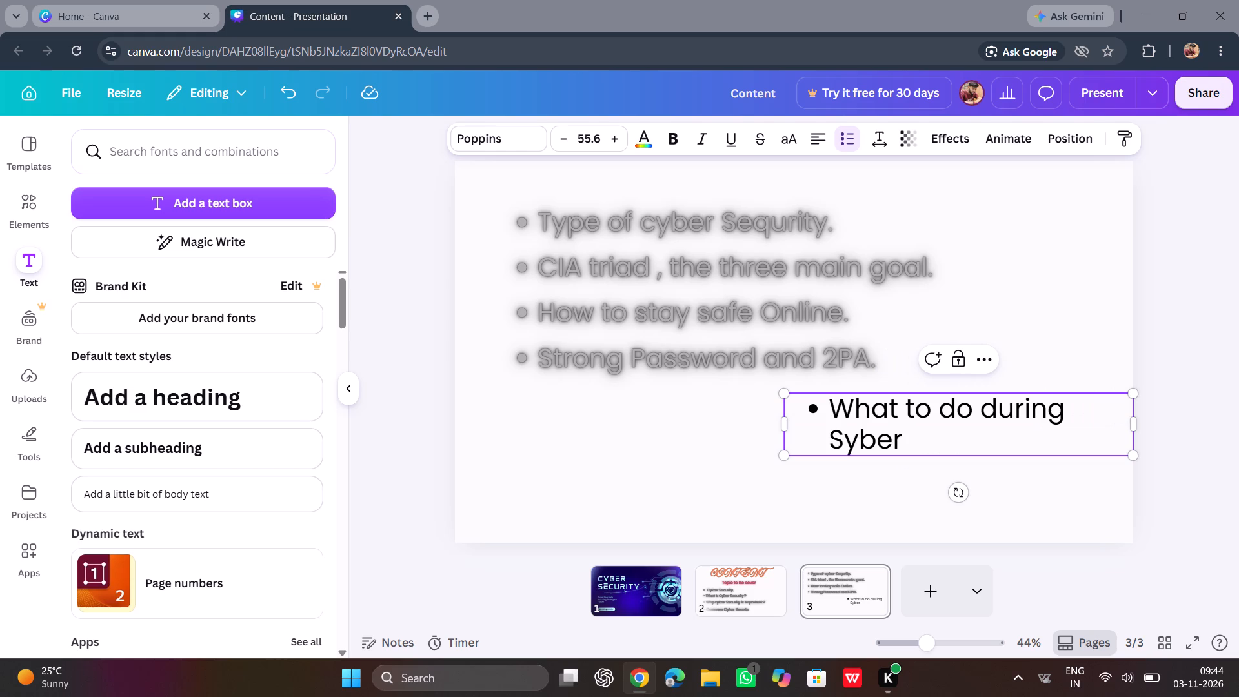
type("Atta")
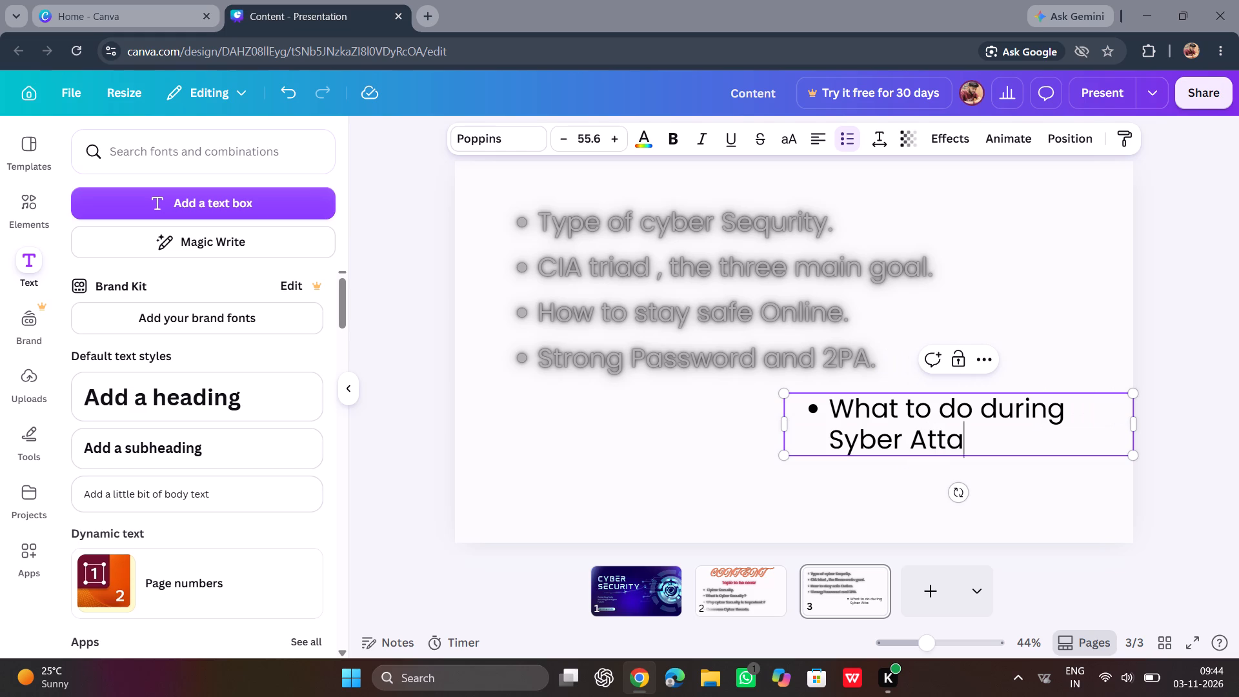
type("ck")
Resize the "What to do during Syber Attack" text box to about 1,400 wide so it fits one line, and nudge it slightly up.
left_click(801, 431)
left_click_drag(782, 423, 629, 439)
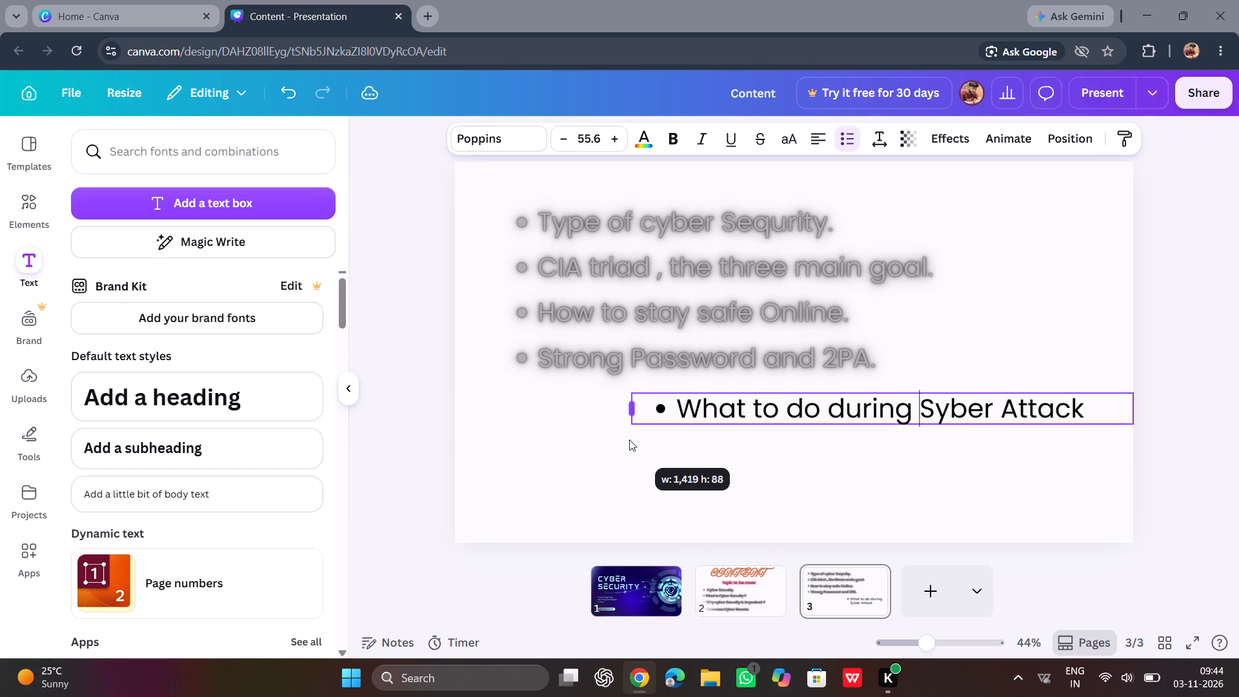
left_click_drag(629, 439, 493, 429)
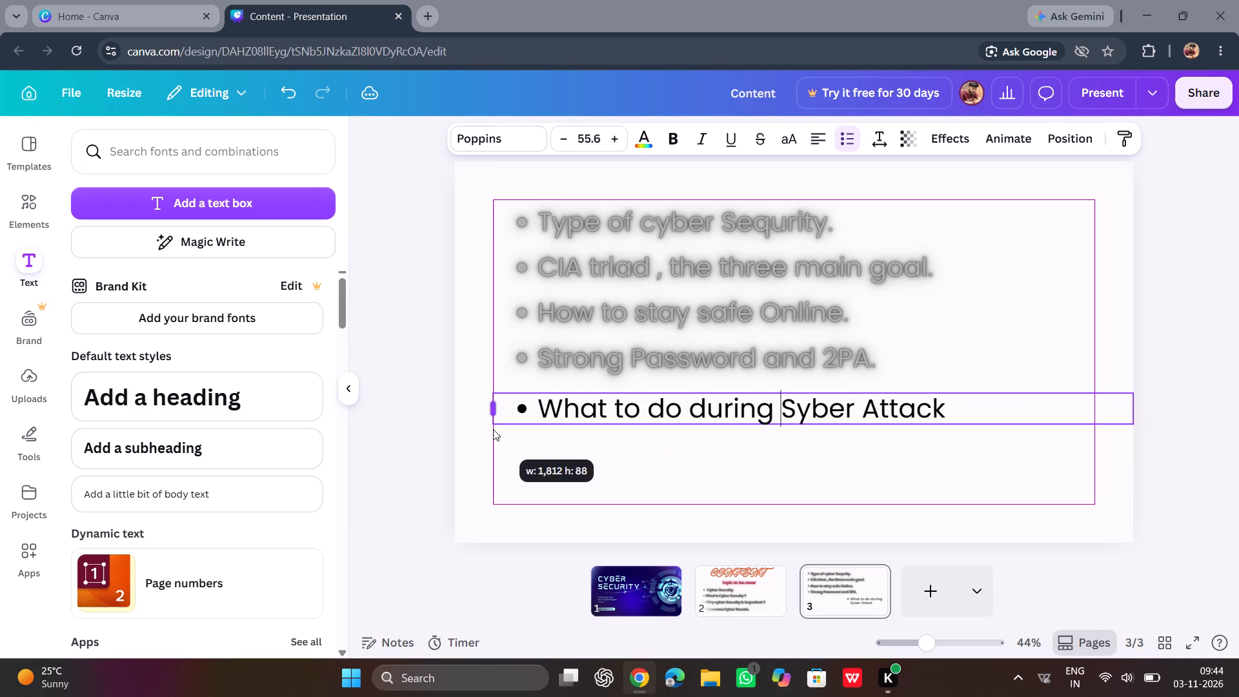
left_click_drag(493, 429, 494, 429)
left_click(832, 468)
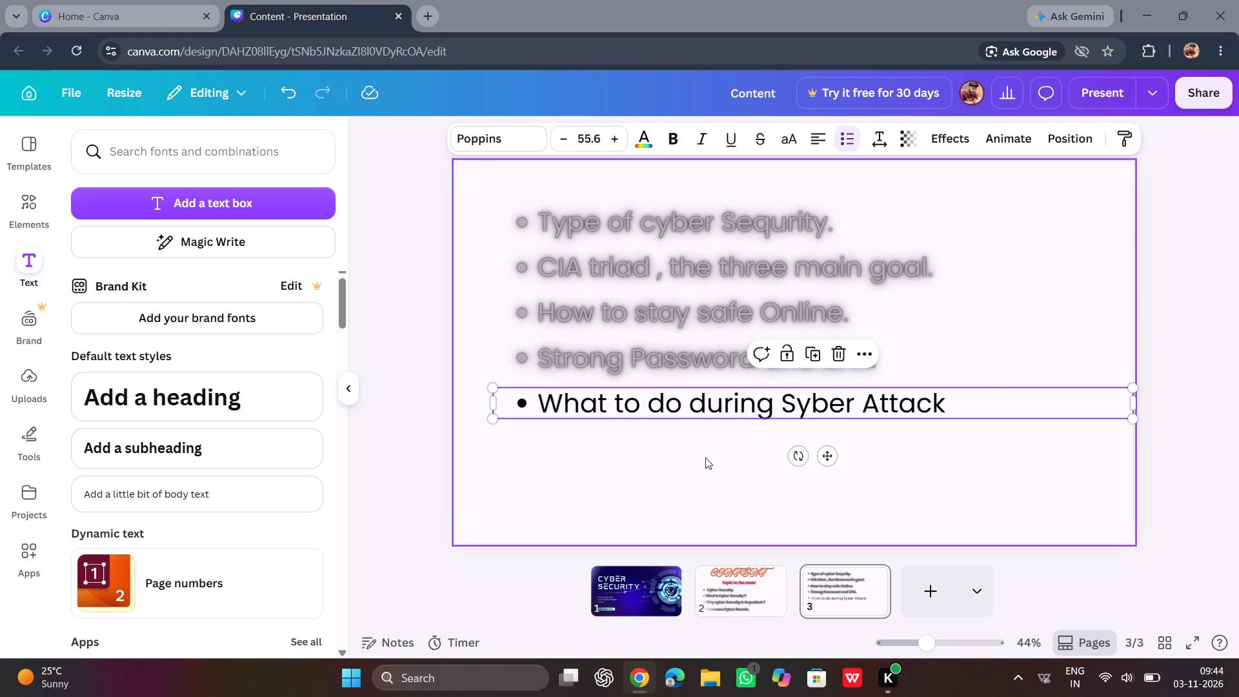
left_click_drag(492, 400, 510, 400)
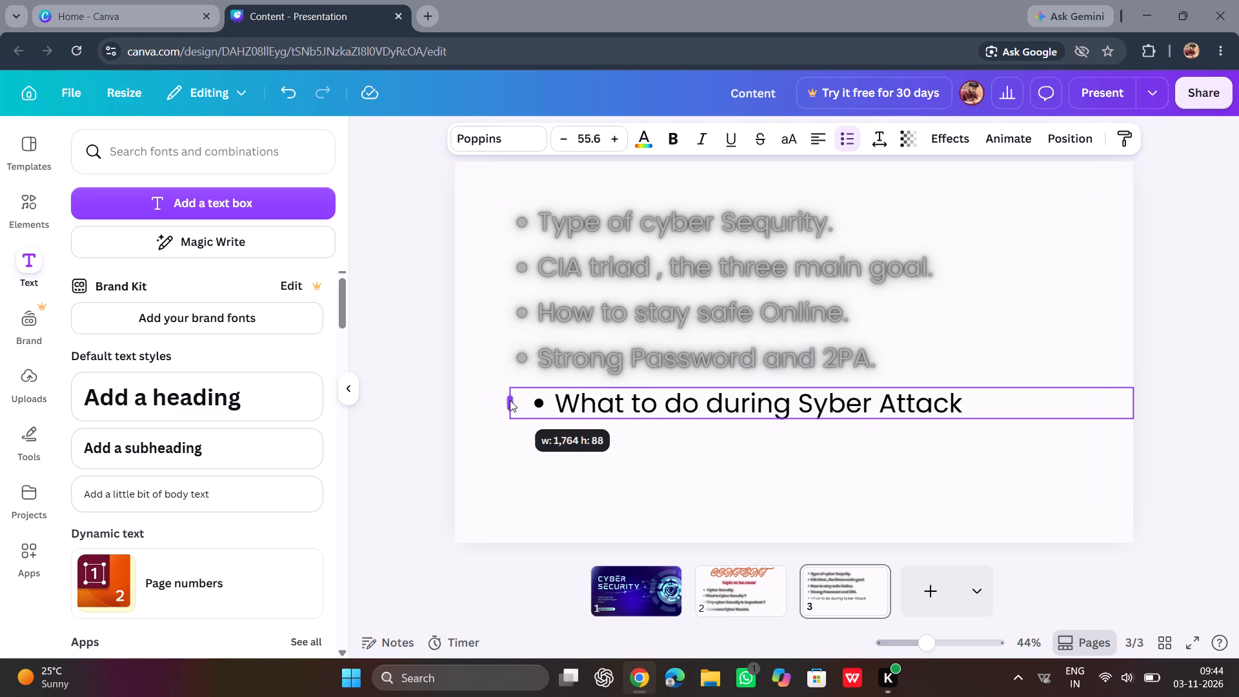
left_click_drag(510, 400, 642, 401)
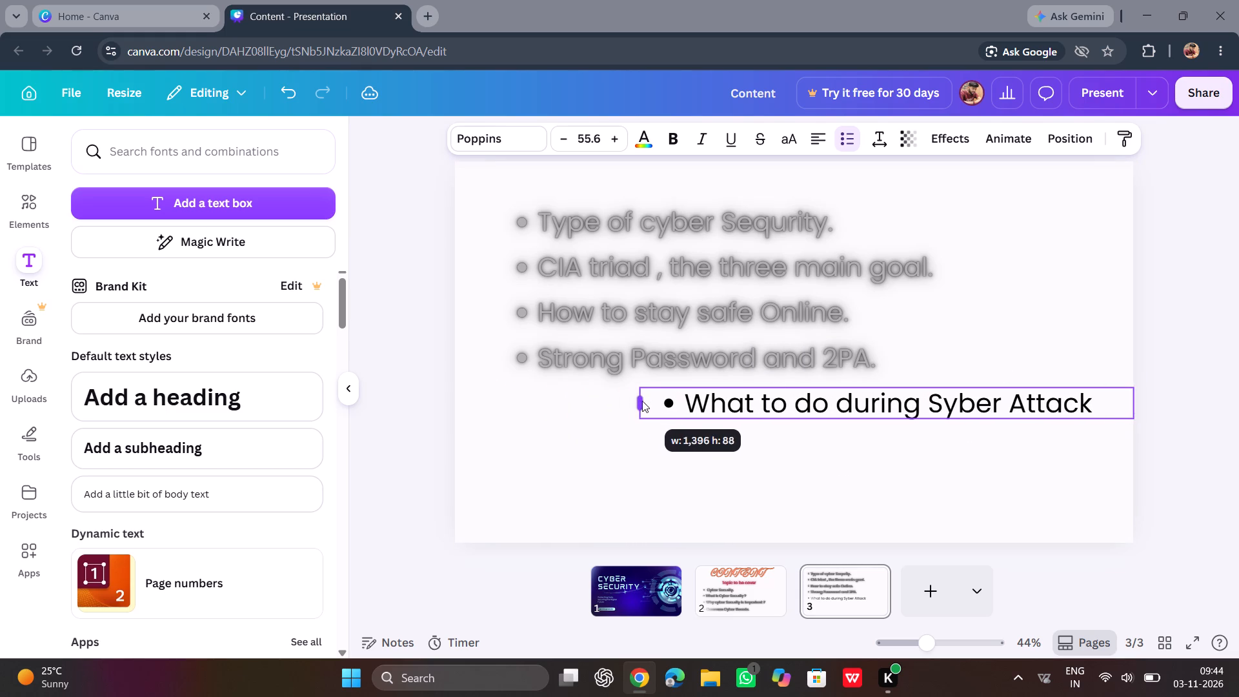
left_click_drag(642, 401, 643, 401)
Add a period at the end of "What to do during Syber Attack".
left_click(1103, 401)
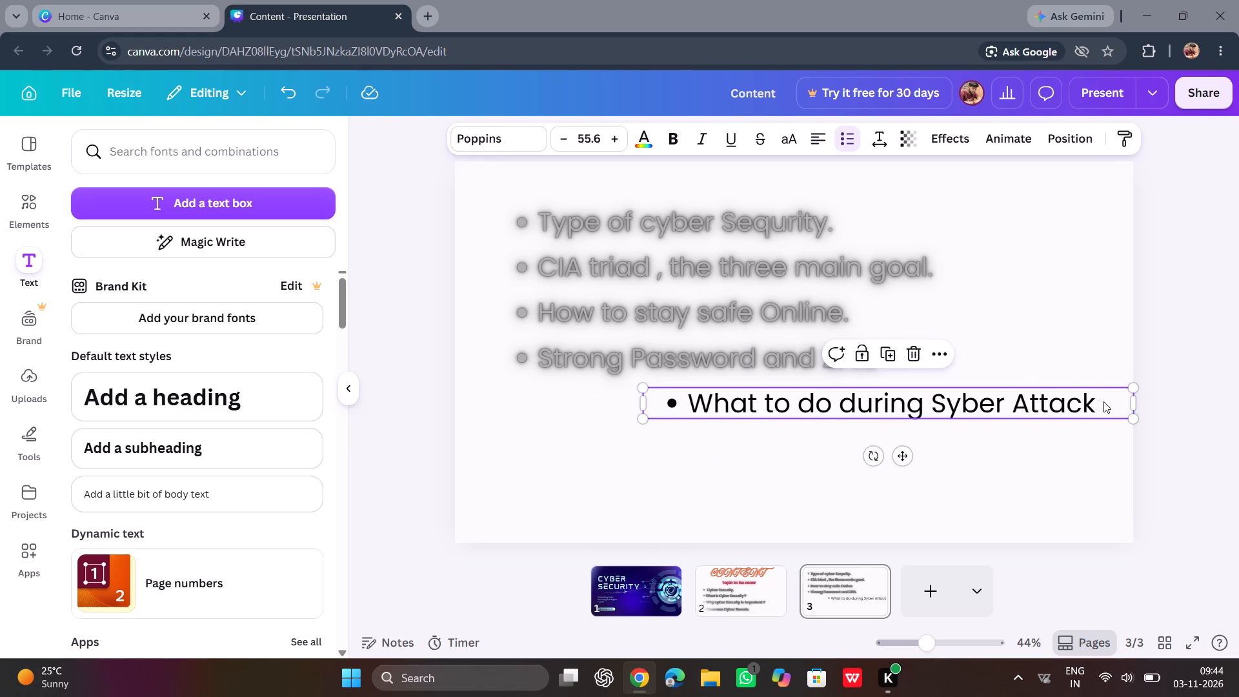
key("period")
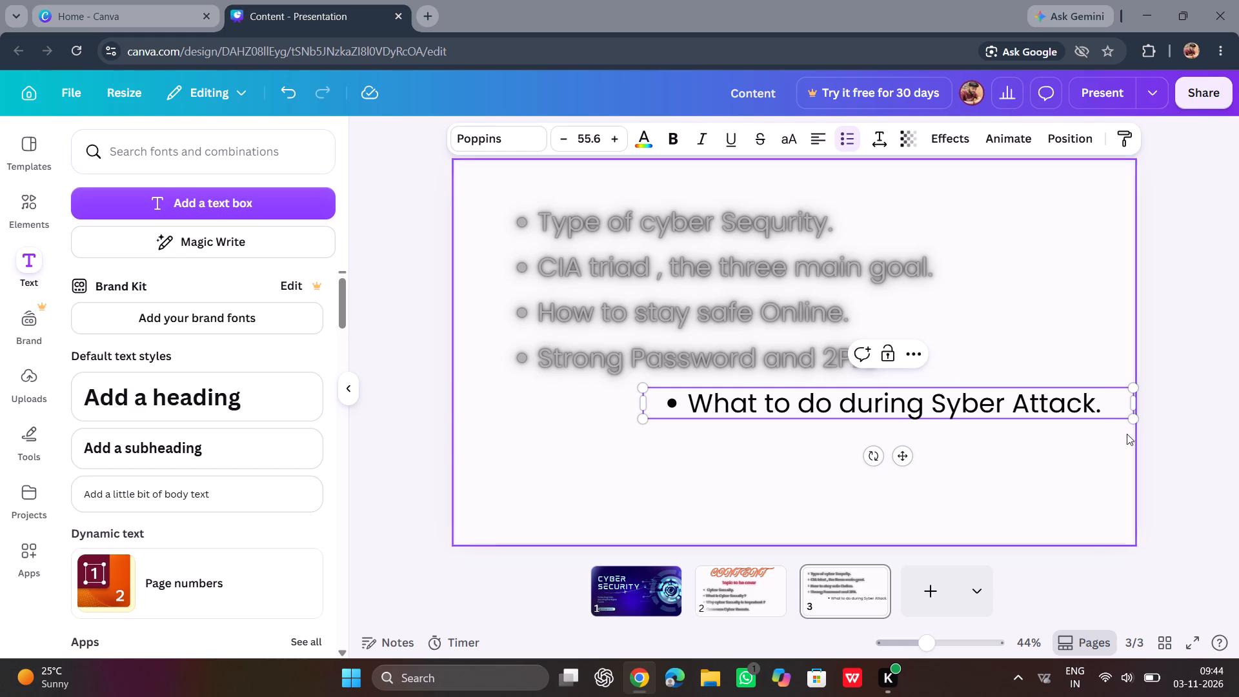
Move the "What to do during Syber Attack." bullet below "Strong Password and 2PA.", left-aligned and evenly spaced with the bullets above.
left_click_drag(900, 456, 852, 466)
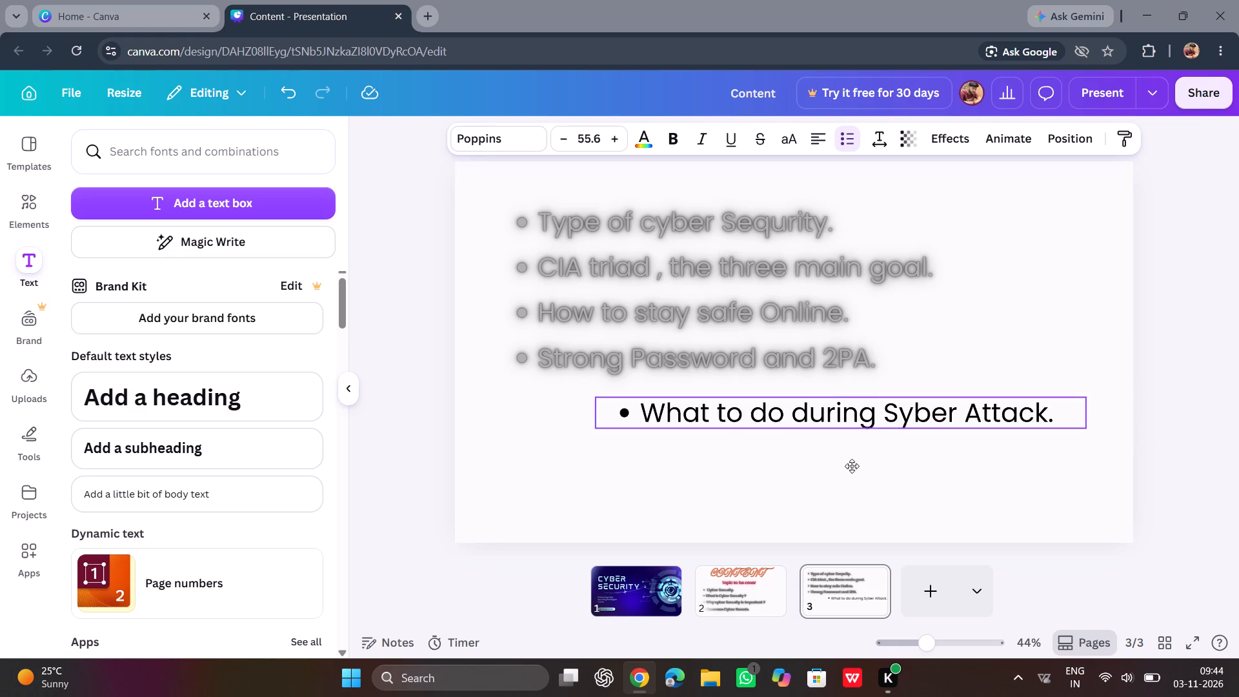
left_click_drag(852, 466, 749, 452)
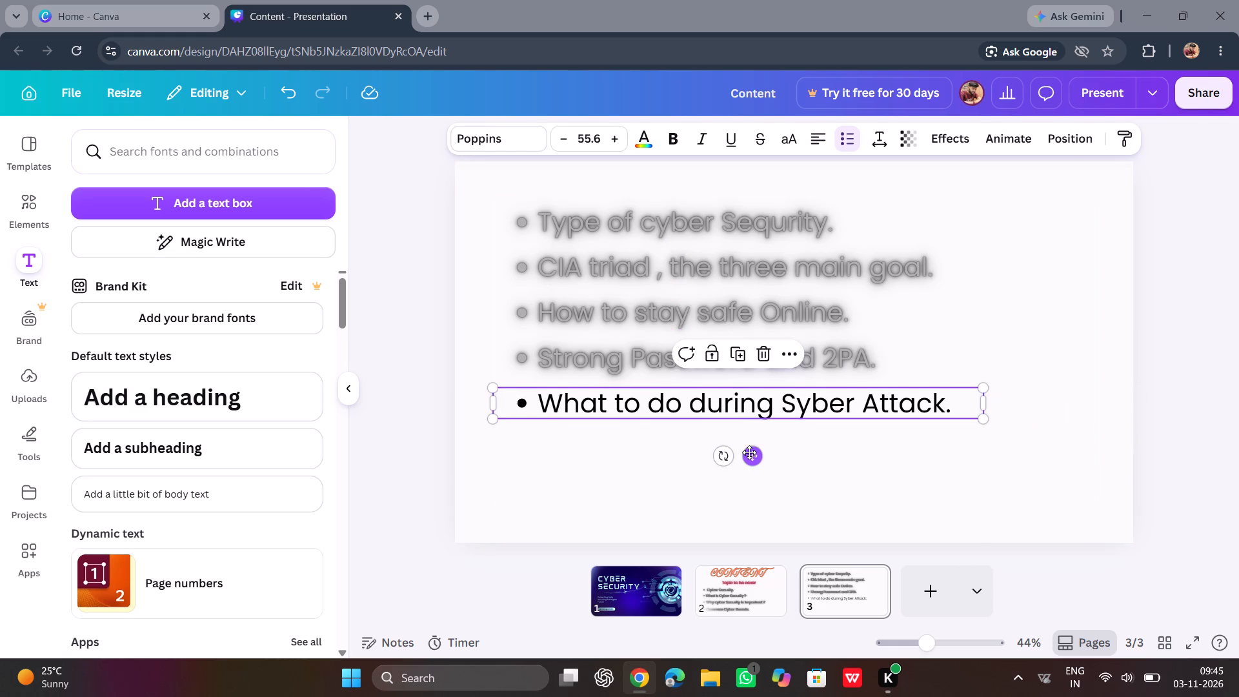
Apply the Neon text effect to the "What to do during Syber Attack." bullet.
left_click(938, 132)
left_click(194, 403)
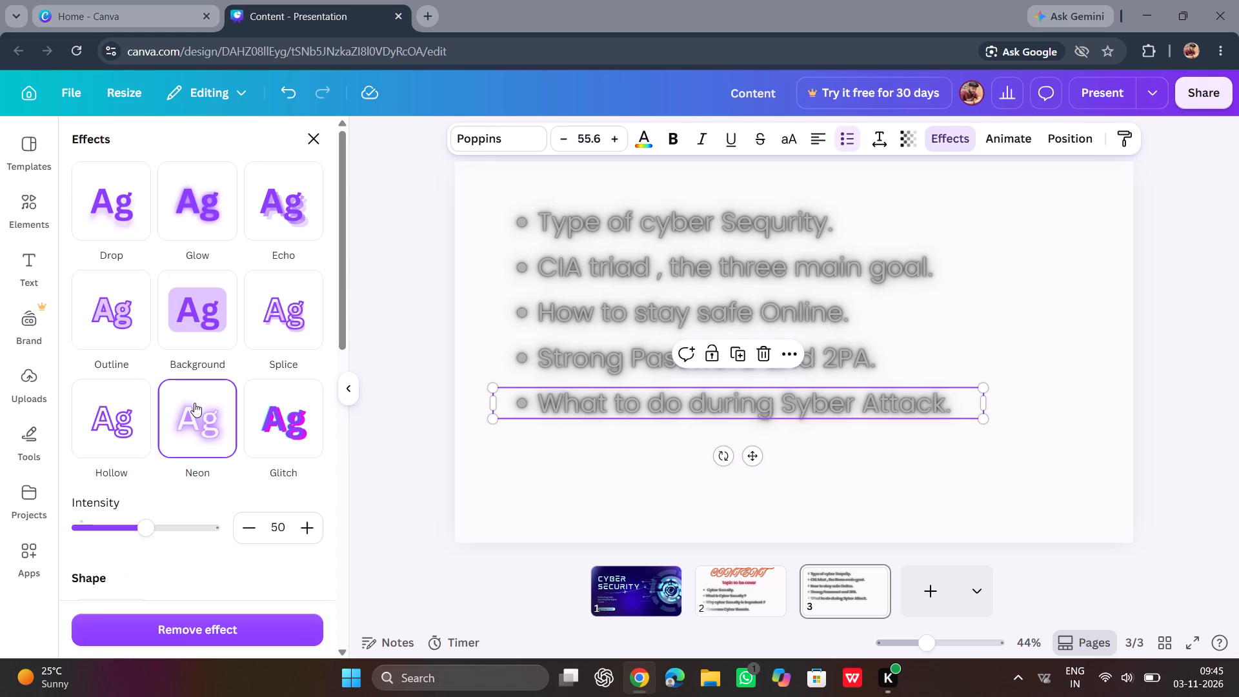
left_click(707, 498)
Add a new text box on page 3 reading "Syber Sequrity Carrier", removing the extra "e" from the last word.
left_click(181, 207)
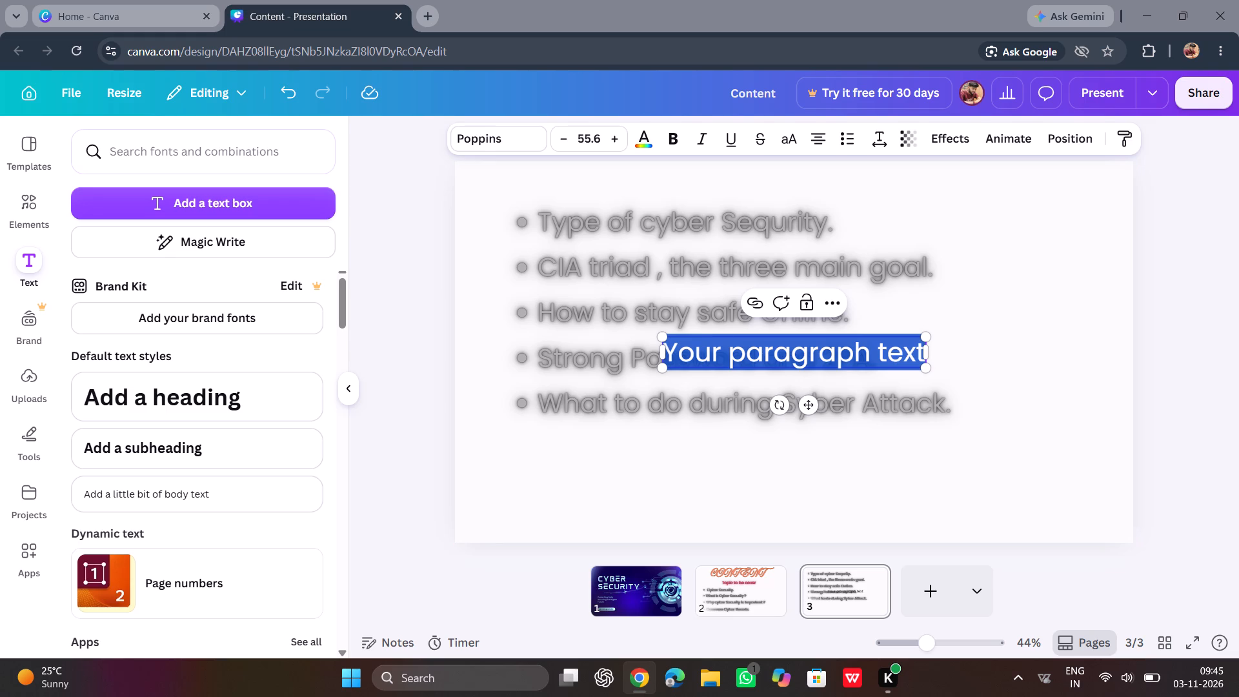
key("BackSpace")
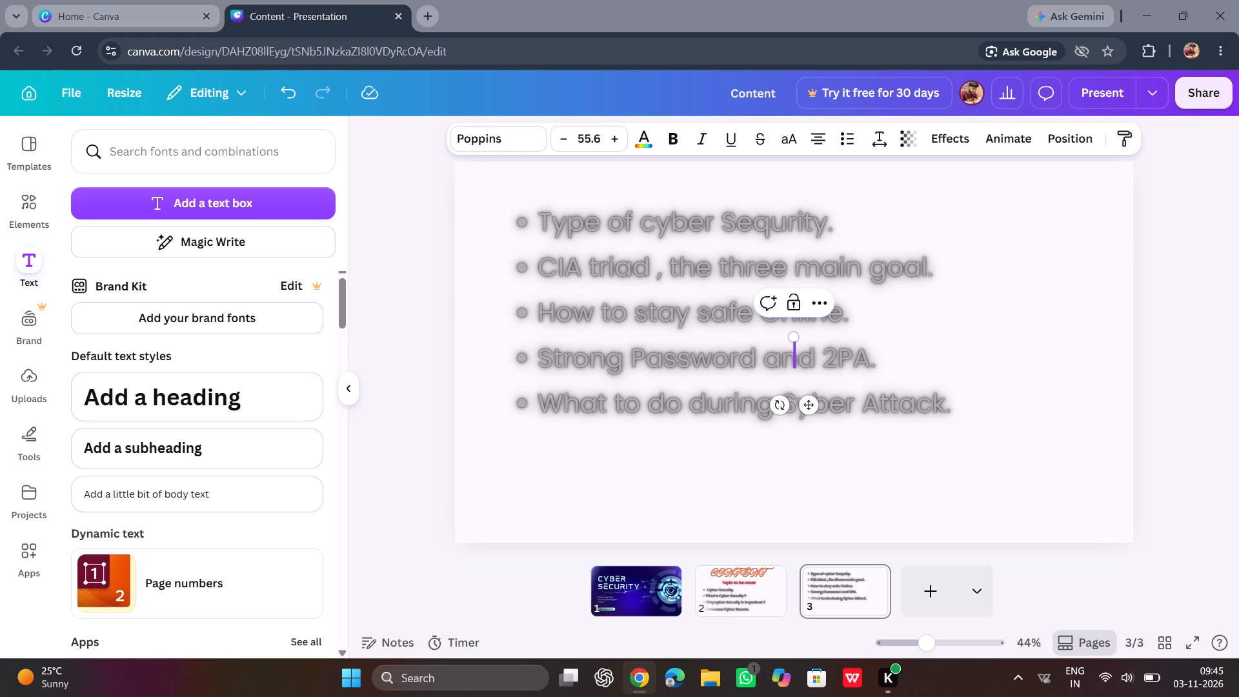
type("Syber Seq")
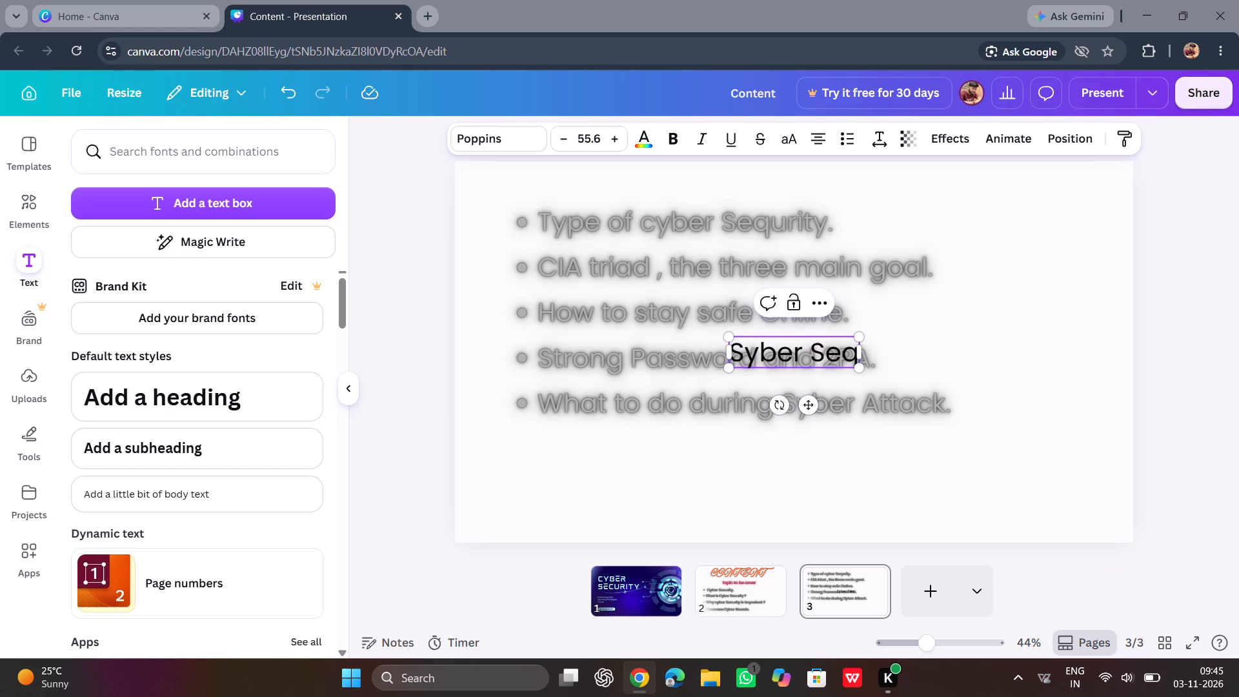
type("ur")
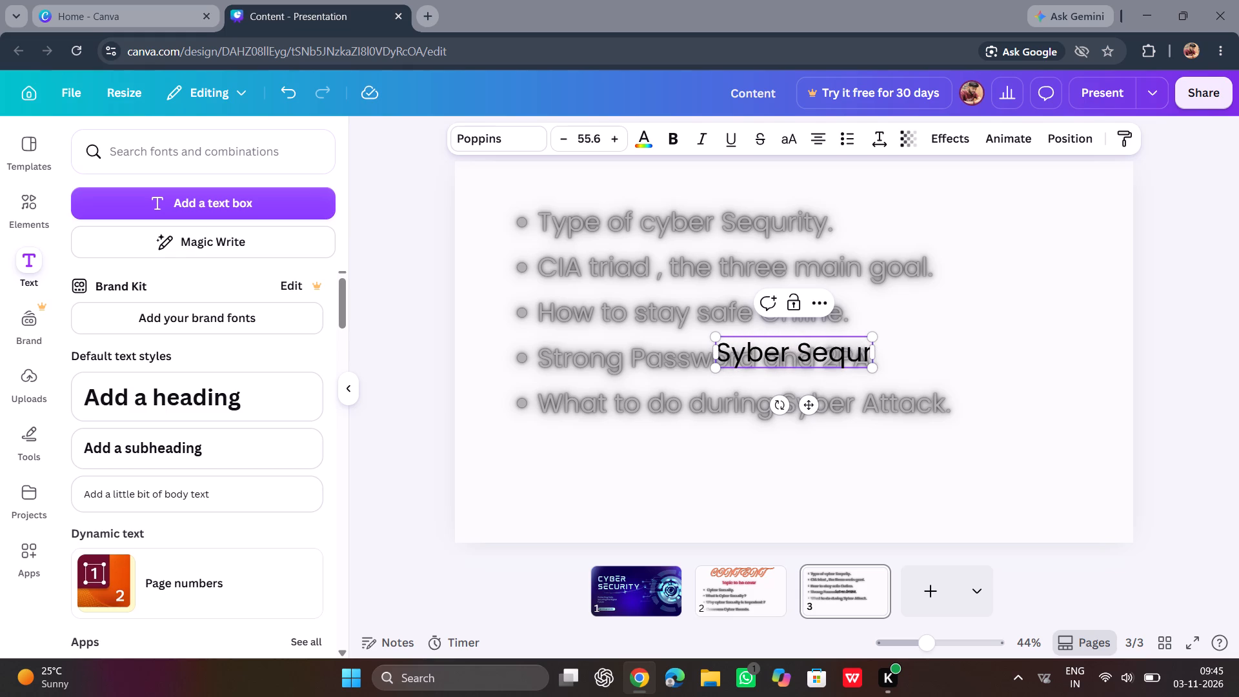
type("it")
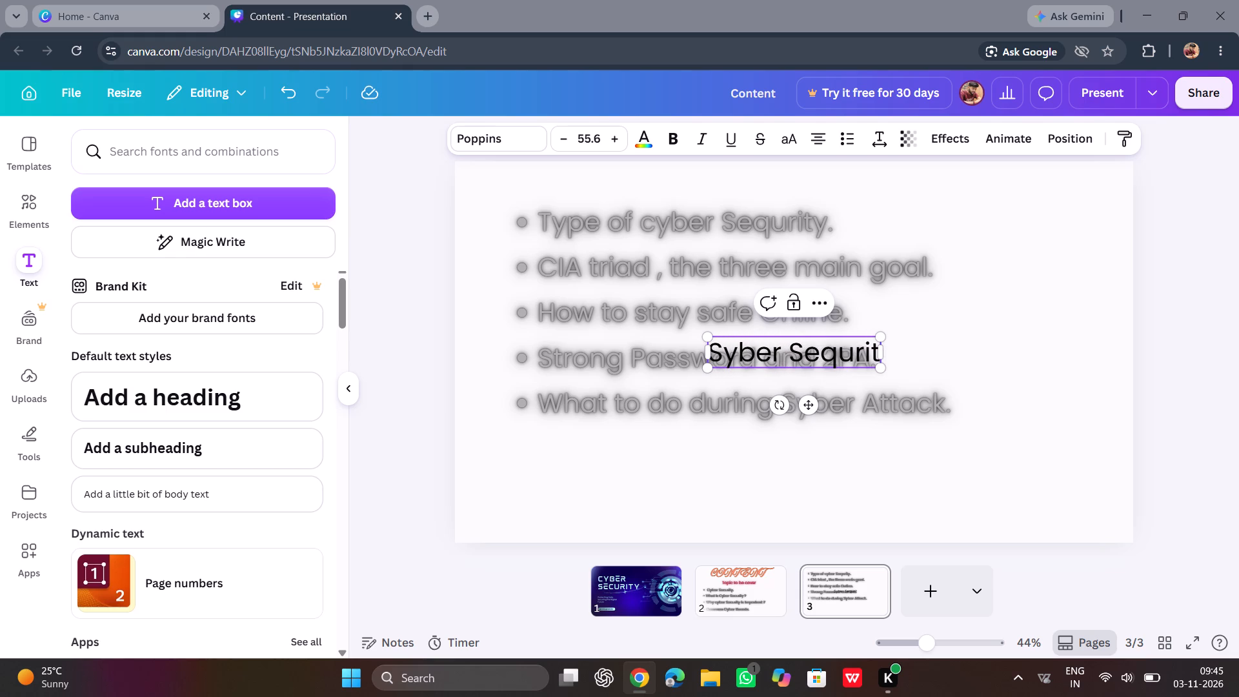
type("y")
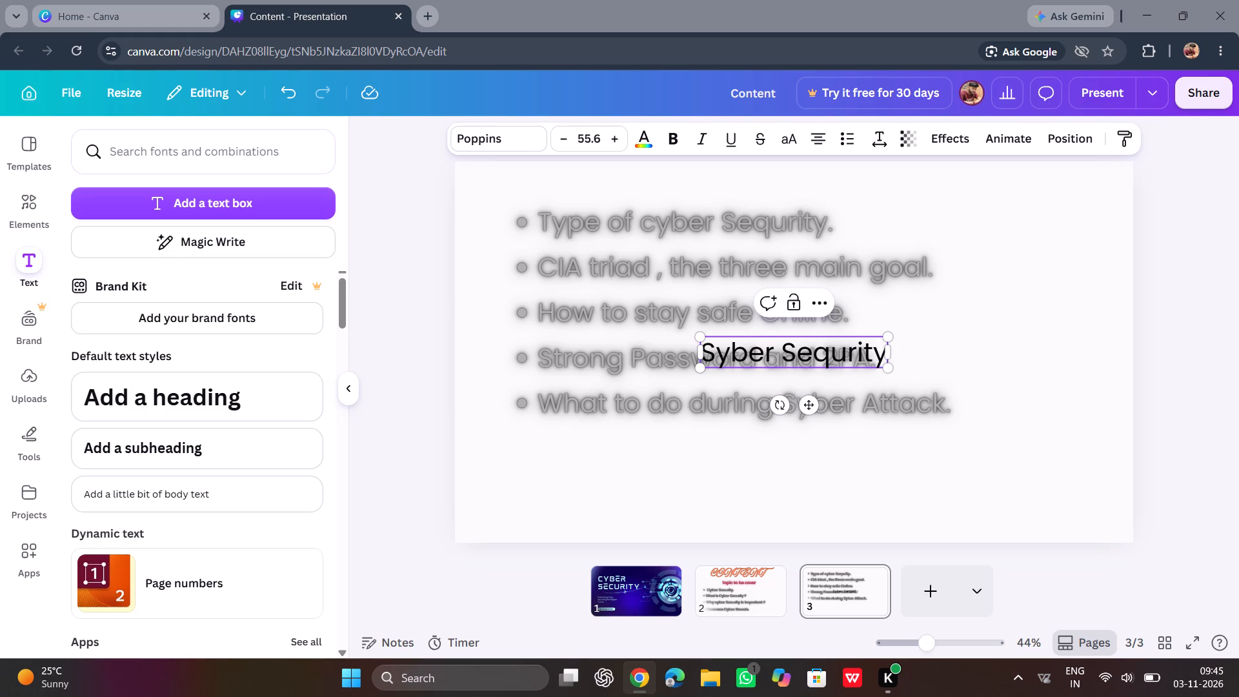
key("space")
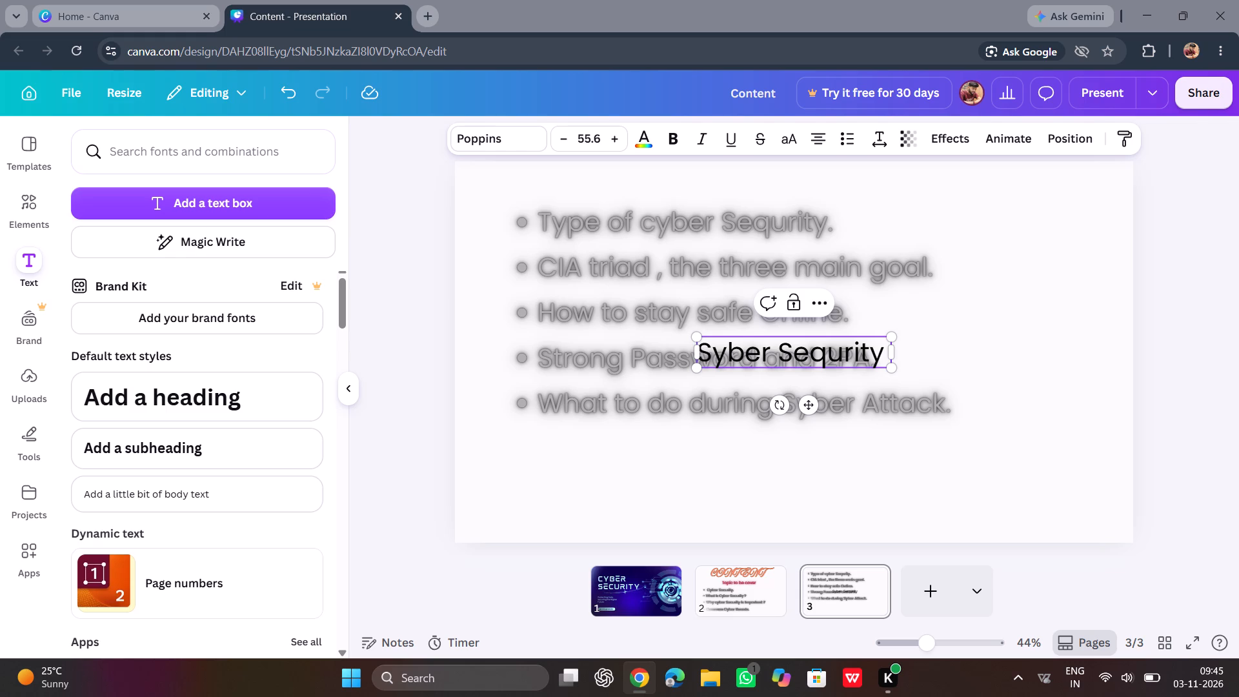
type("Carreier")
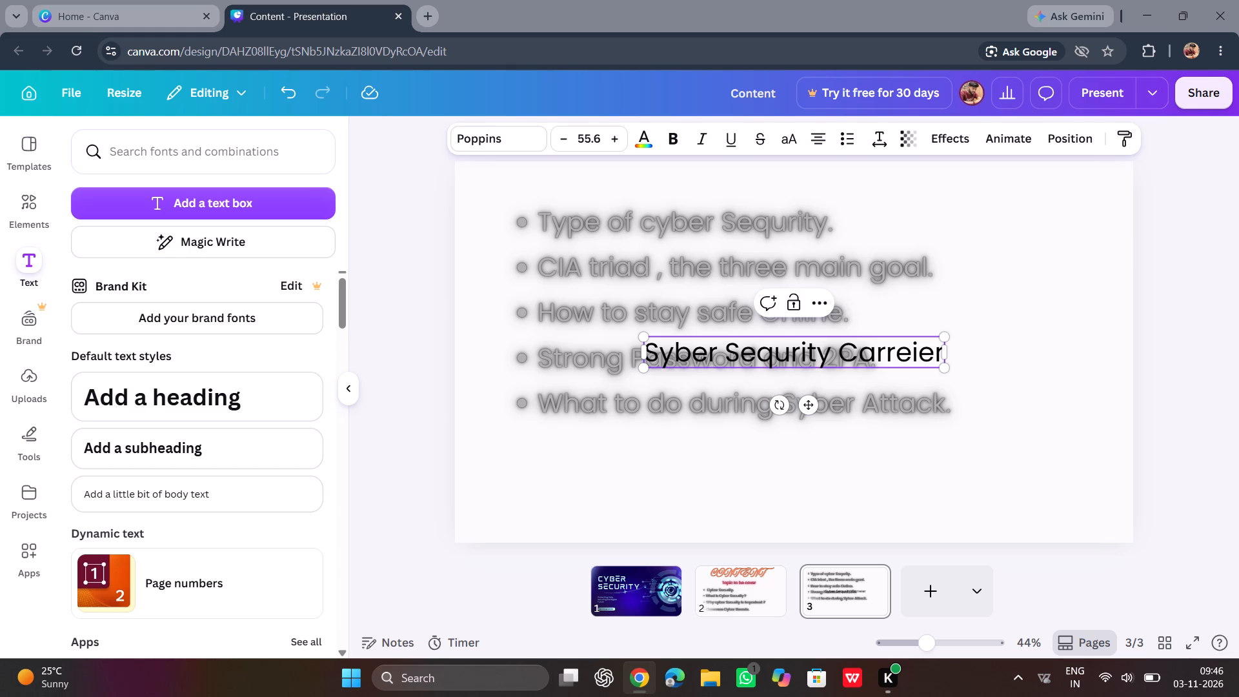
key("Left")
key("Left")
key("Left")
key("BackSpace")
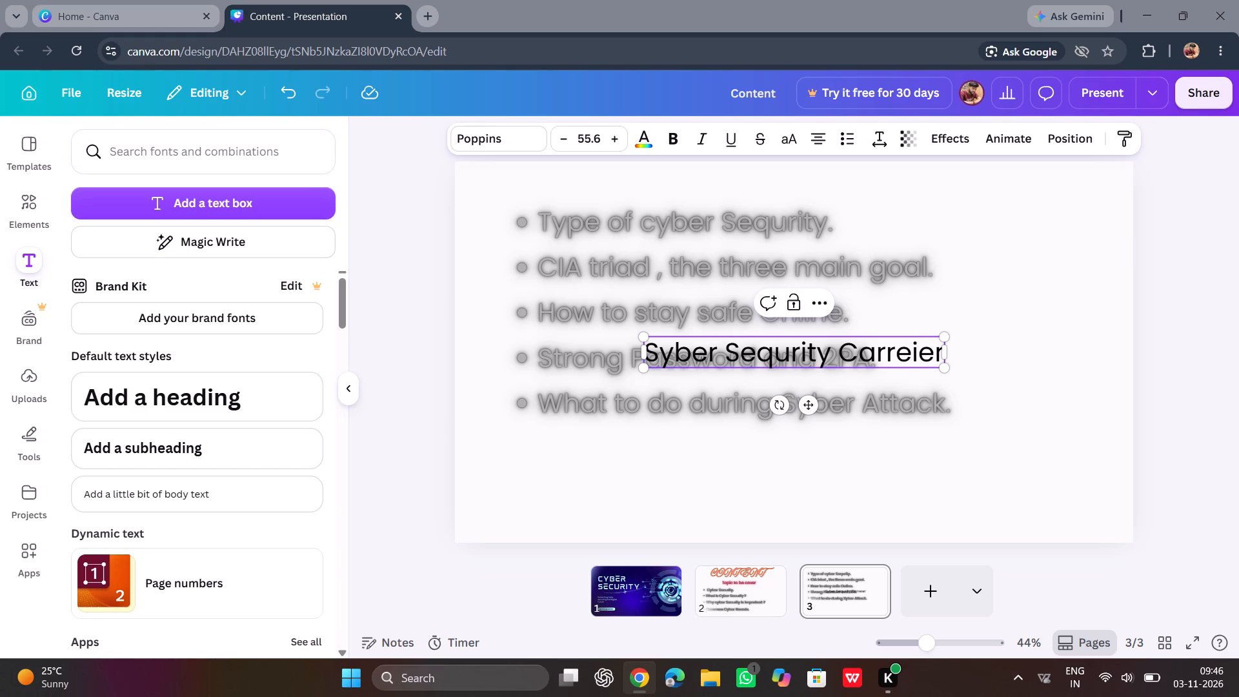
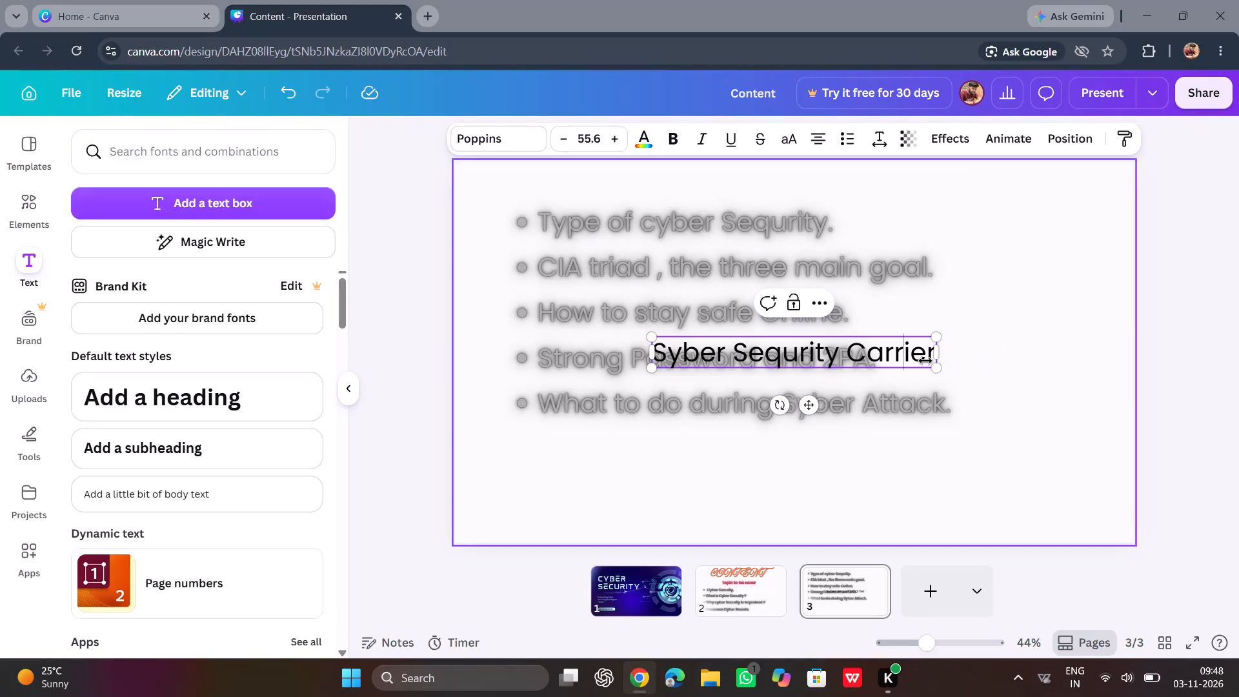
Shift the "Syber Sequrity Carrier" text down and turn it into a bulleted item.
left_click_drag(806, 400, 774, 443)
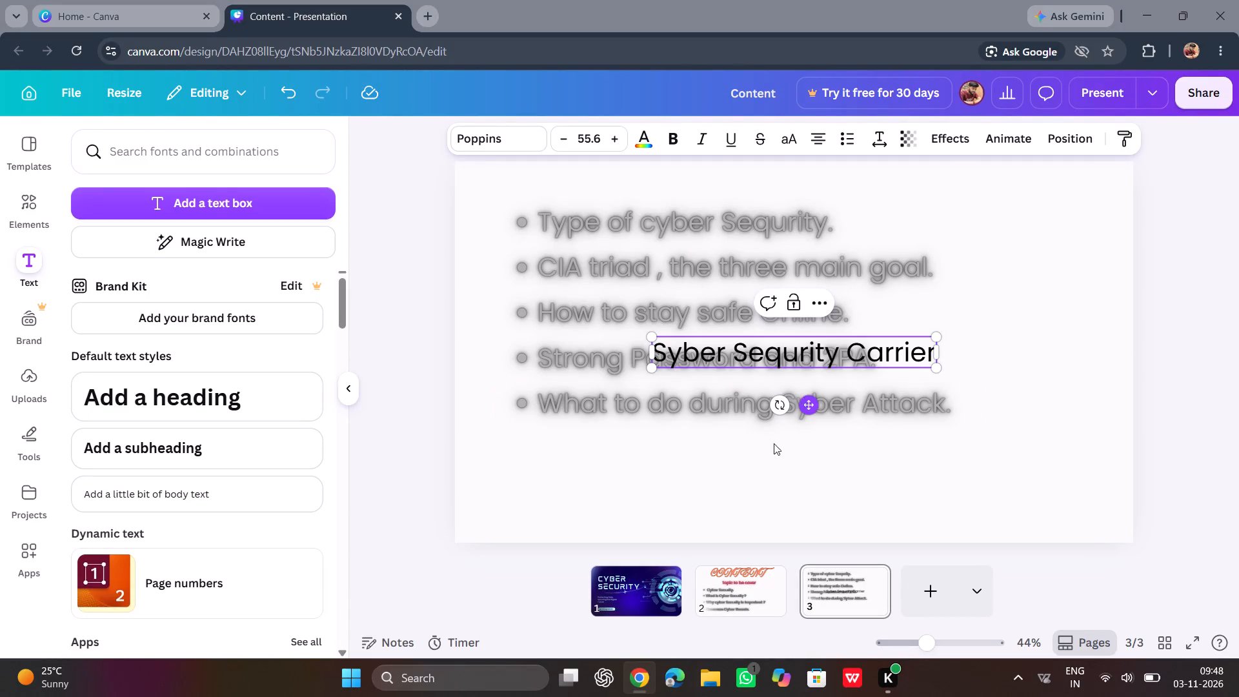
left_click_drag(774, 443, 771, 450)
left_click(620, 397)
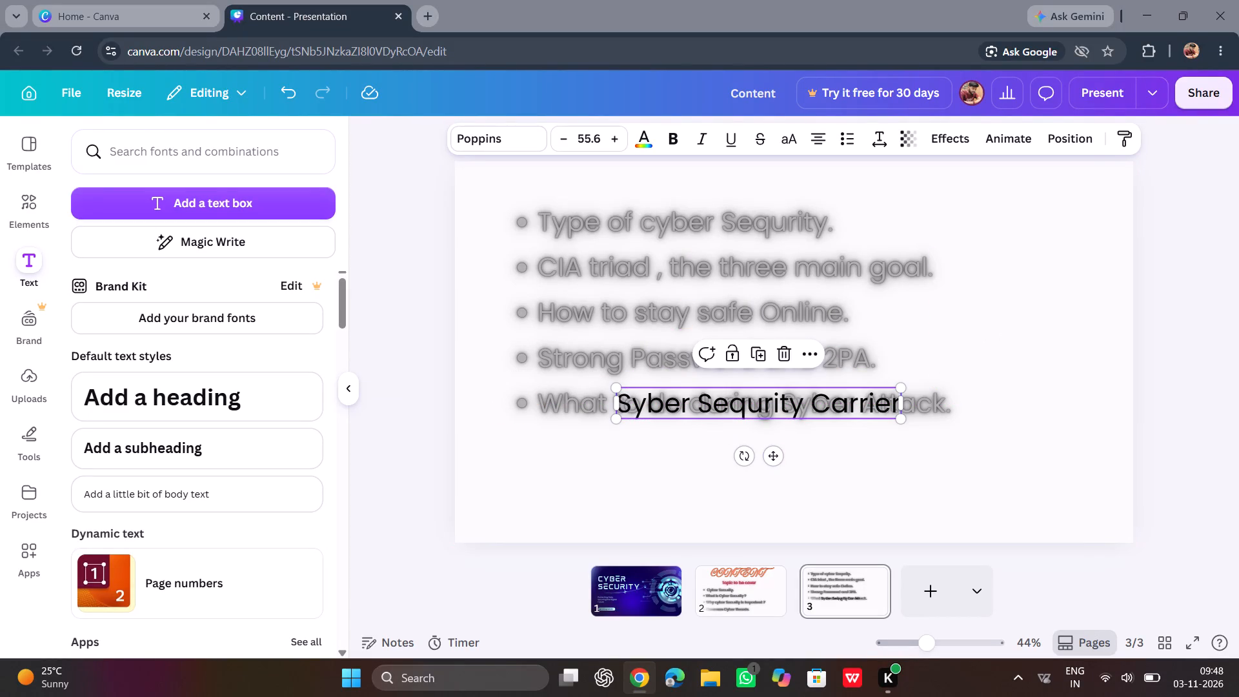
left_click(621, 398)
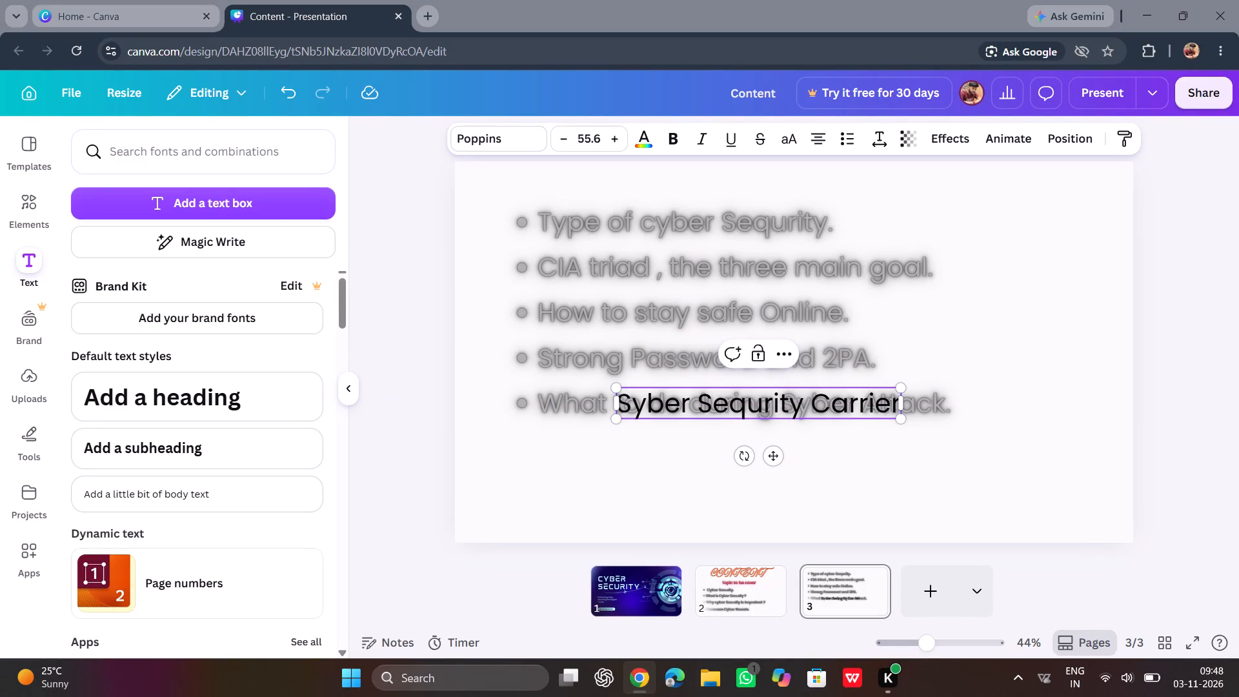
key("shift+asterisk")
key("space")
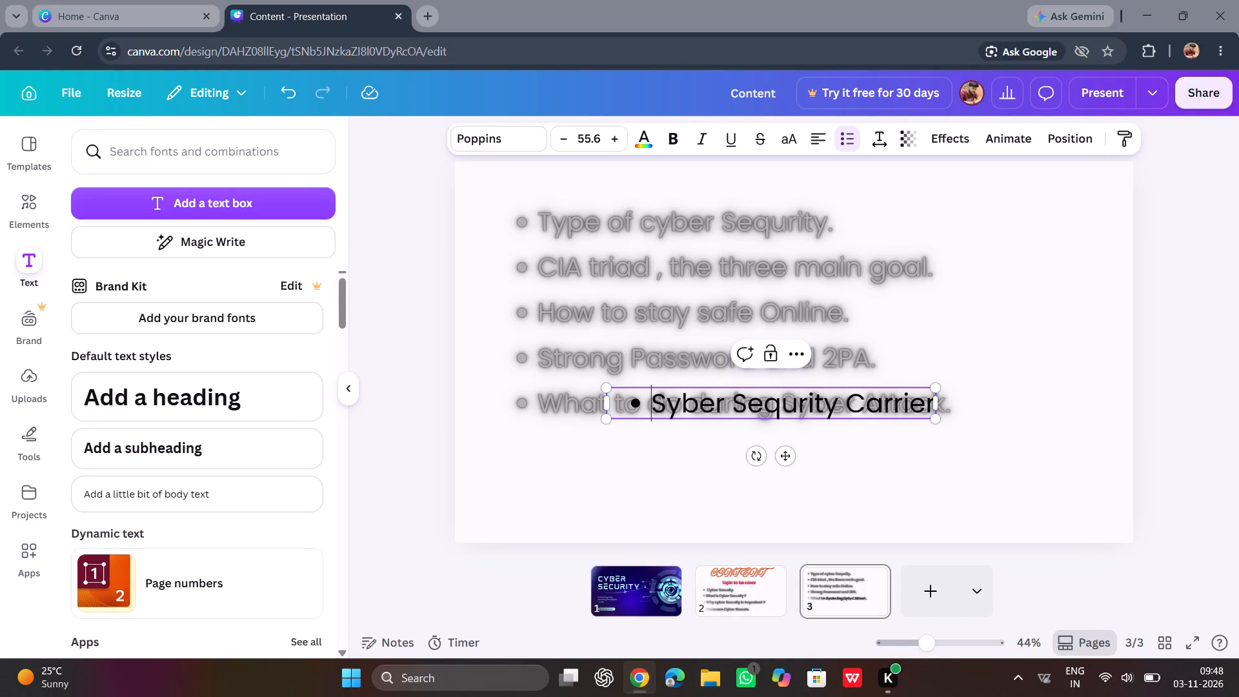
Move the "Syber Sequrity Carrier" bullet below "What to do during Syber Attack.", left-aligned and evenly spaced with the bullets above.
left_click_drag(785, 450, 731, 485)
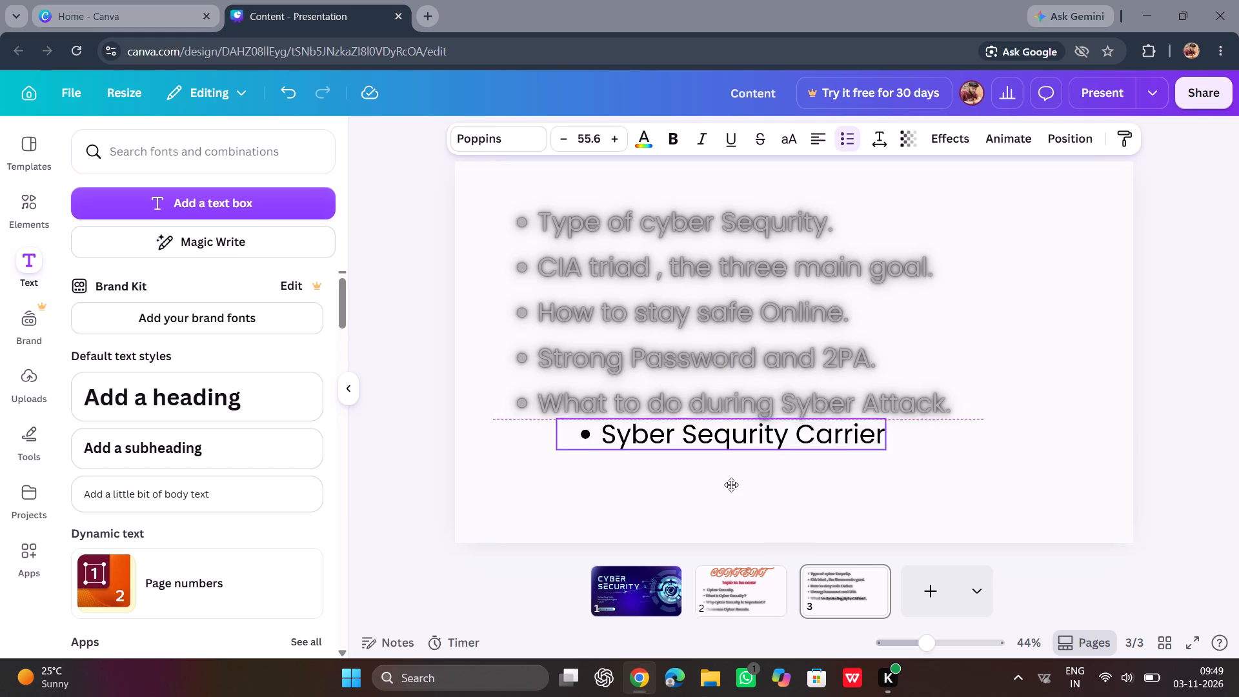
left_click_drag(731, 485, 675, 489)
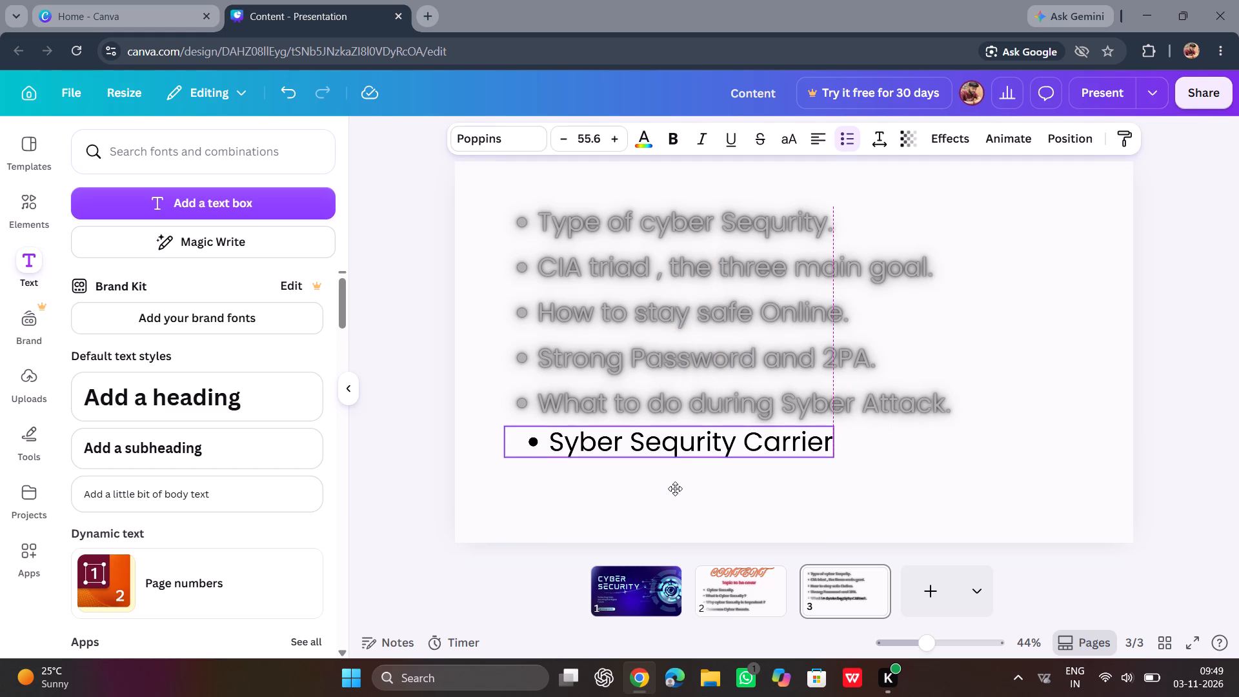
left_click_drag(675, 489, 669, 489)
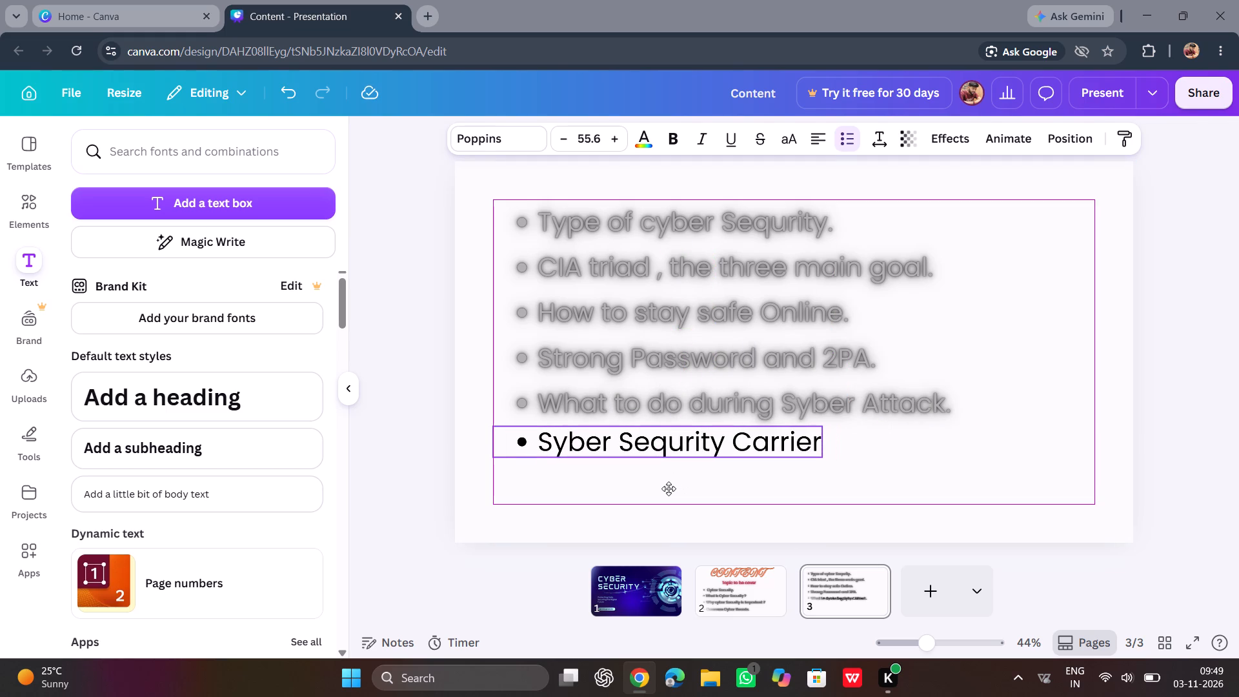
left_click_drag(669, 489, 671, 492)
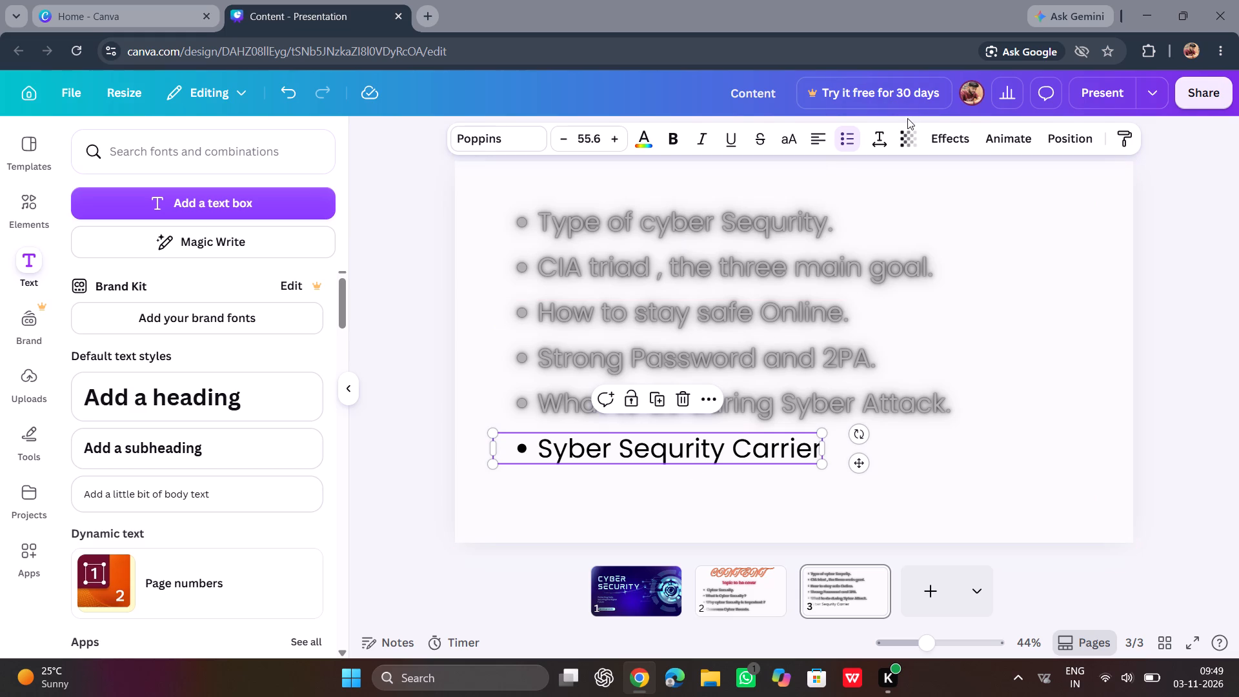
Apply the Neon text effect to the "Syber Sequrity Carrier" bullet.
left_click(937, 132)
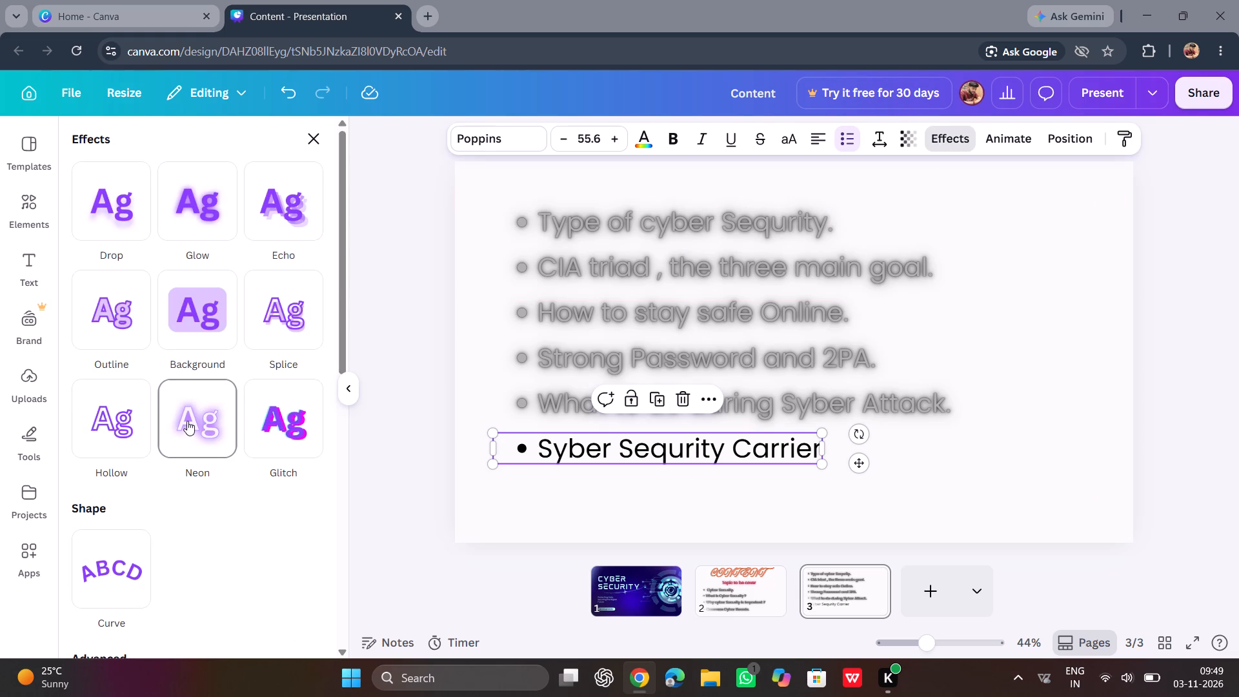
left_click(187, 420)
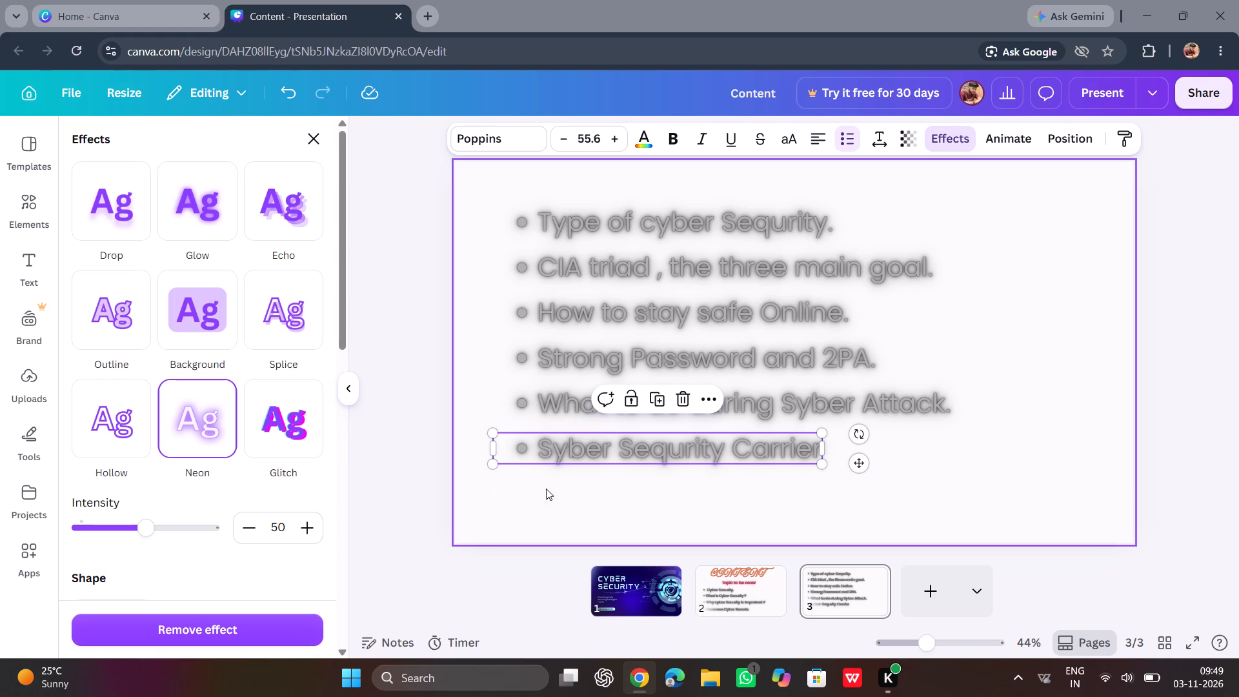
left_click(569, 498)
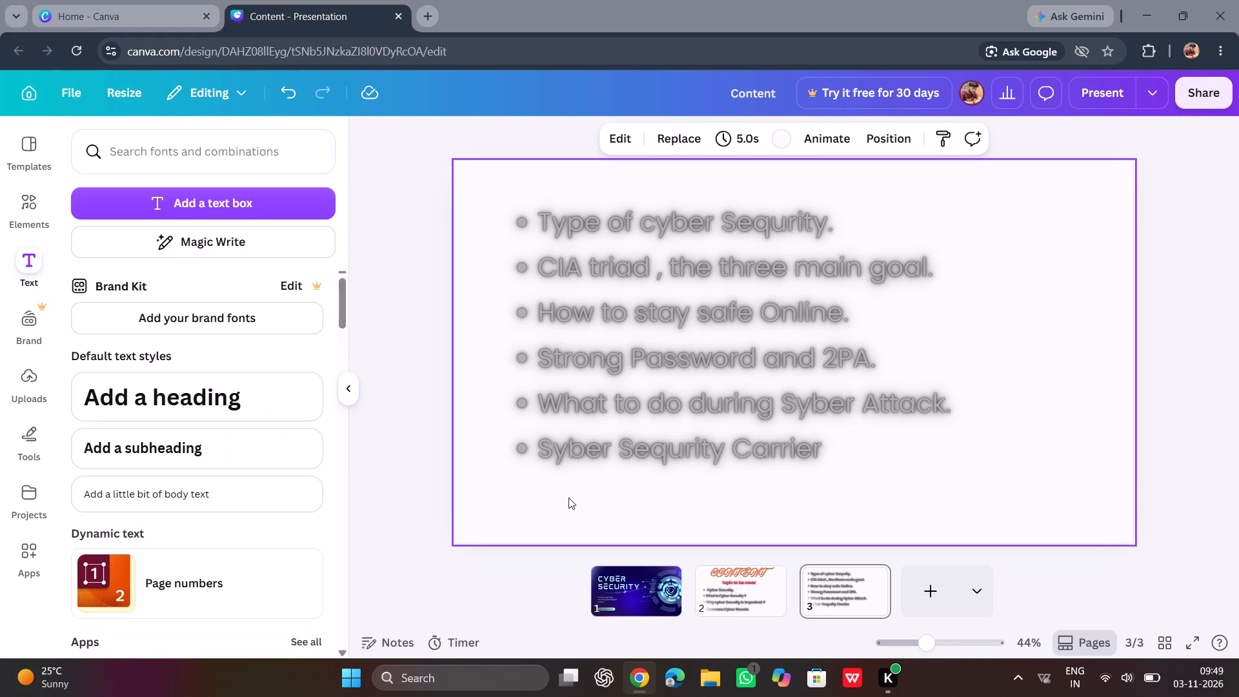
Add a new text box on page 3 and place it below the "Syber Sequrity Carrier" bullet.
left_click(150, 199)
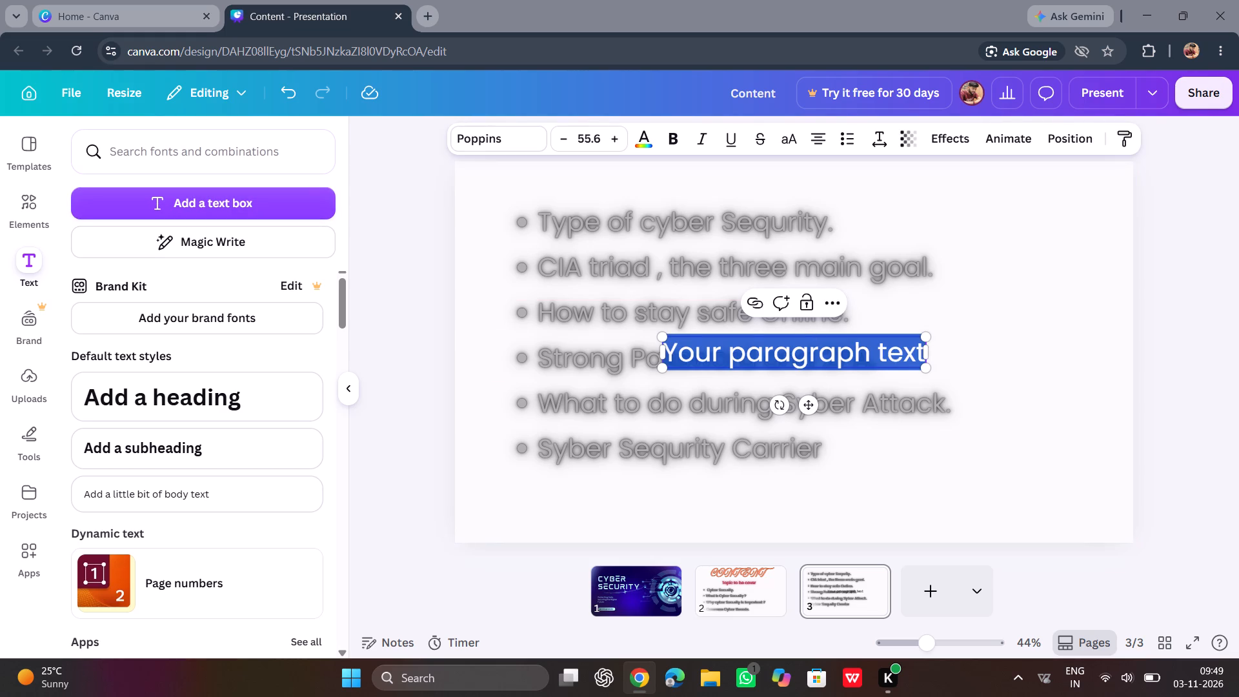
left_click_drag(807, 405, 785, 487)
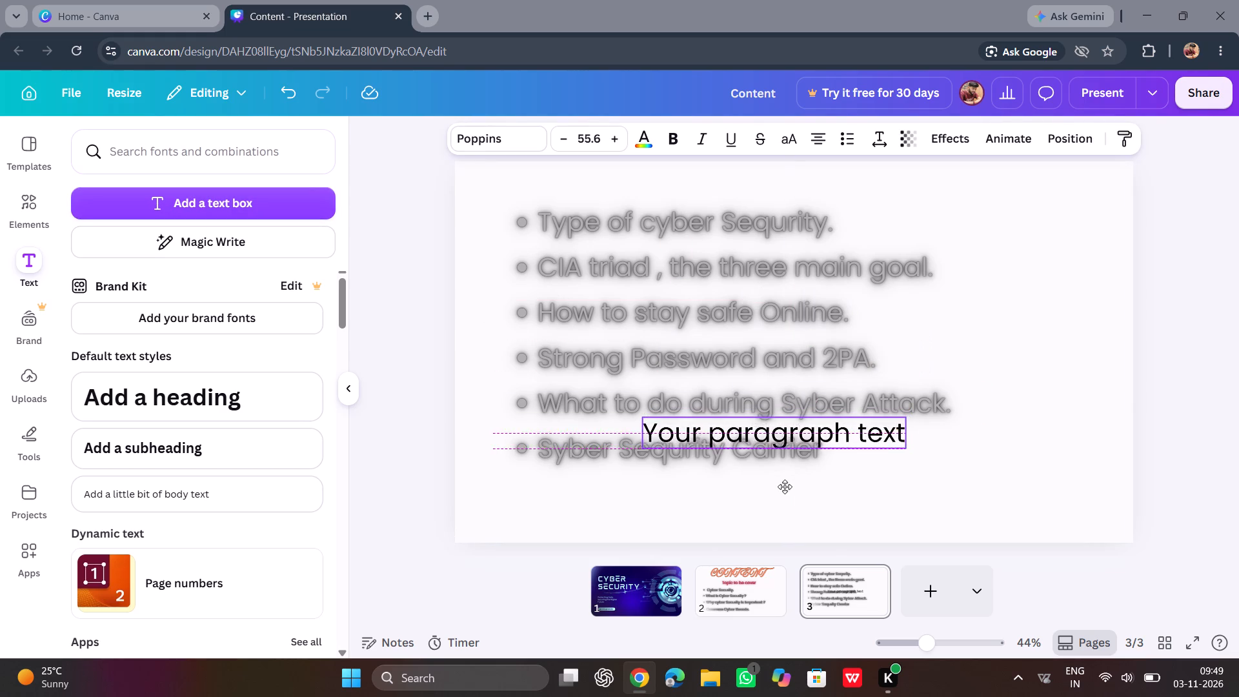
left_click_drag(785, 487, 739, 550)
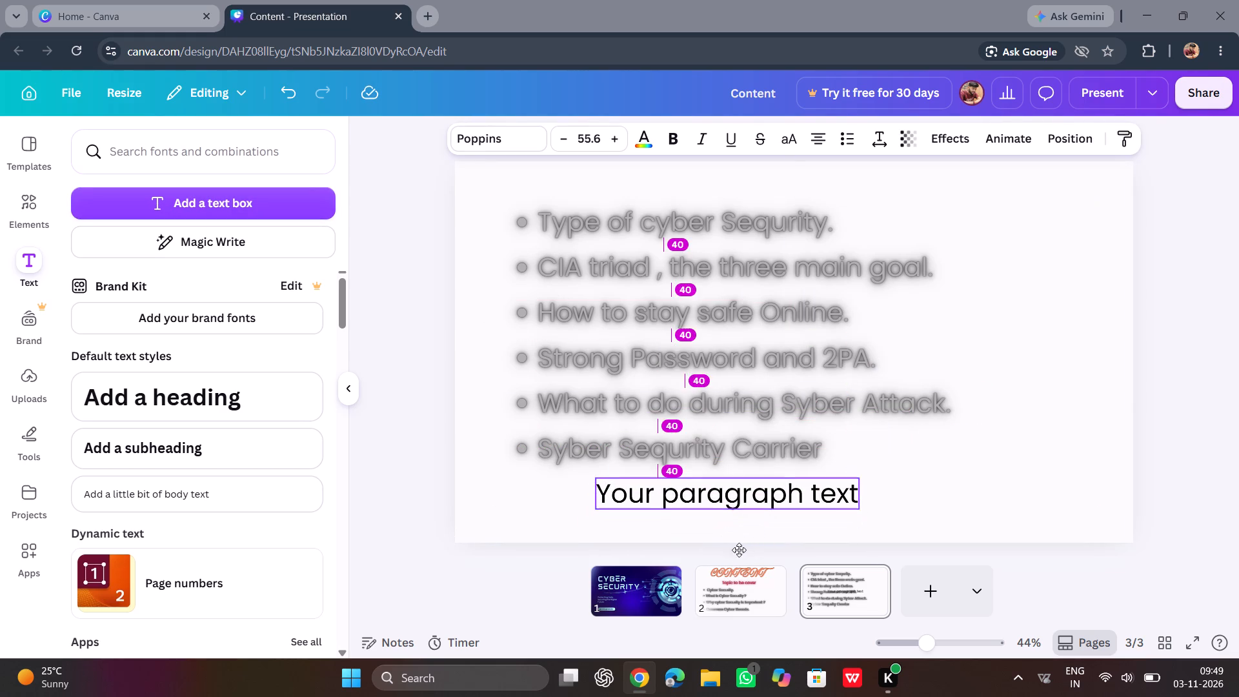
left_click_drag(739, 550, 721, 549)
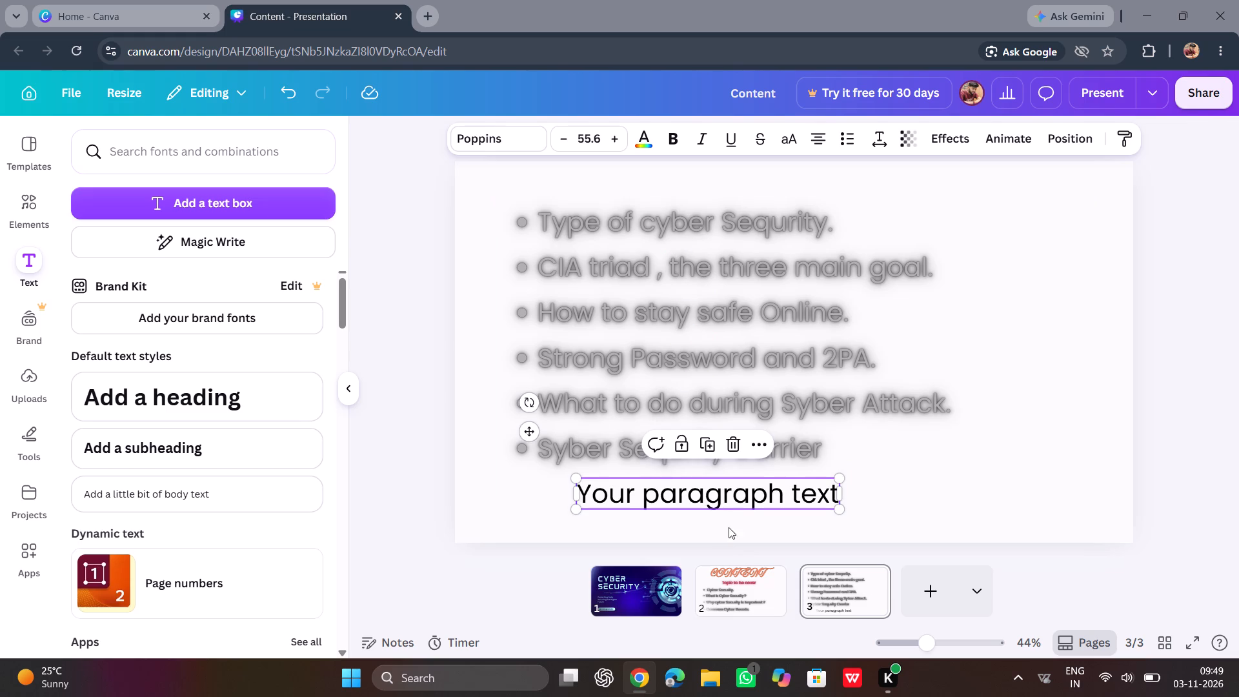
Replace the new text box's placeholder text with a bullet reading "Advantage of Cyber Sequrity".
left_click(734, 495)
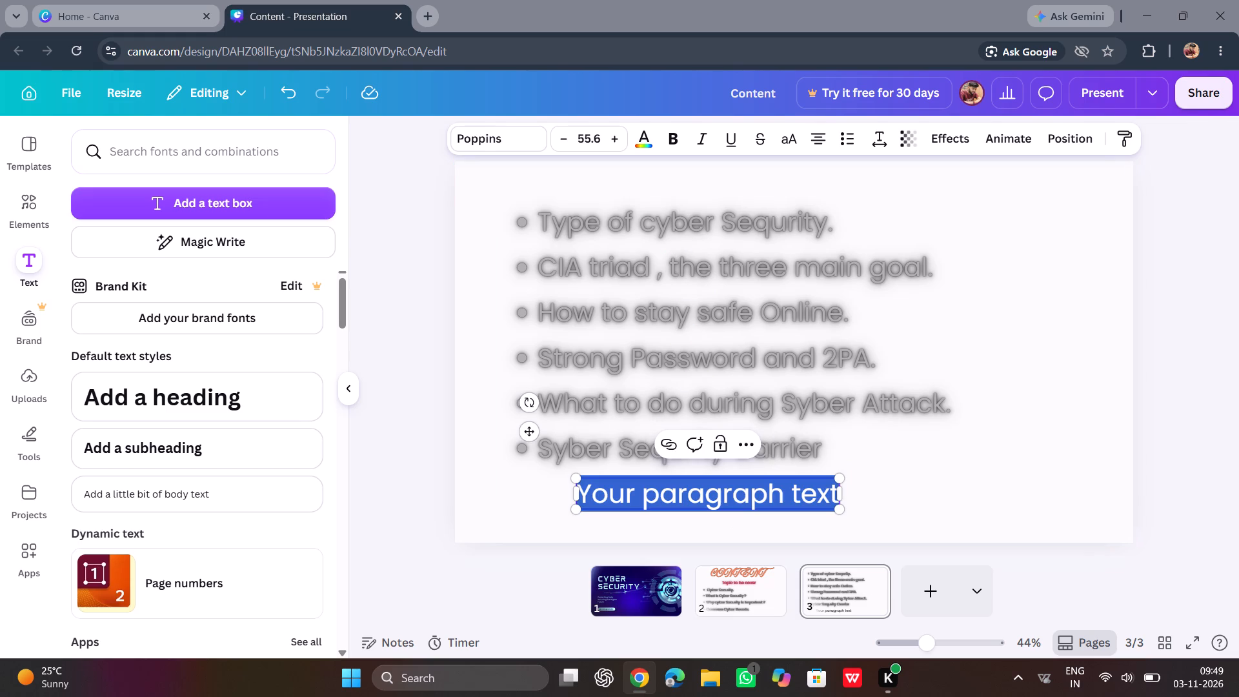
key("BackSpace")
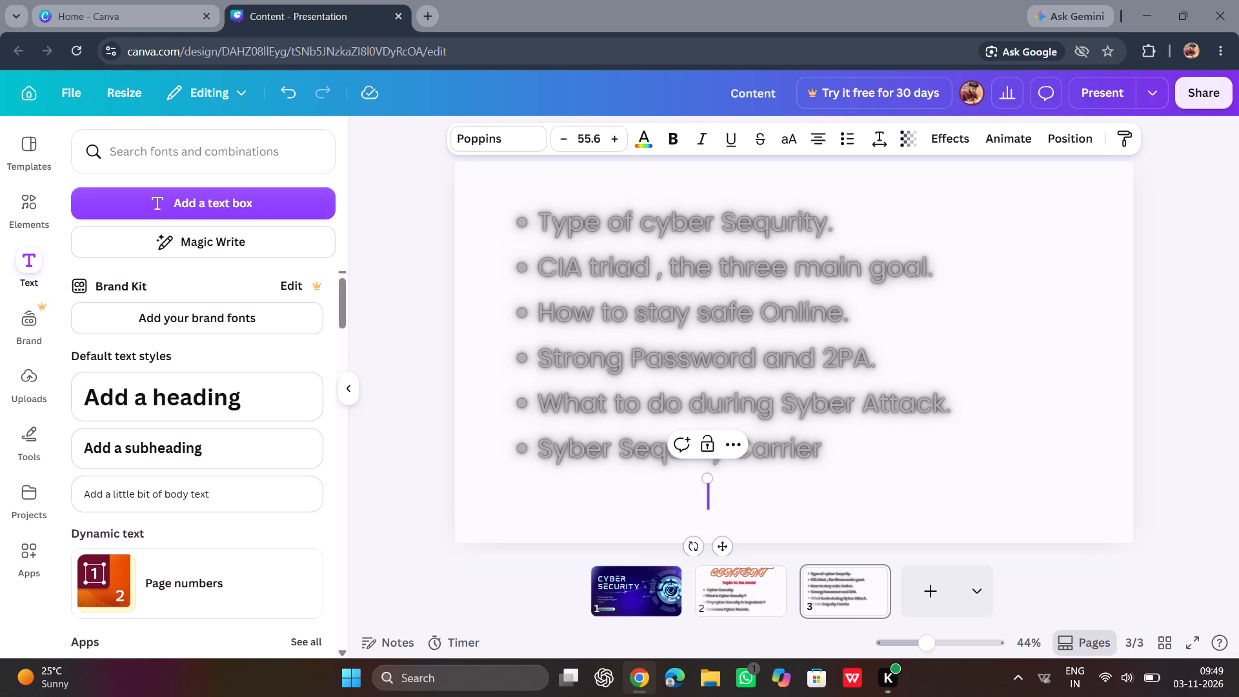
key("shift+asterisk")
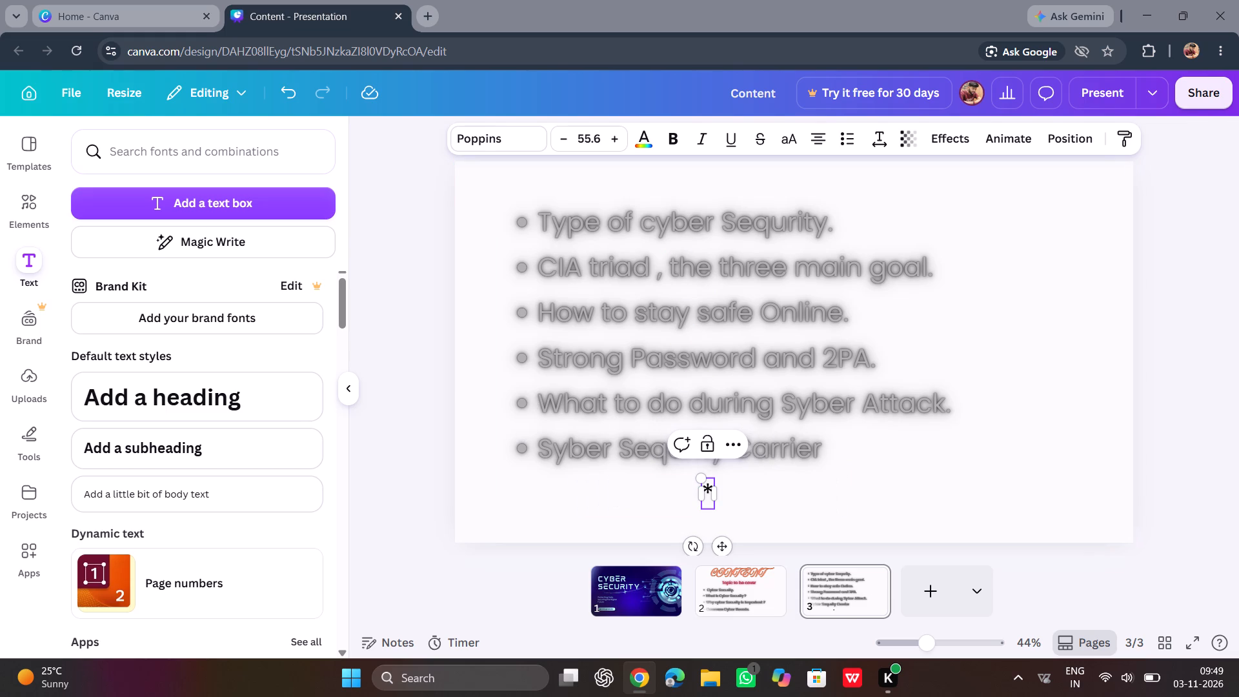
key("space")
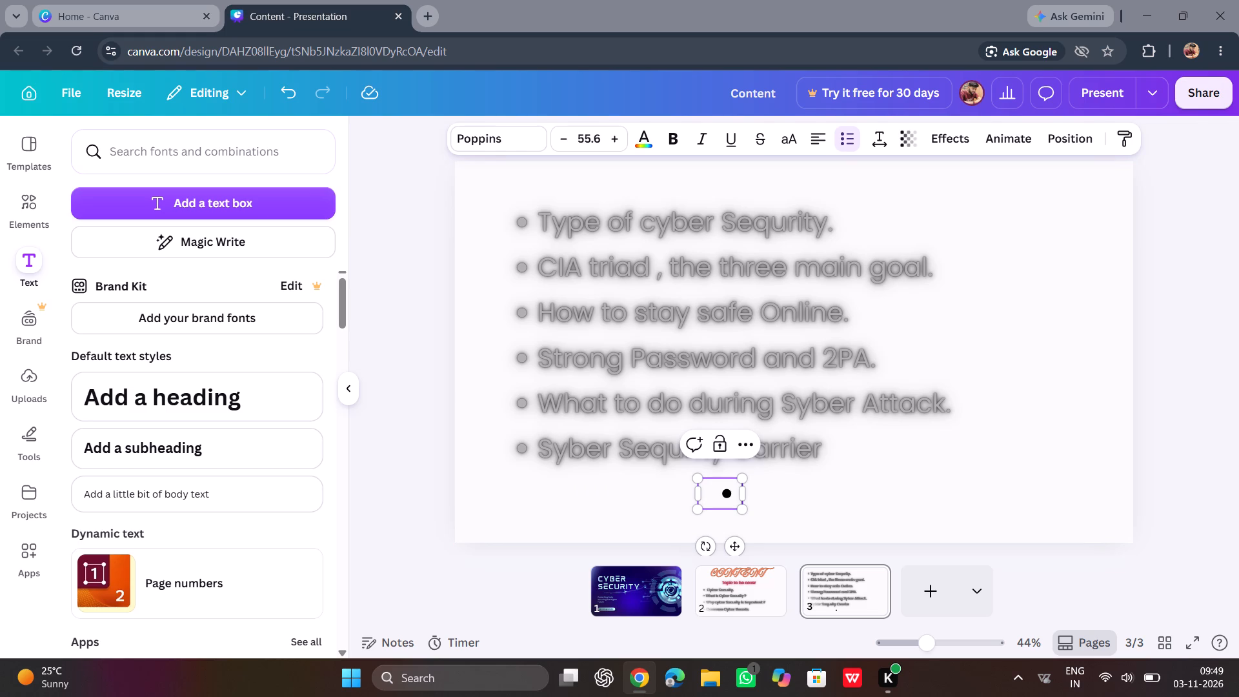
key("shift+a")
type("dva")
type("ntage")
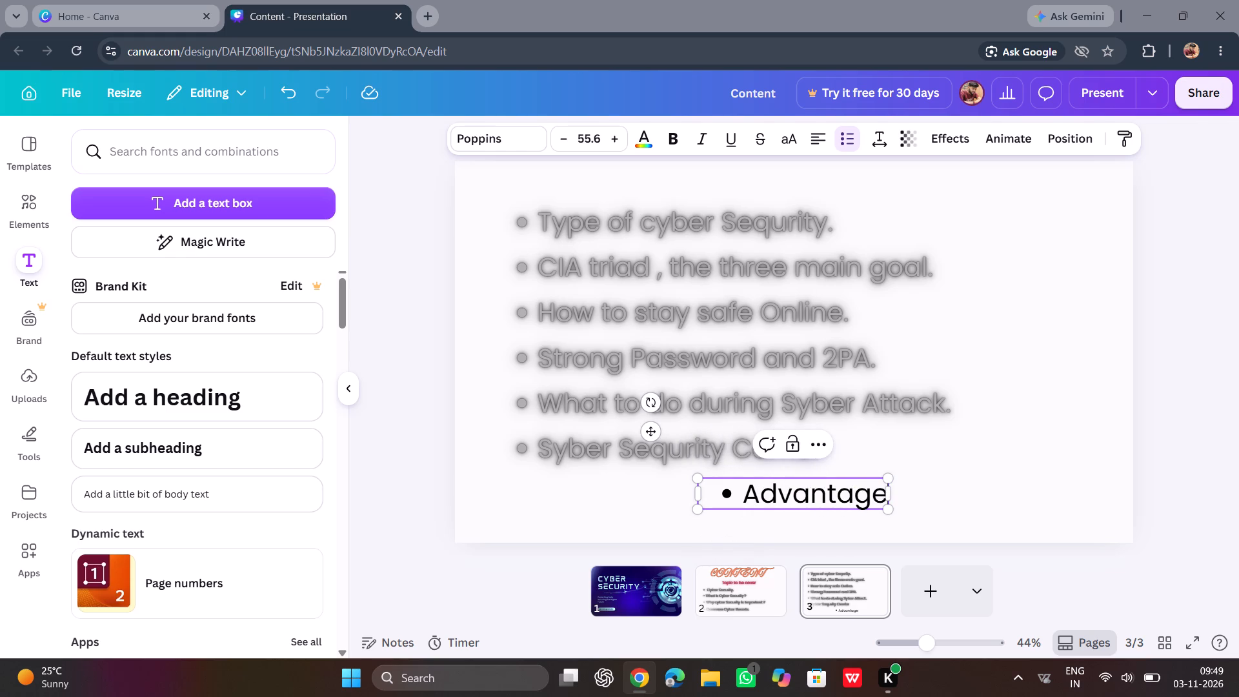
key("space")
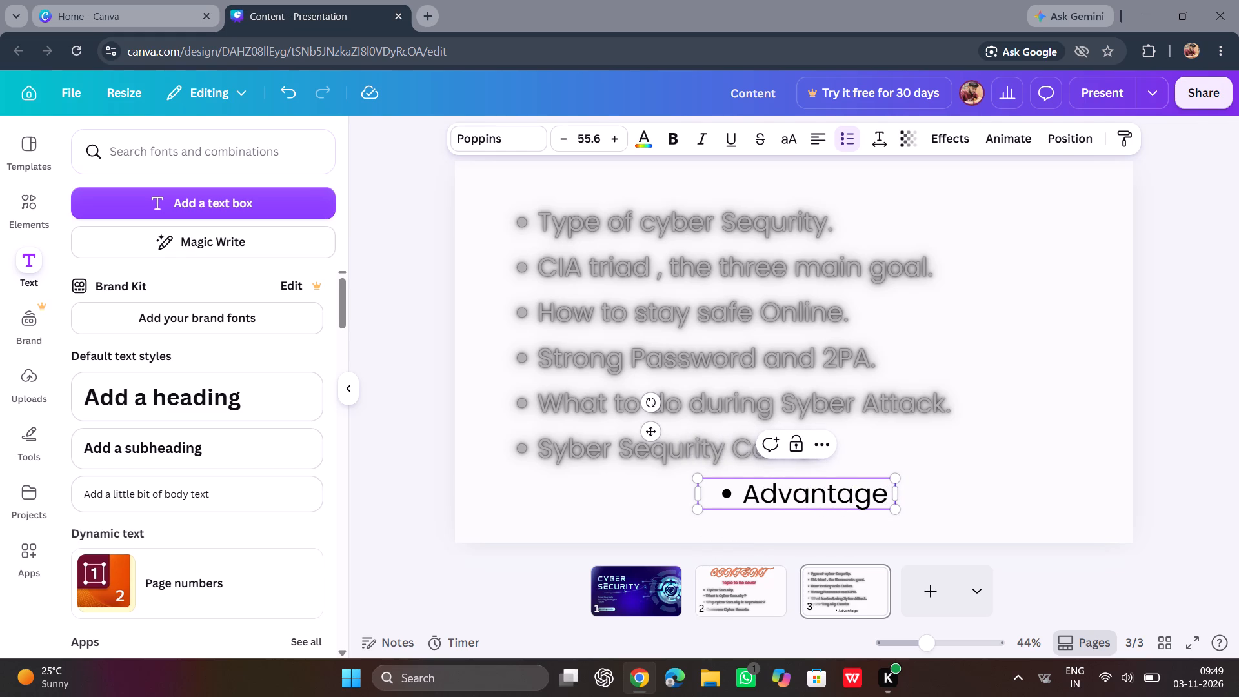
type("of")
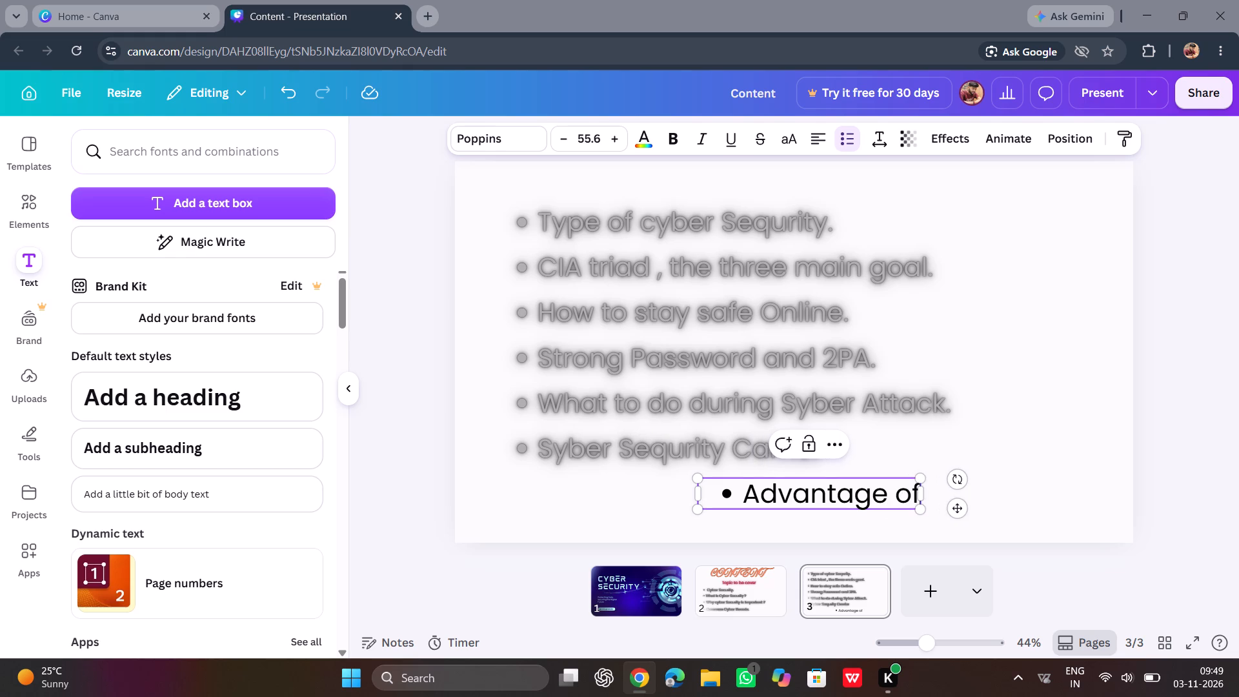
key("space")
key("shift+c")
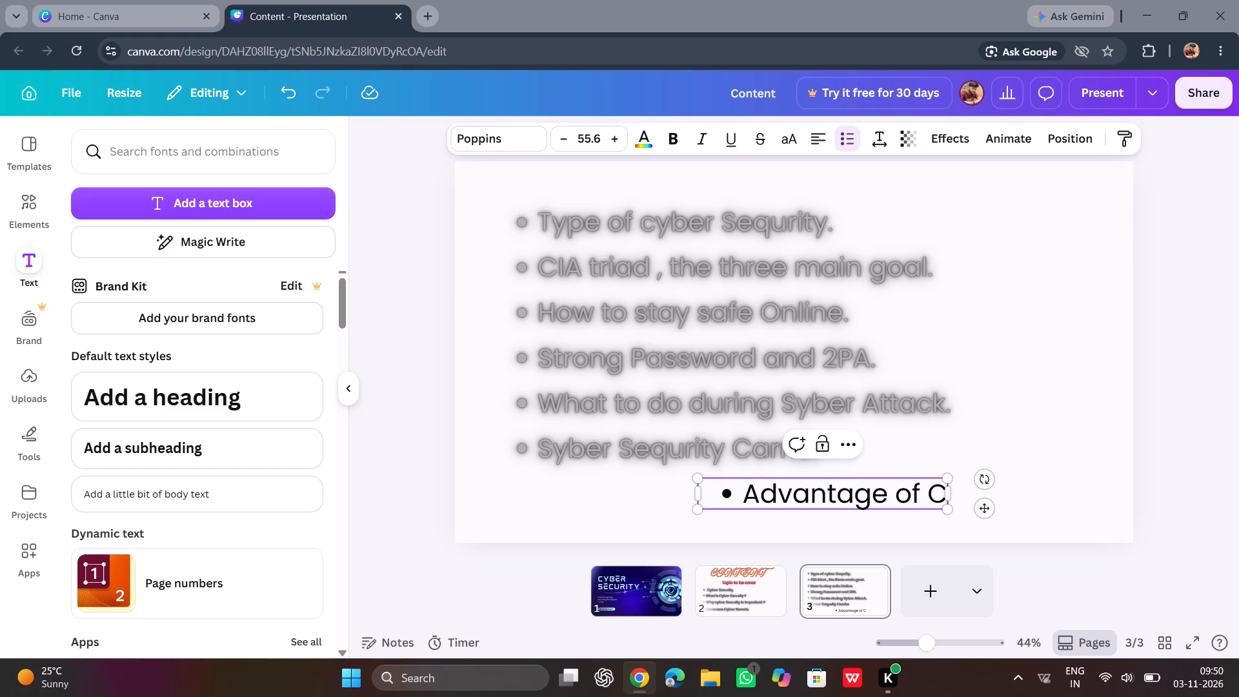
type("yber")
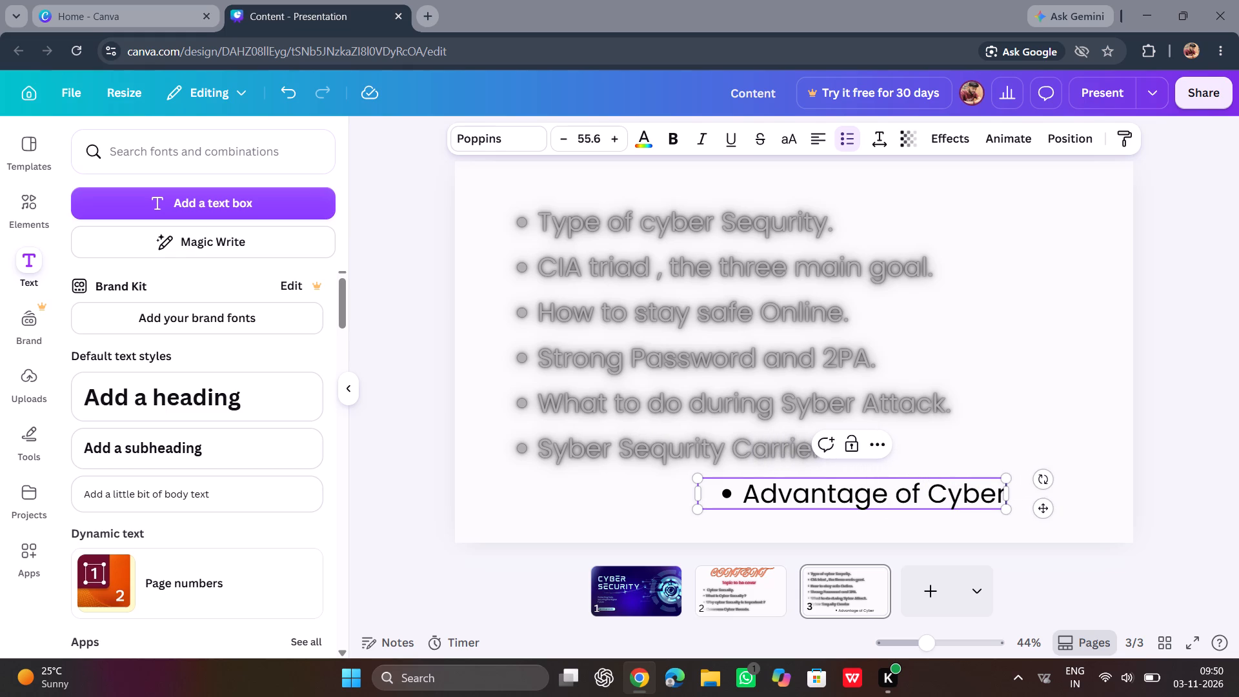
key("space")
type("Se")
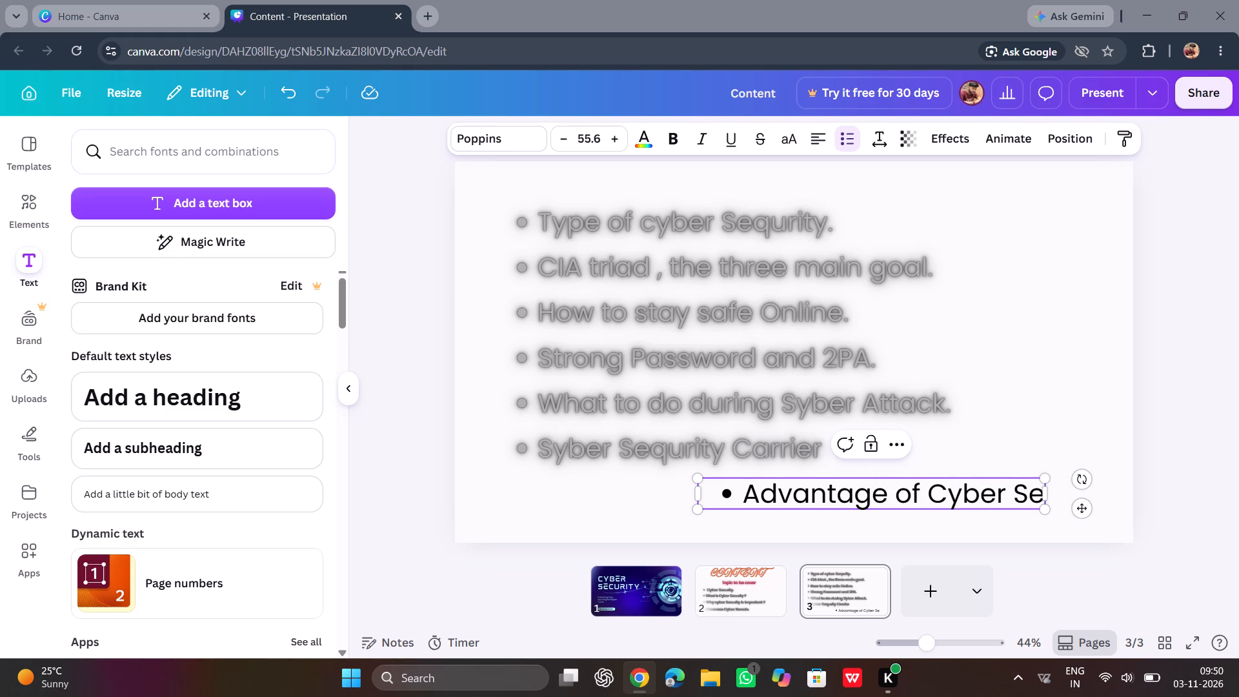
key("q")
type("uriy")
key("BackSpace")
type("ty")
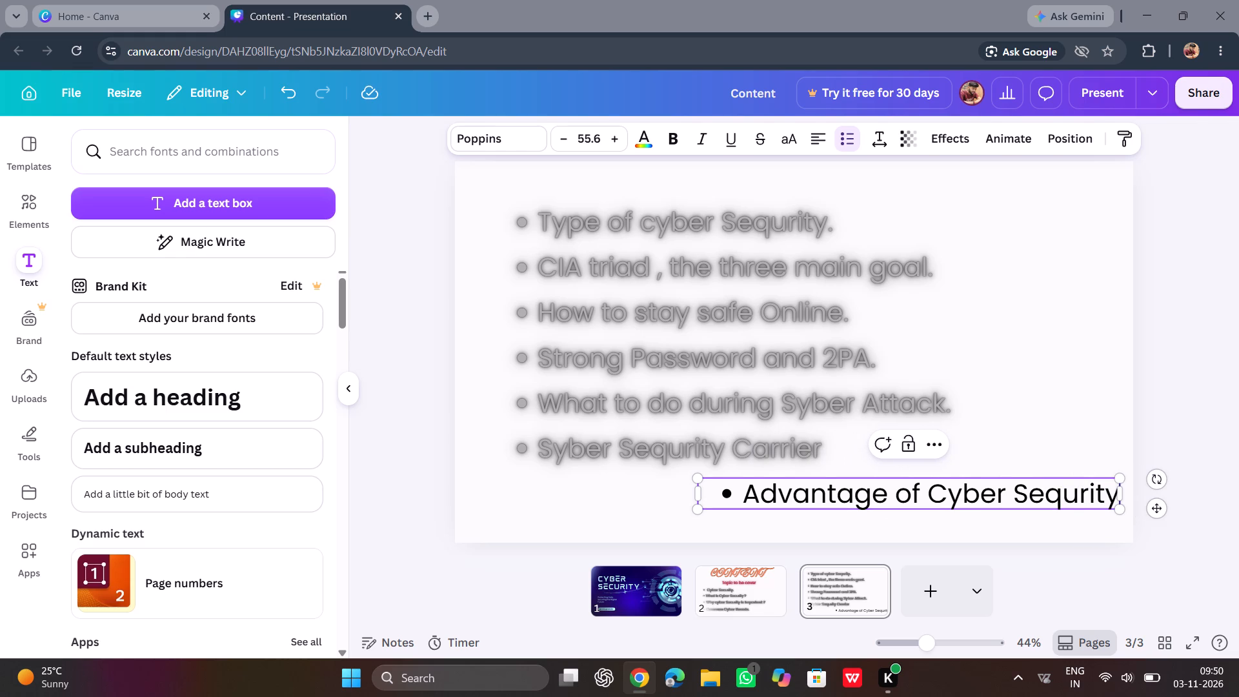
Move the "Advantage of Cyber Sequrity" bullet into left alignment with the list, close beneath "Syber Sequrity Carrier" and inside the bottom margin.
left_click(1155, 505)
left_click_drag(1155, 505, 1131, 505)
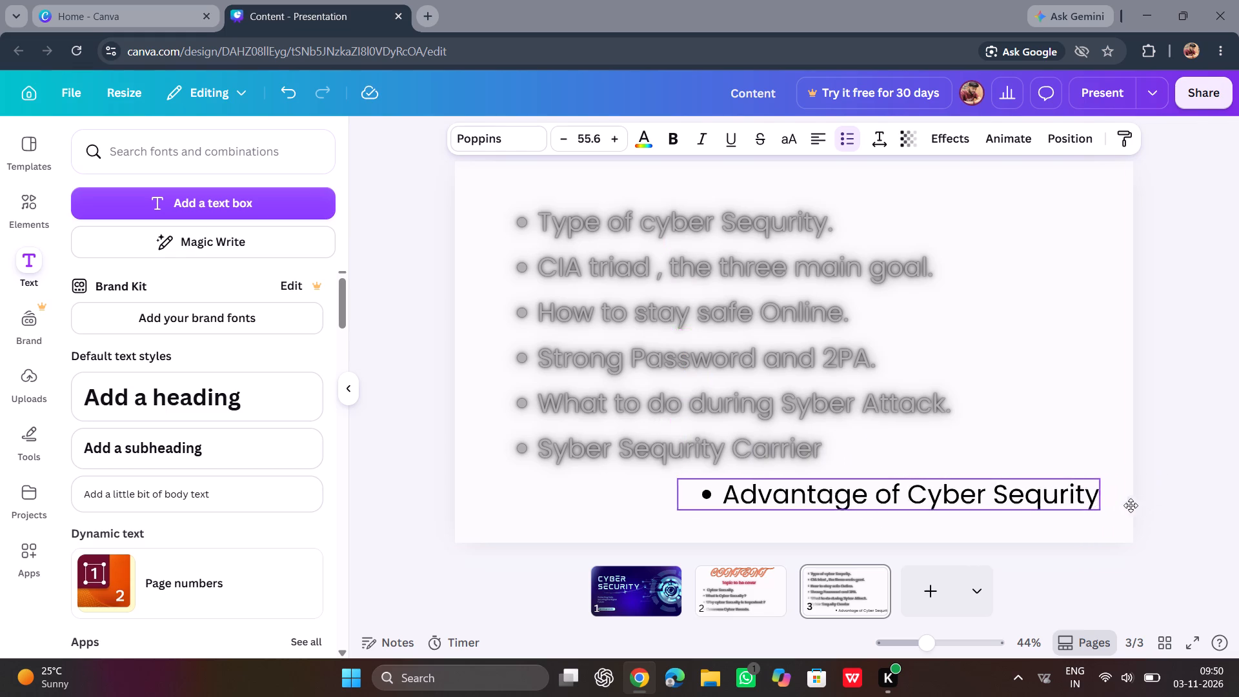
left_click_drag(1131, 505, 948, 503)
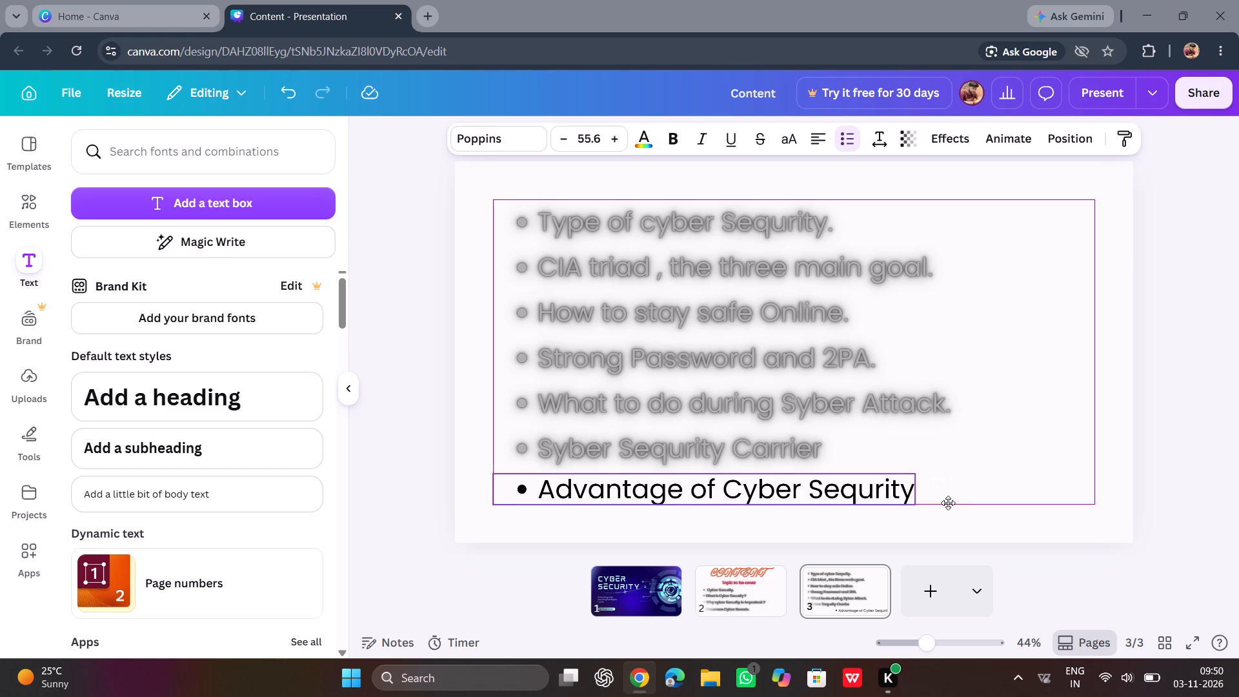
left_click_drag(948, 503, 948, 501)
left_click_drag(948, 501, 947, 494)
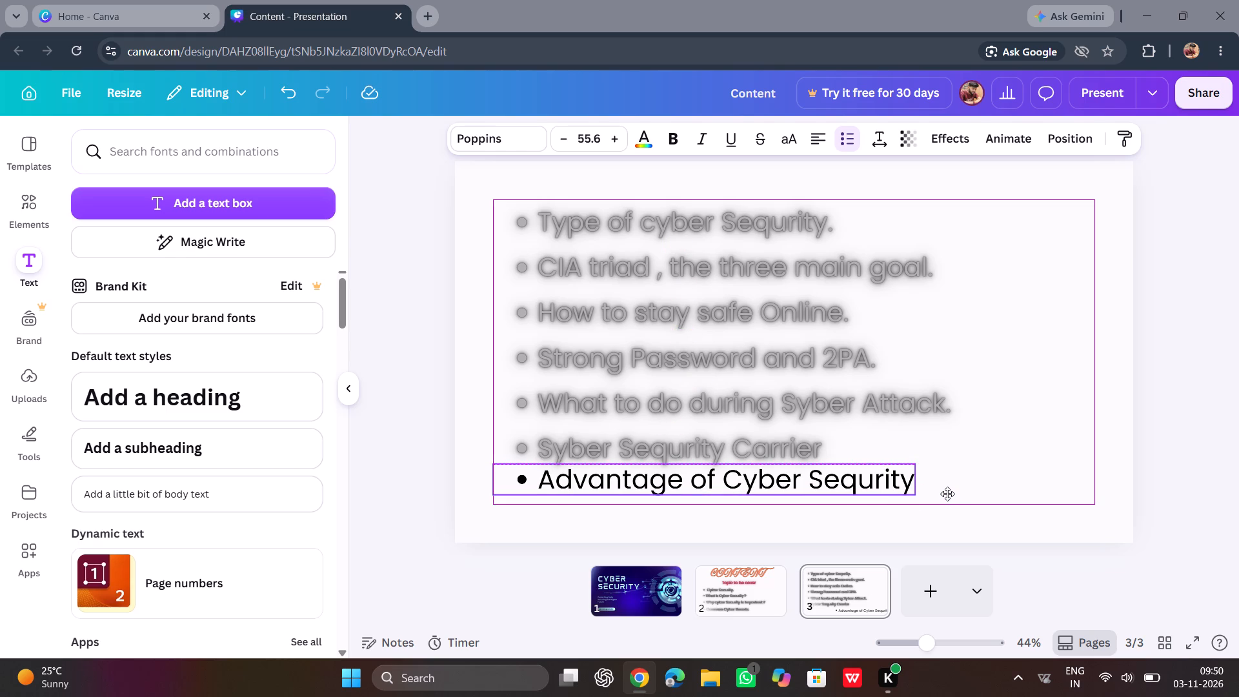
left_click_drag(947, 494, 947, 493)
left_click(947, 493)
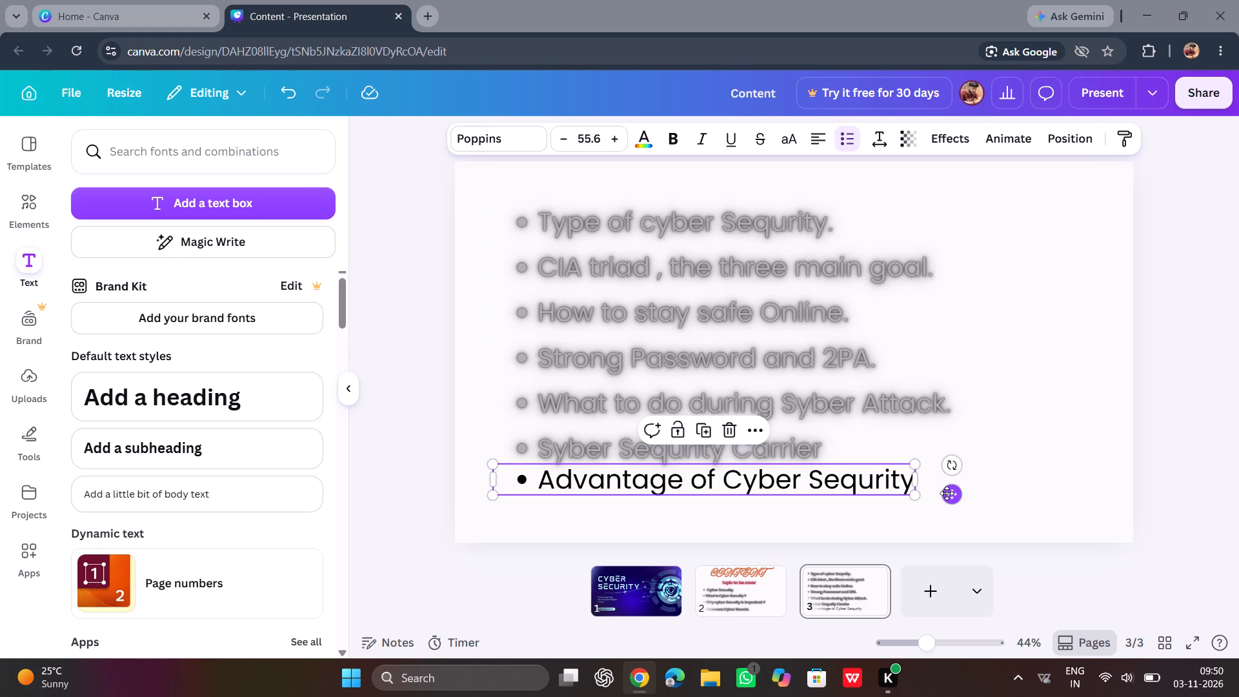
Shift the page 3 bullets from "Type of cyber Sequrity." through "Syber Sequrity Carrier" slightly upward, tightening the gaps between them.
left_click(745, 214)
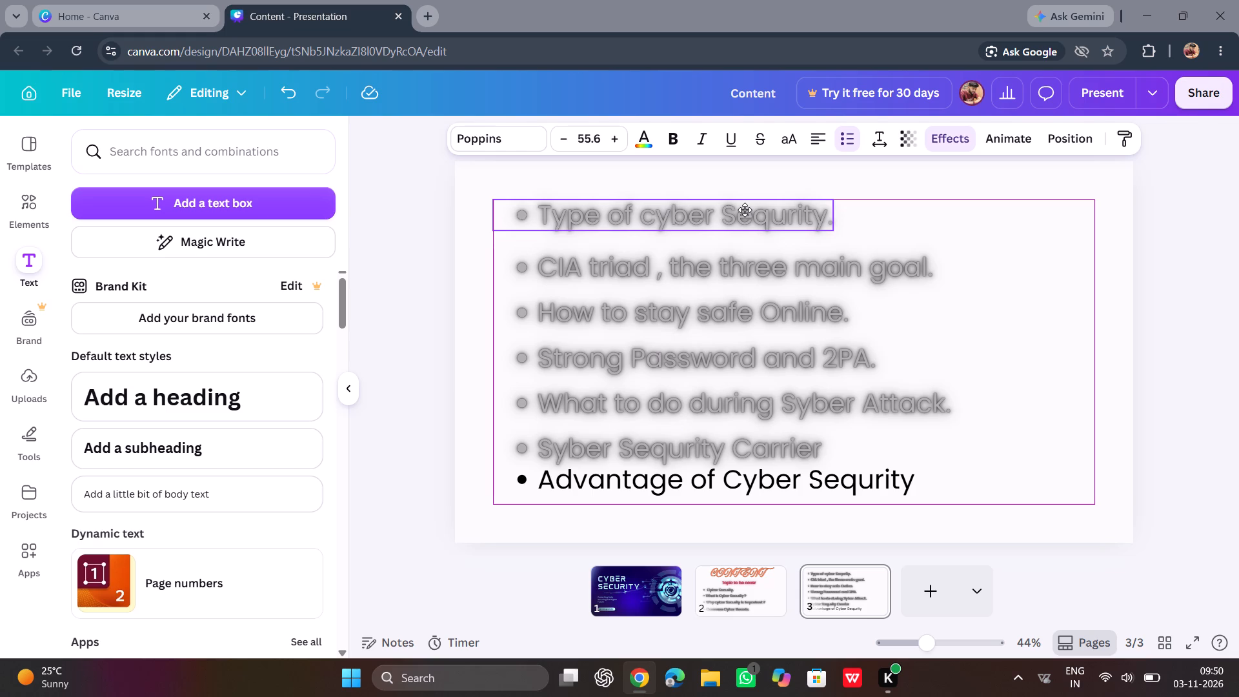
left_click(745, 210)
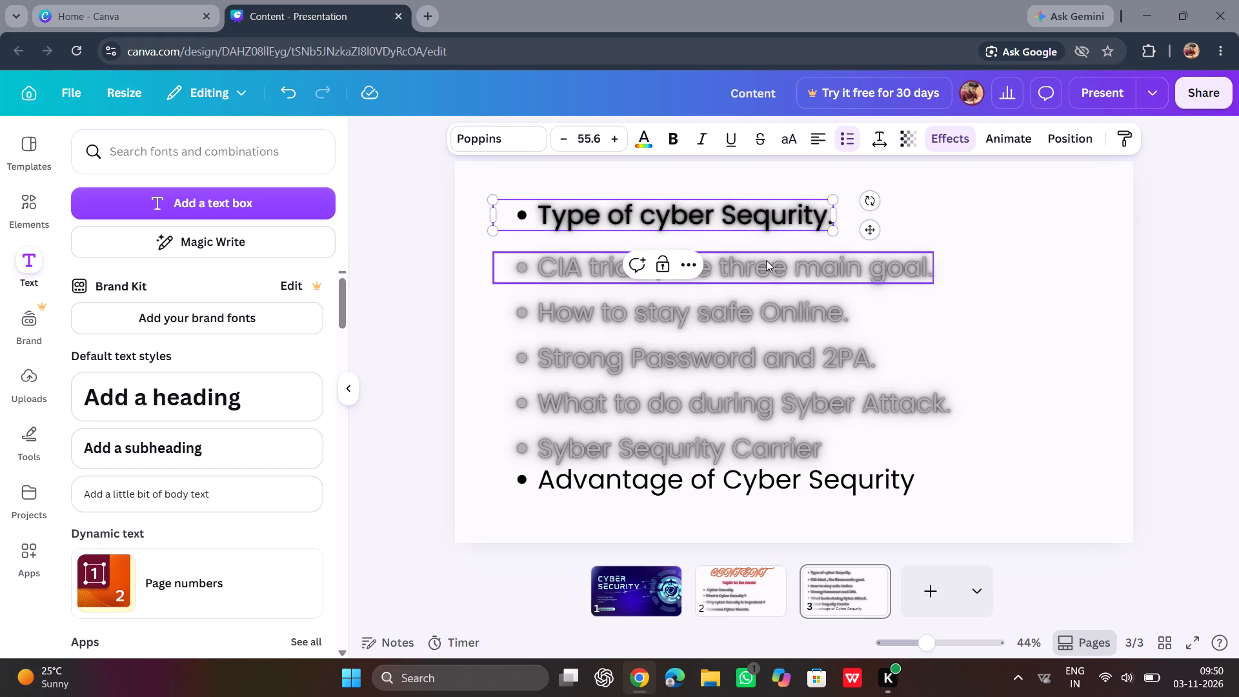
left_click(767, 260)
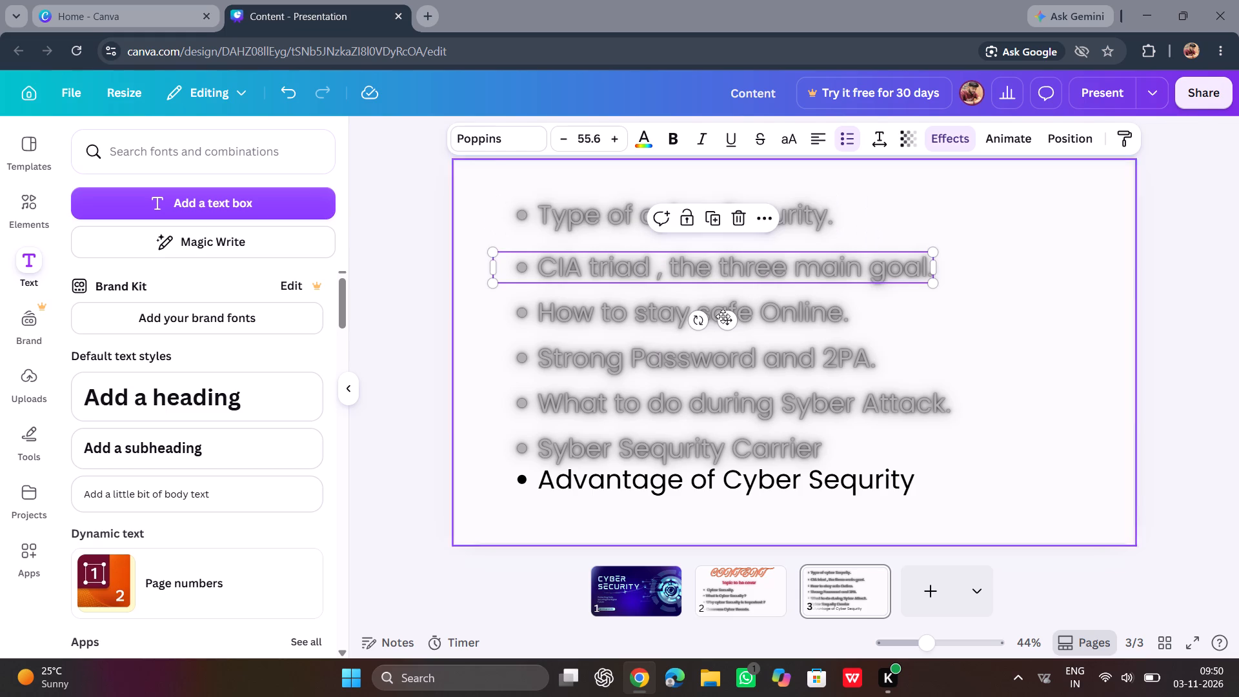
left_click_drag(726, 316, 726, 312)
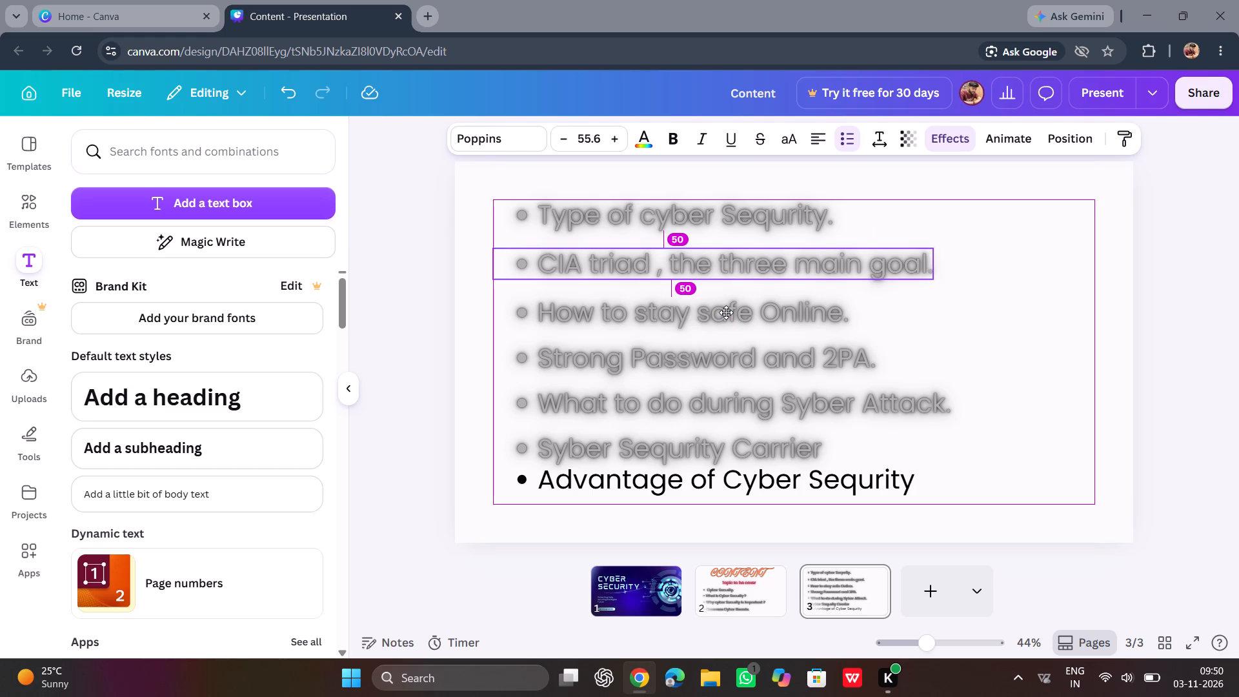
left_click_drag(726, 312, 725, 307)
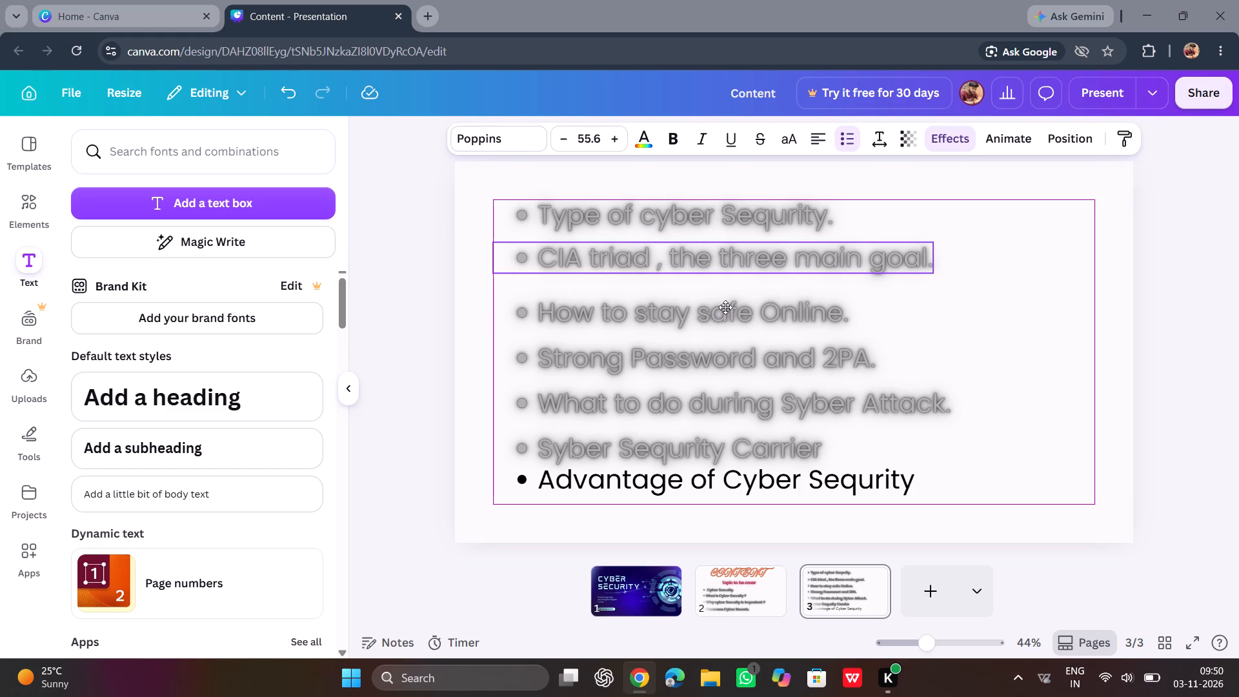
left_click_drag(725, 307, 725, 308)
left_click_drag(728, 319, 729, 330)
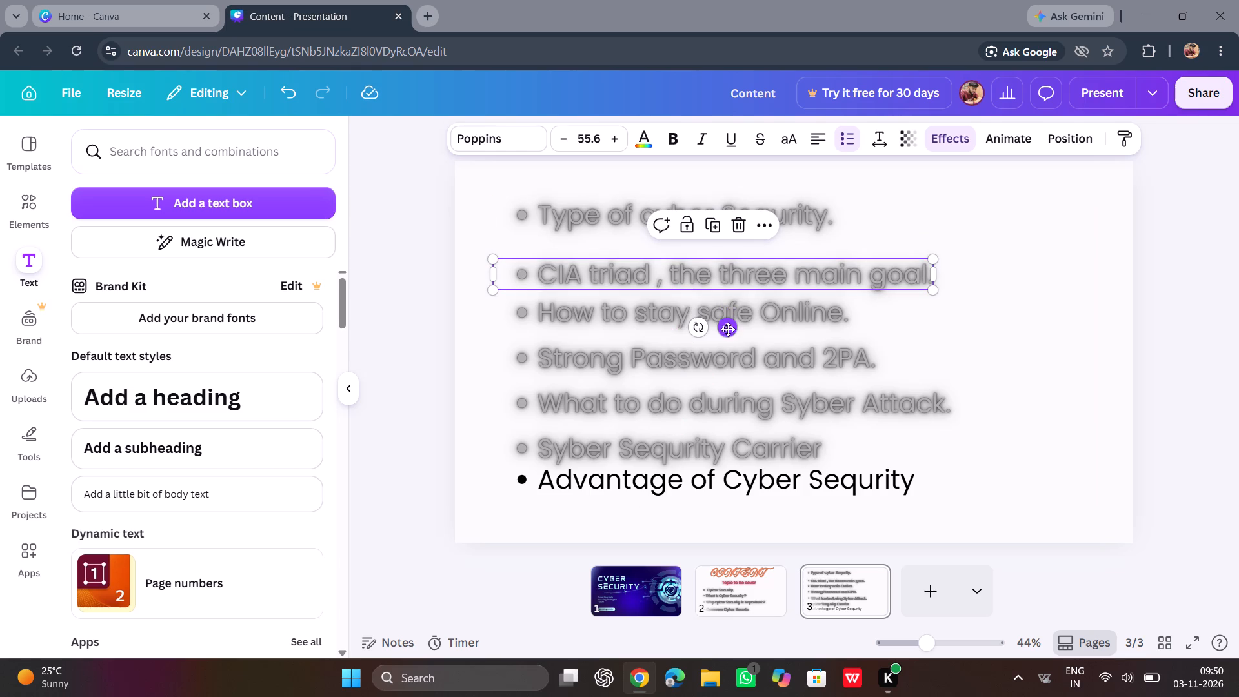
Move the "CIA triad", "How to stay safe Online." and "Strong Password and 2PA." bullets up, leaving even gaps of 34 beneath "Type of cyber Sequrity.".
left_click_drag(725, 326, 725, 305)
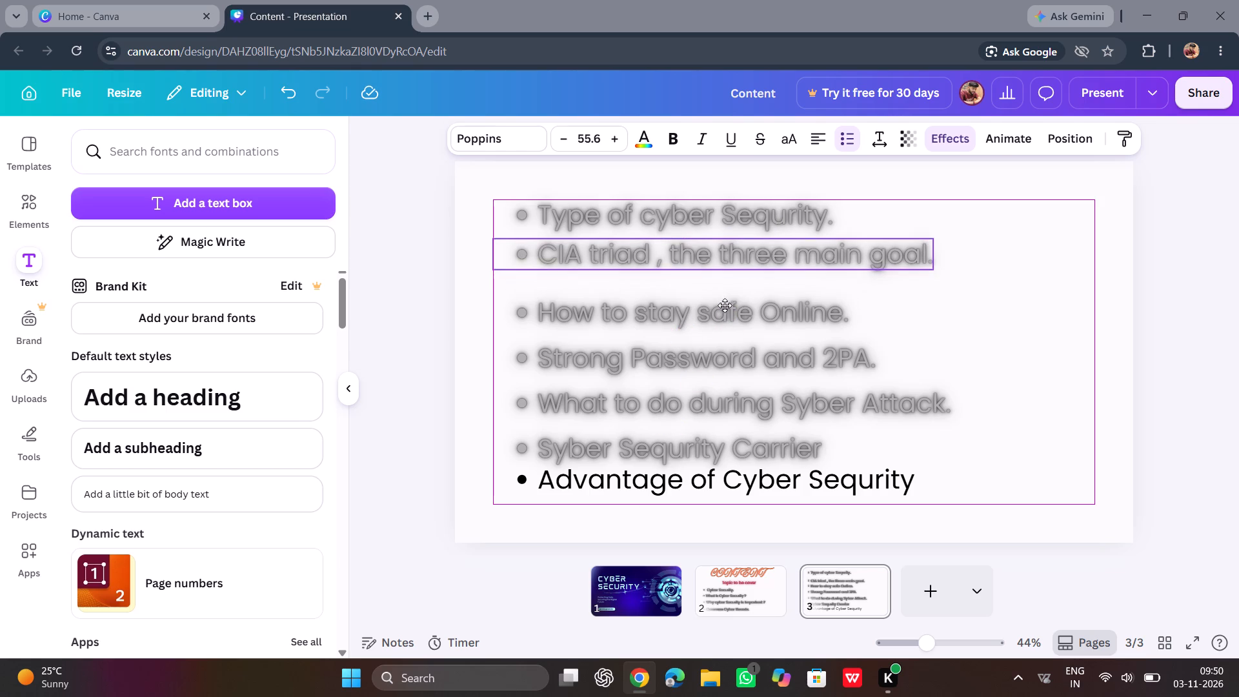
left_click_drag(725, 305, 725, 310)
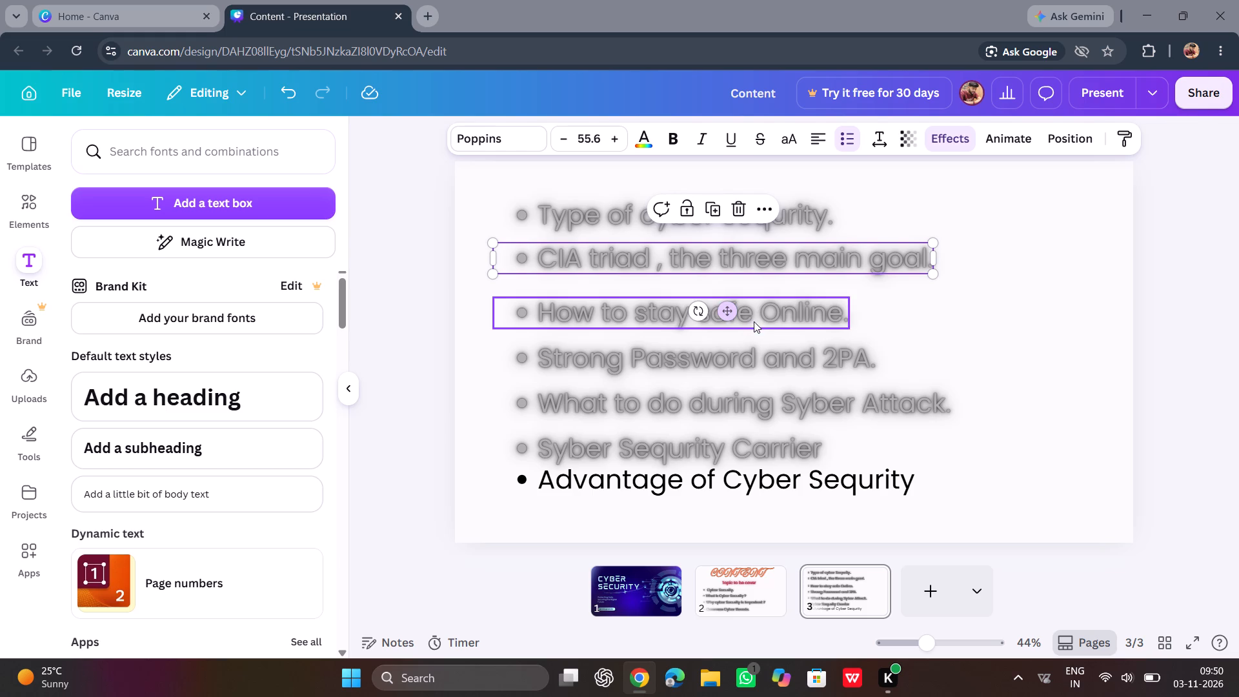
left_click(754, 321)
left_click_drag(686, 363, 685, 352)
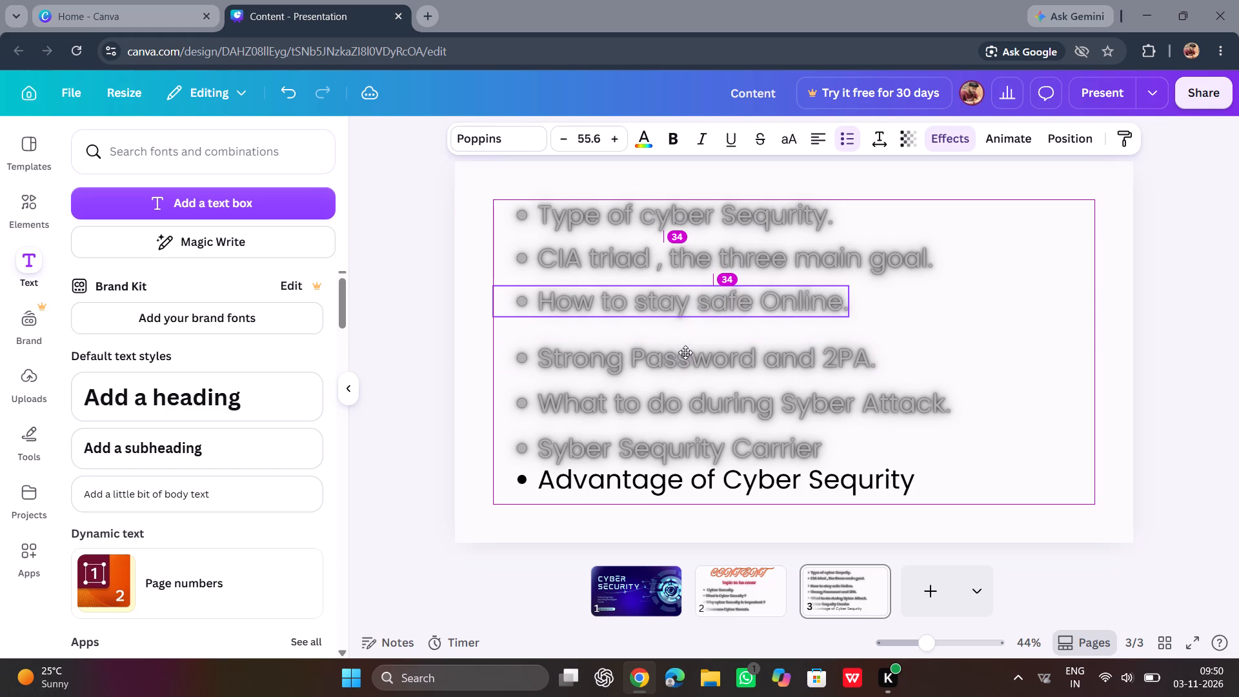
left_click_drag(685, 352, 685, 353)
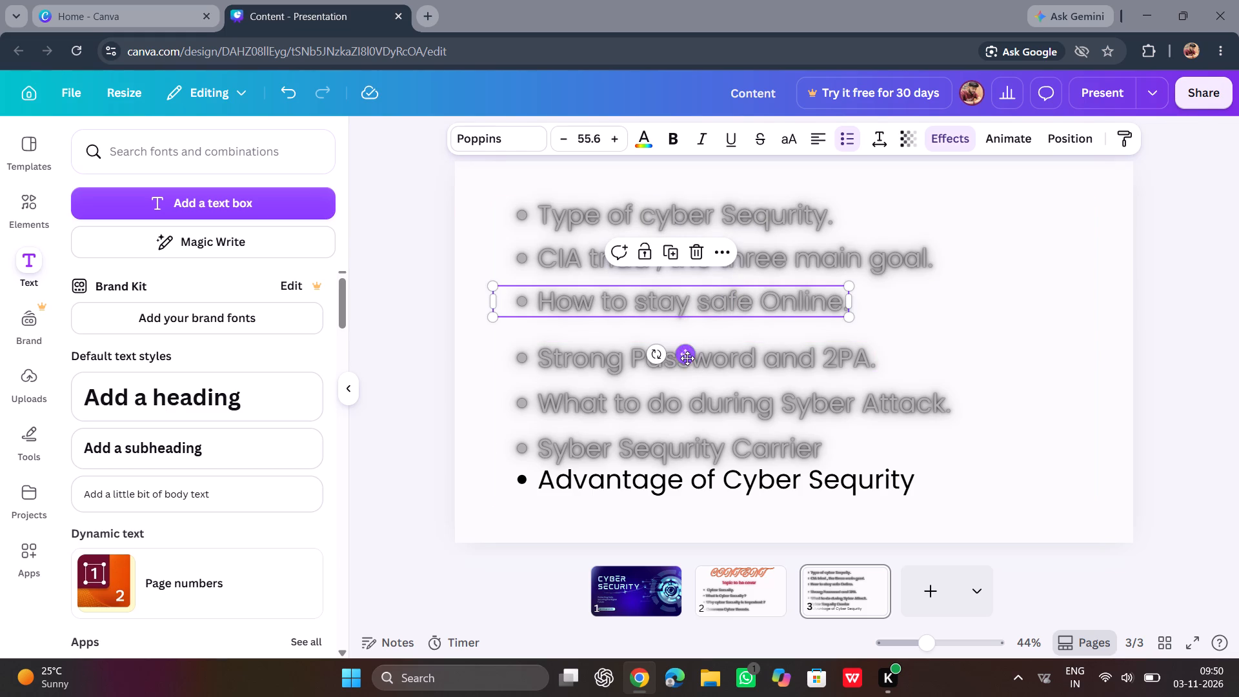
left_click(703, 365)
left_click_drag(697, 407, 697, 392)
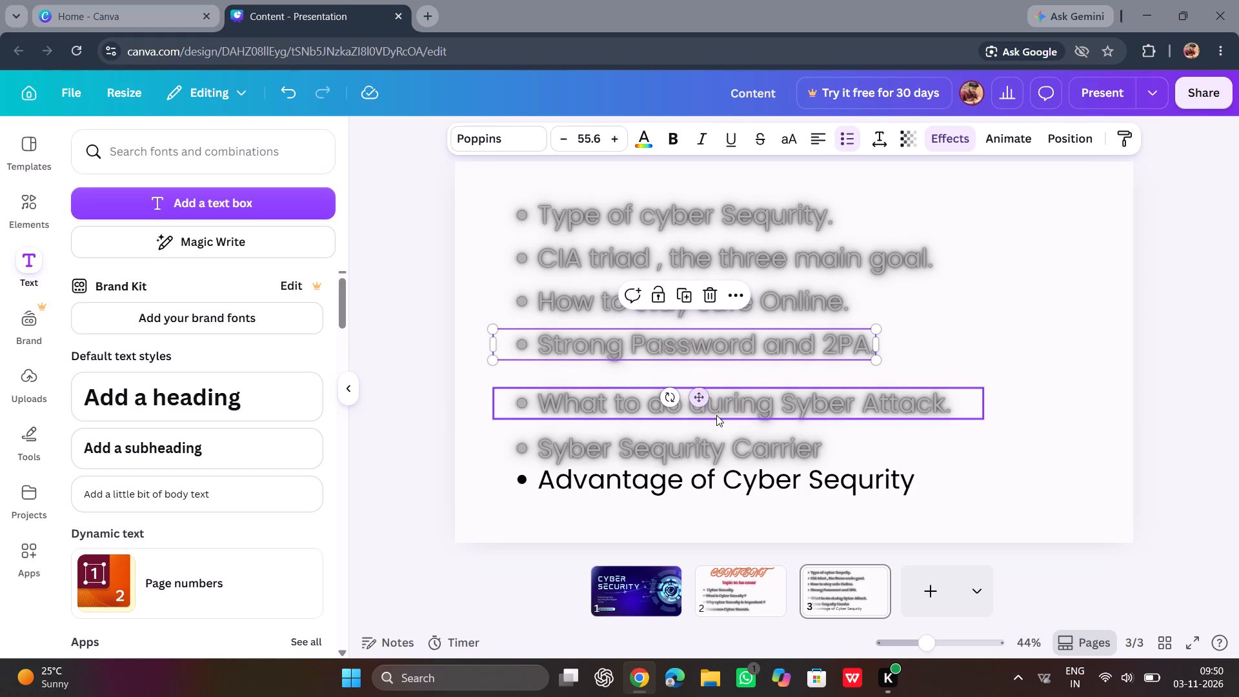
Move the "What to do during Syber Attack." and "Syber Sequrity Carrier" bullets up, with a gap of 34 between them, clear of "Advantage of Cyber Sequrity".
left_click(718, 415)
left_click_drag(754, 452, 752, 438)
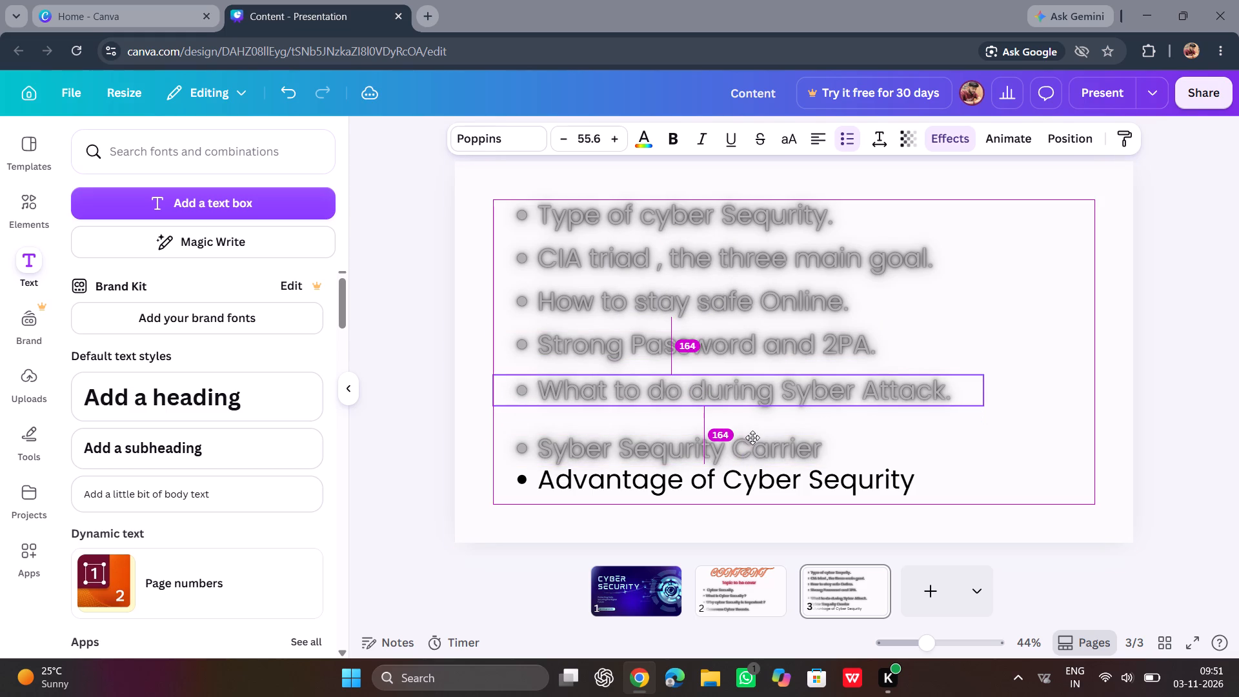
left_click_drag(752, 438, 752, 439)
left_click(759, 453)
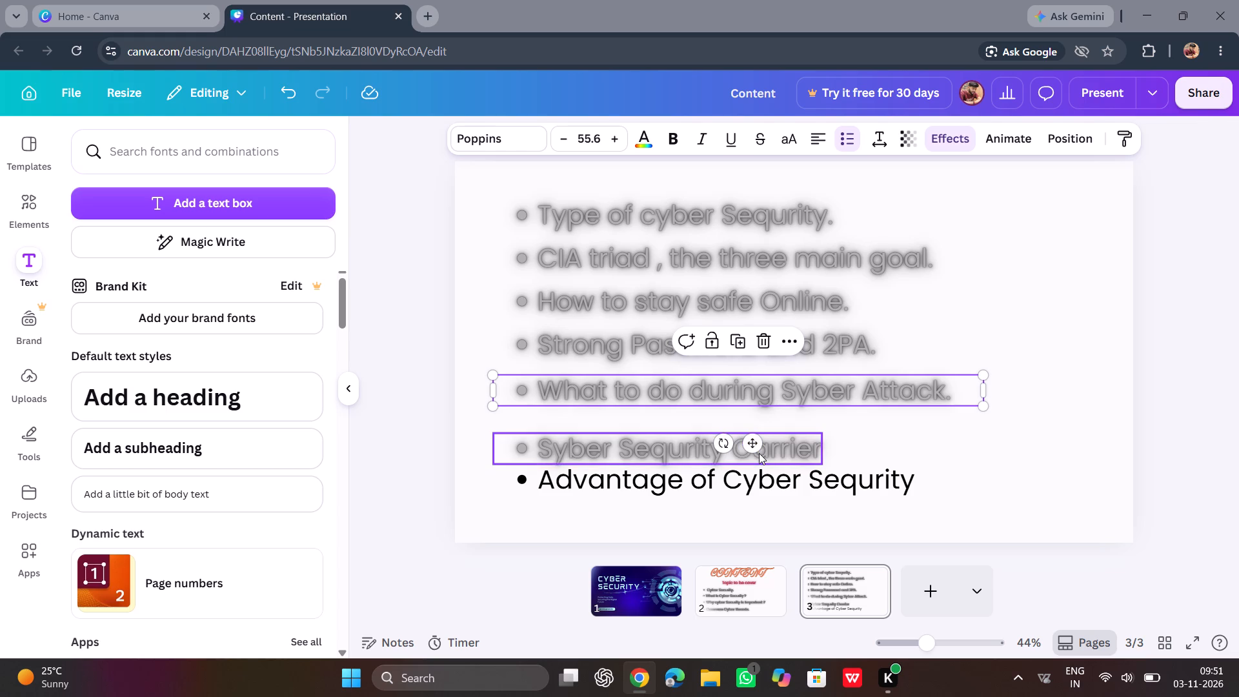
left_click_drag(857, 460, 854, 444)
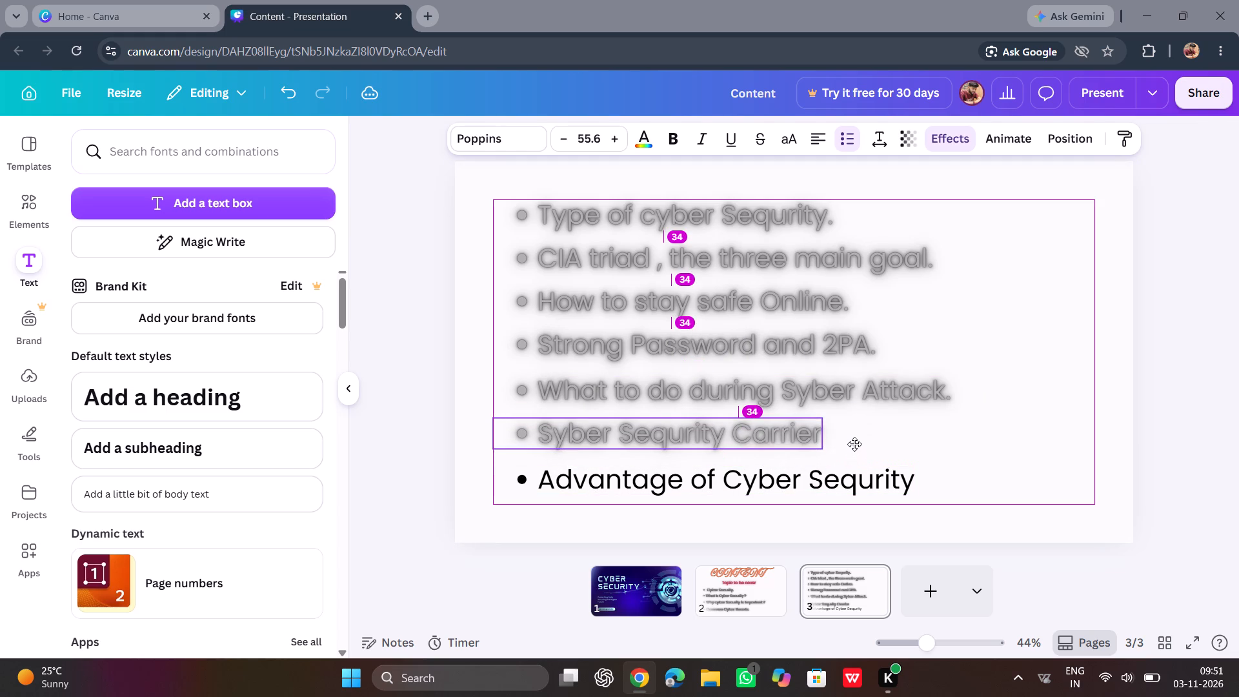
left_click_drag(854, 444, 854, 444)
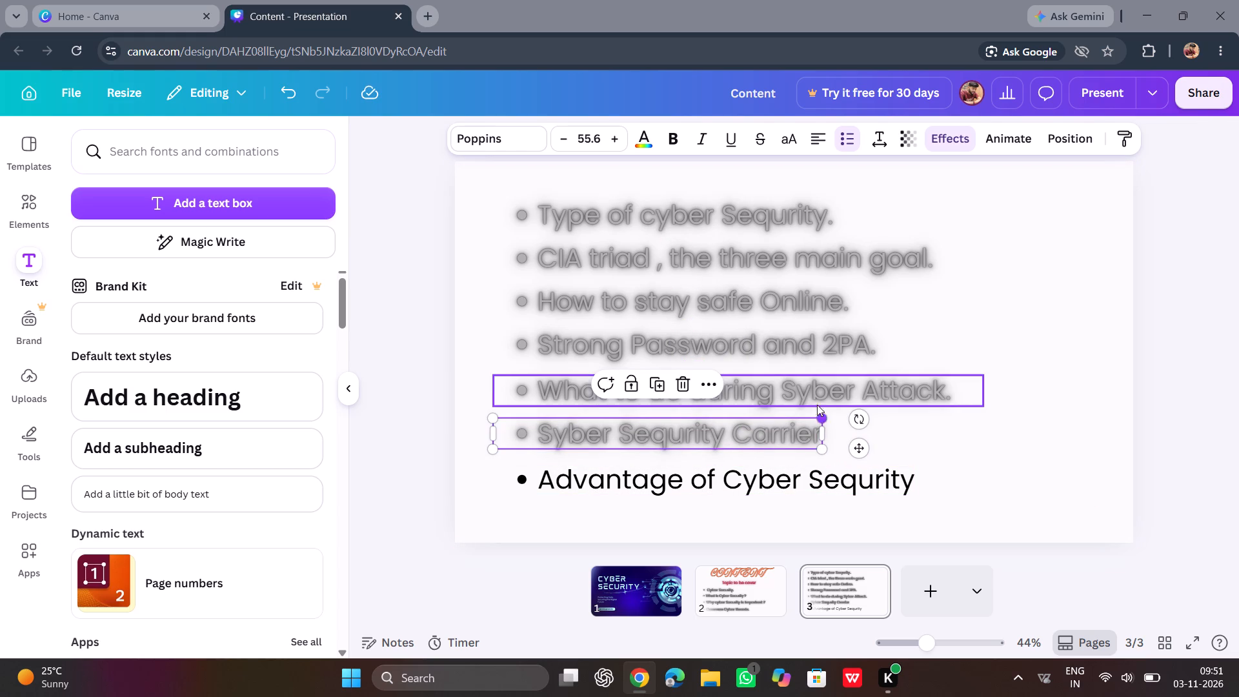
Nudge the "What to do during Syber Attack." bullet up slightly to even its spacing with the bullets around it.
left_click(811, 398)
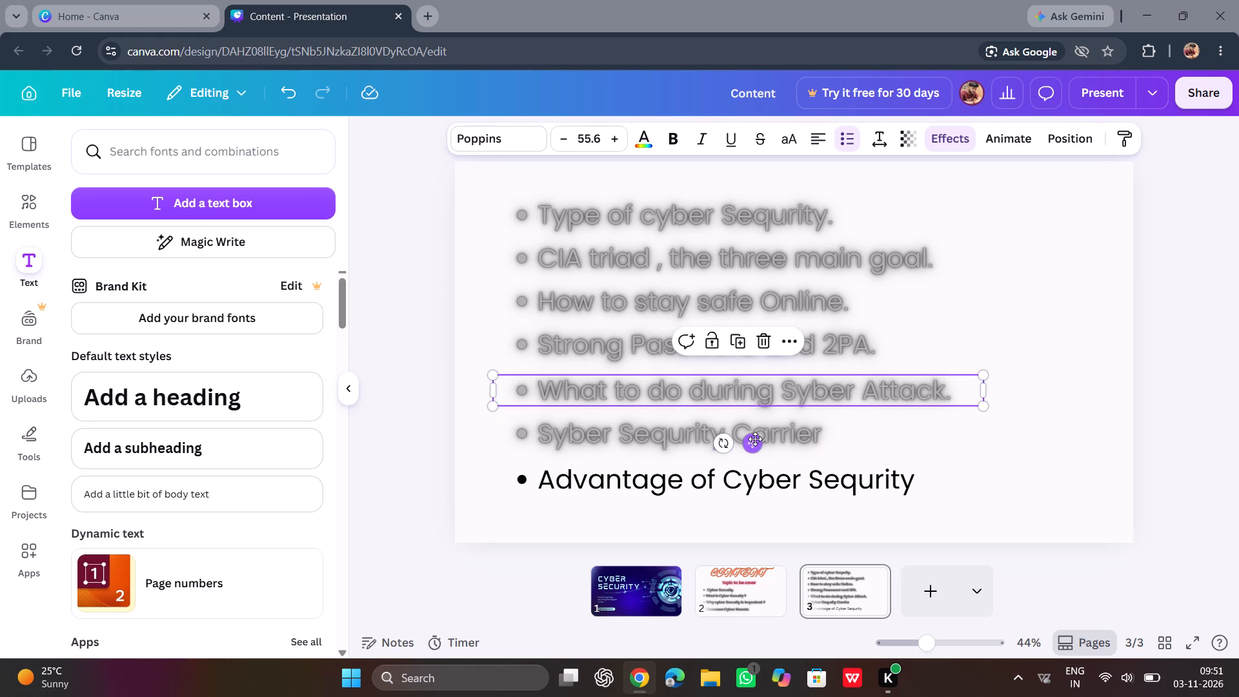
left_click(755, 439)
right_click(754, 435)
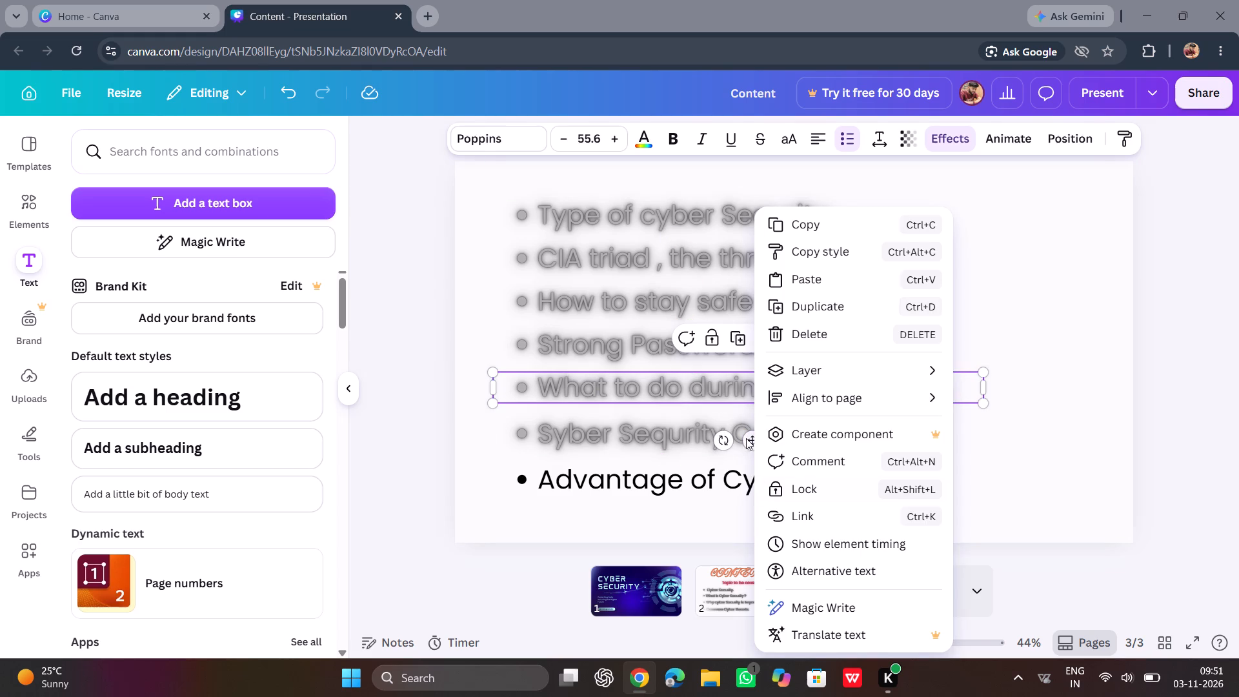
left_click(697, 438)
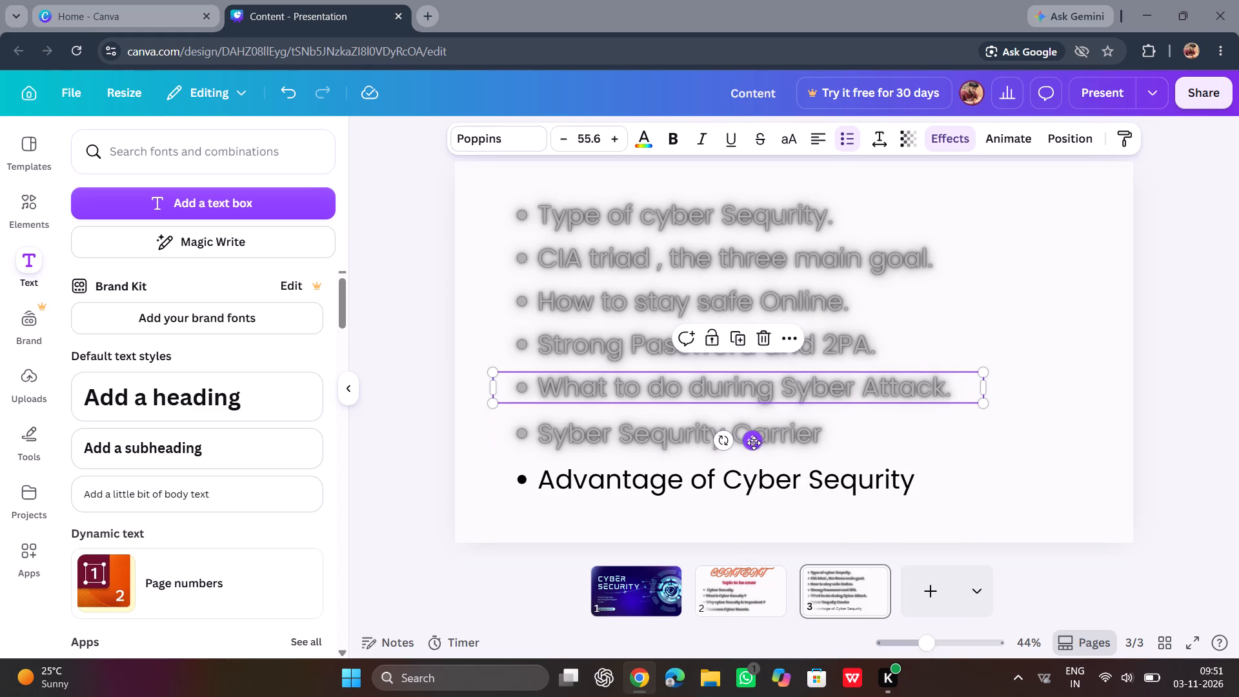
left_click(754, 443)
left_click(754, 443)
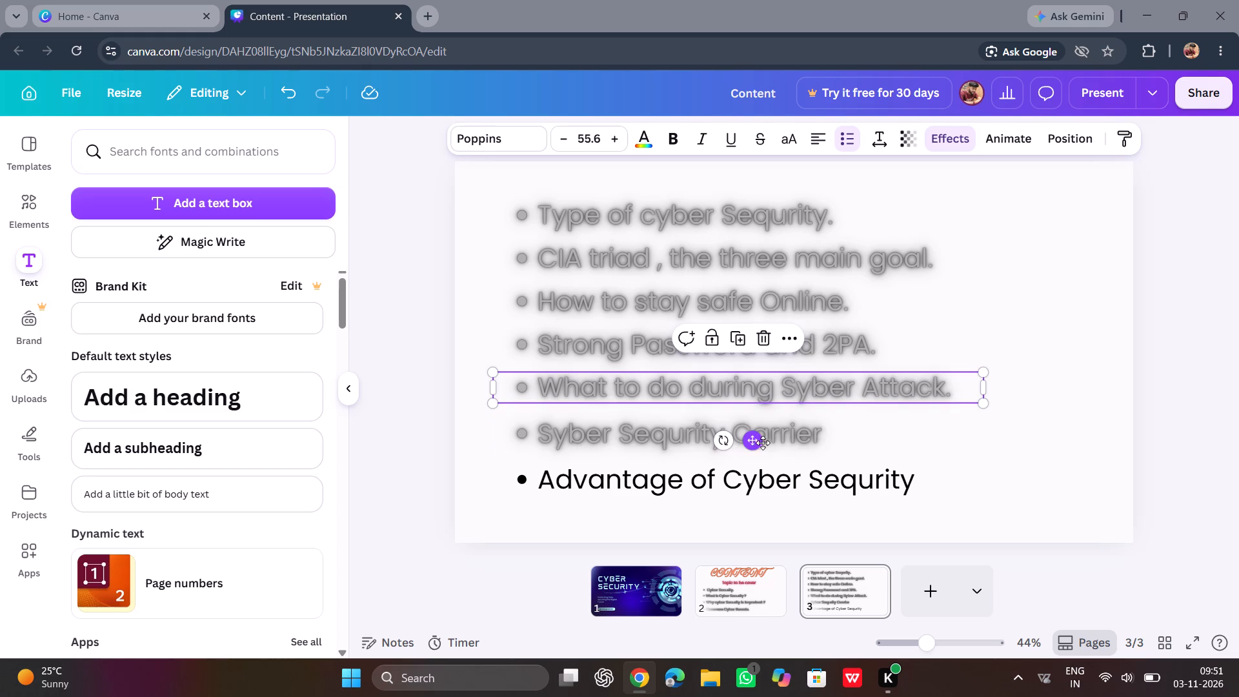
Add a period to the end of the "Syber Sequrity Carrier" bullet.
left_click(776, 443)
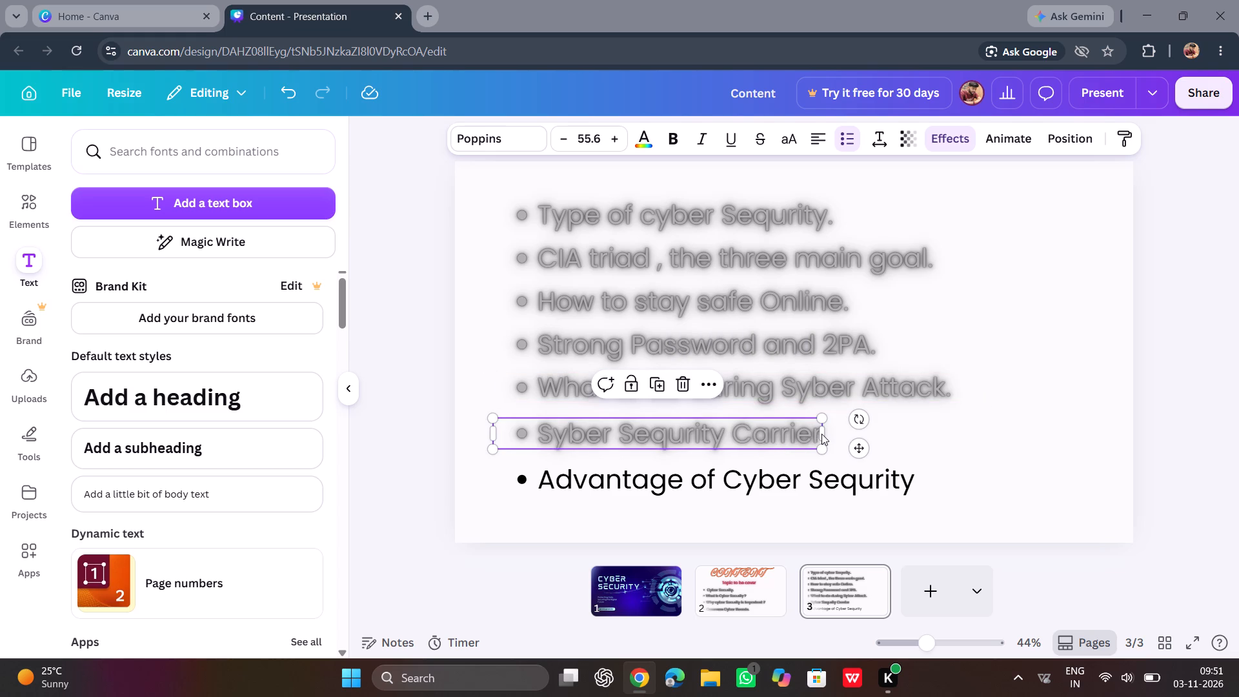
key("period")
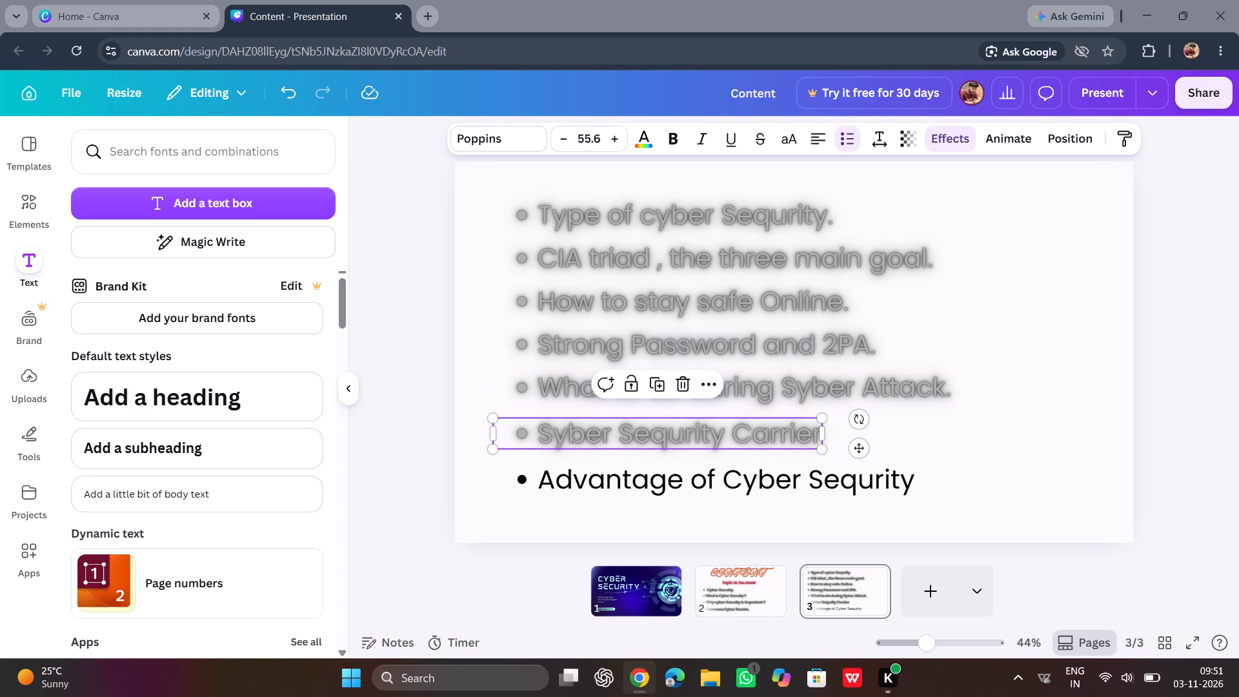
double_click(811, 432)
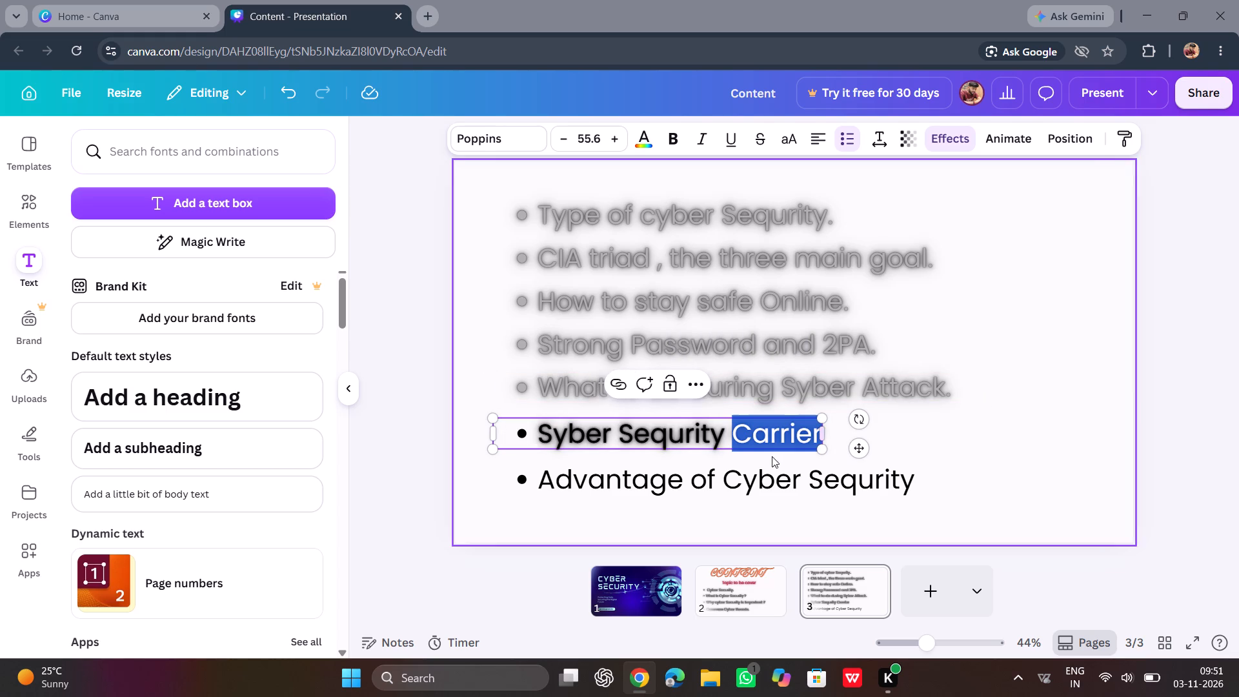
left_click(812, 441)
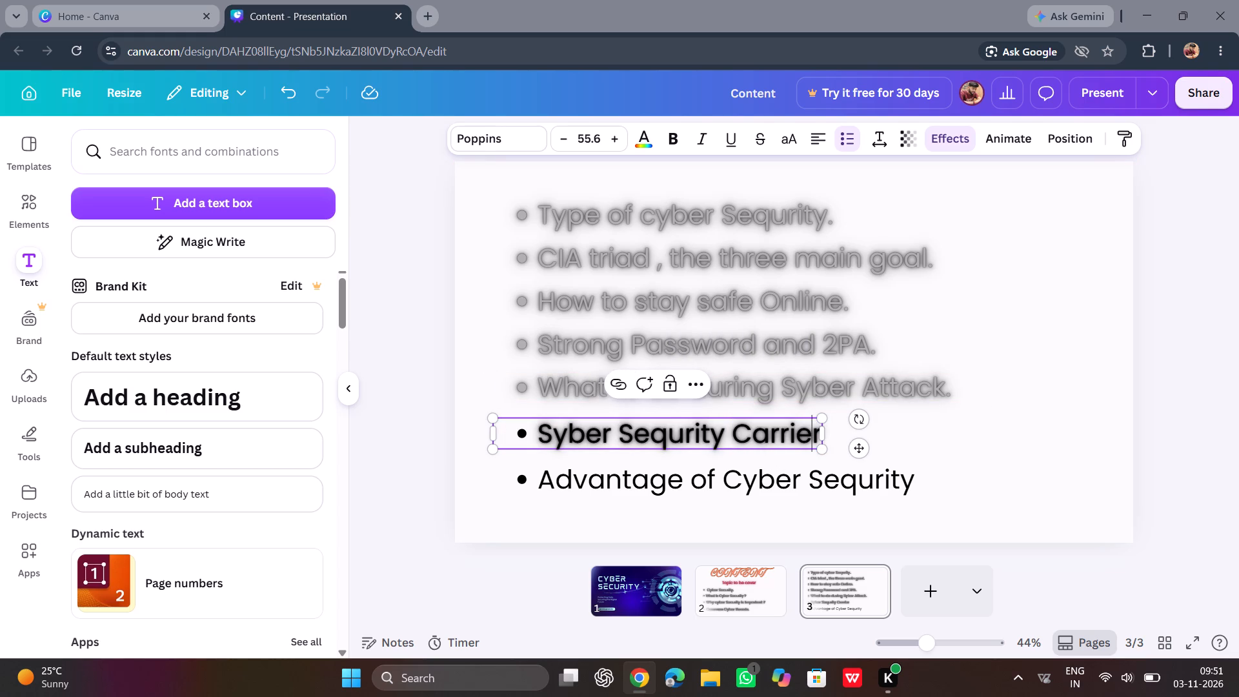
key("Right")
key("period")
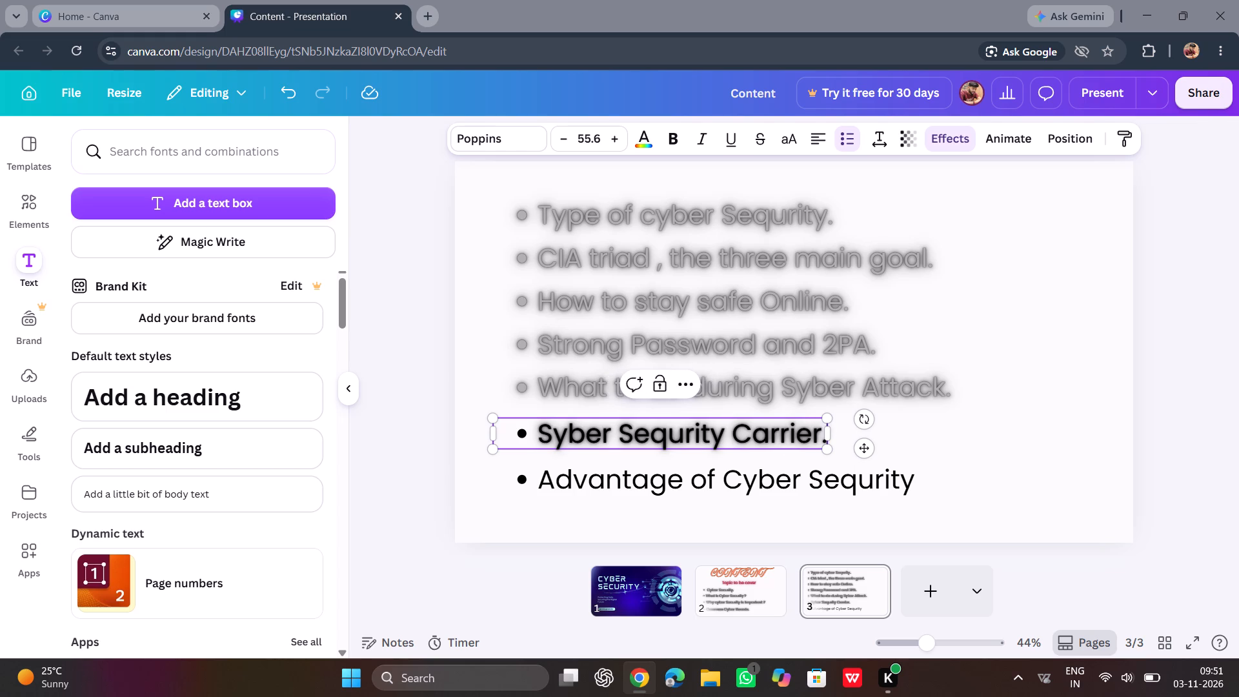
Nudge the "Syber Sequrity Carrier." and "Advantage of Cyber Sequrity" bullets up slightly to match the list's spacing.
left_click_drag(862, 448, 864, 442)
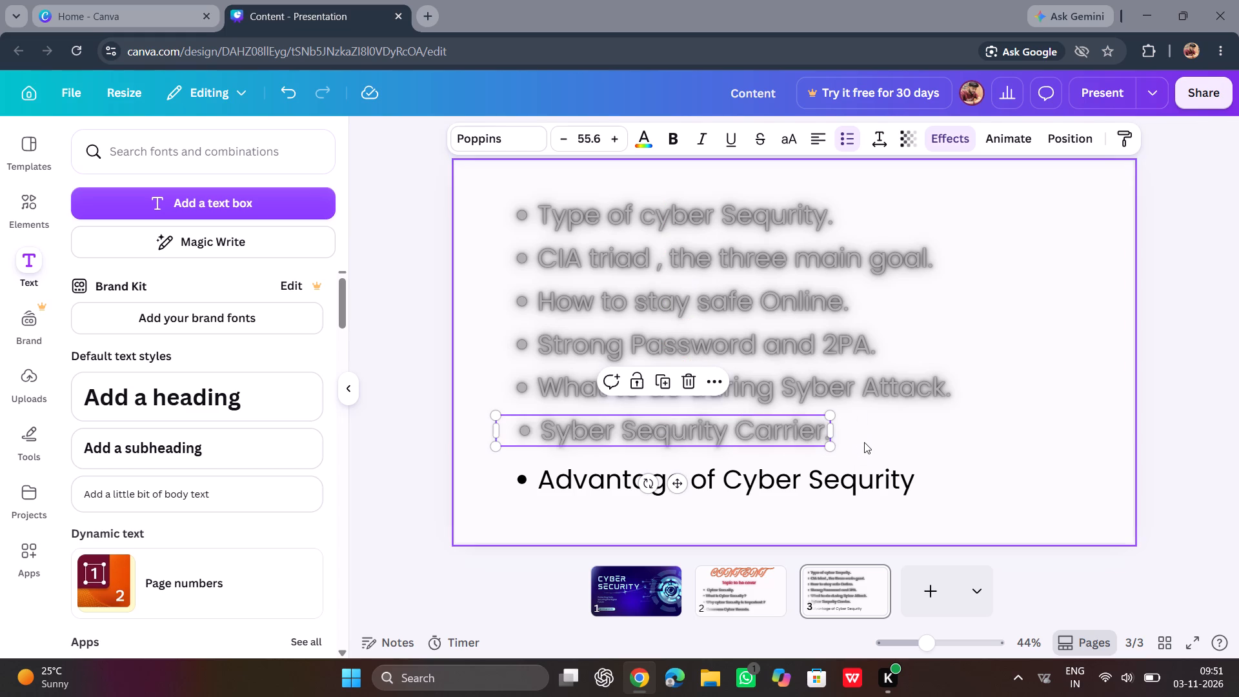
left_click(852, 480)
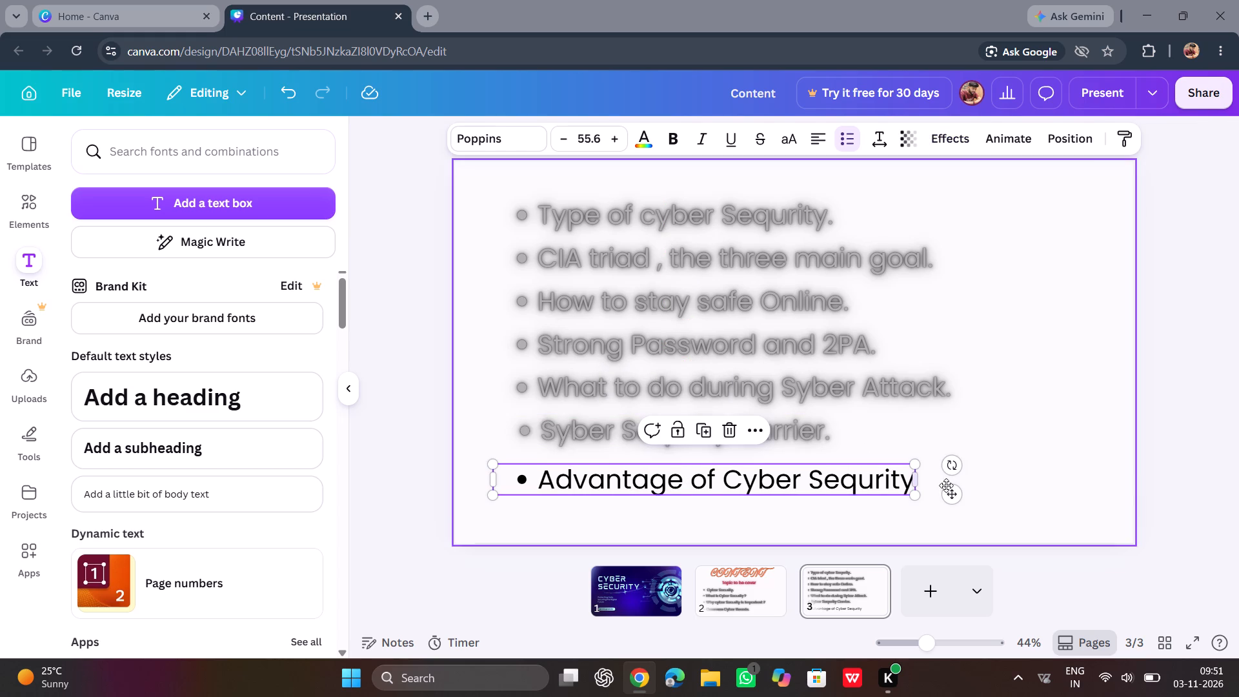
left_click(951, 492)
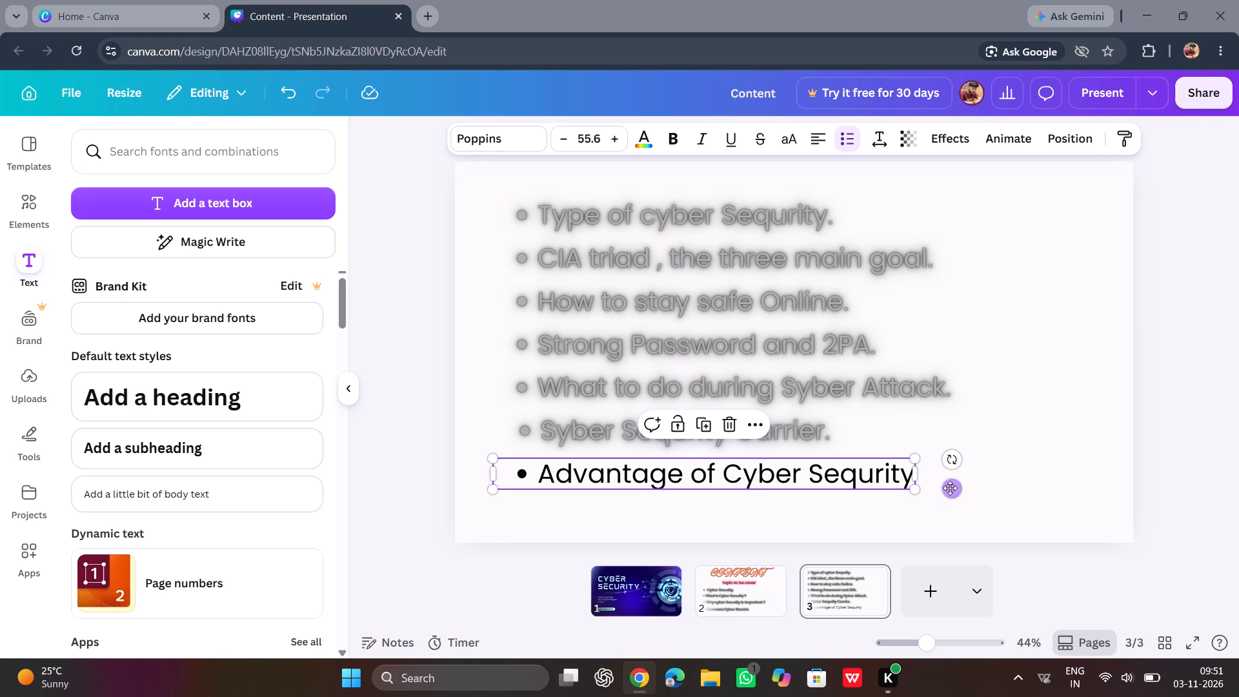
left_click(950, 488)
Apply the Neon text effect to the "Advantage of Cyber Sequrity" bullet.
left_click(945, 129)
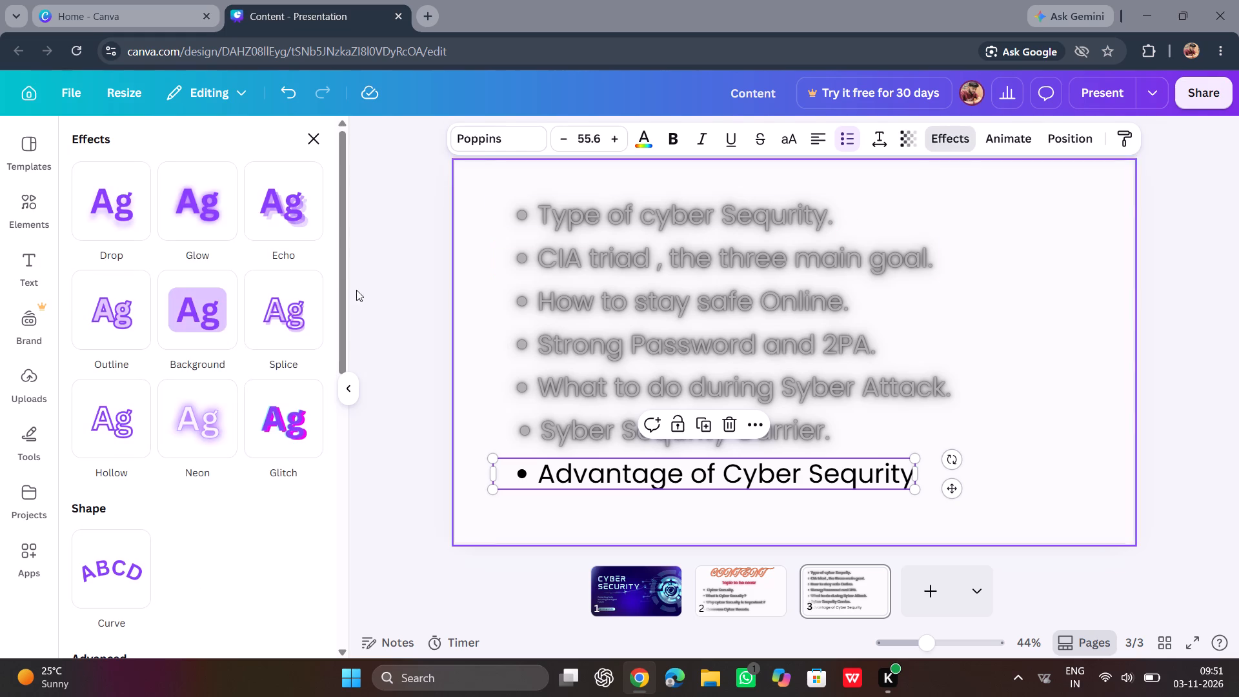
left_click(190, 429)
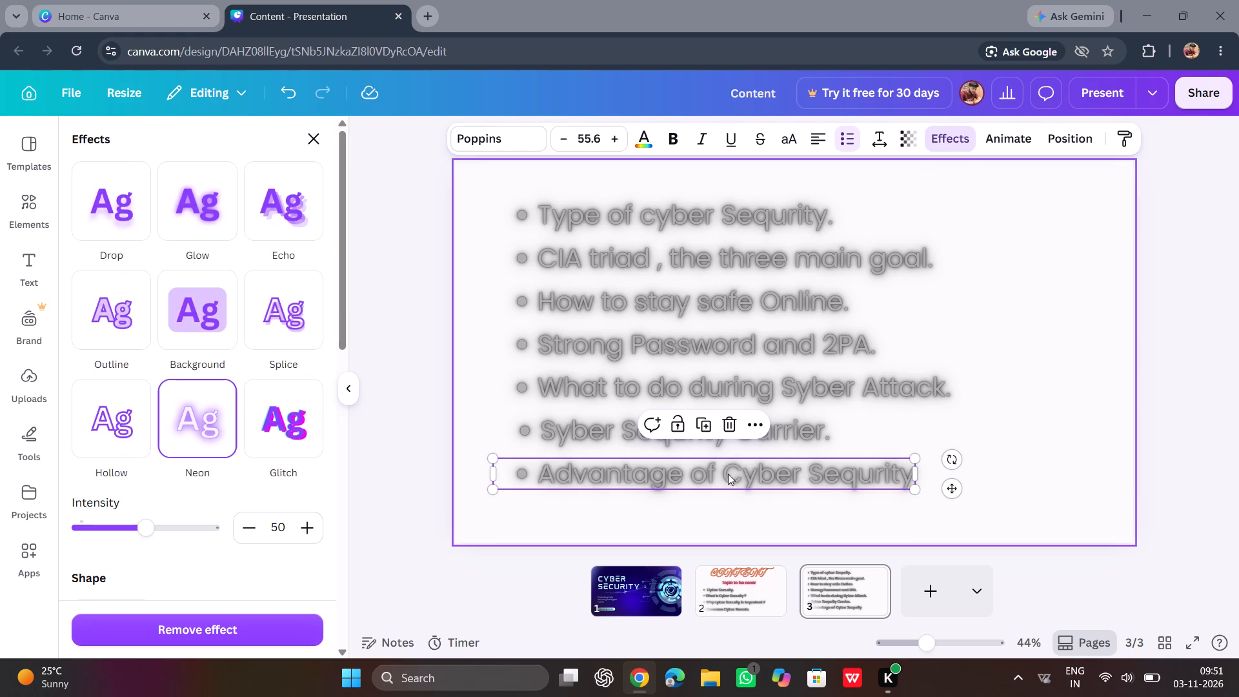
Add a blank fourth page to the presentation and insert a new text box on it.
left_click(929, 587)
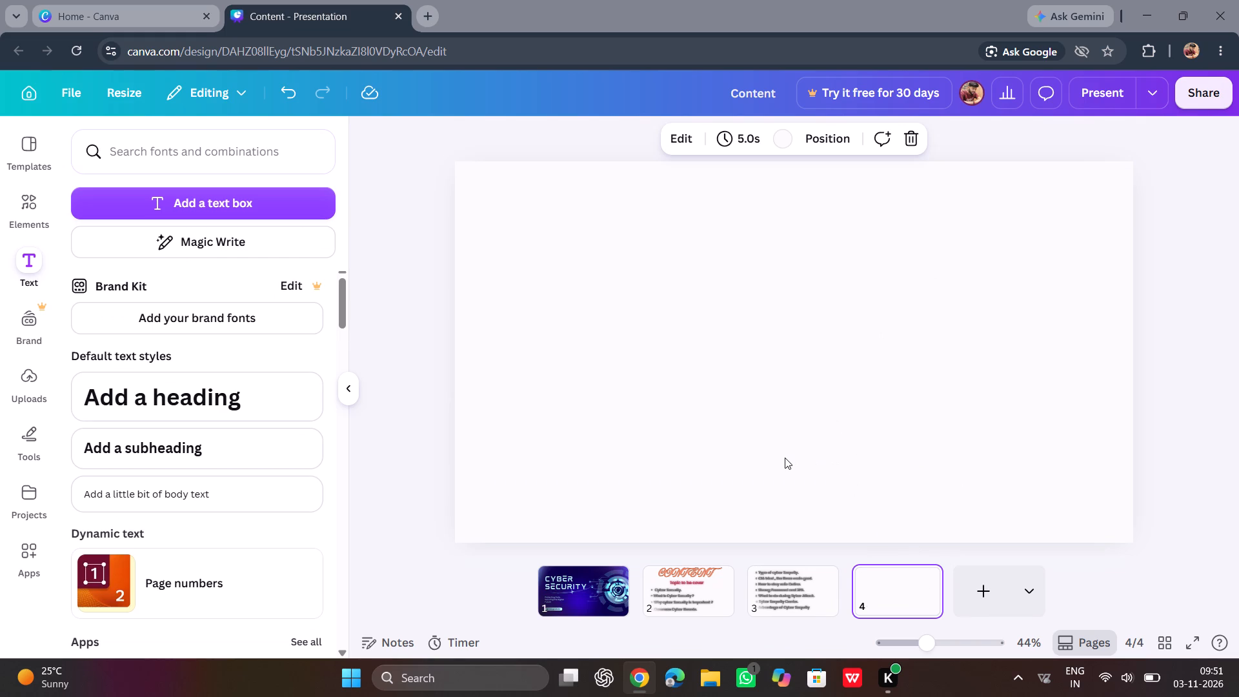
left_click(164, 194)
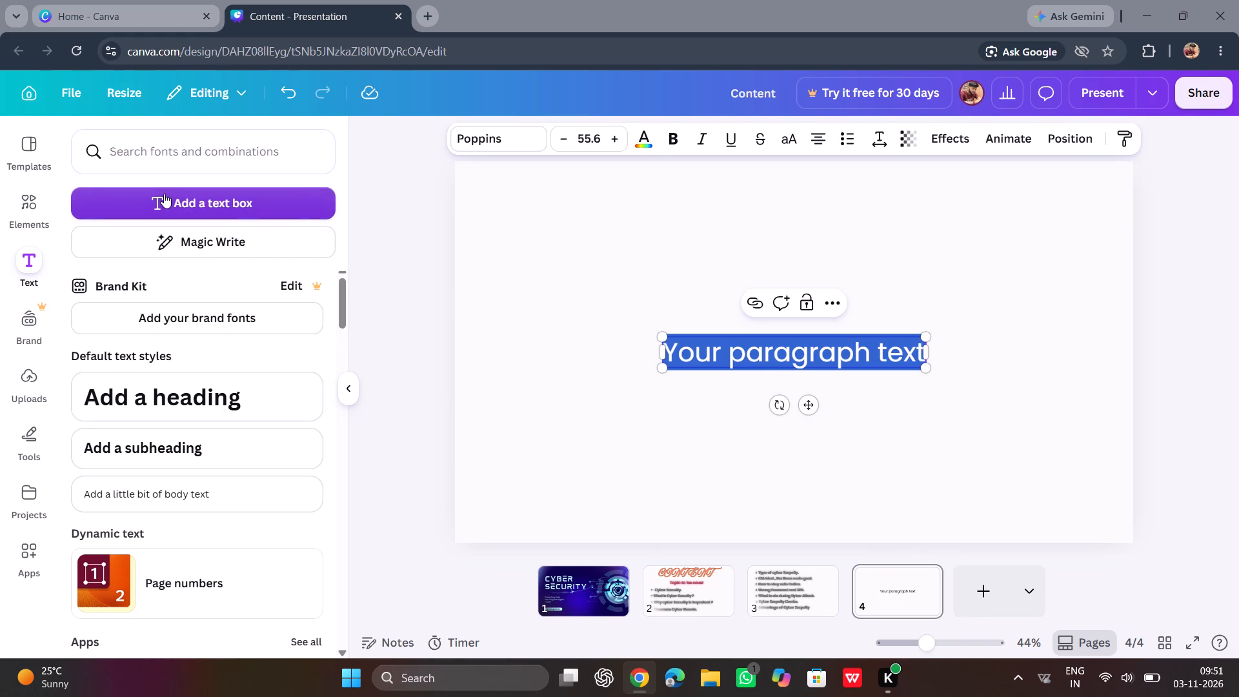
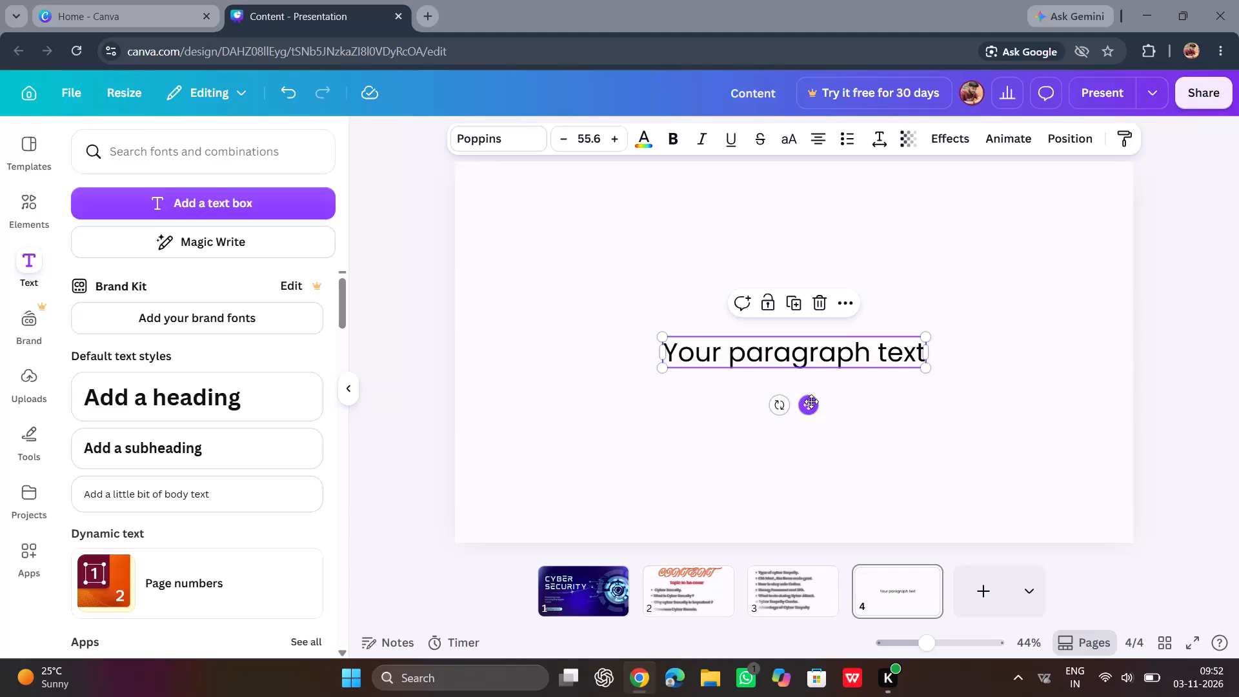
Replace the placeholder text on the fourth page with "Disadvantage /Challanges.".
left_click(834, 356)
key("BackSpace")
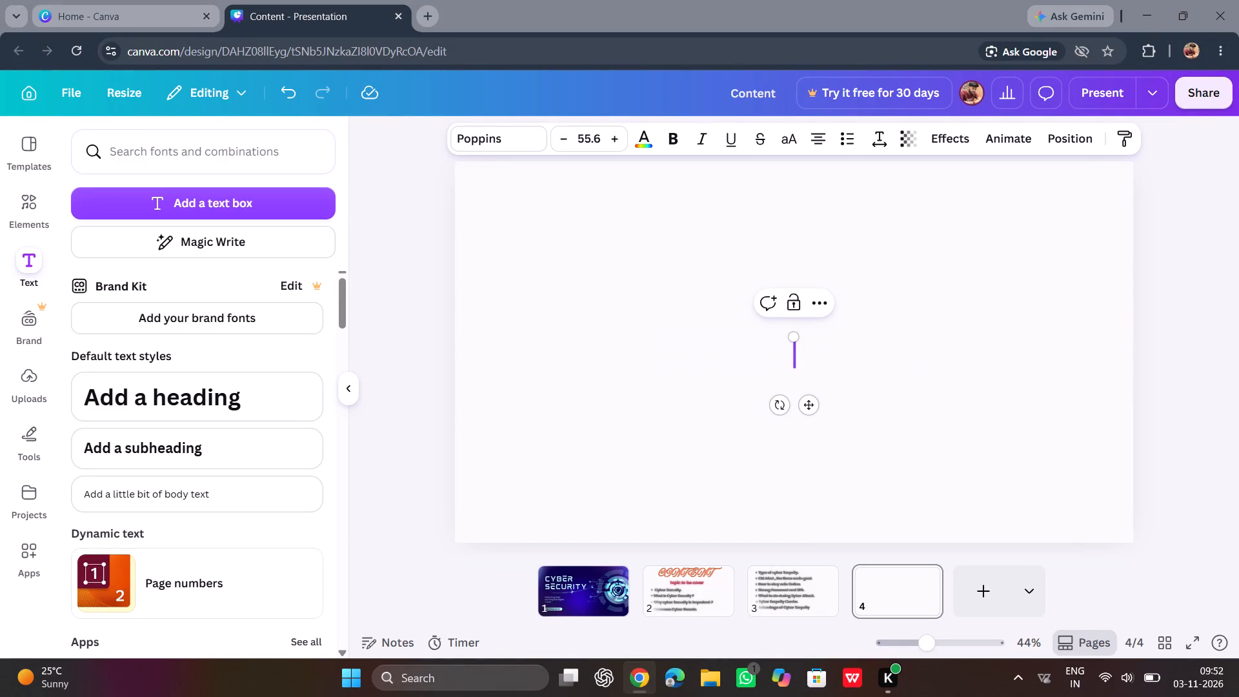
type("Di")
type("sad")
type("vantage")
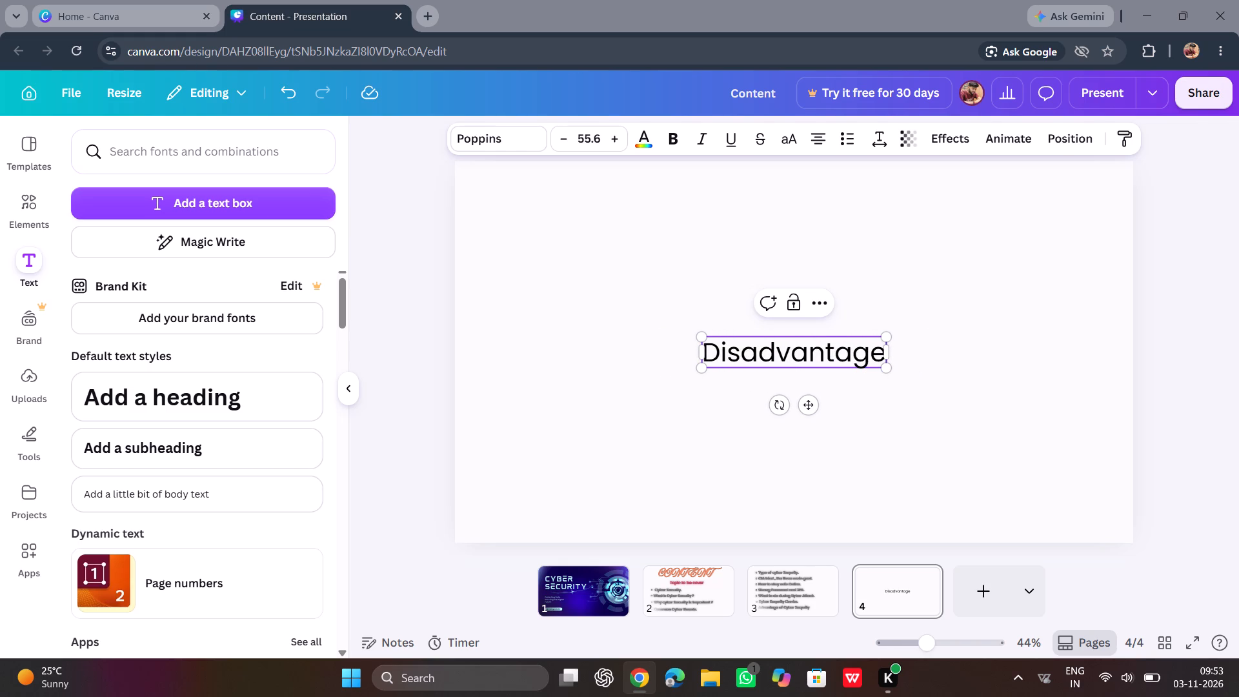
key("space")
key("slash")
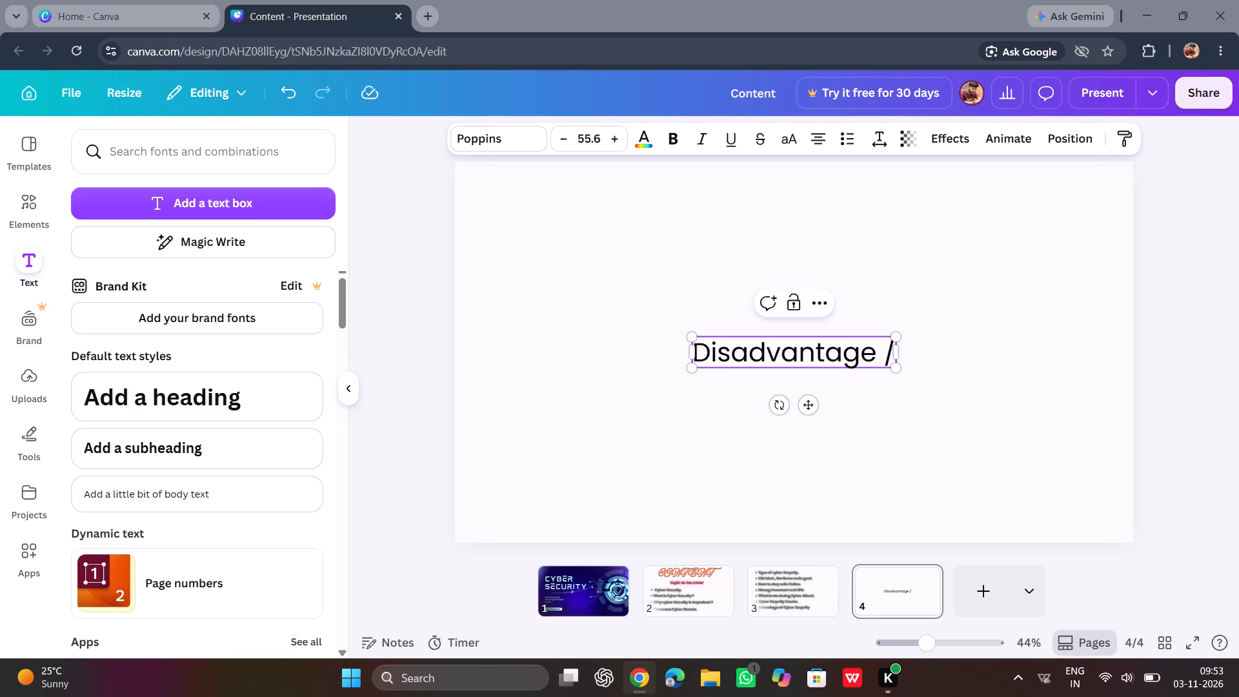
type("Chall")
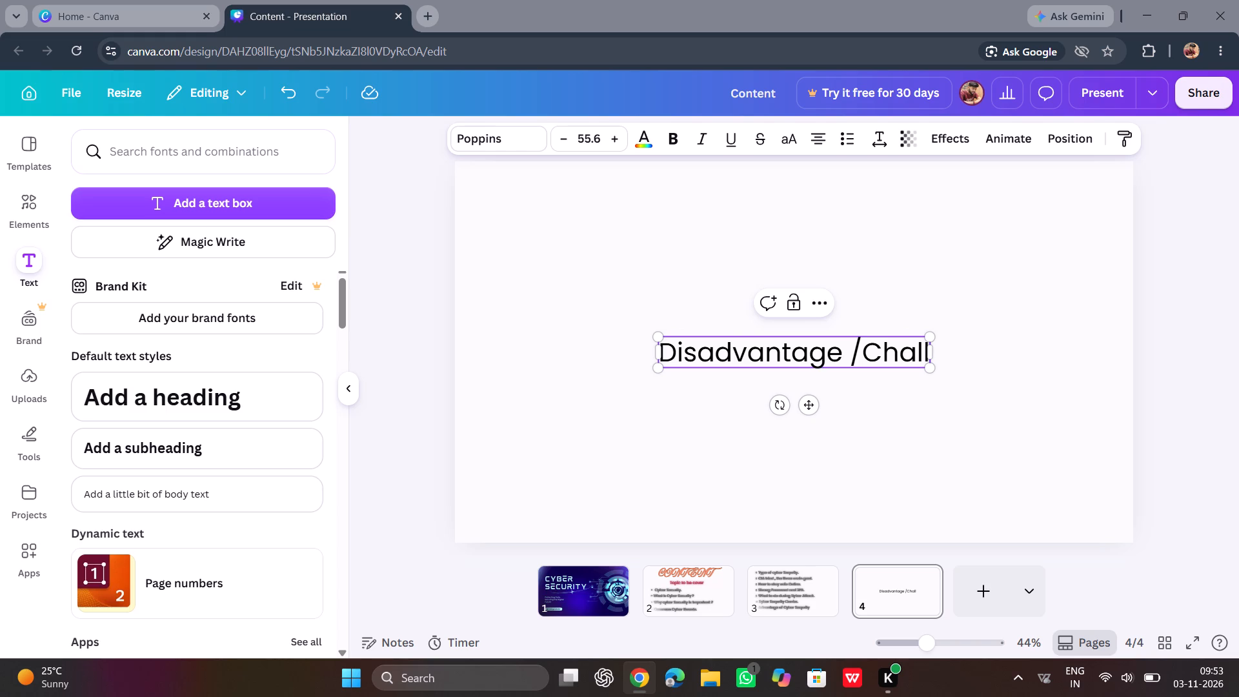
type("anges")
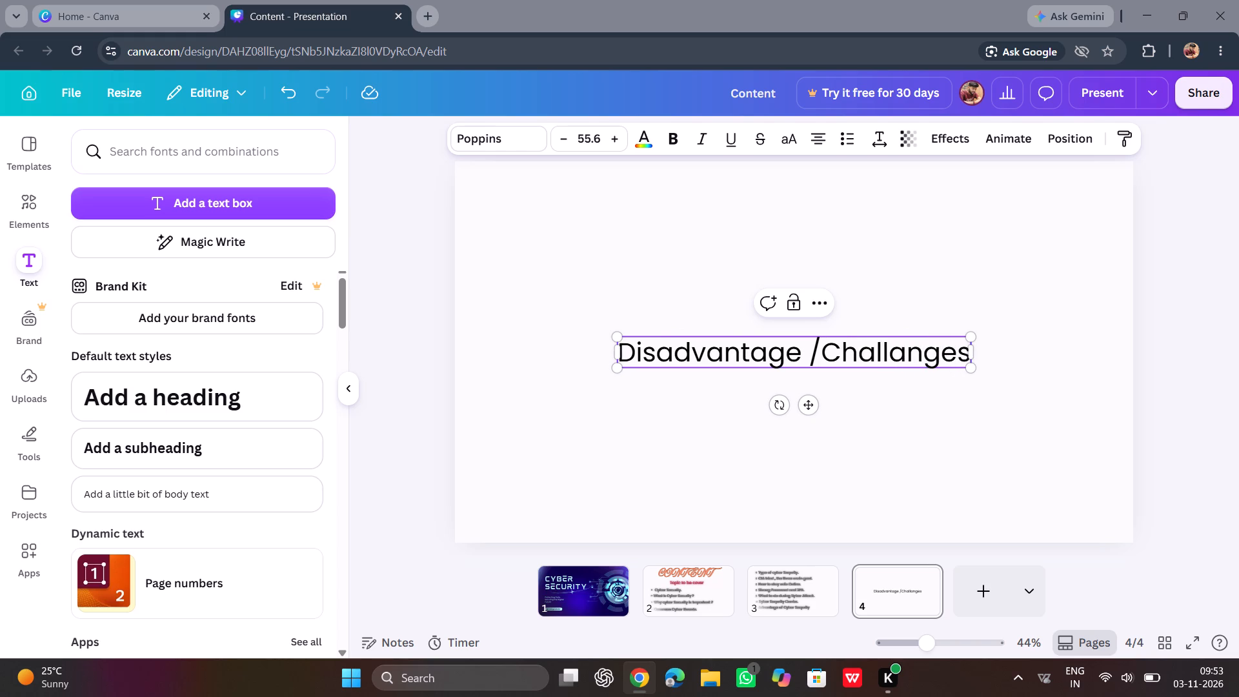
key("period")
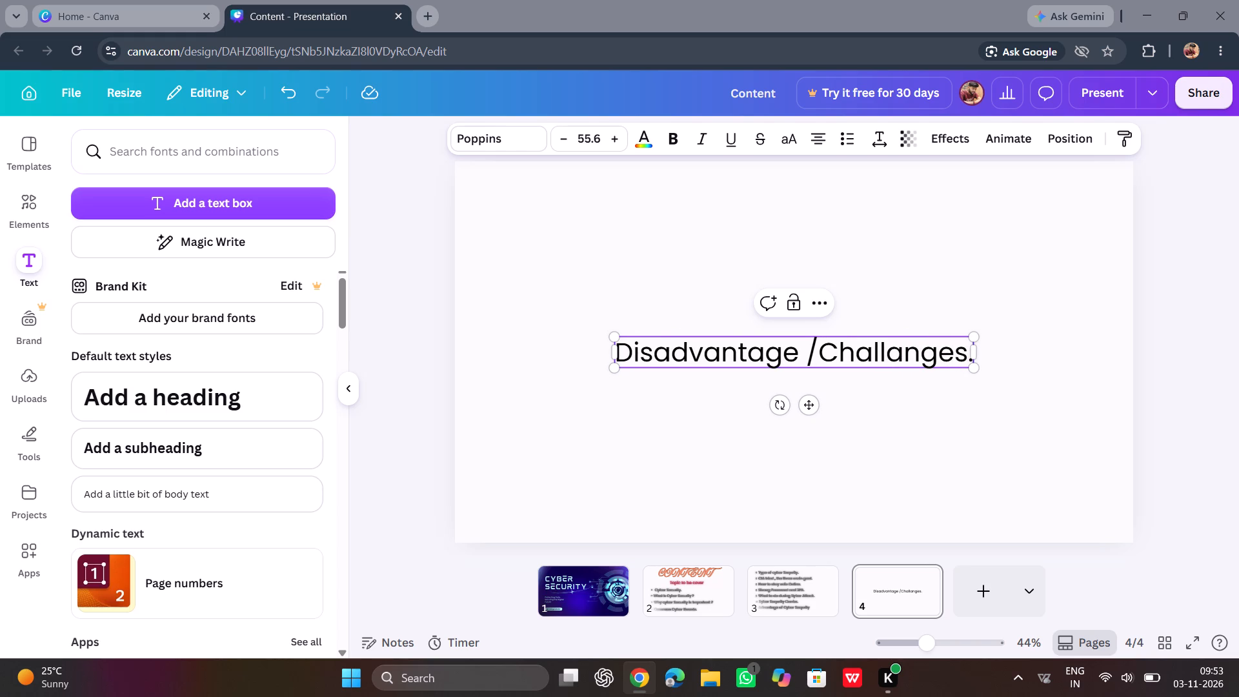
Turn the "Disadvantage /Challanges." line into a bullet and insert a space after its slash.
key("Left")
key("Left")
key("Left")
key("Left")
key("Left")
key("Left")
key("Left")
key("Left")
key("Left")
key("Left")
key("Left")
key("Left")
key("Left")
key("Left")
key("Left")
key("Left")
key("Left")
key("Left")
key("Left")
key("Left")
key("Right")
key("Left")
type("*")
key("space")
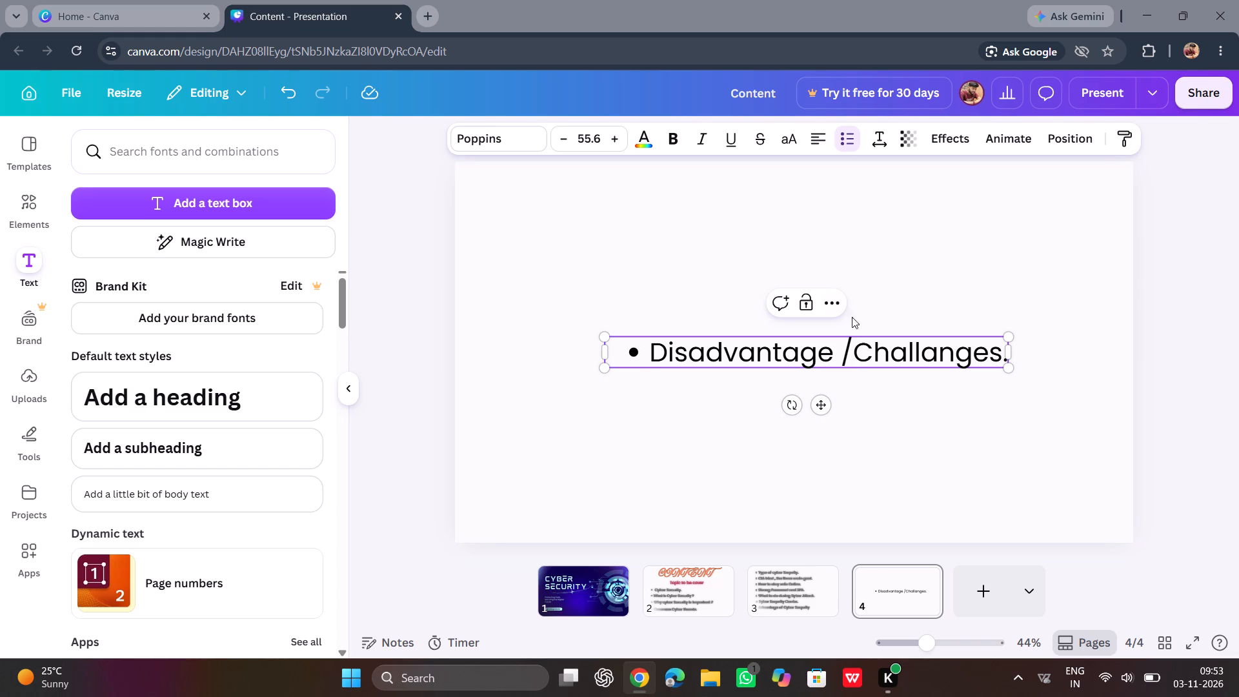
left_click(852, 345)
key("space")
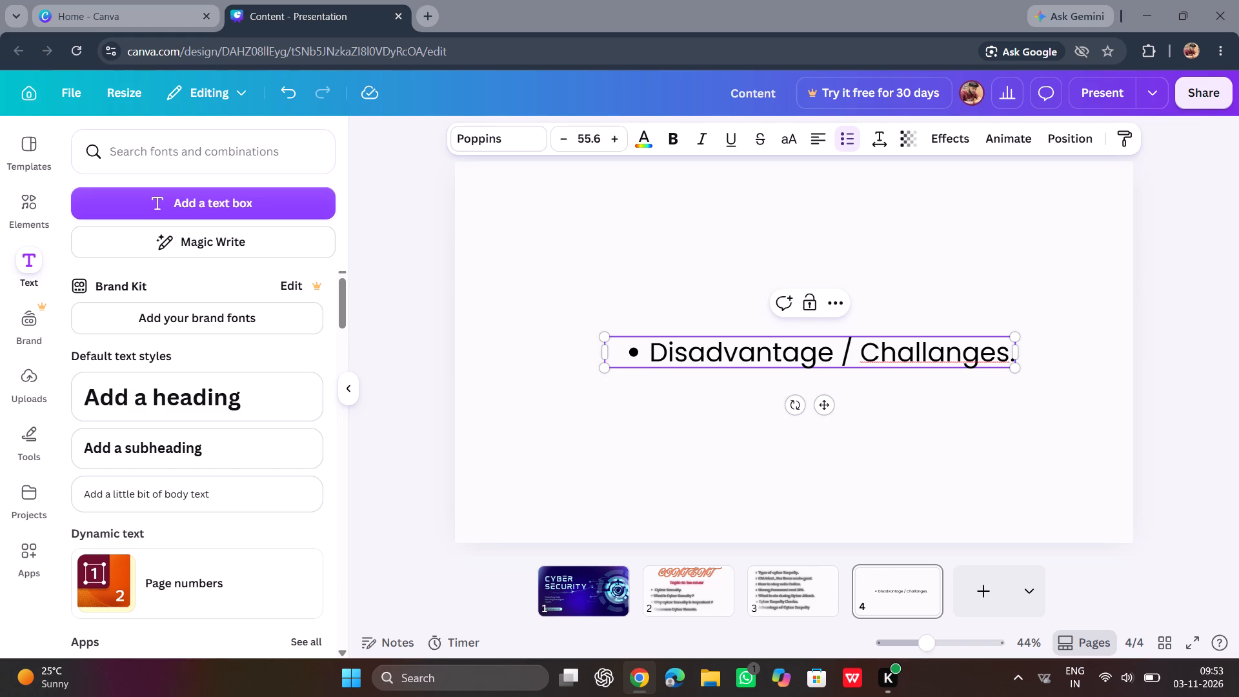
Move the "Disadvantage / Challanges." bullet to the upper left of the page, aligned with the left margin guide.
left_click_drag(824, 403, 712, 282)
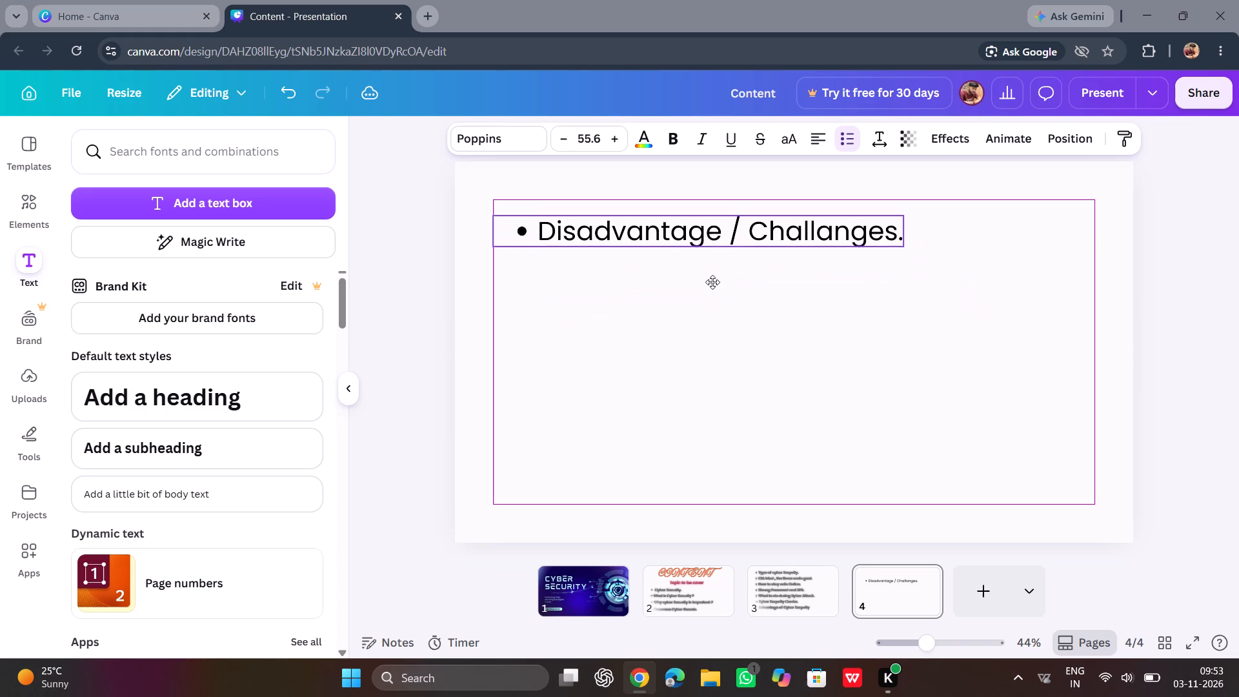
left_click_drag(712, 282, 710, 276)
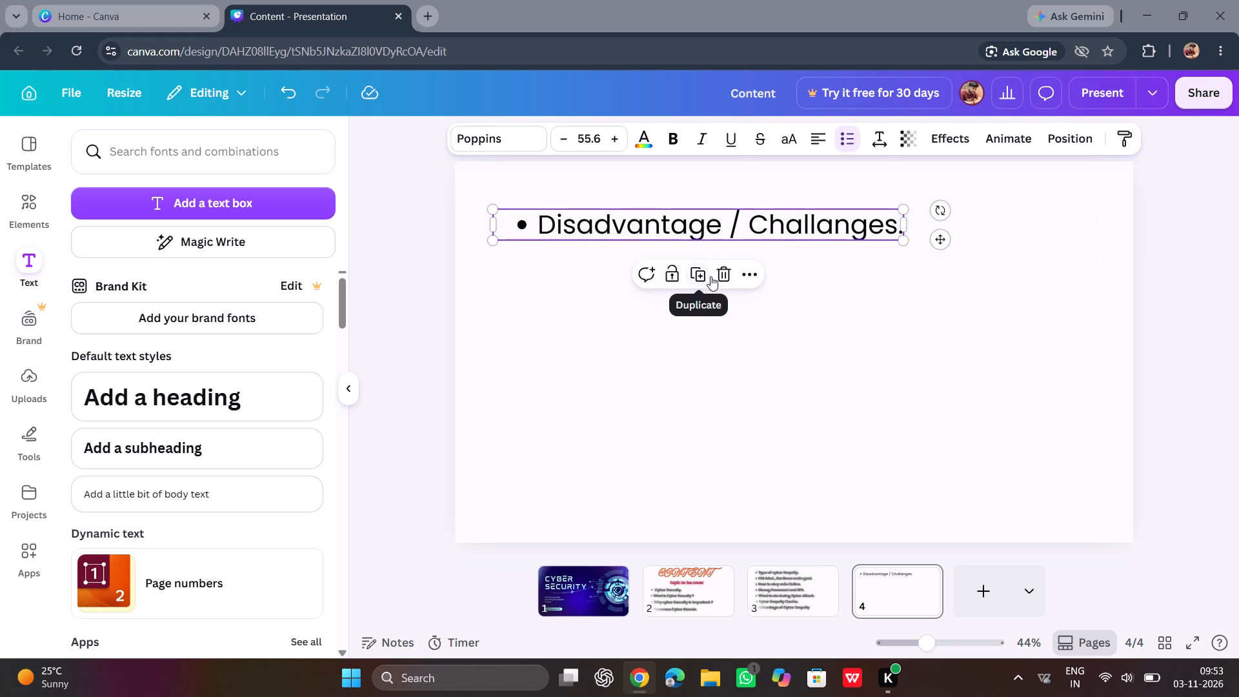
Apply the Neon text effect to the "Disadvantage / Challanges." bullet.
left_click(911, 145)
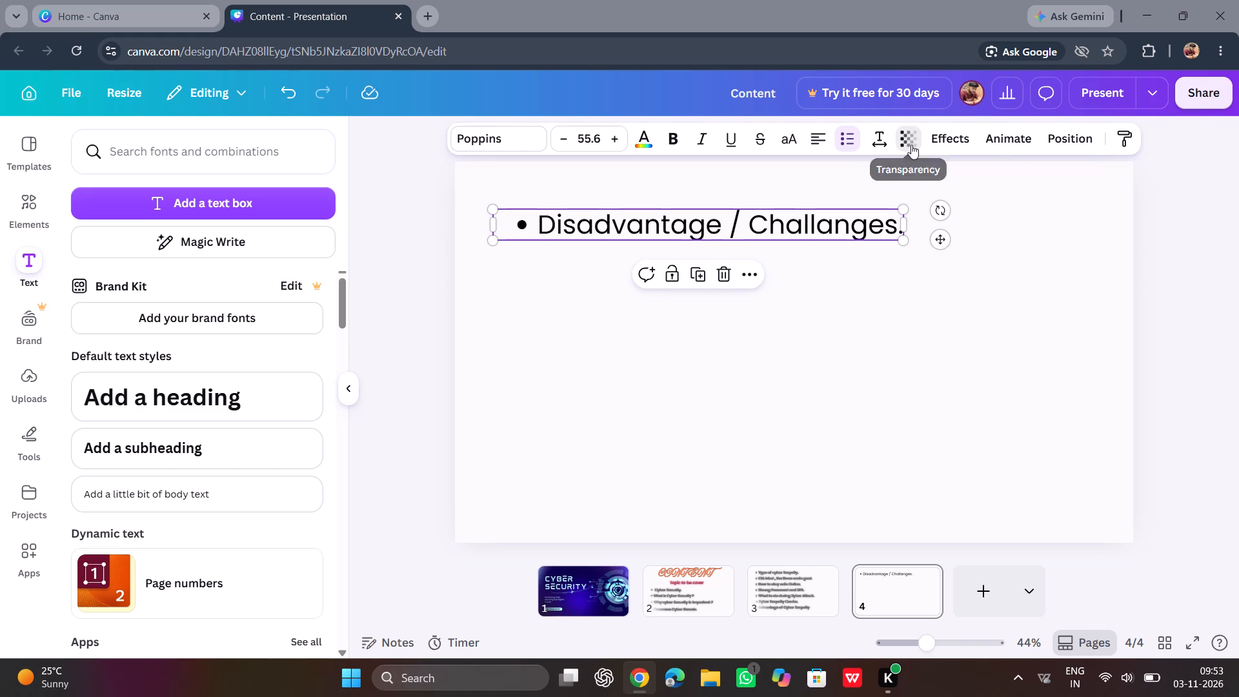
left_click(951, 138)
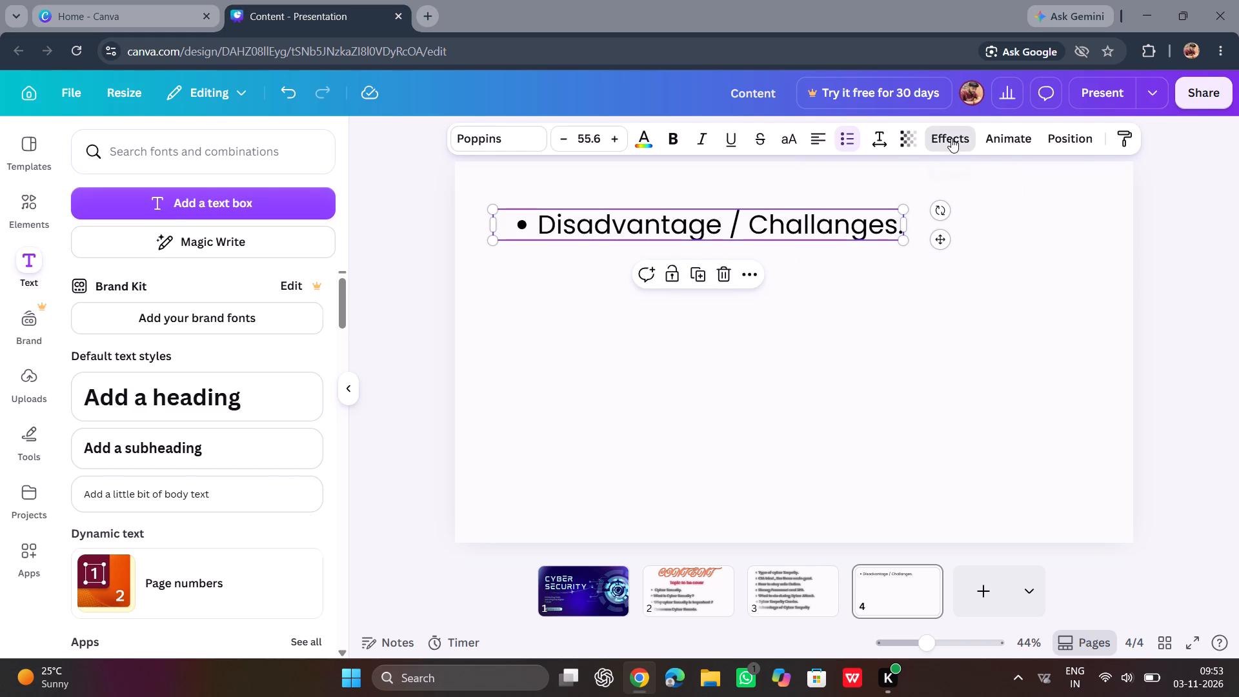
left_click(212, 401)
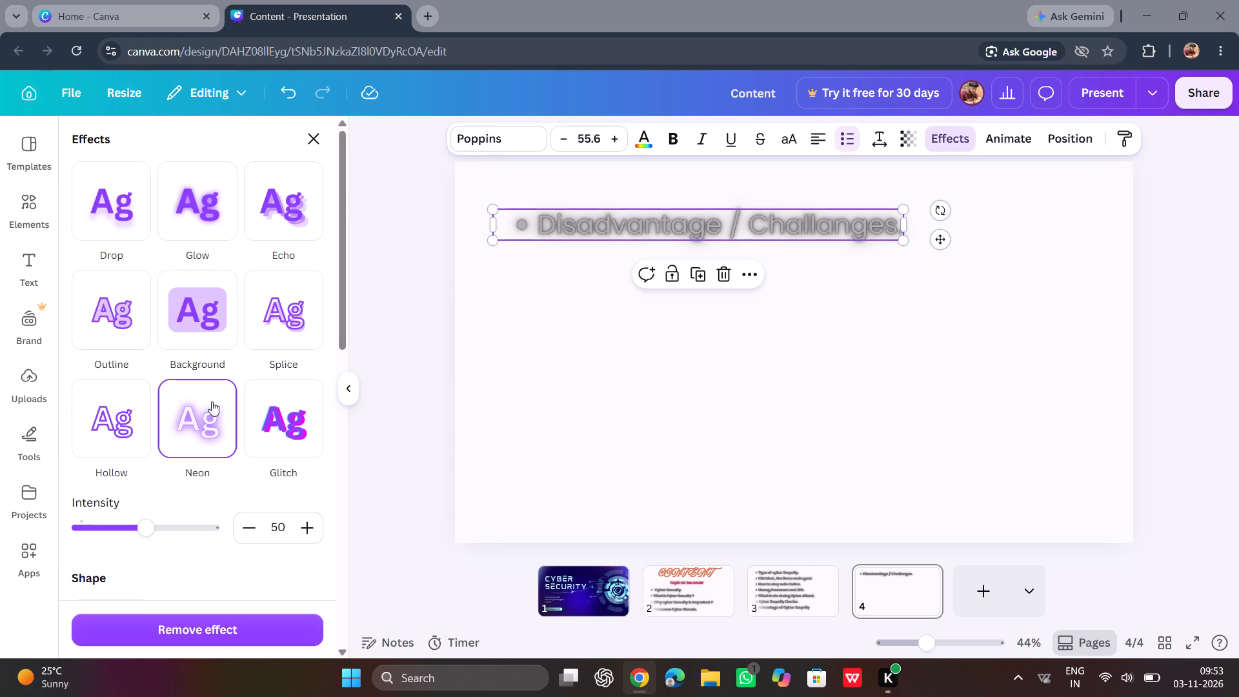
left_click(641, 382)
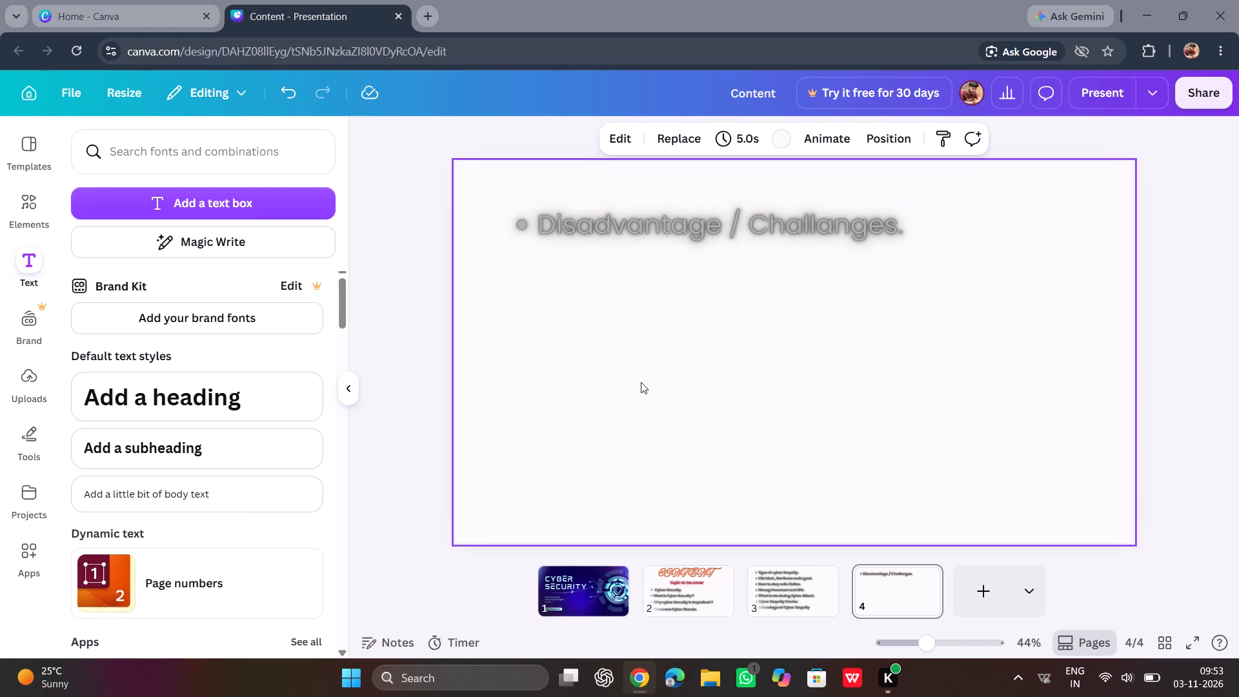
Add a text box on the fourth page reading "Role of government in promoting it.".
left_click(230, 193)
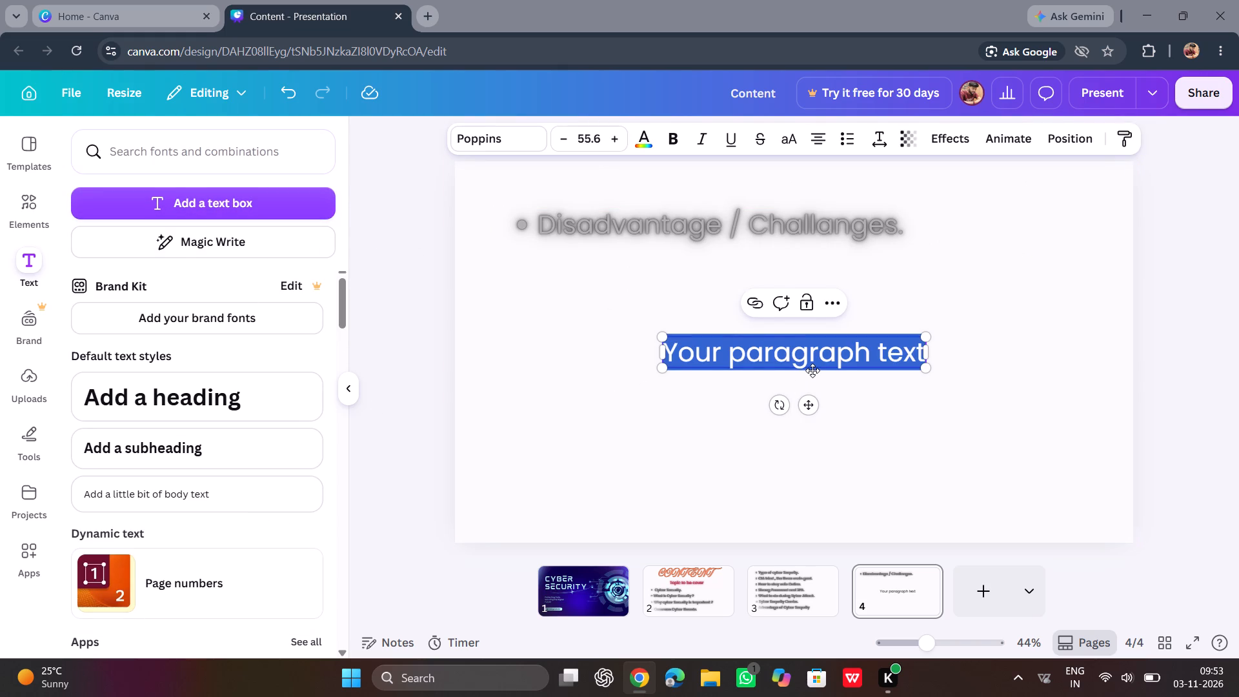
key("BackSpace")
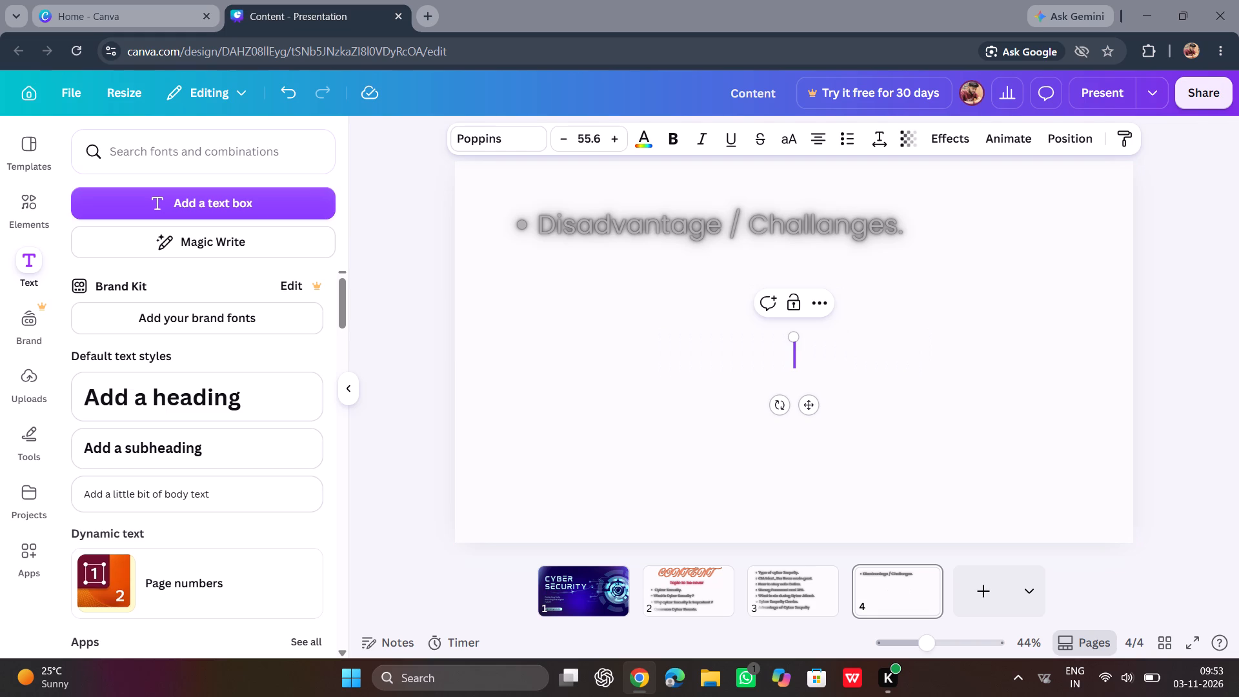
type("ROle")
key("space")
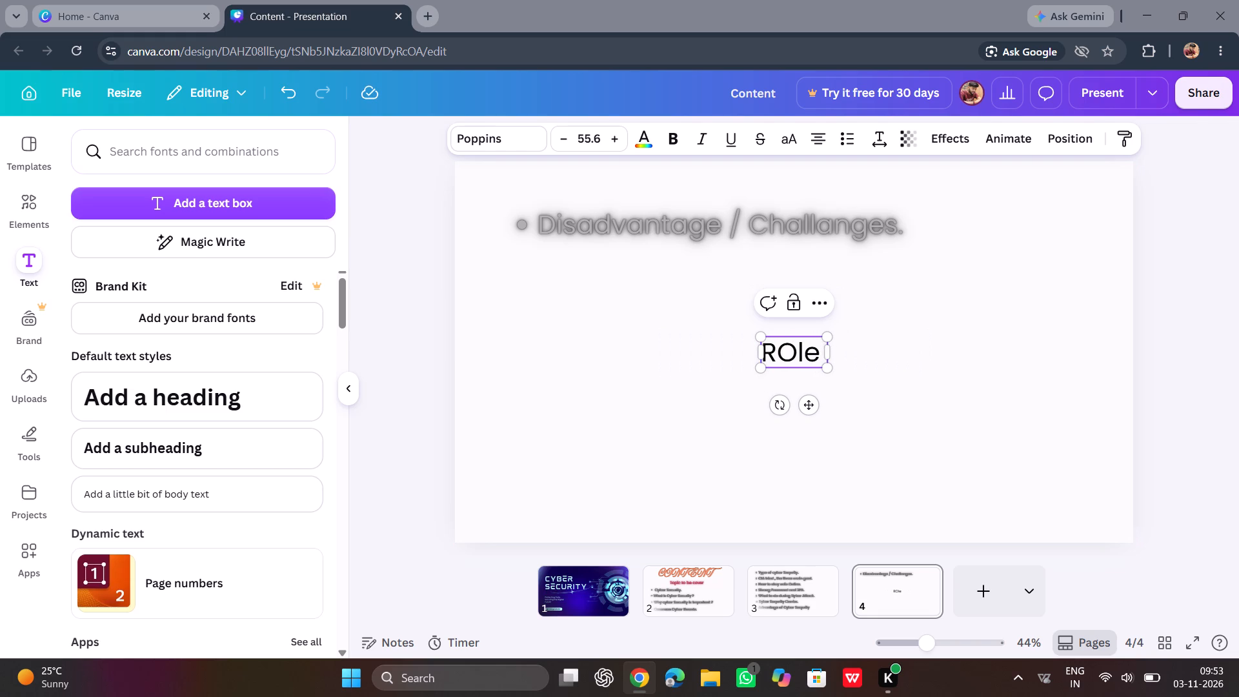
key("Left")
key("Left")
key("Left")
key("BackSpace")
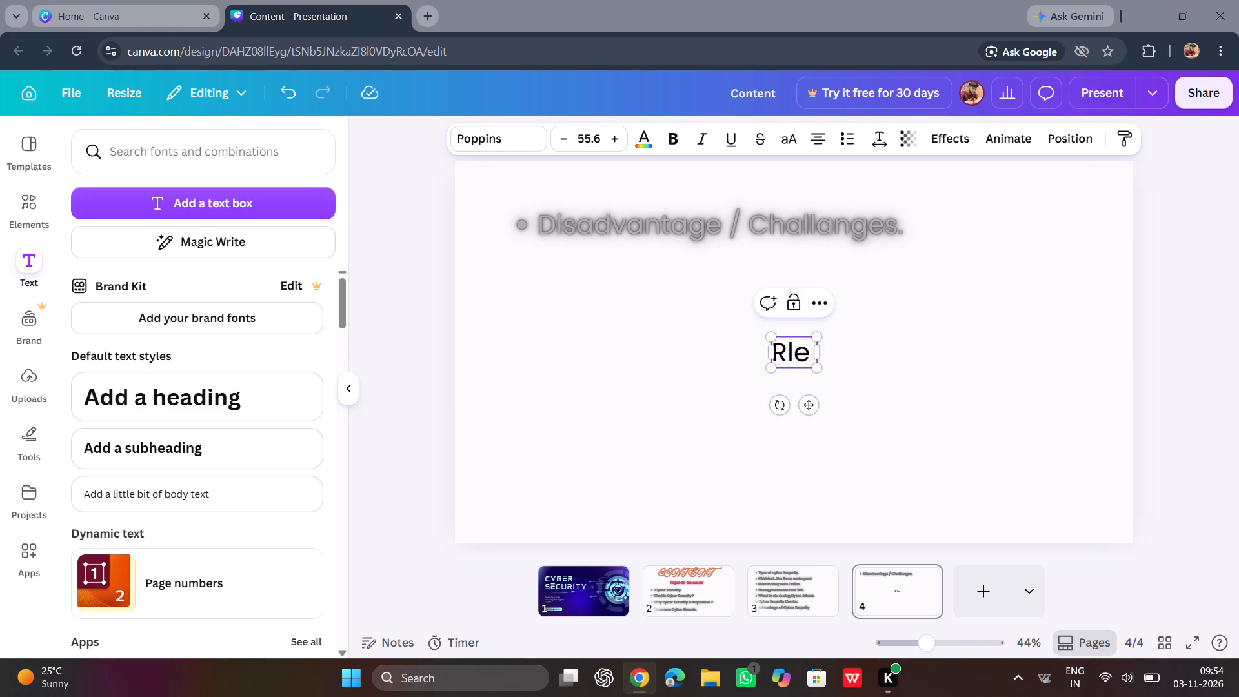
key("o")
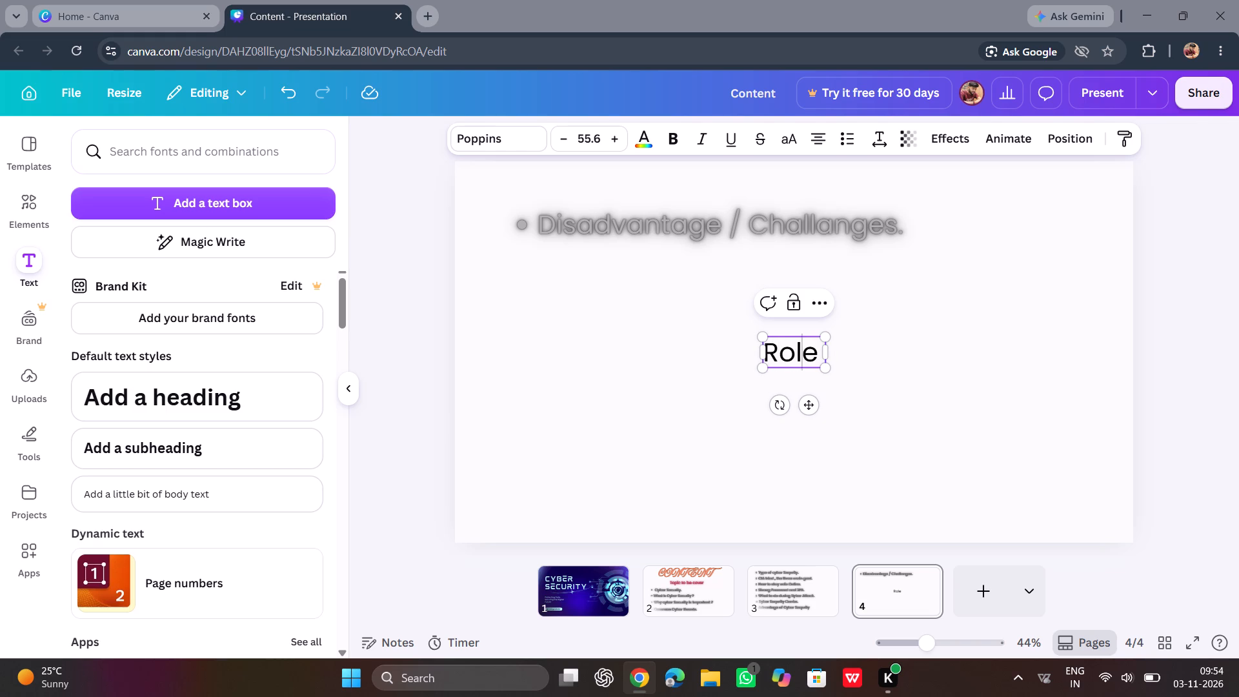
key("Right")
key("Right")
key("Right")
key("space")
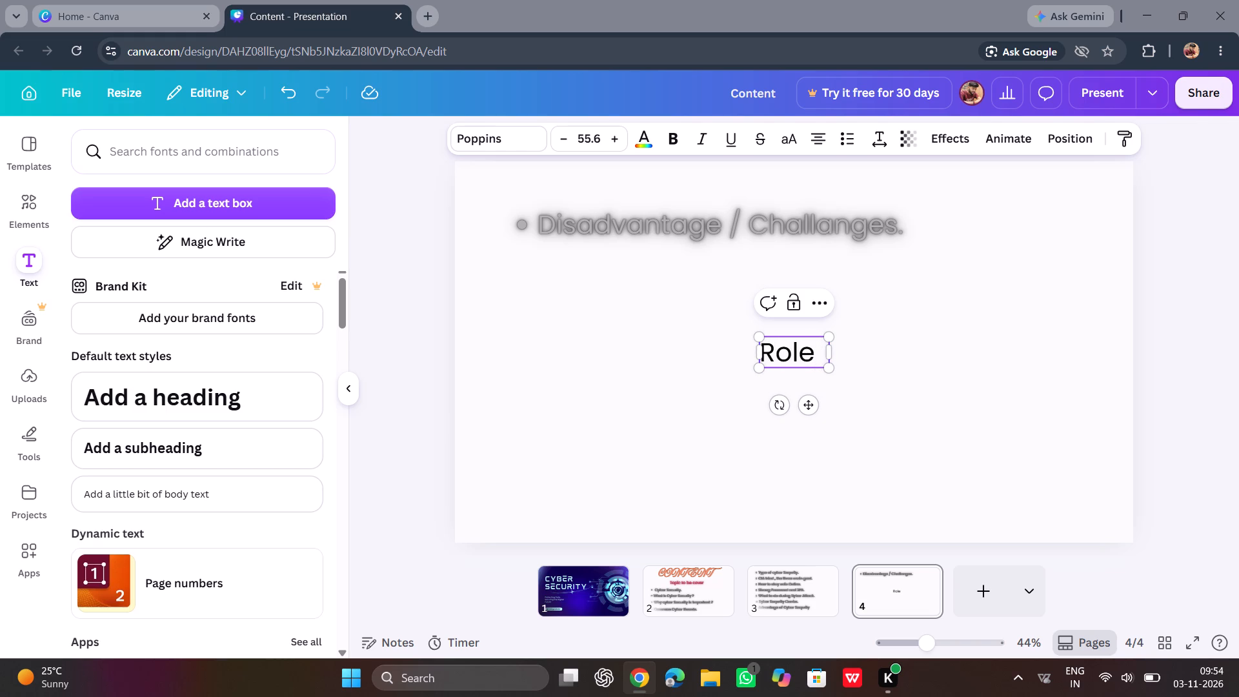
type("of")
key("space")
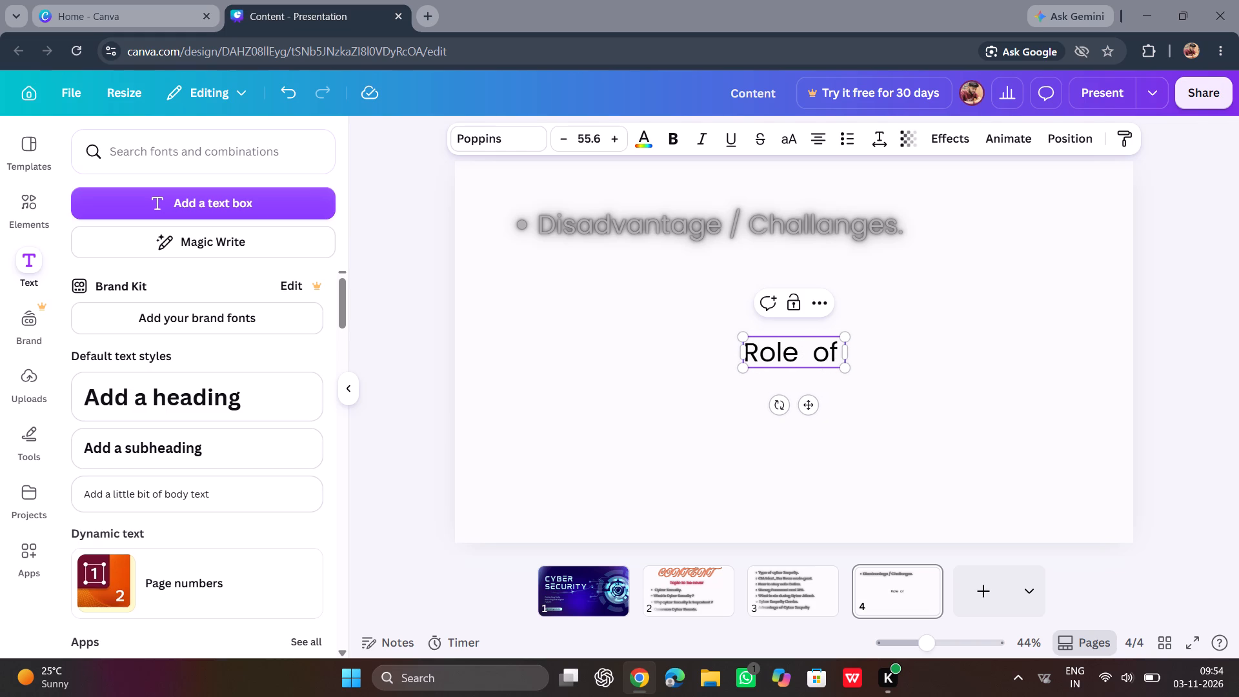
key("Left")
key("Left")
key("Left")
key("BackSpace")
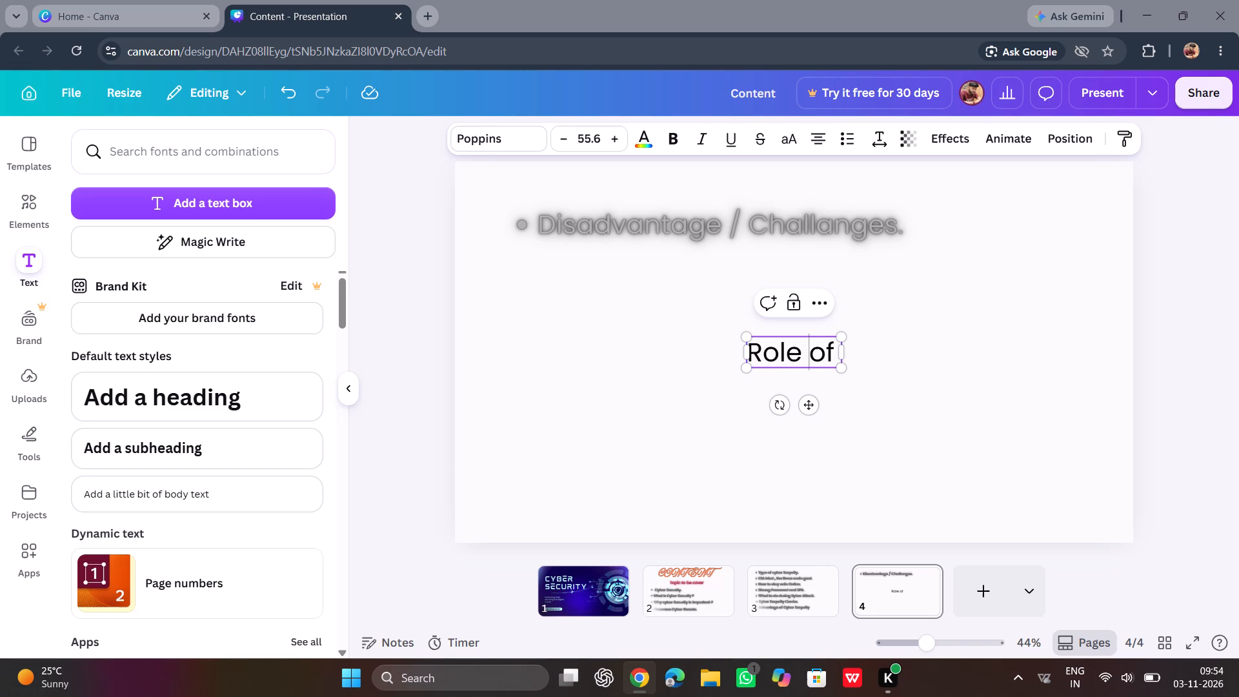
key("Right")
key("Right")
key("Right")
key("g")
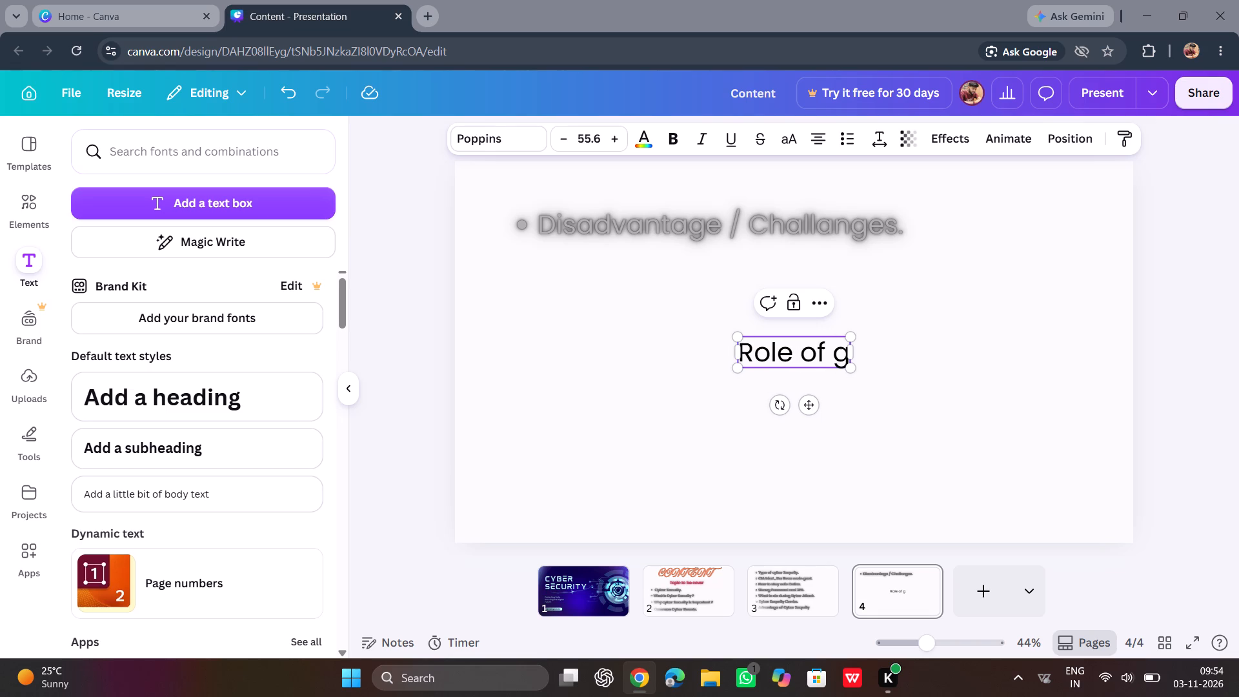
key("o")
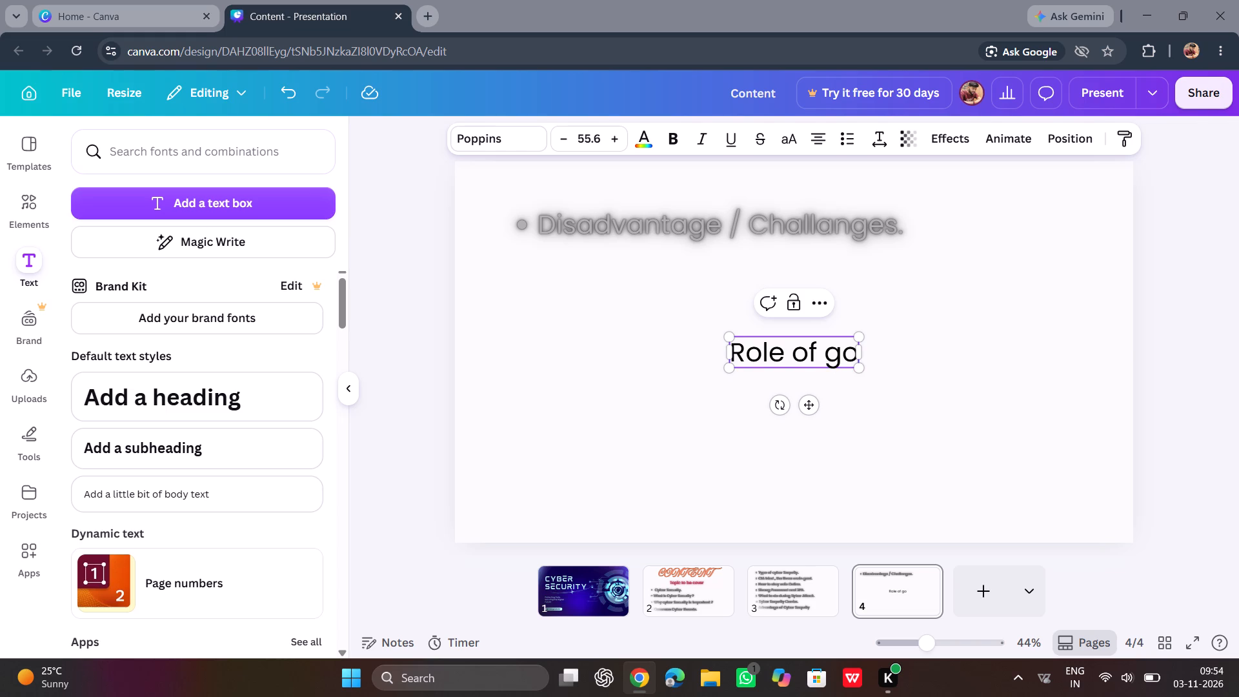
type("vernment")
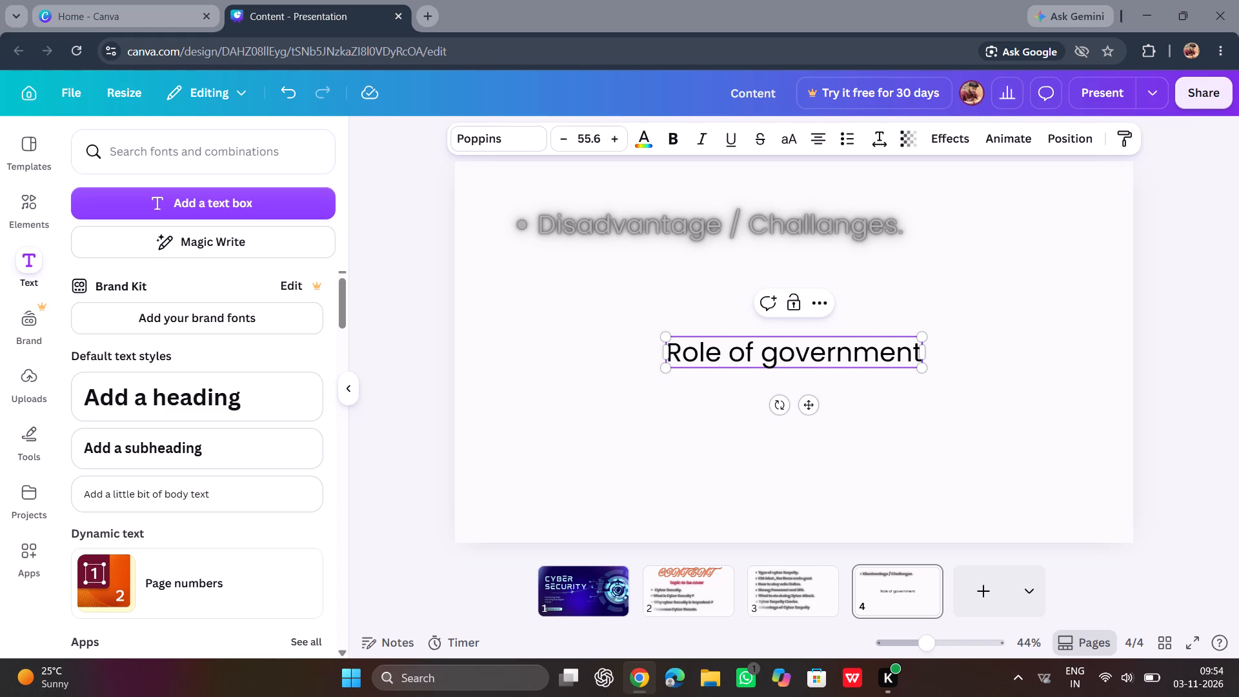
key("space")
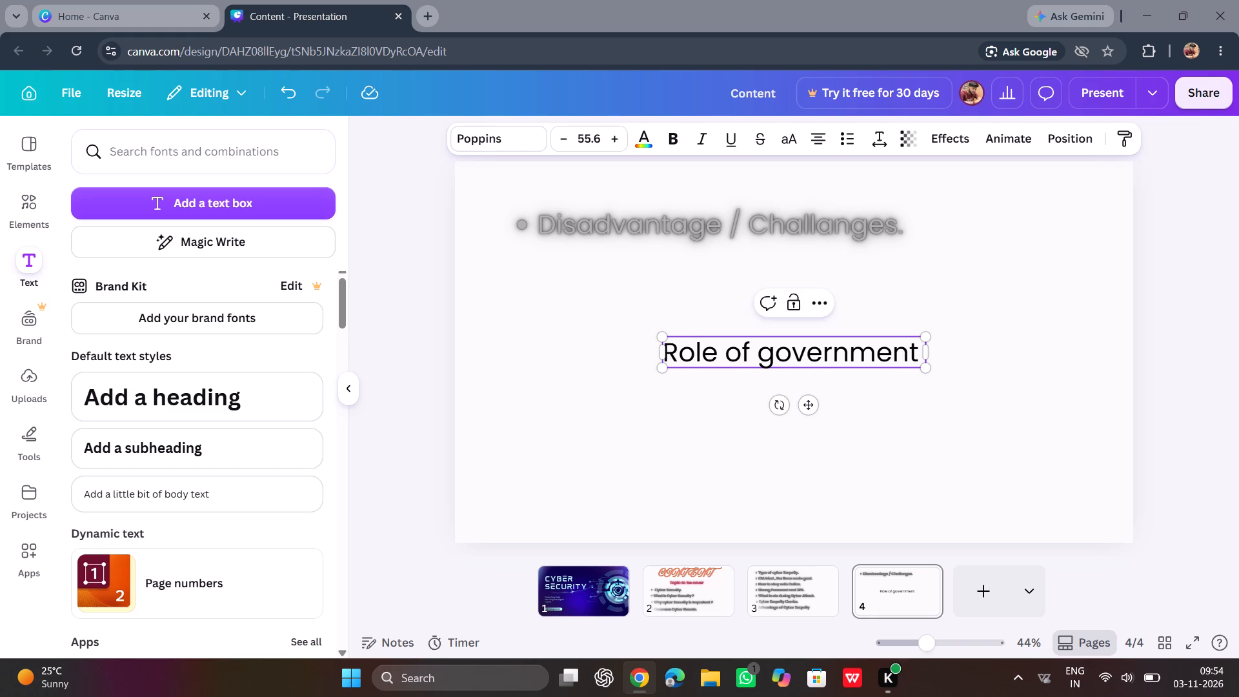
type("in promoting")
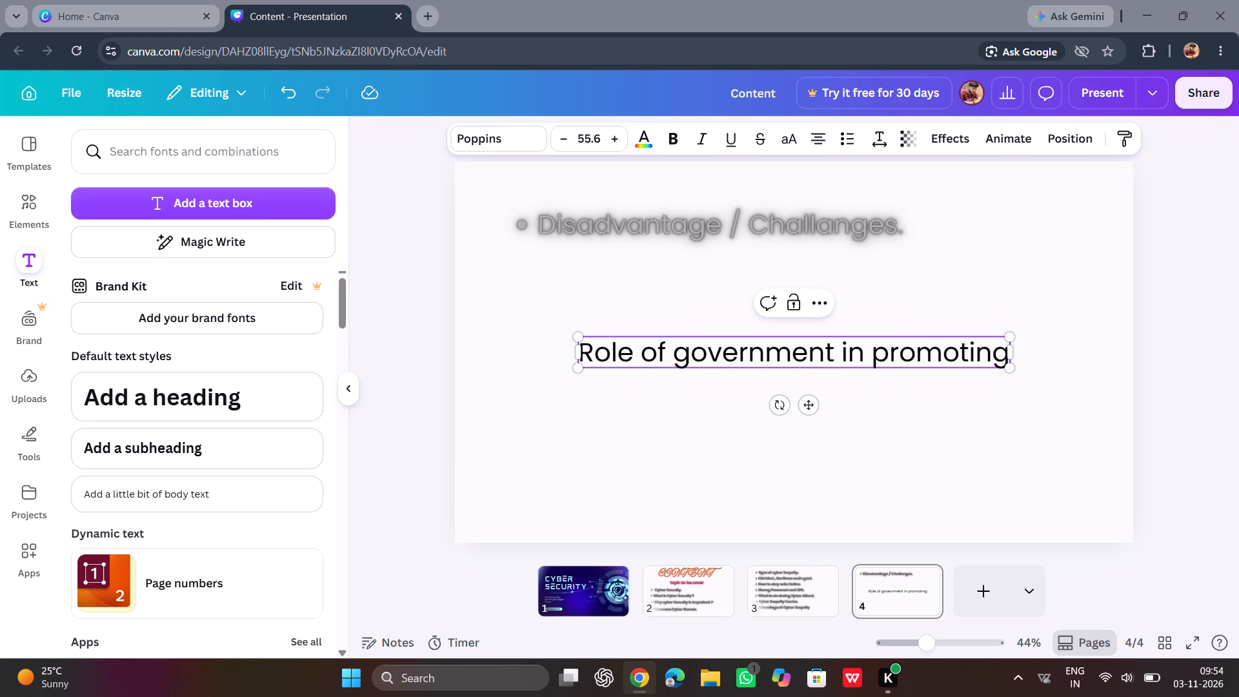
key("space")
type("it")
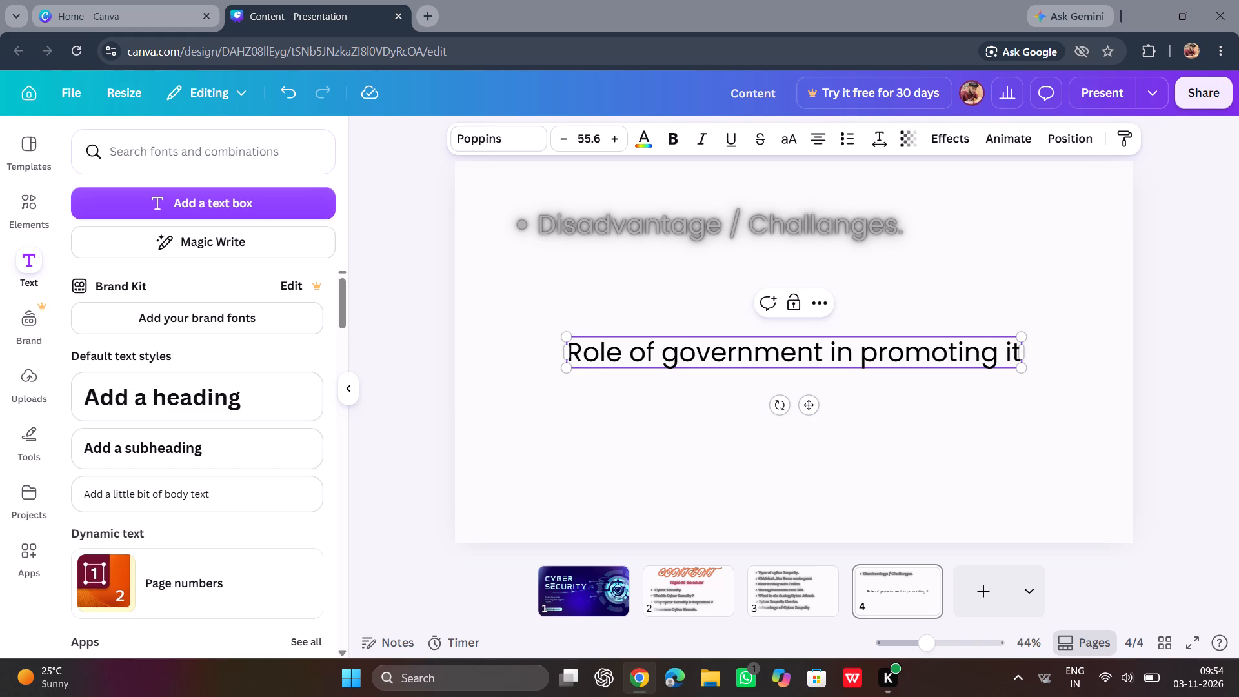
key("period")
Turn the "Role of government in promoting it." line into a bullet.
key("Left")
key("Left")
key("Left")
key("Left")
key("Left")
key("Left")
key("Left")
key("Left")
key("Left")
key("Left")
key("Left")
key("Left")
key("Left")
key("Left")
key("Left")
key("Left")
key("Left")
key("Left")
key("Left")
key("Left")
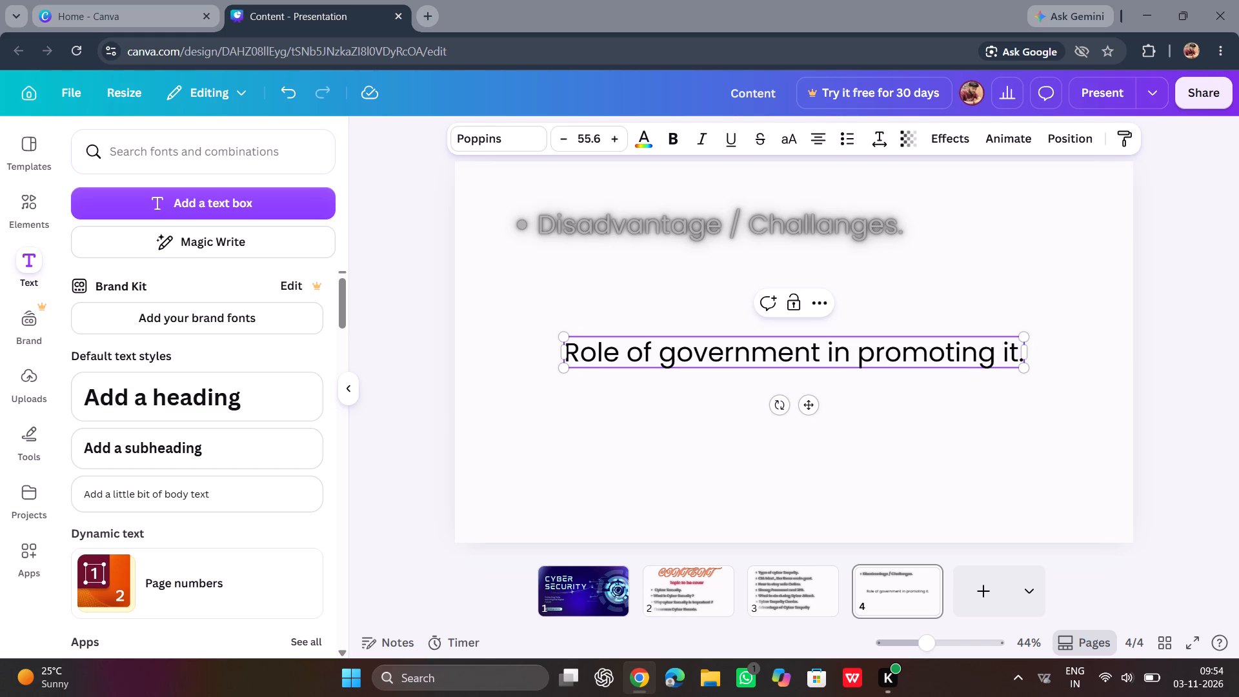
key("Left")
type("*")
key("space")
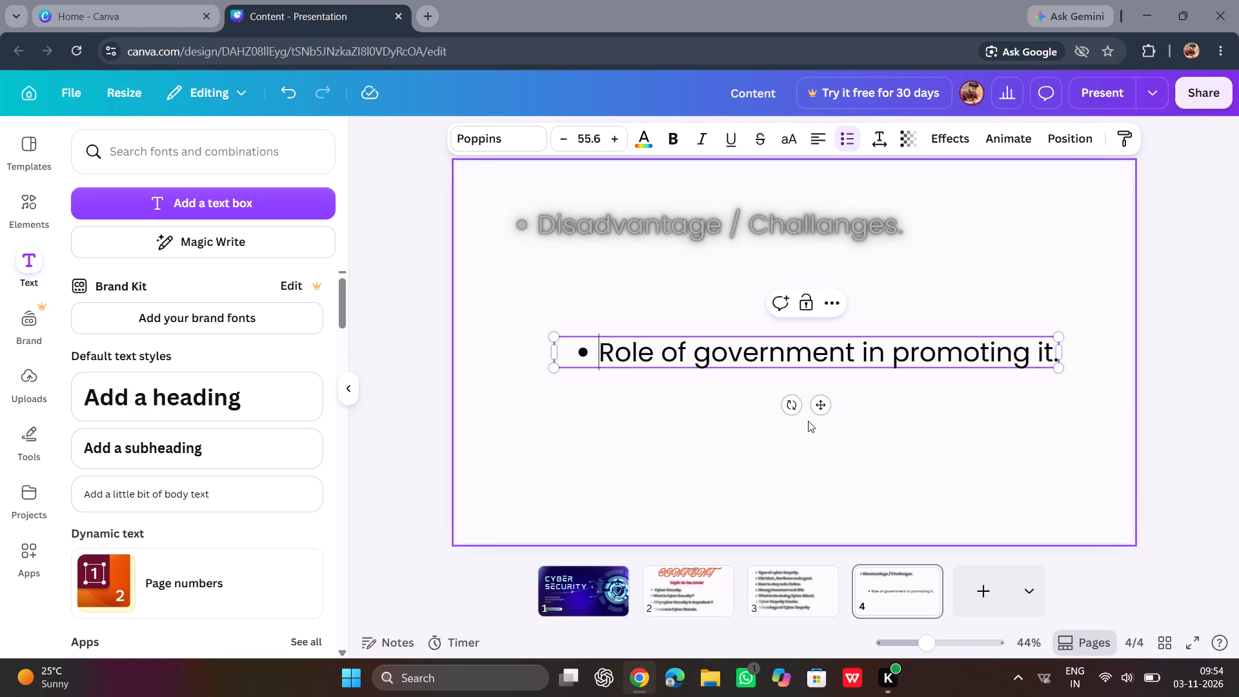
Move the "Role of government in promoting it." bullet directly below the "Disadvantage / Challanges." bullet, aligning their left edges.
left_click_drag(816, 407, 743, 352)
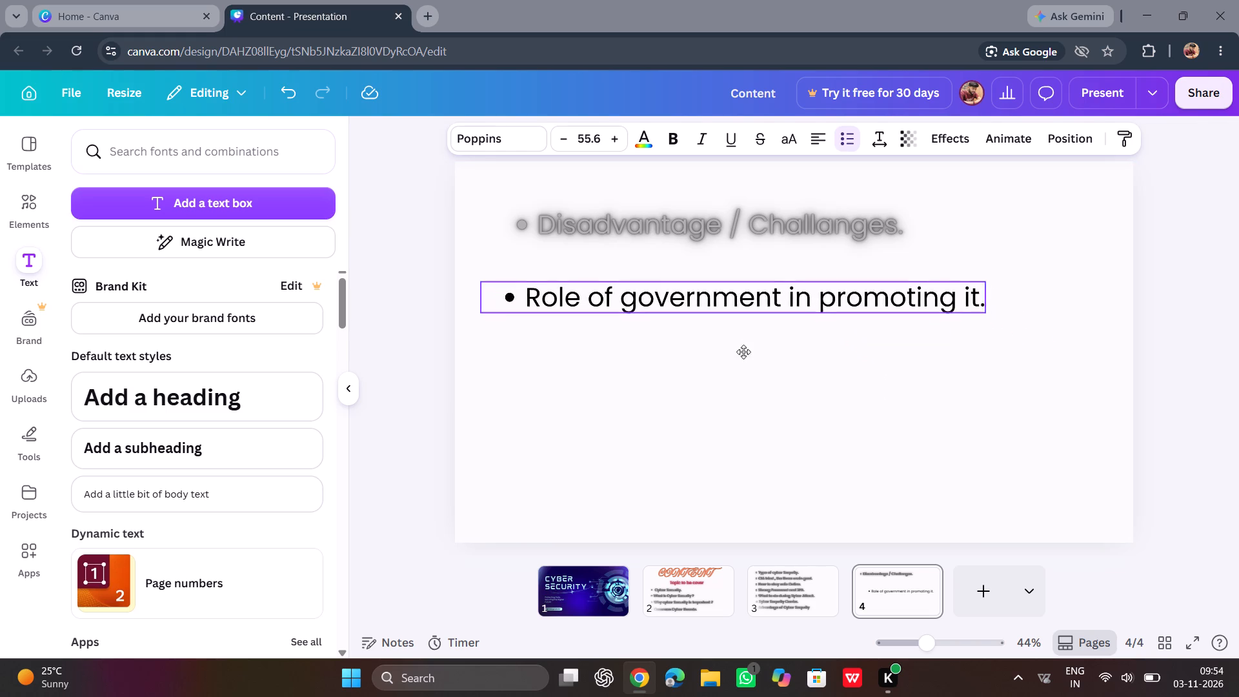
left_click_drag(743, 352, 756, 324)
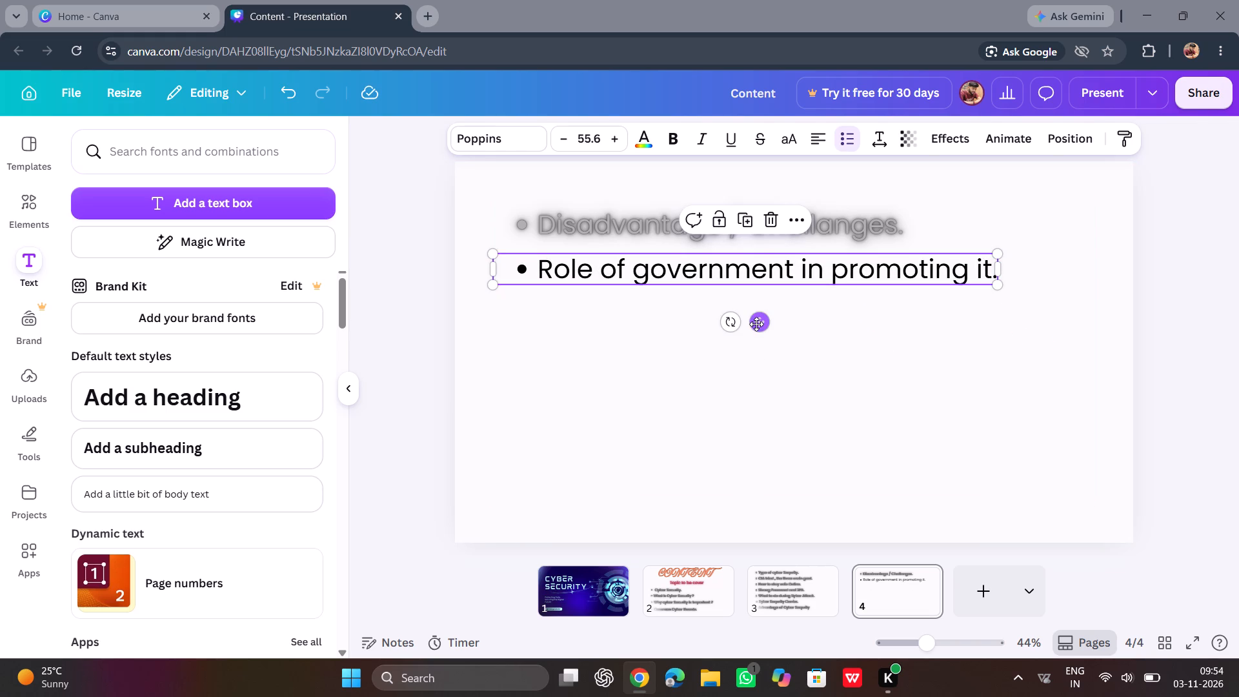
Apply the Neon text effect to the "Role of government in promoting it." bullet.
left_click(939, 138)
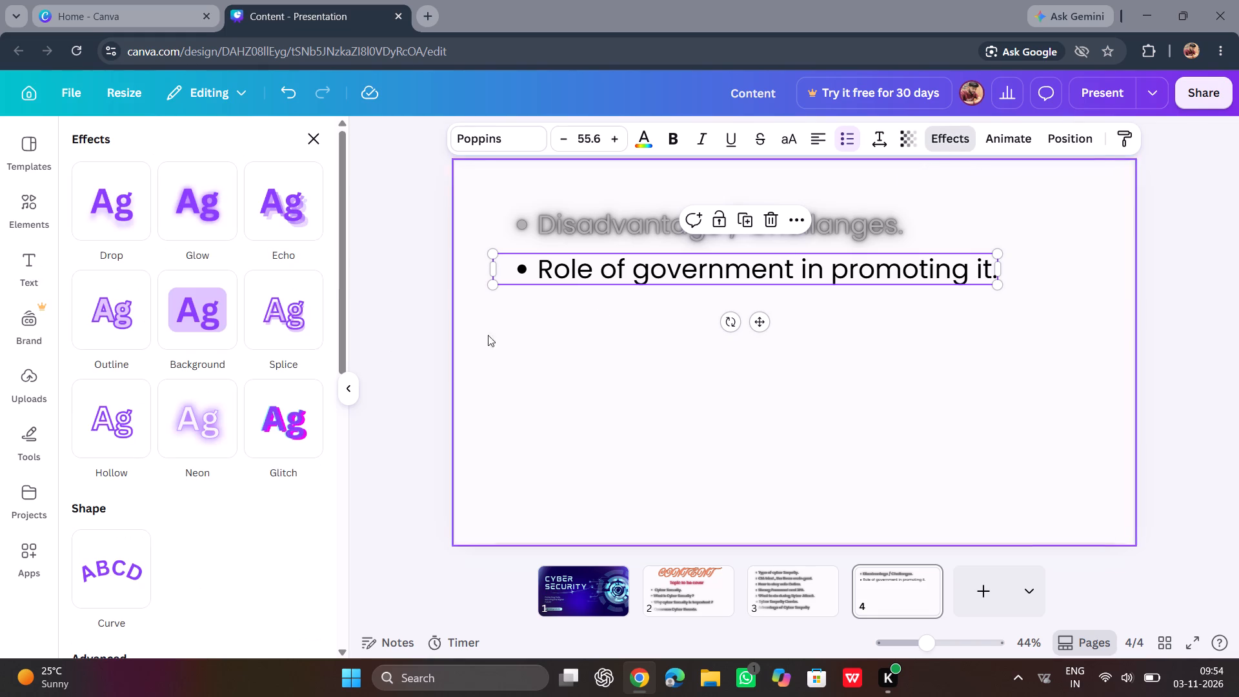
left_click(223, 414)
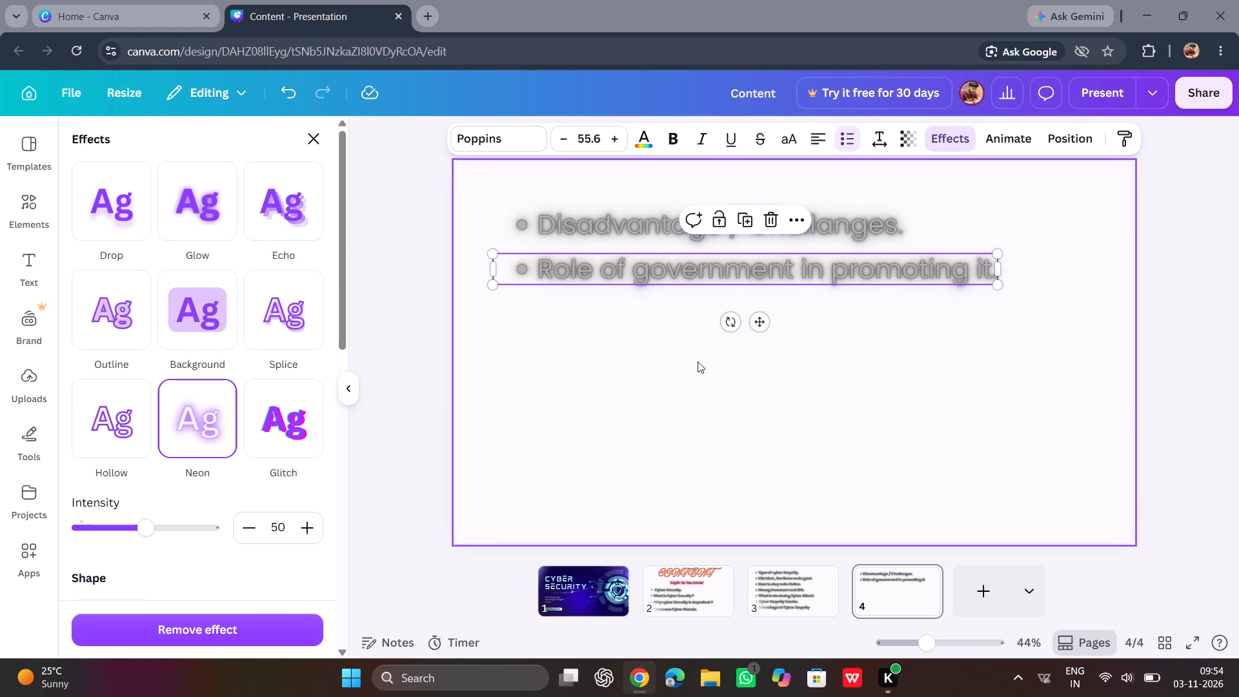
left_click(566, 341)
Add another text box on the fourth page reading "Government Initiative".
left_click(166, 207)
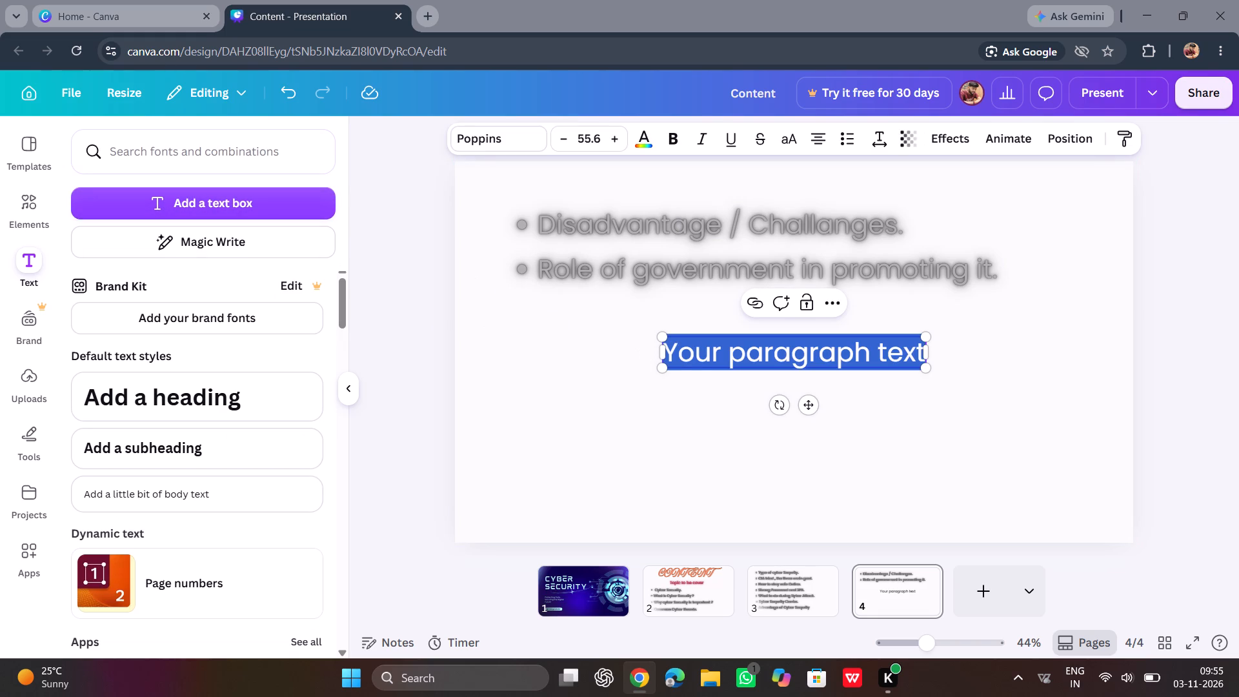
key("BackSpace")
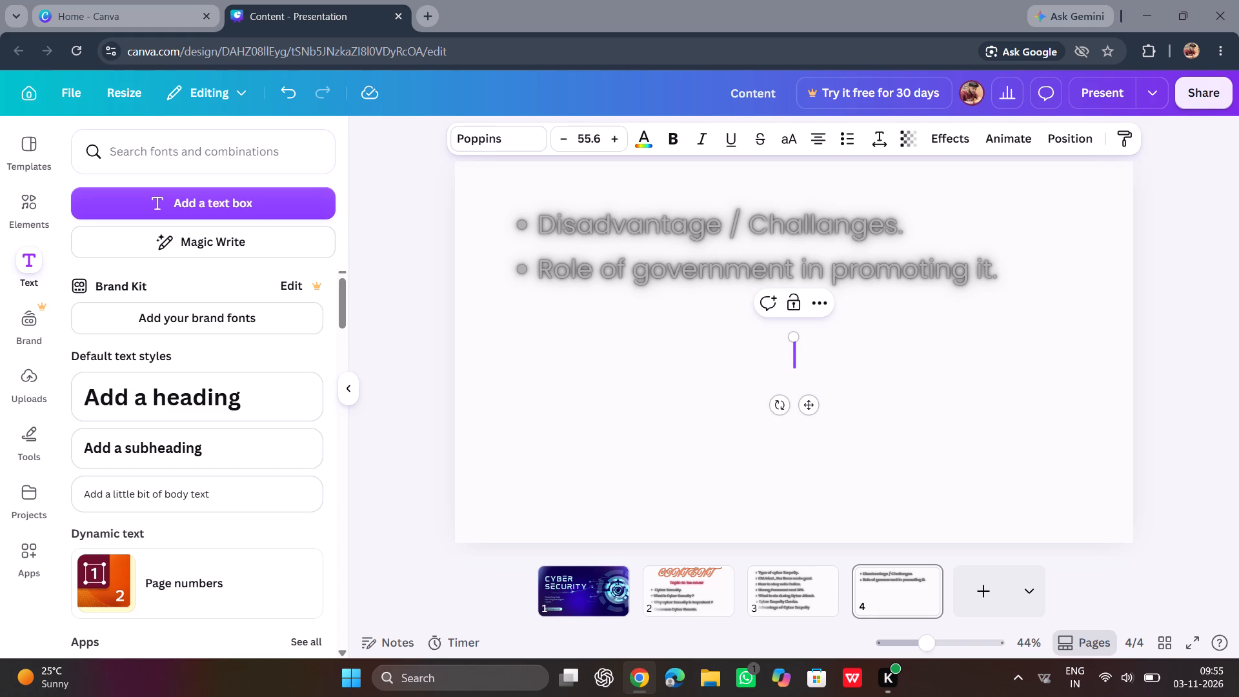
type("Government")
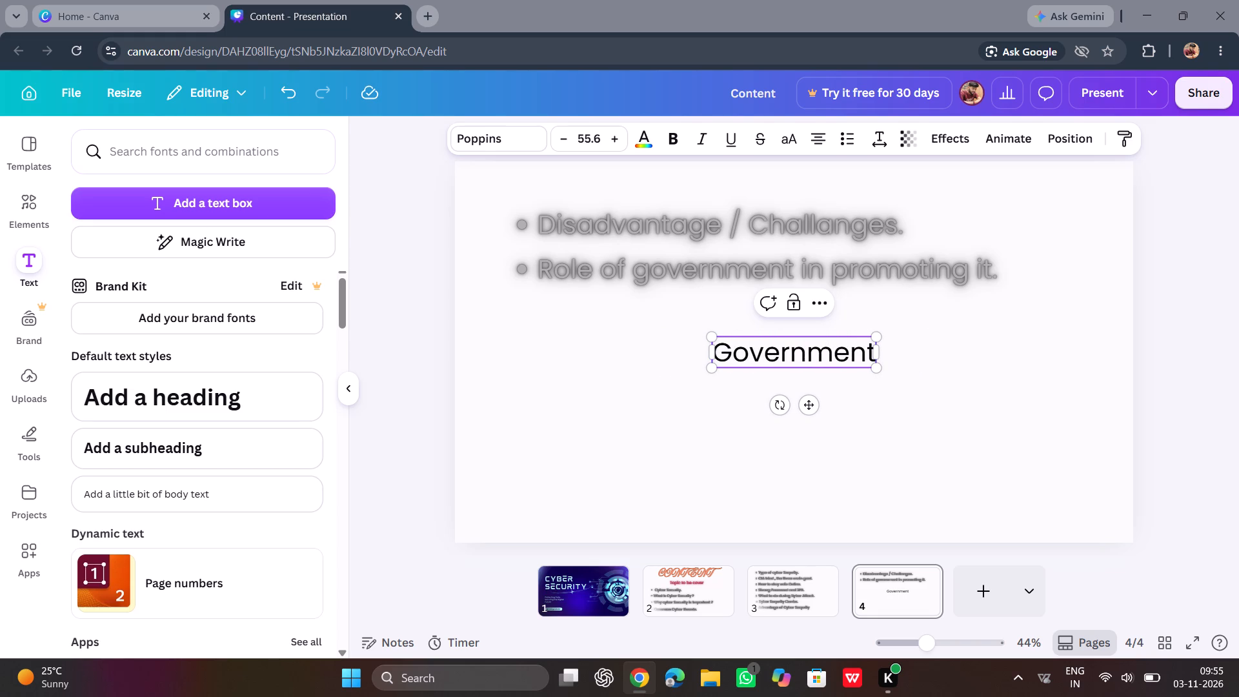
key("space")
type("Ino")
key("BackSpace")
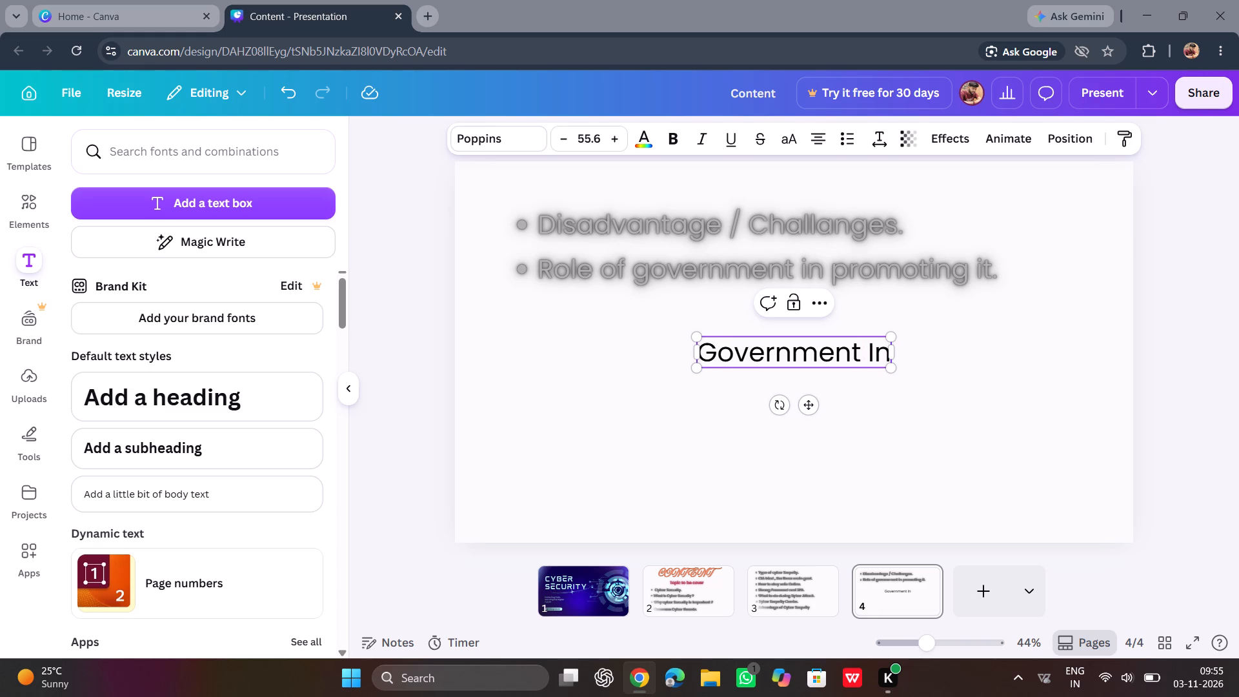
type("itiative")
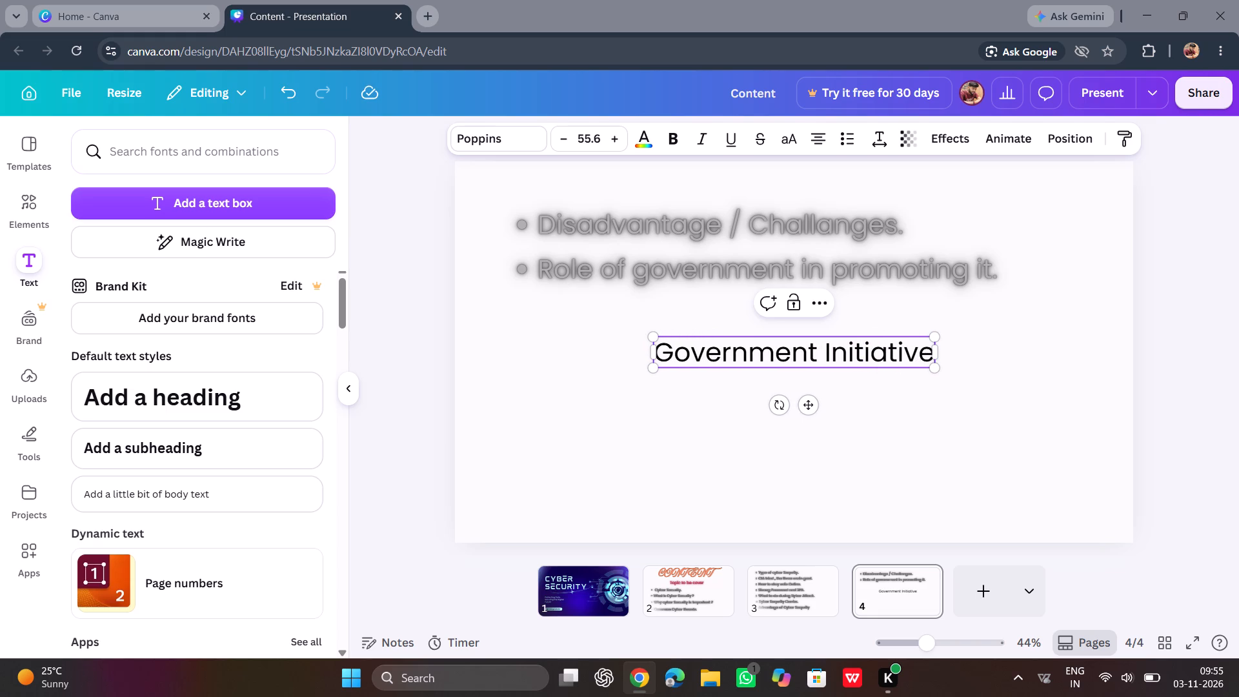
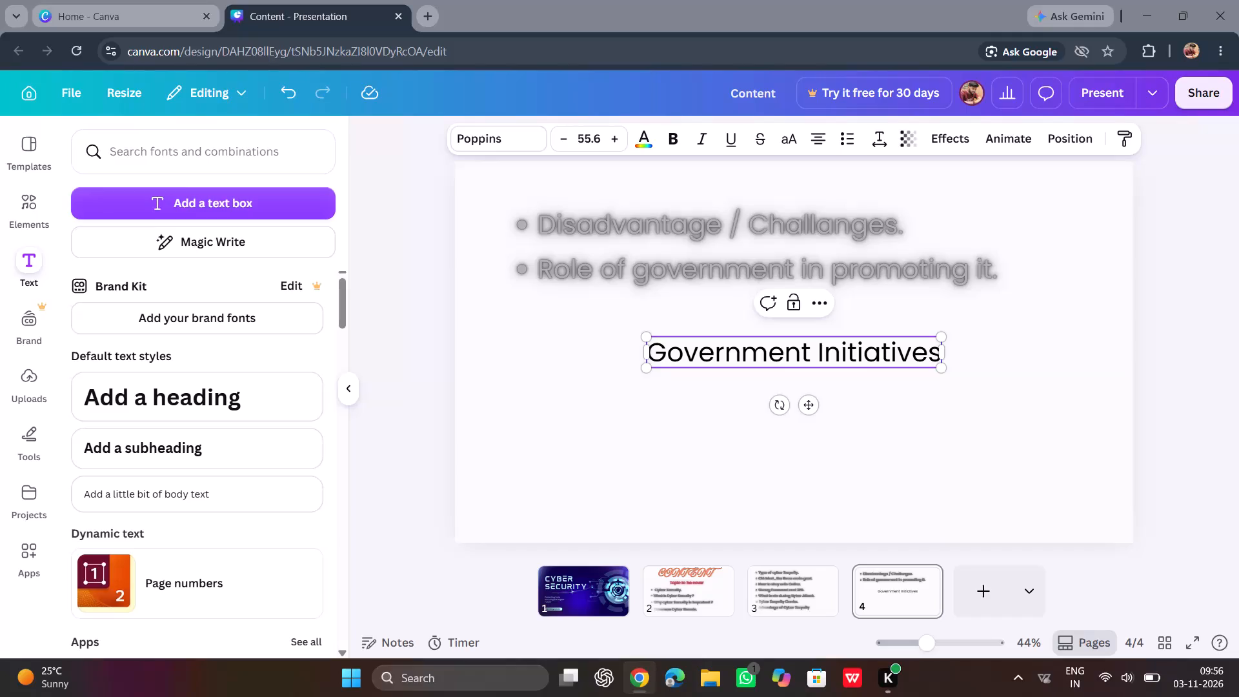
Complete the new line on the fourth page so it reads "Government Initiatives in India.".
key("space")
type("in")
key("space")
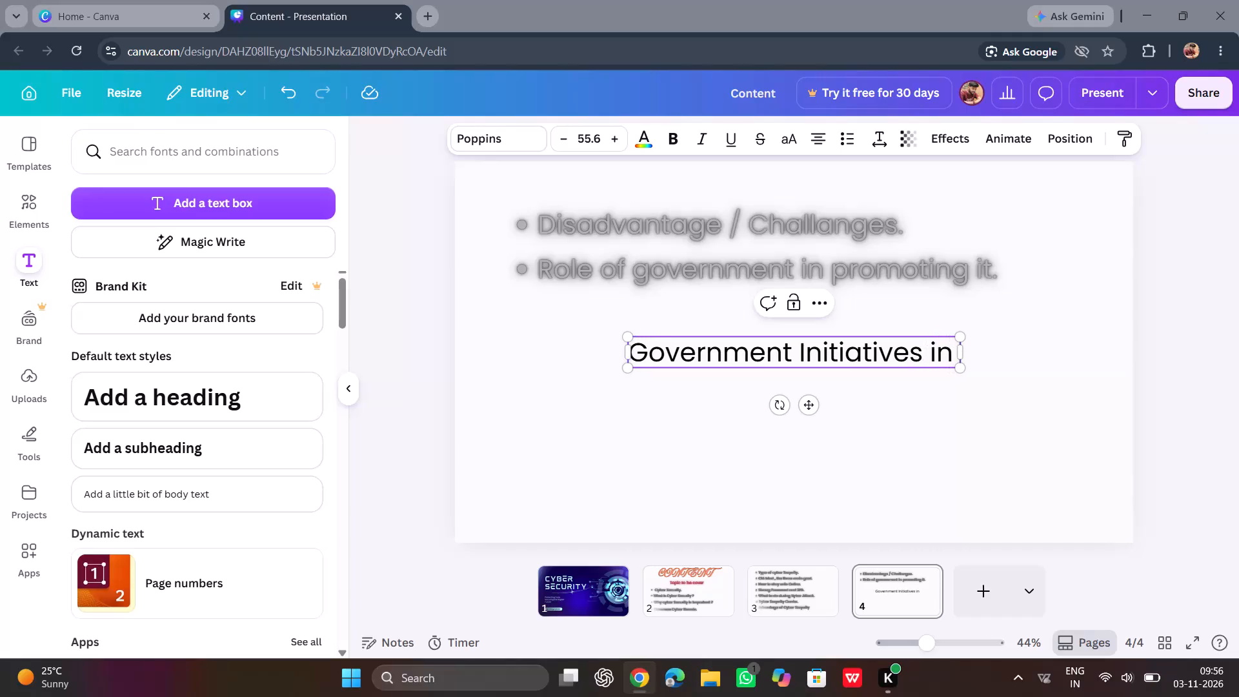
type("in")
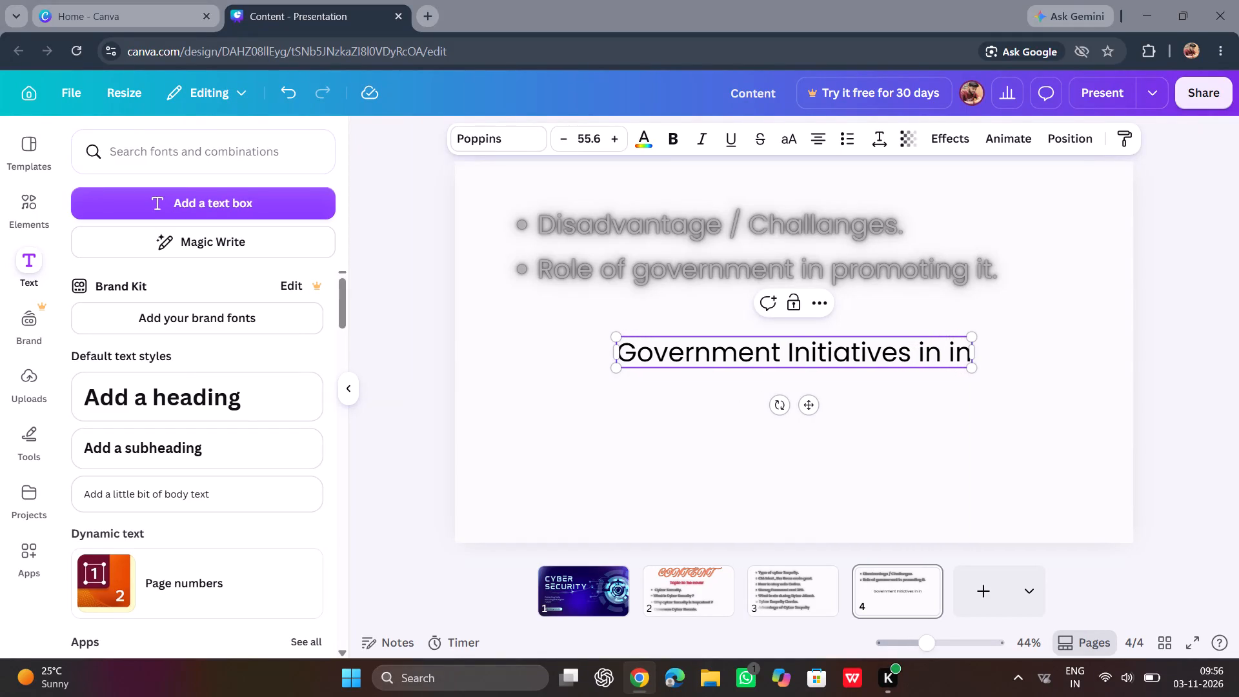
key("BackSpace")
key("BackSpace")
type("India")
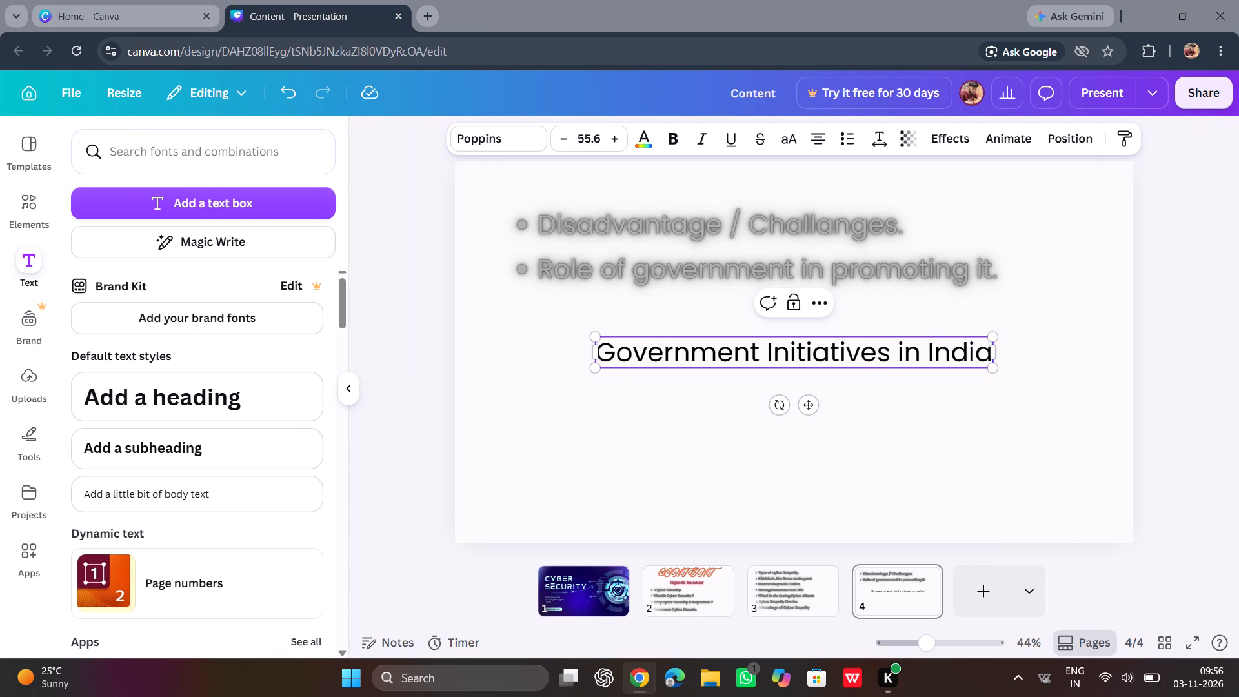
key("period")
Turn the "Government Initiatives in India." line into a bullet.
key("Left")
key("Left")
key("Left")
key("Left")
key("Left")
key("Left")
key("Left")
key("Left")
key("Left")
key("Left")
key("Left")
key("Left")
key("Left")
key("Left")
key("Left")
key("Left")
key("Left")
key("Left")
key("Left")
key("Left")
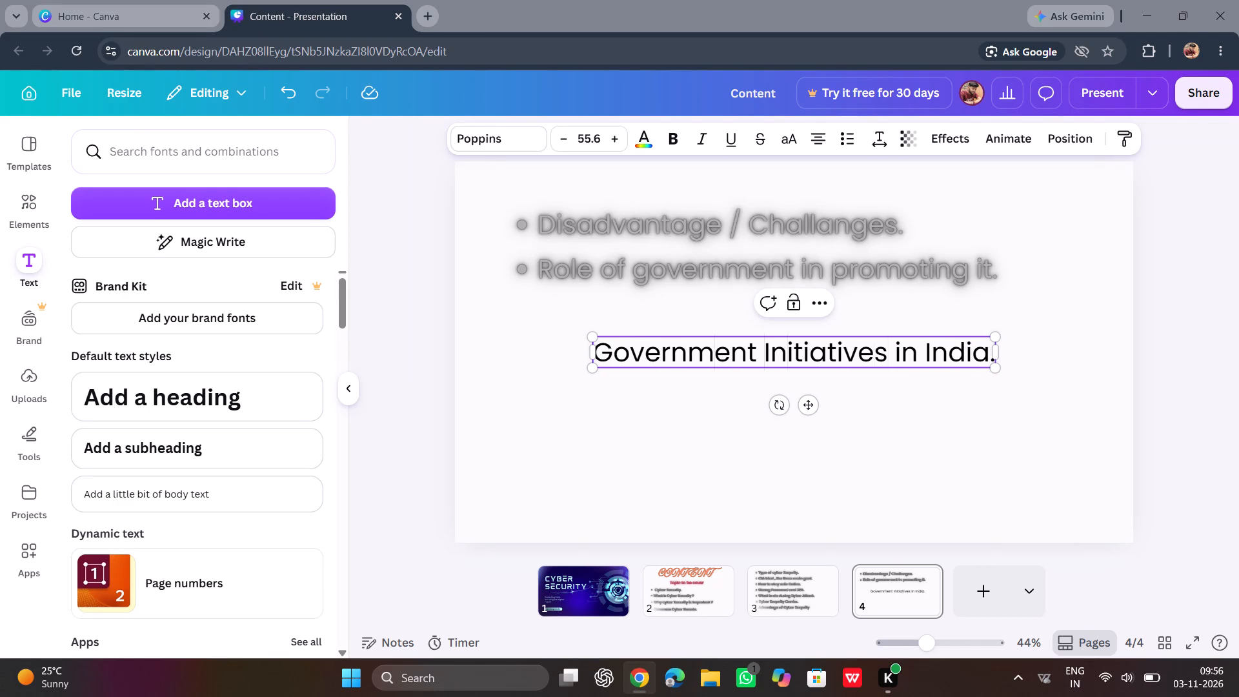
type("*")
key("space")
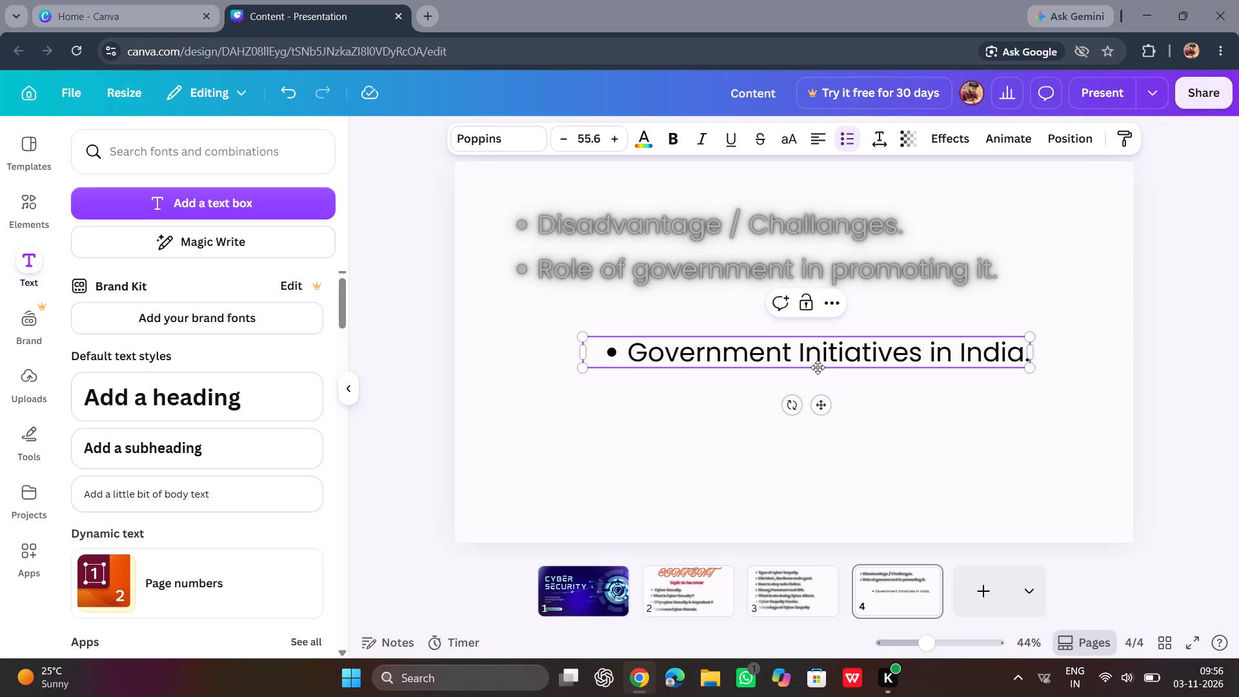
Move the "Government Initiatives in India." bullet directly below the "Role of government in promoting it." bullet, with left edges aligned and equal spacing.
left_click_drag(822, 401, 795, 393)
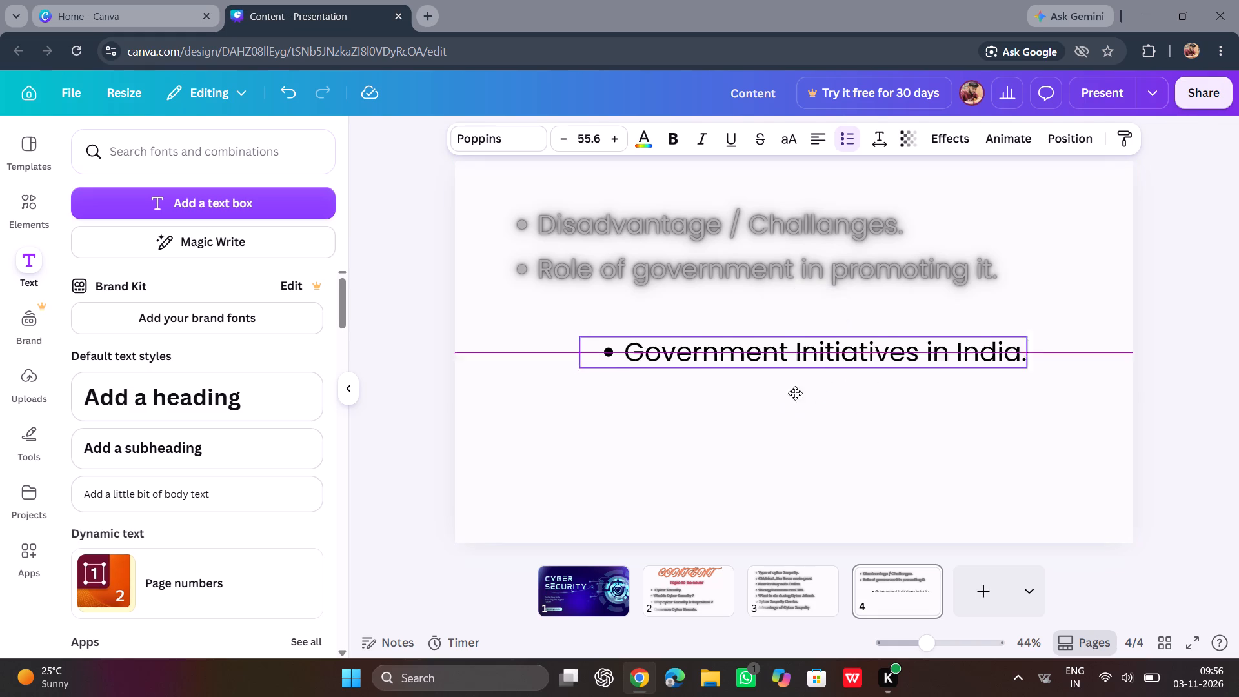
left_click_drag(795, 393, 734, 366)
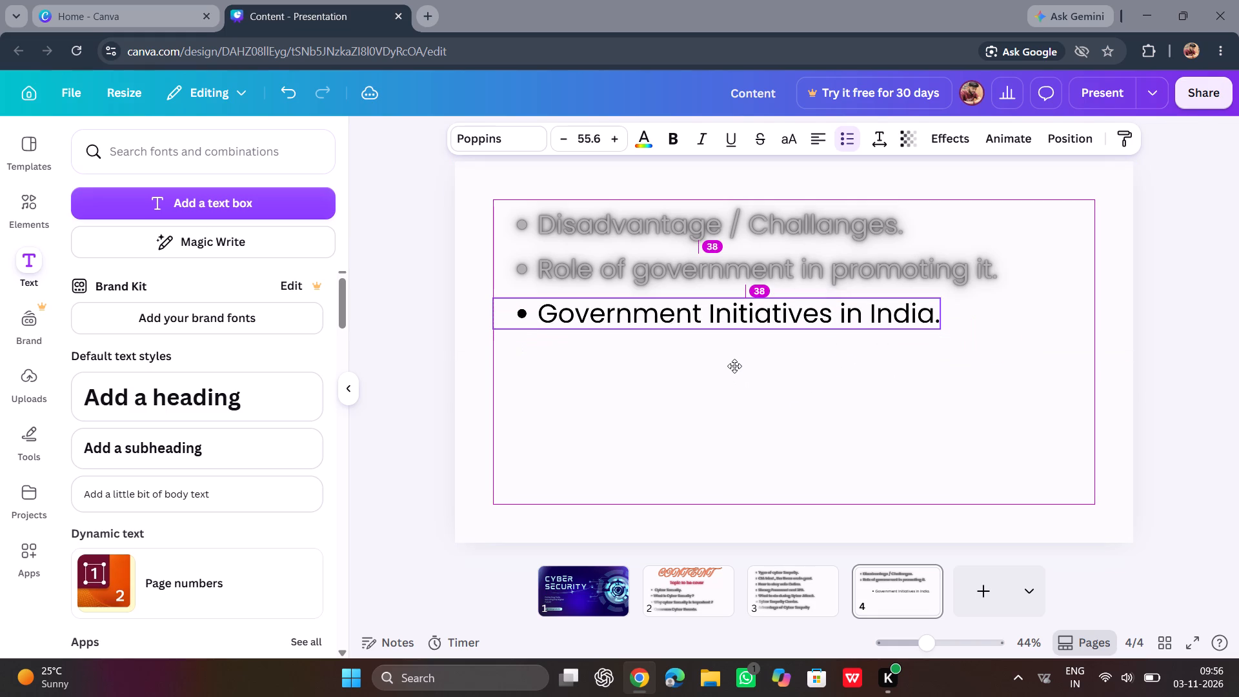
left_click_drag(734, 366, 735, 363)
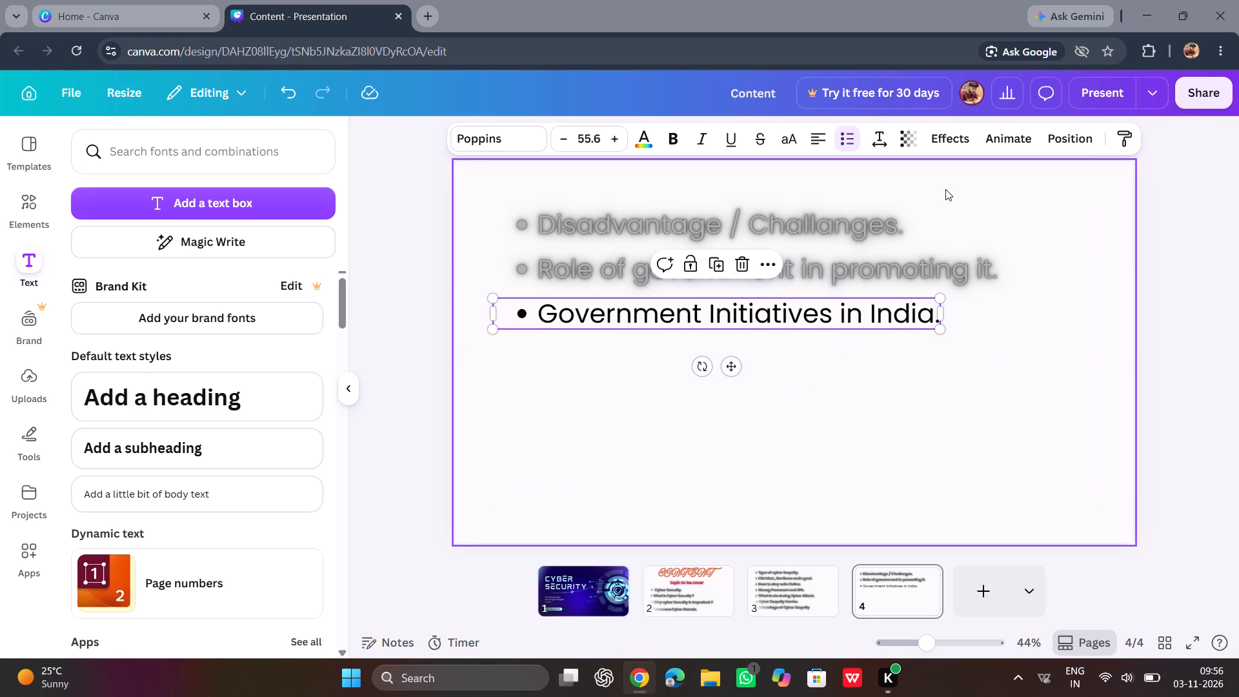
Apply the Neon text effect to the "Government Initiatives in India." bullet.
left_click(946, 136)
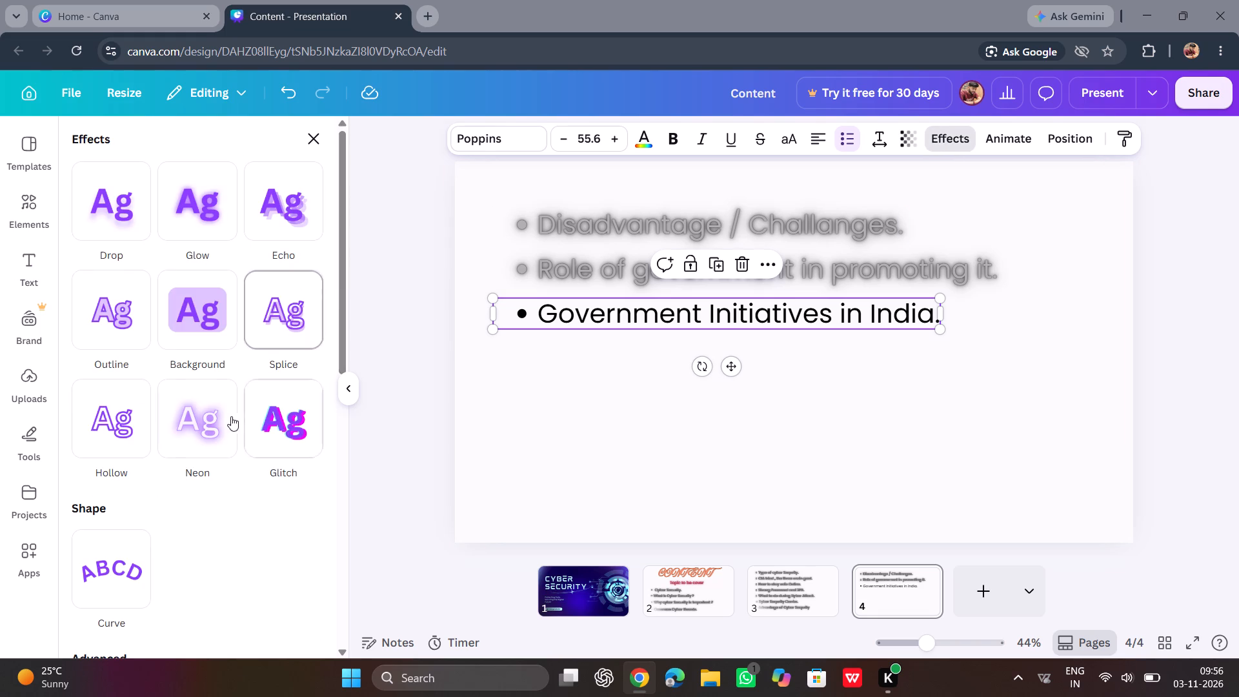
left_click(229, 416)
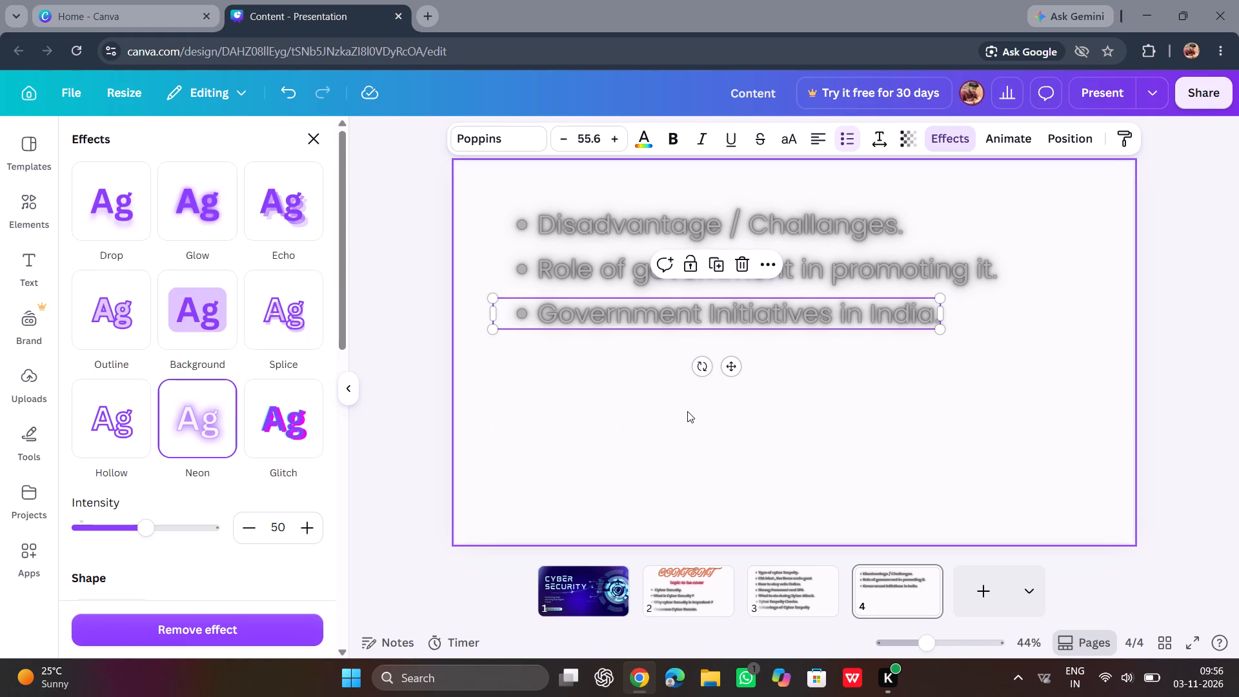
left_click(588, 379)
Add another text box on the fourth page containing the bullet "Conclusion.".
left_click(221, 200)
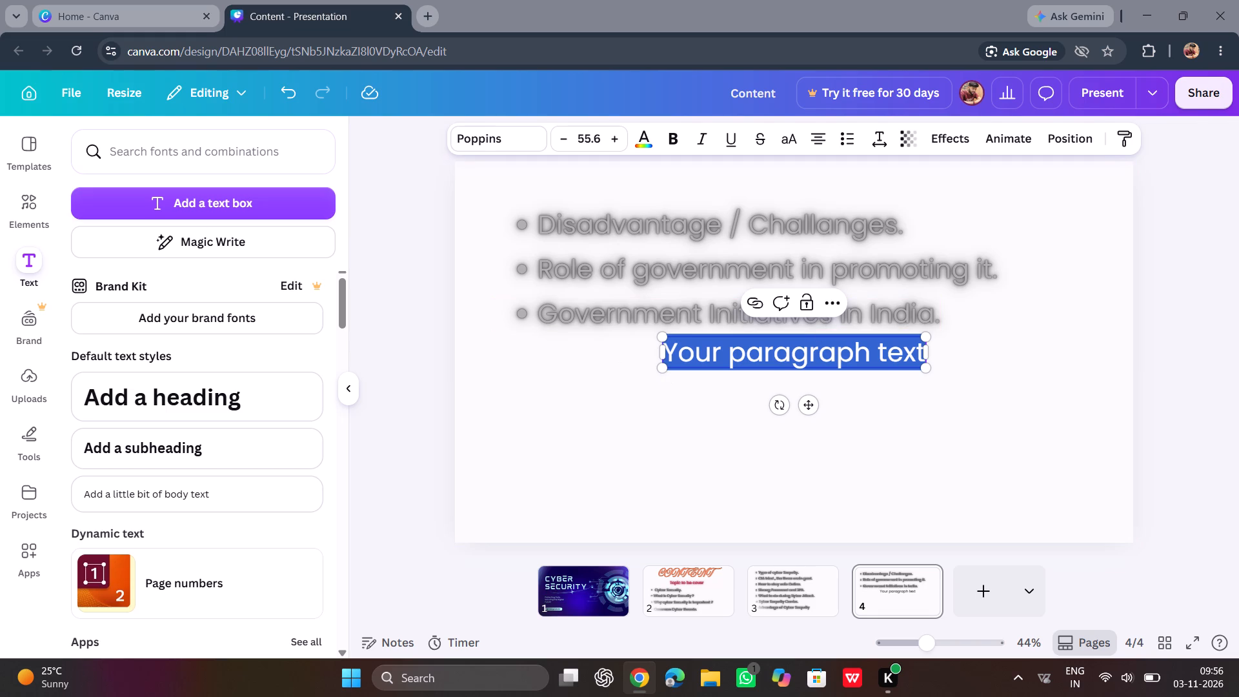
key("BackSpace")
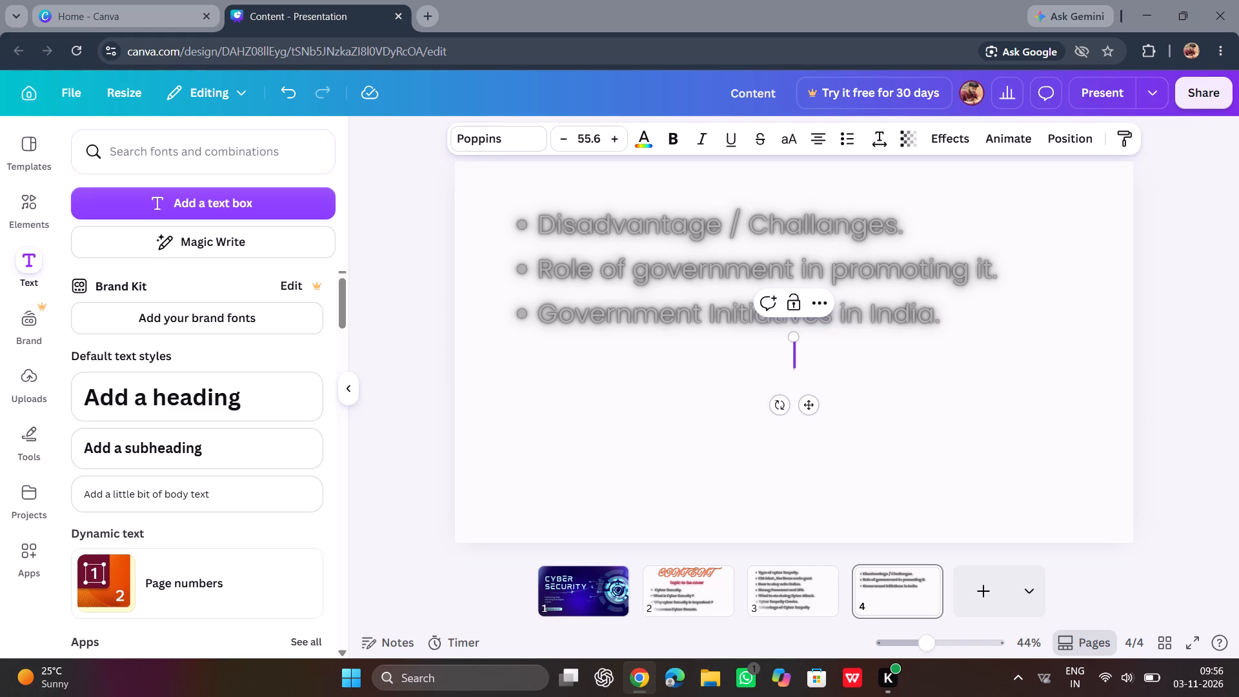
type("*")
key("space")
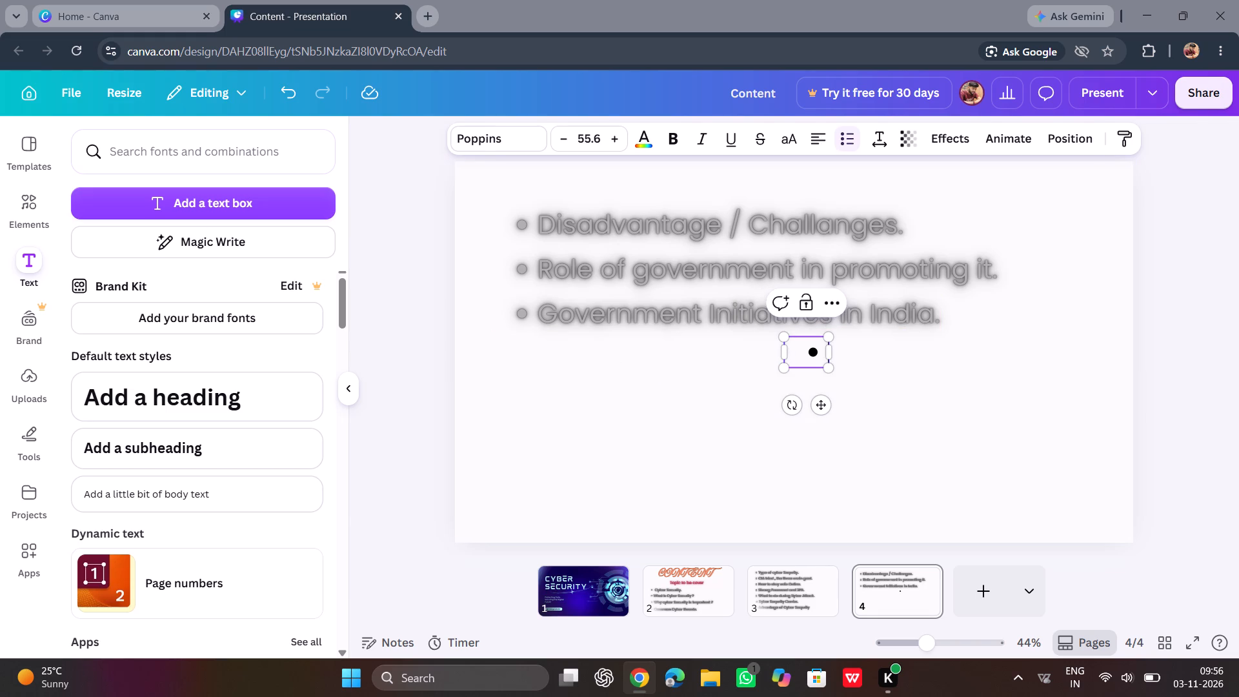
type("Conc")
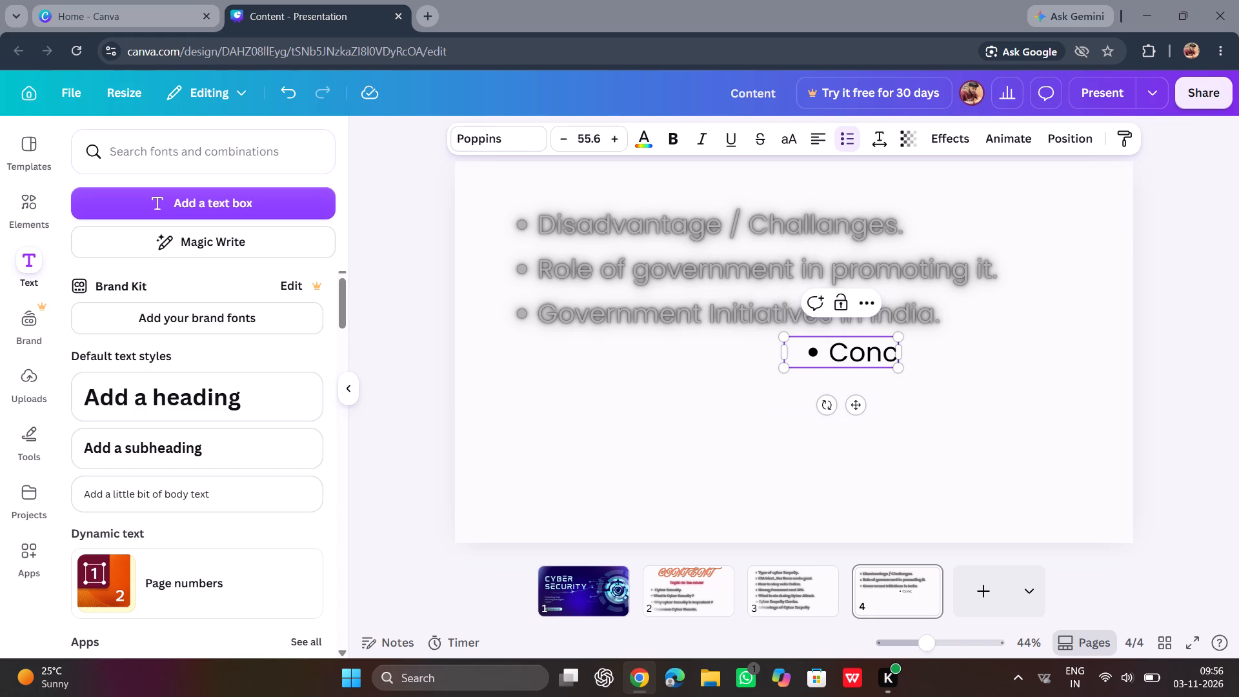
type("lusion")
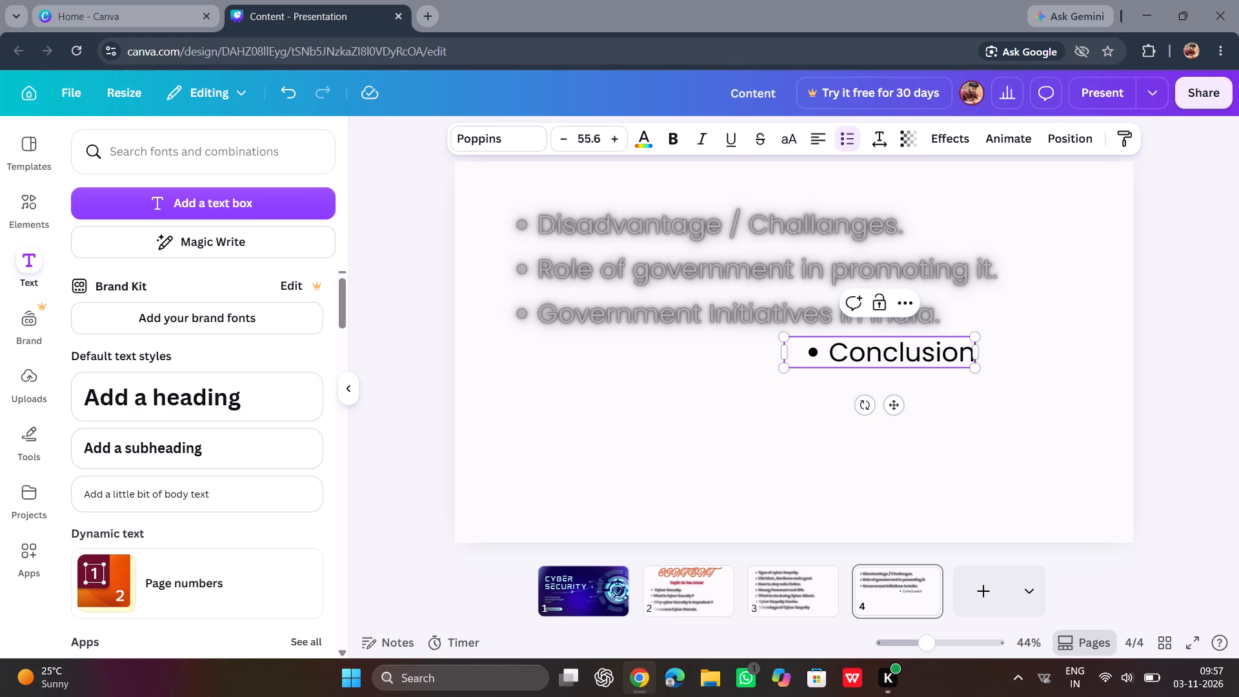
key("period")
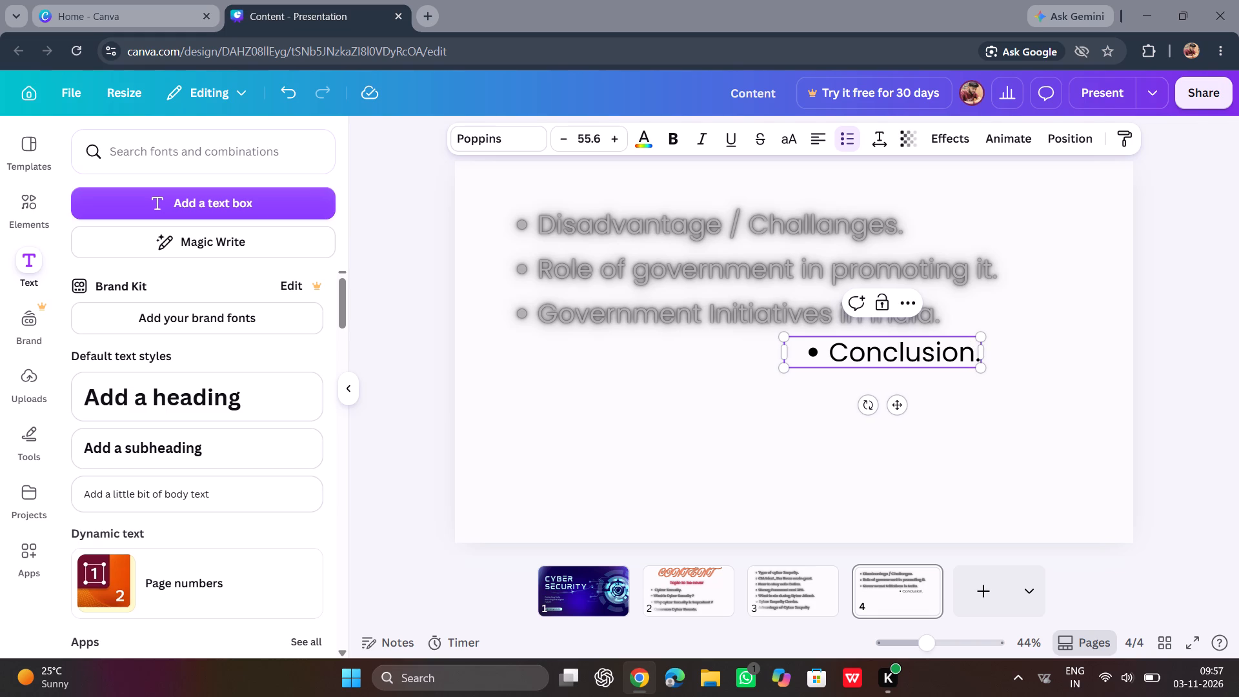
Move the "Conclusion." bullet directly below the "Government Initiatives in India." bullet, aligning left edges and matching the spacing of the bullets above.
left_click_drag(903, 403, 872, 418)
left_click_drag(872, 418, 714, 436)
left_click_drag(714, 436, 690, 442)
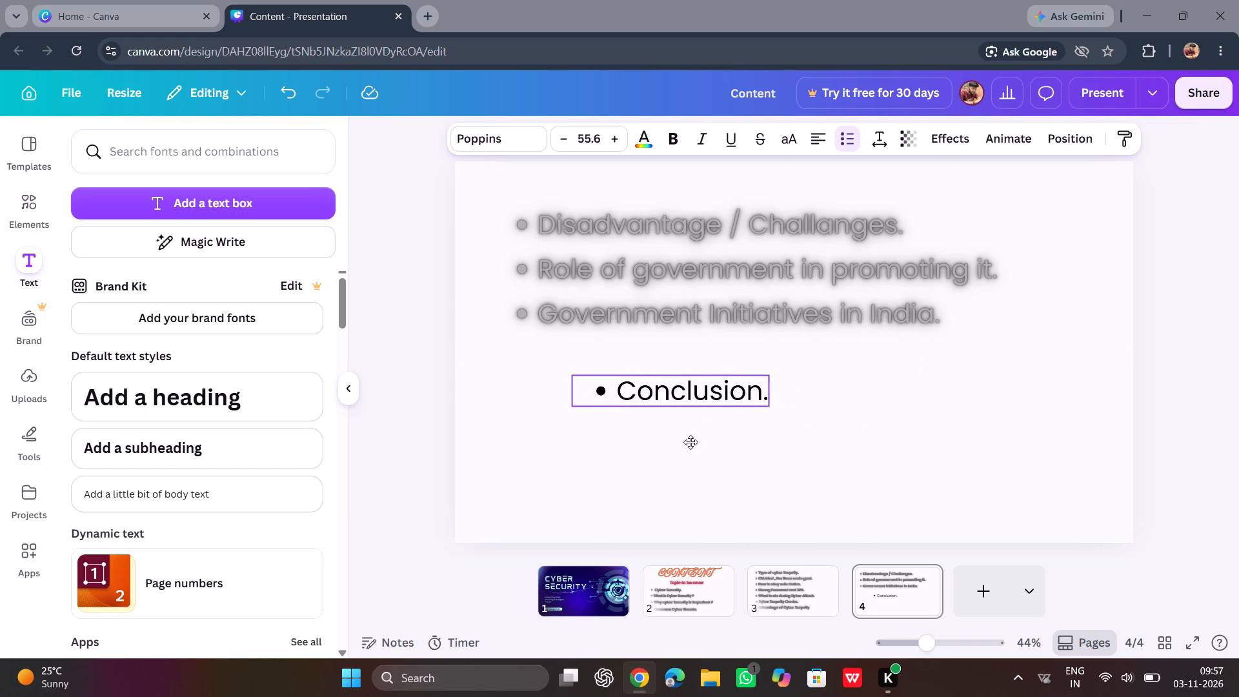
left_click_drag(690, 442, 633, 414)
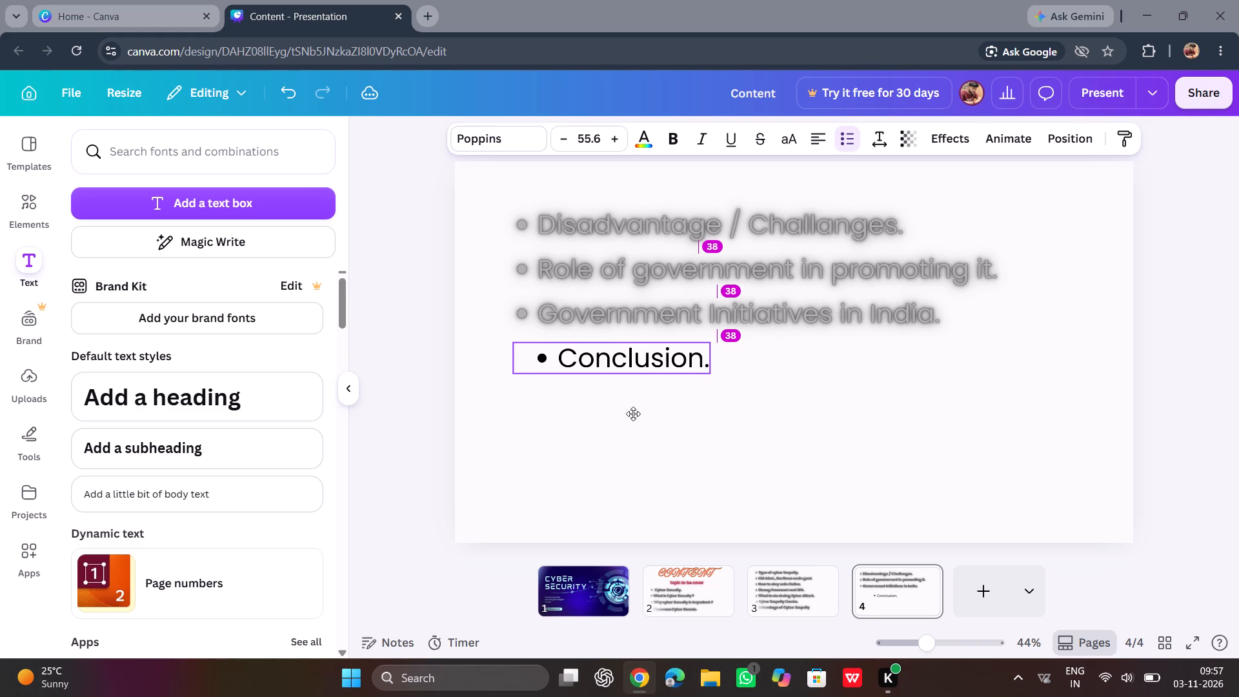
left_click_drag(633, 414, 632, 414)
left_click_drag(632, 414, 636, 406)
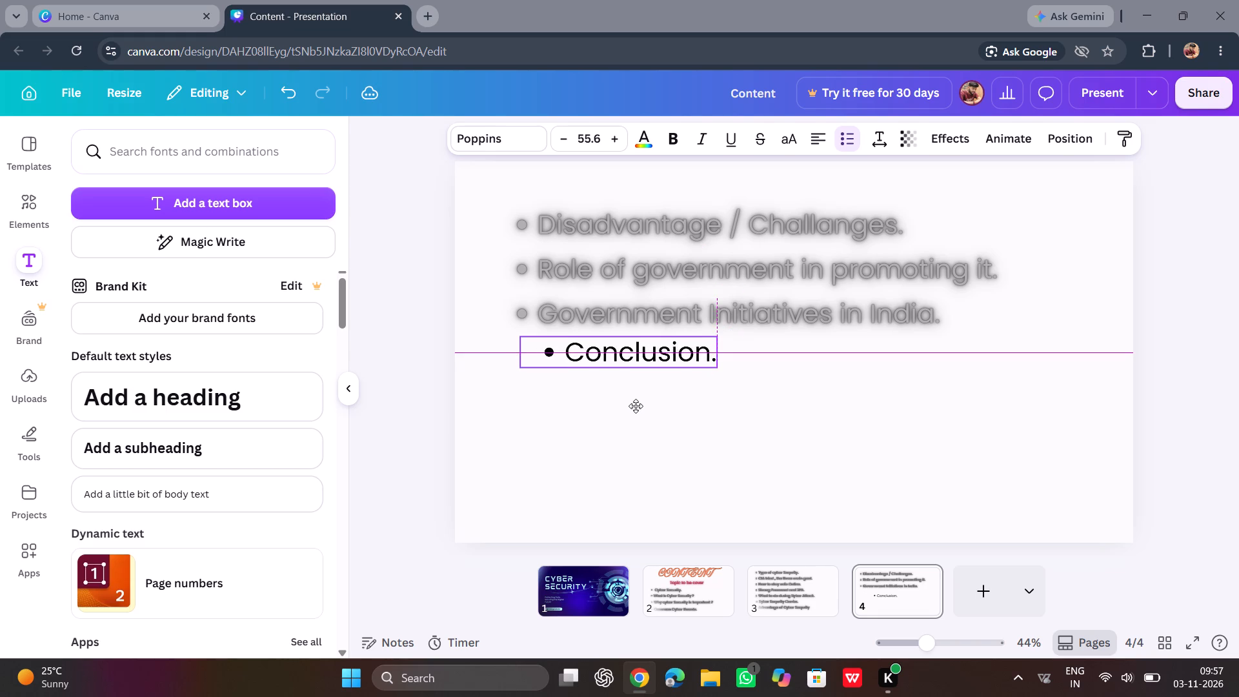
left_click_drag(636, 406, 661, 435)
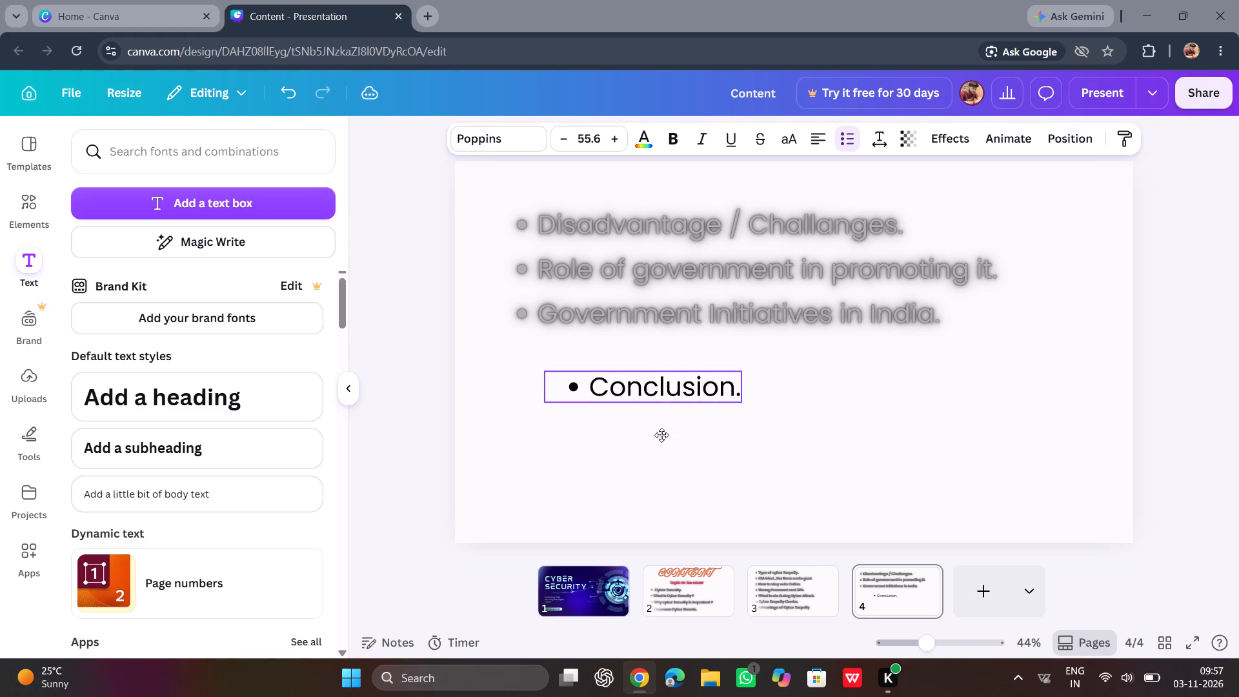
left_click_drag(661, 435, 636, 416)
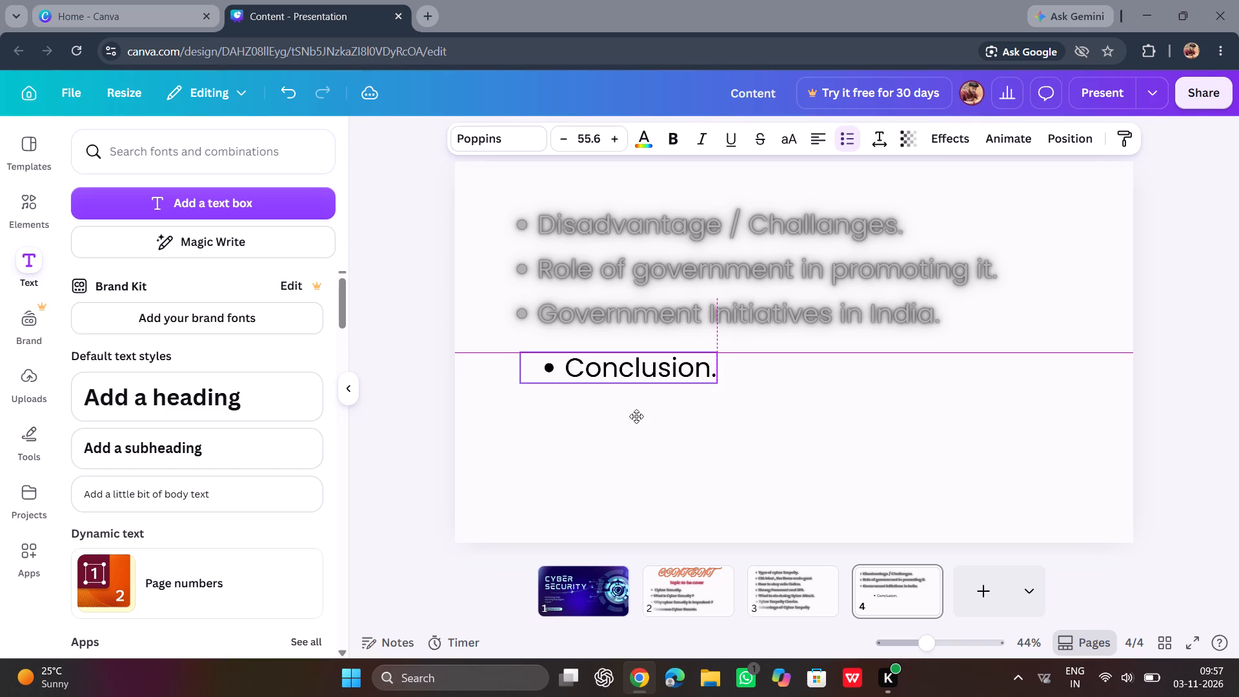
left_click_drag(636, 416, 630, 430)
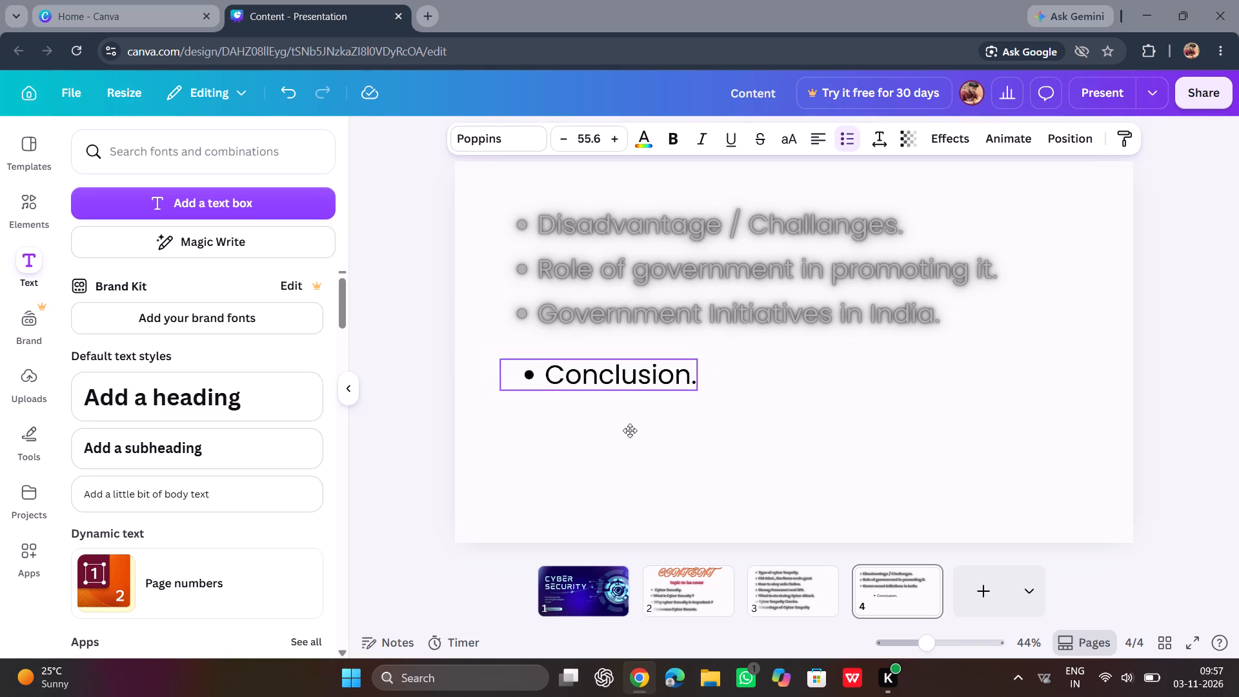
left_click_drag(630, 430, 684, 447)
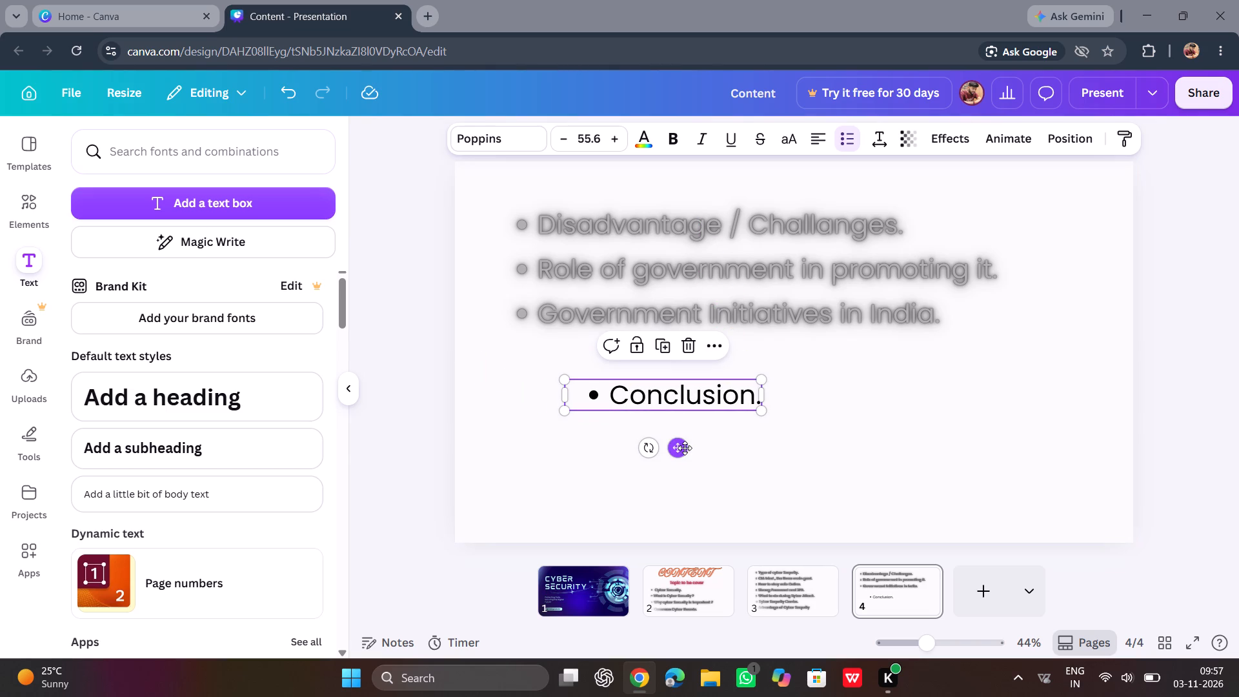
right_click_drag(685, 448, 672, 427)
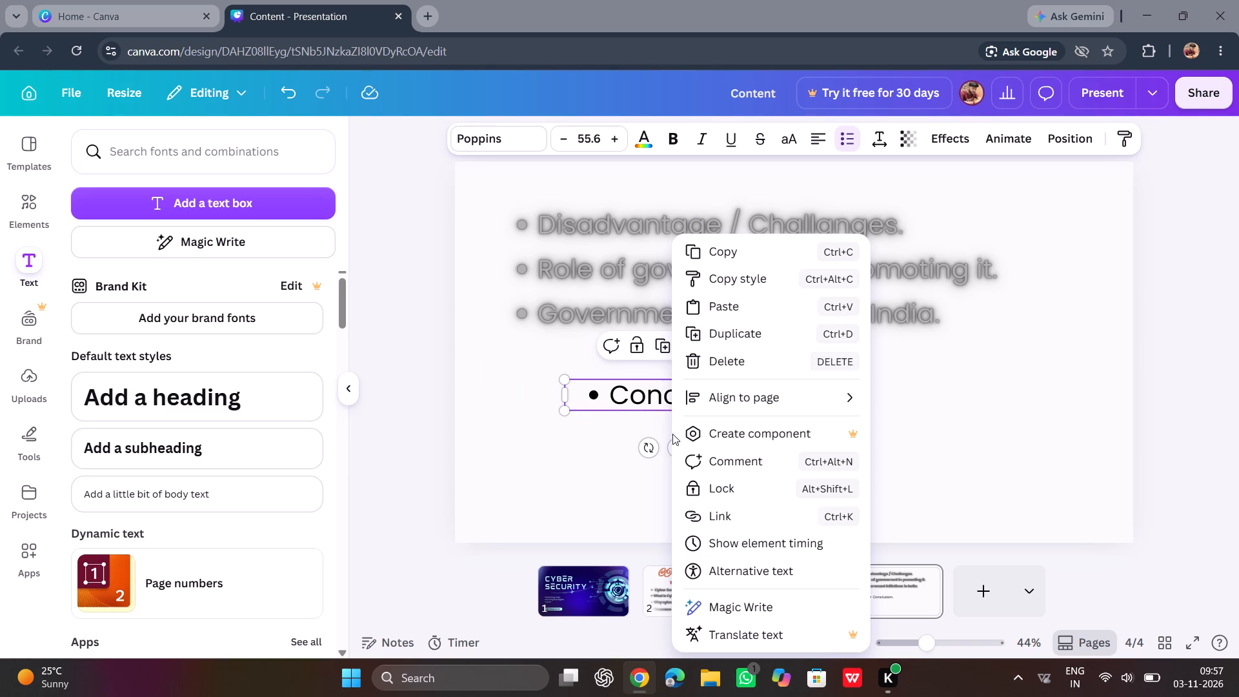
left_click(649, 474)
right_click_drag(681, 450, 649, 427)
left_click(594, 490)
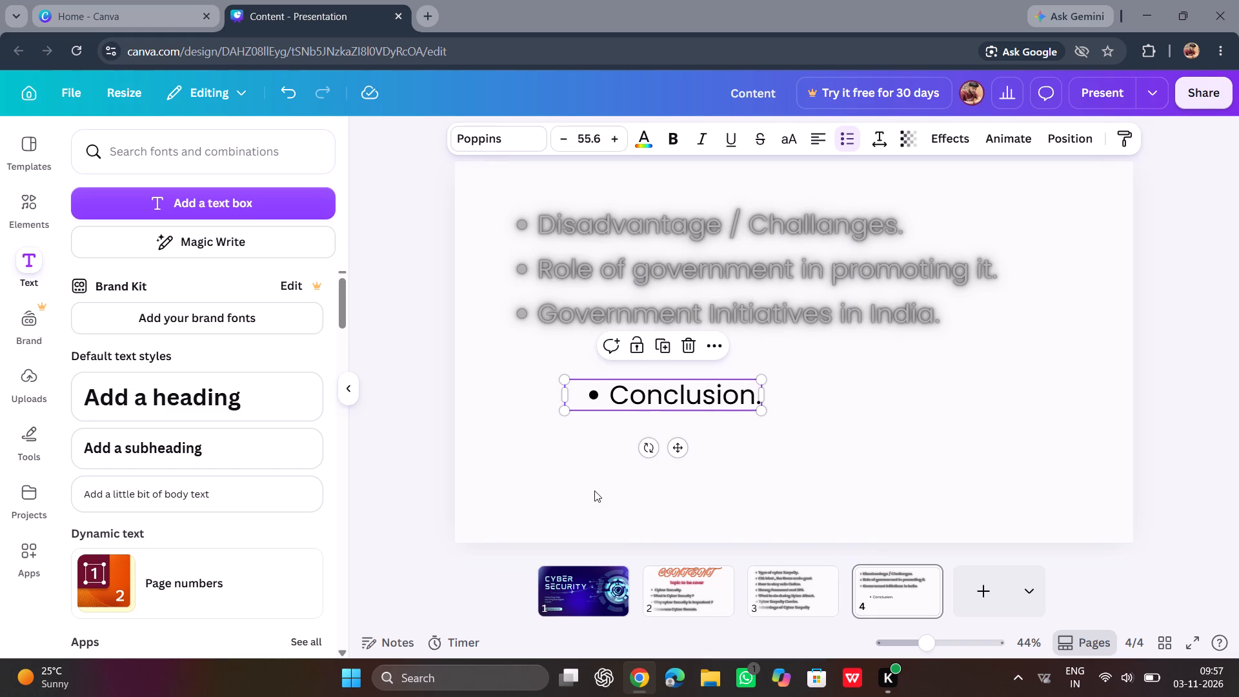
left_click_drag(676, 449, 666, 442)
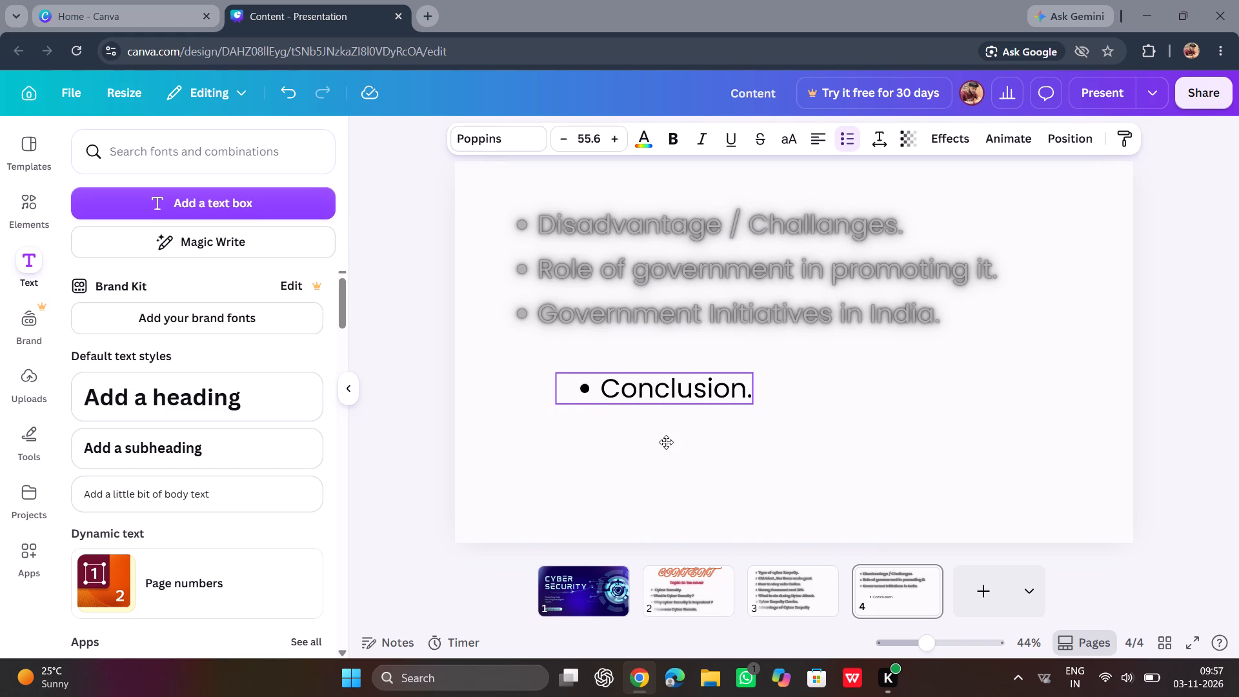
left_click_drag(666, 442, 629, 409)
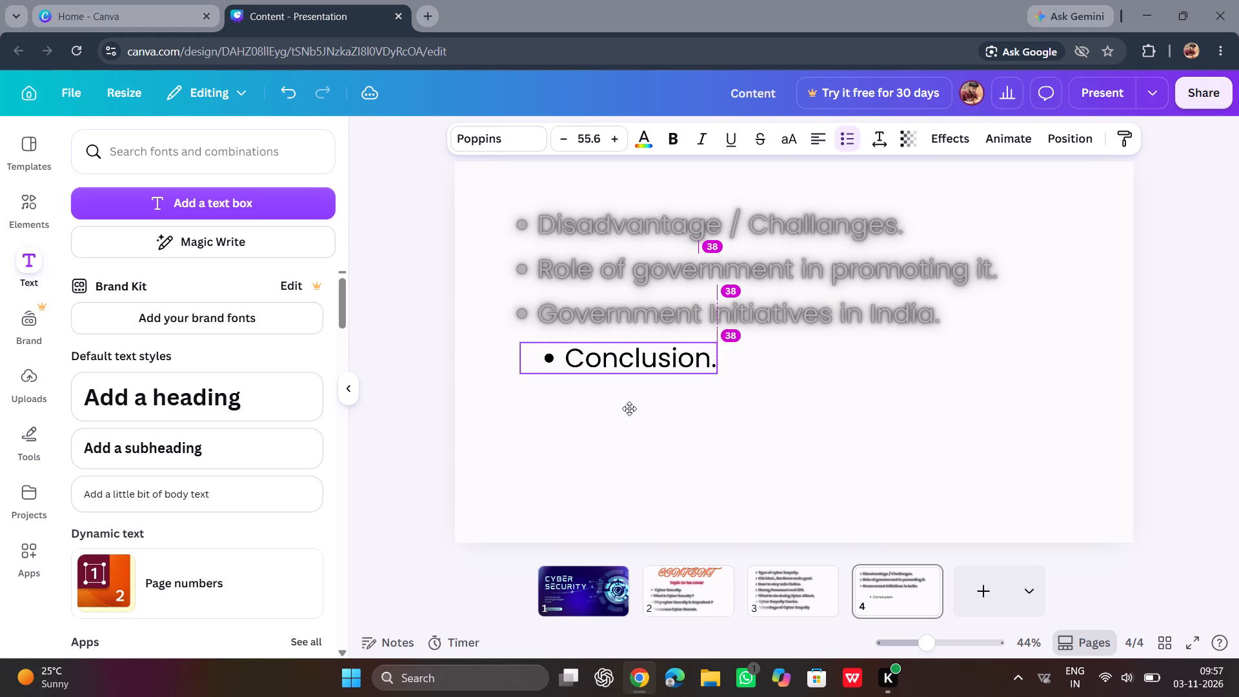
left_click_drag(629, 409, 626, 356)
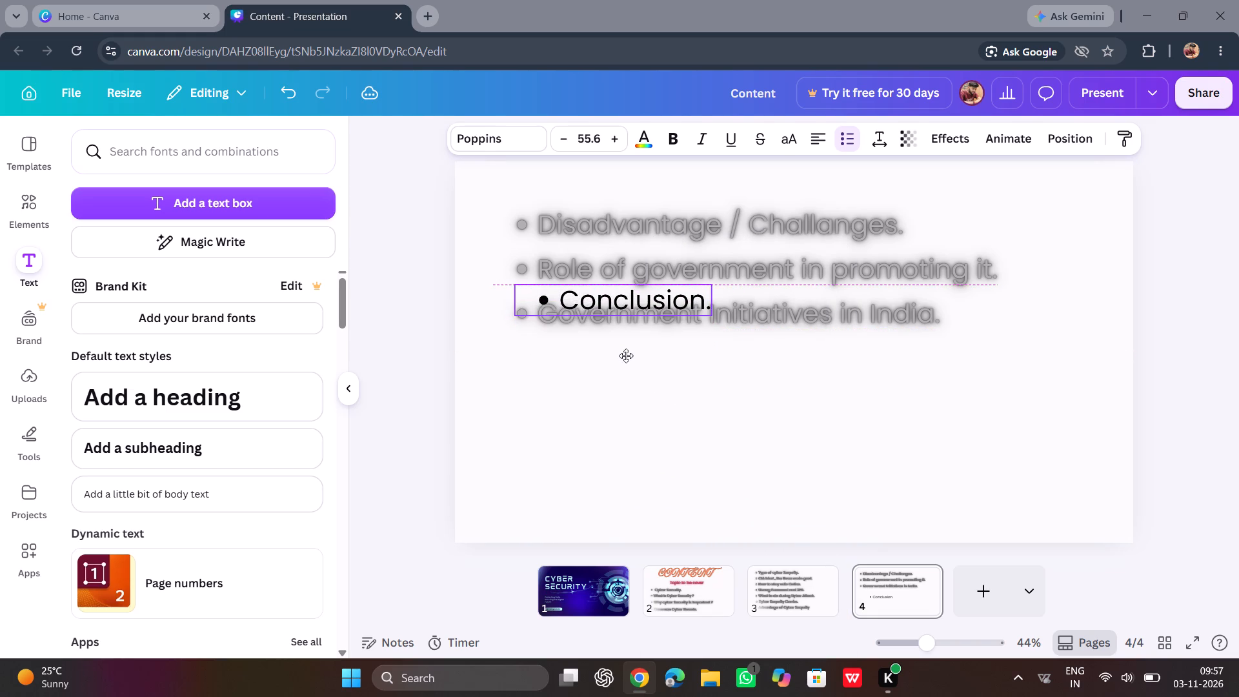
left_click_drag(626, 356, 609, 379)
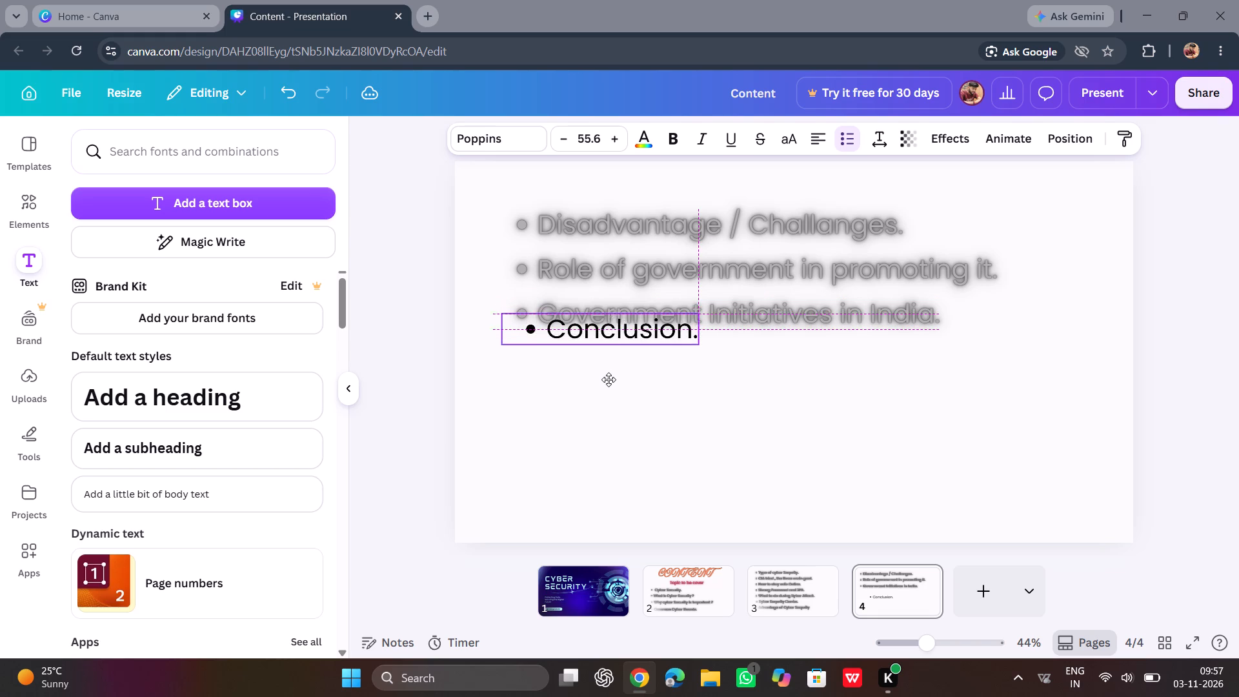
left_click_drag(609, 379, 605, 398)
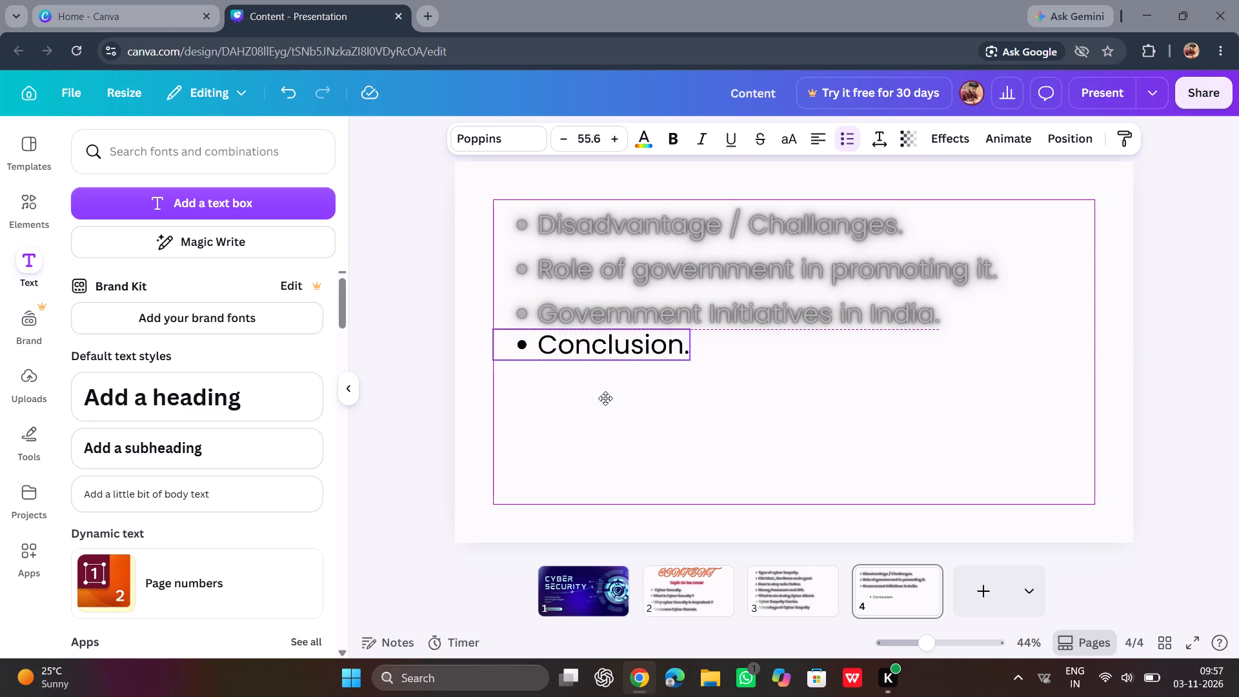
left_click_drag(605, 398, 602, 411)
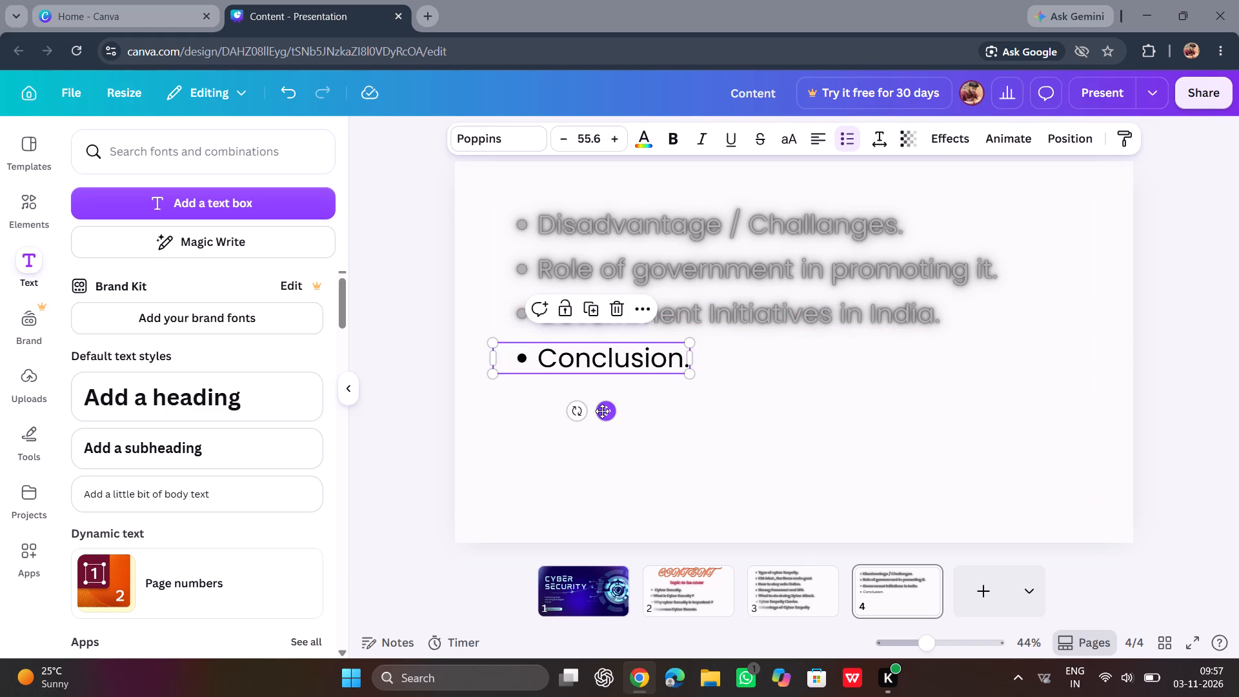
Apply the Neon text effect to the "Conclusion." bullet.
left_click(939, 128)
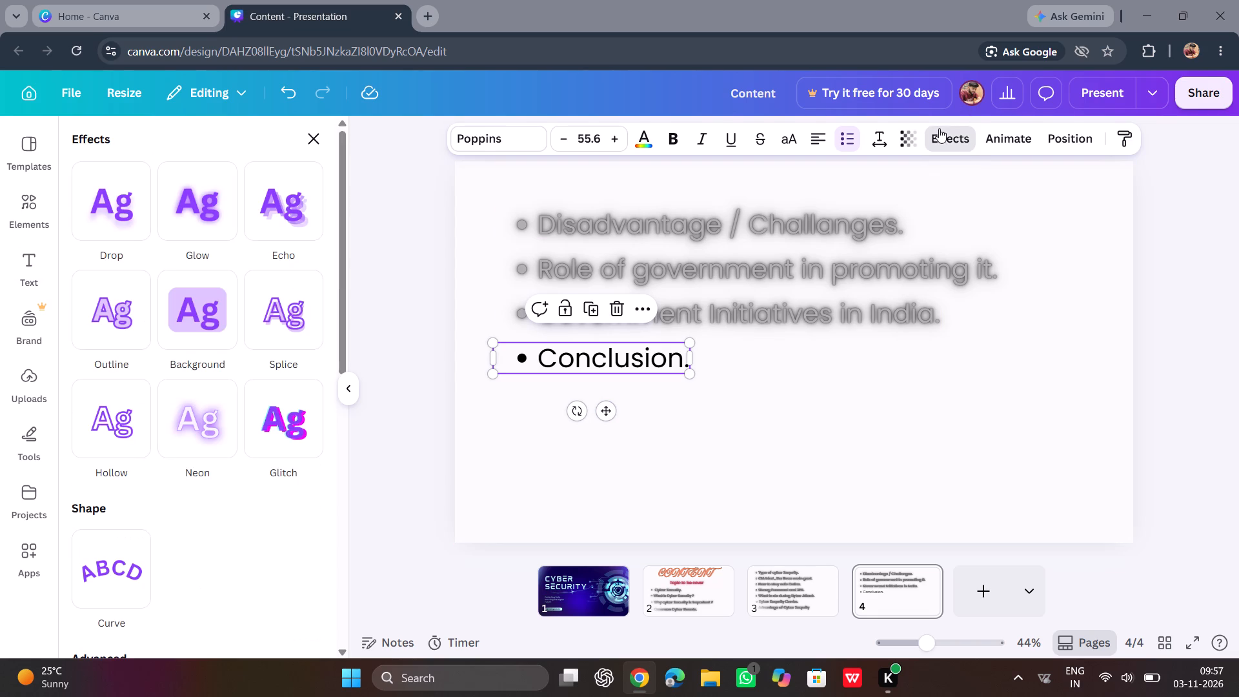
left_click(219, 412)
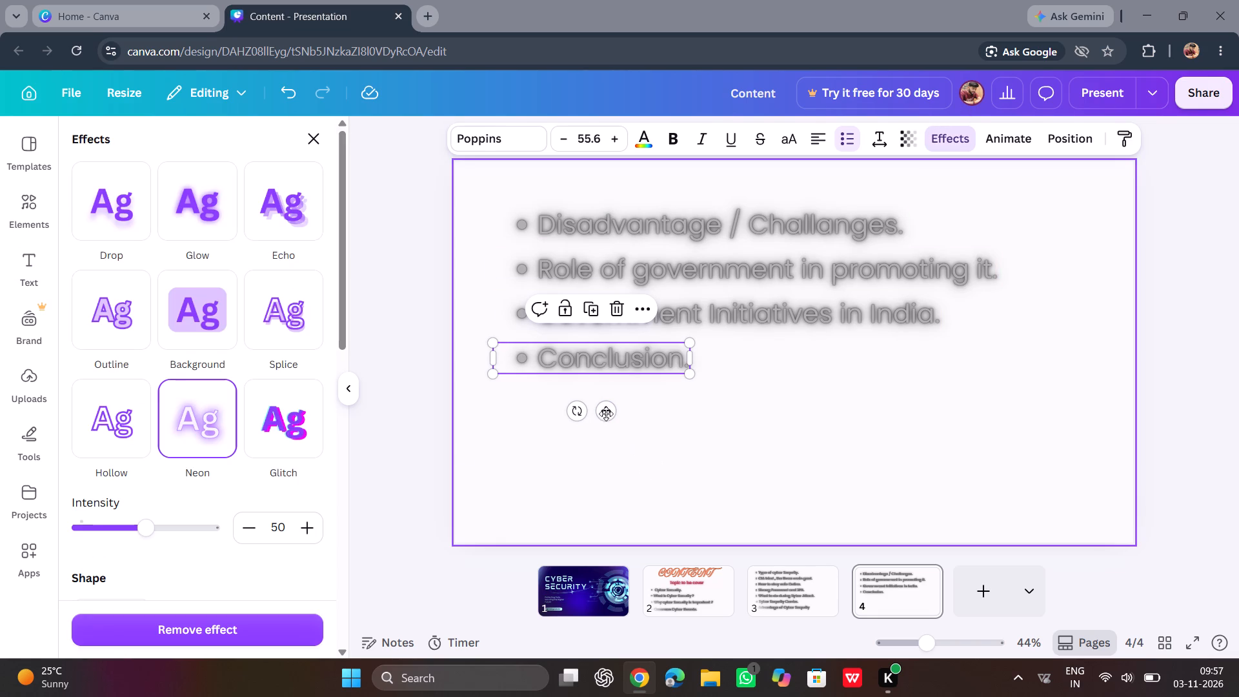
Move the "Conclusion.", "Government Initiatives in India." and "Role of government in promoting it." bullets down the fourth page to widen the gaps between them.
left_click_drag(605, 409, 605, 412)
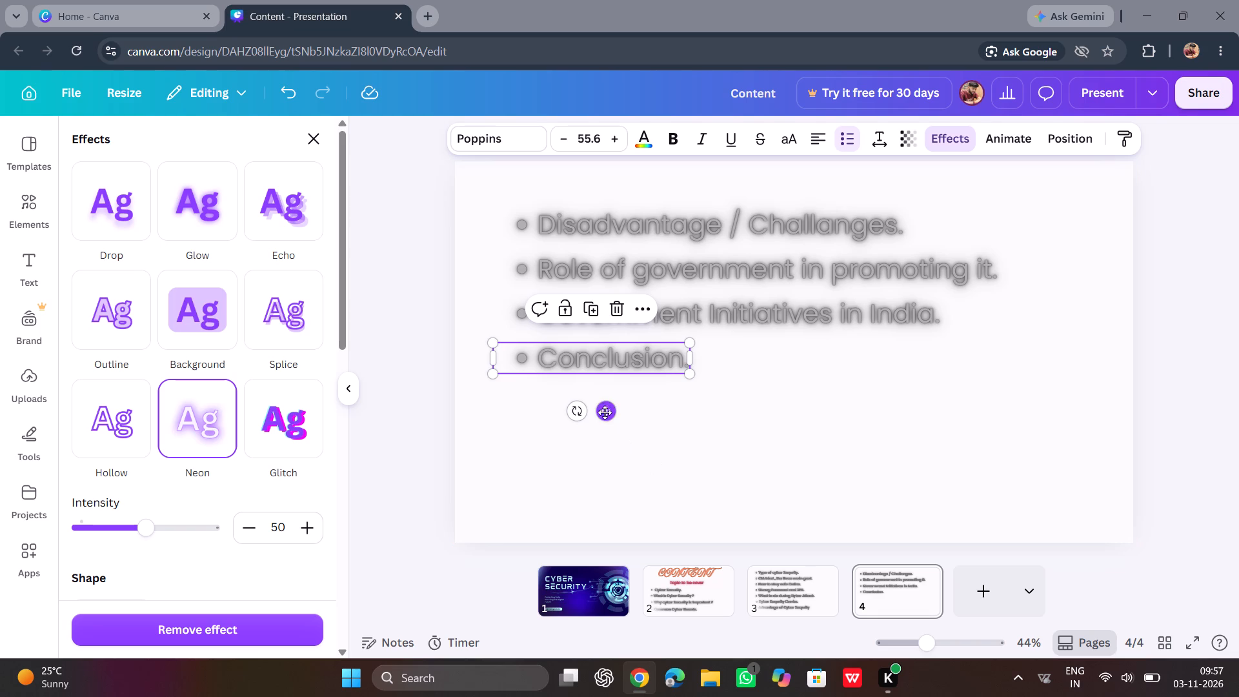
left_click_drag(605, 412, 605, 470)
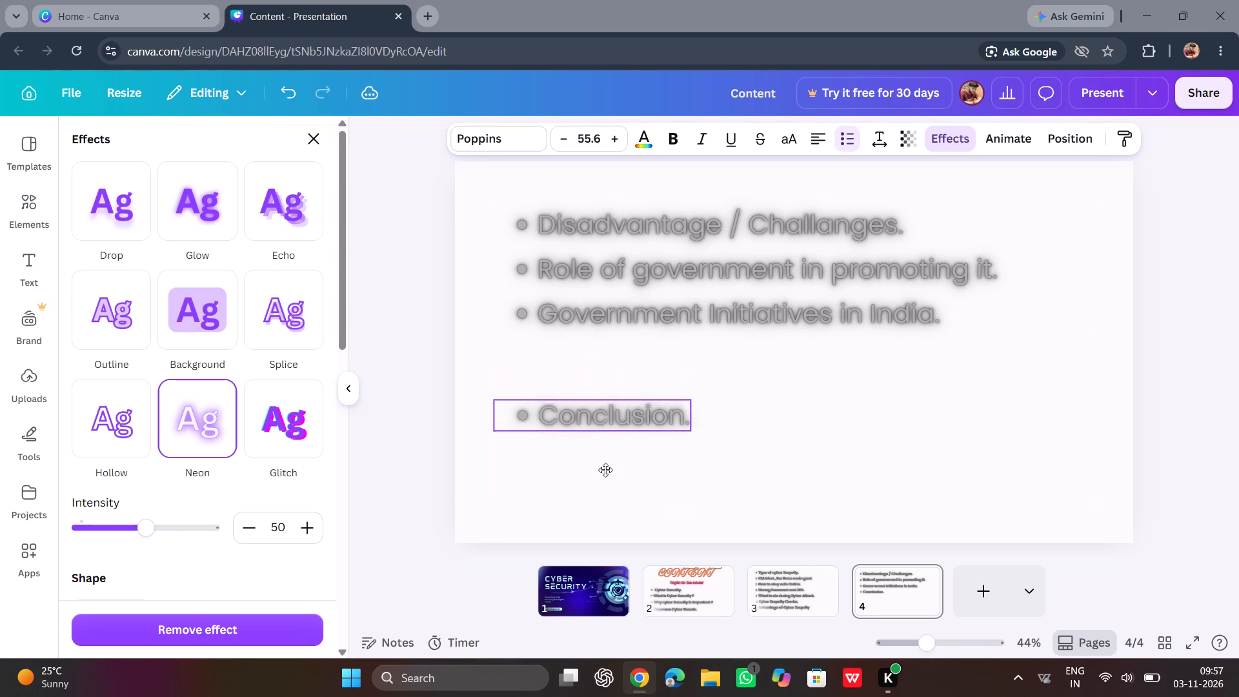
left_click_drag(605, 470, 605, 471)
left_click(605, 319)
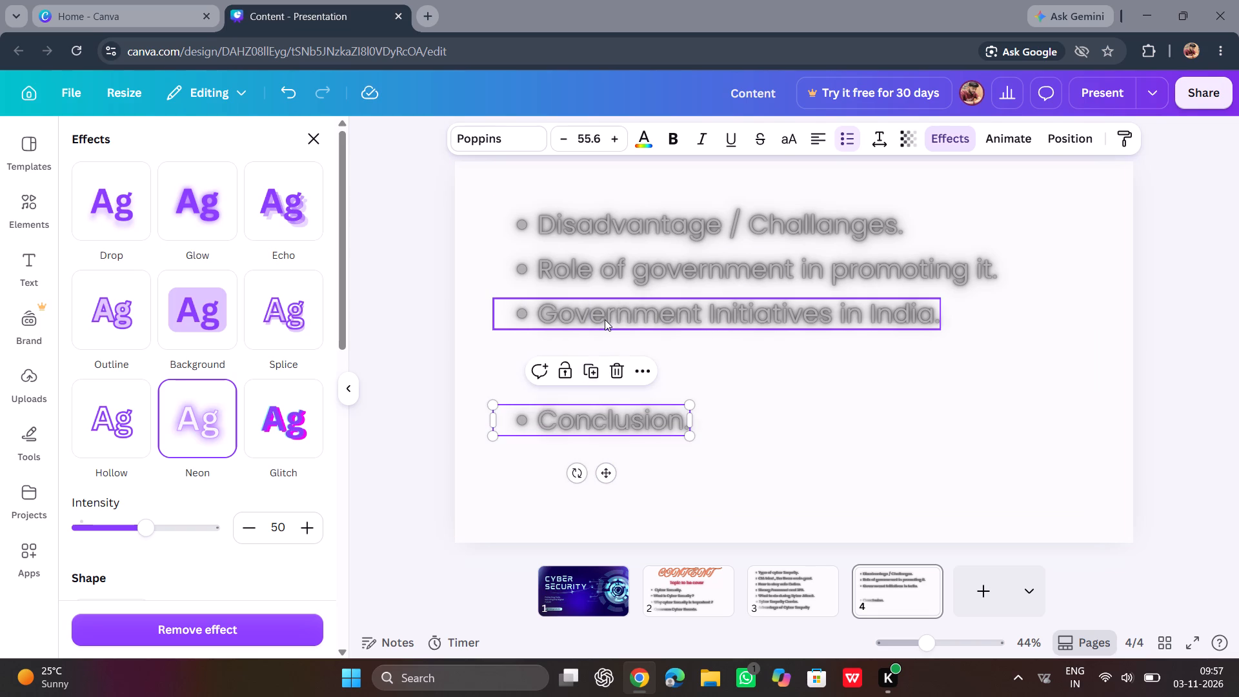
left_click_drag(730, 372, 729, 392)
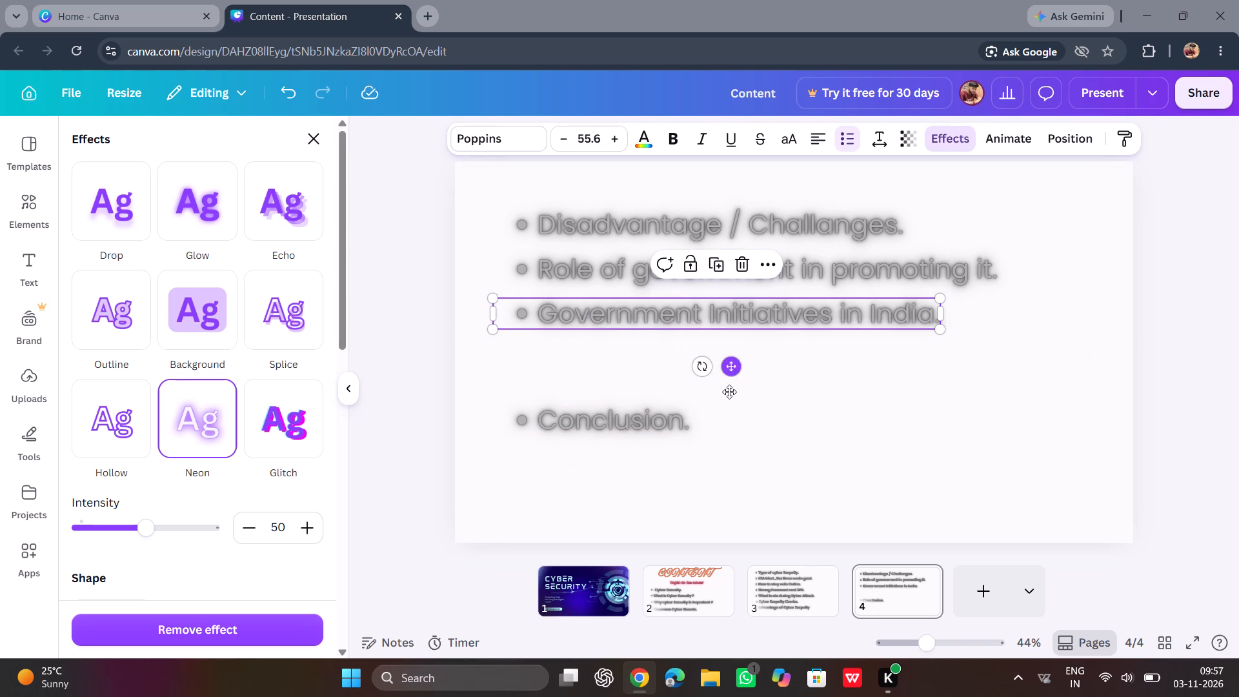
left_click_drag(729, 392, 730, 418)
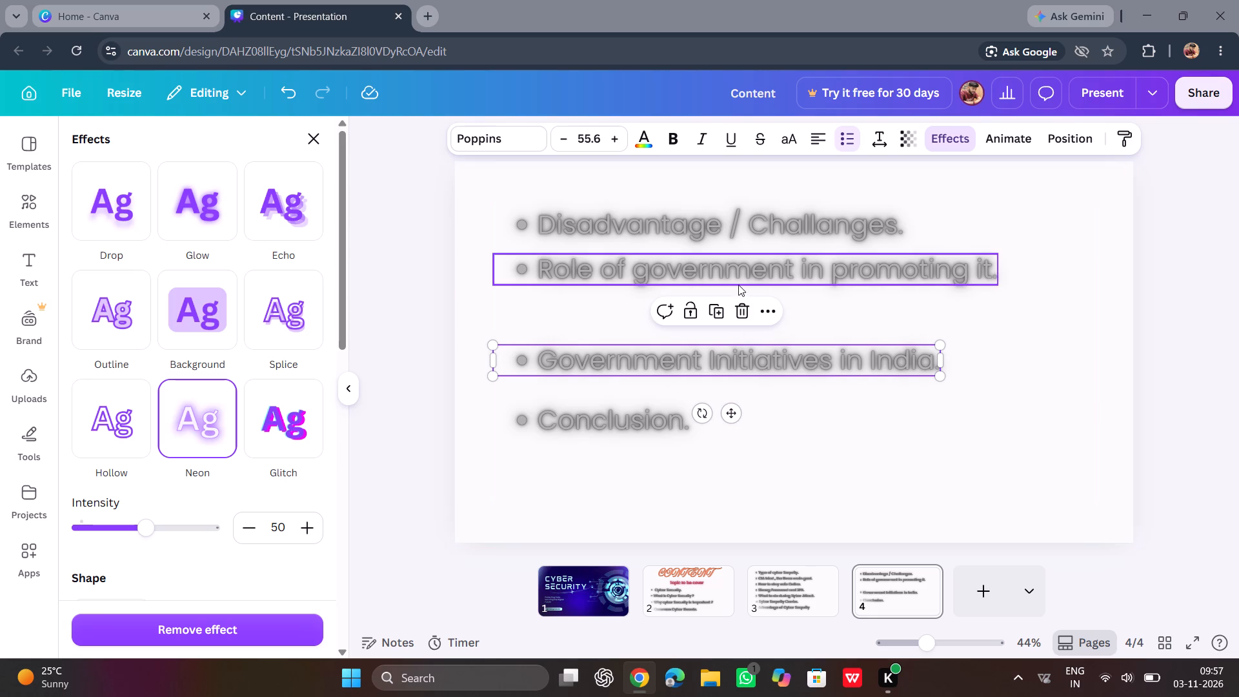
left_click(735, 282)
left_click_drag(757, 321, 756, 341)
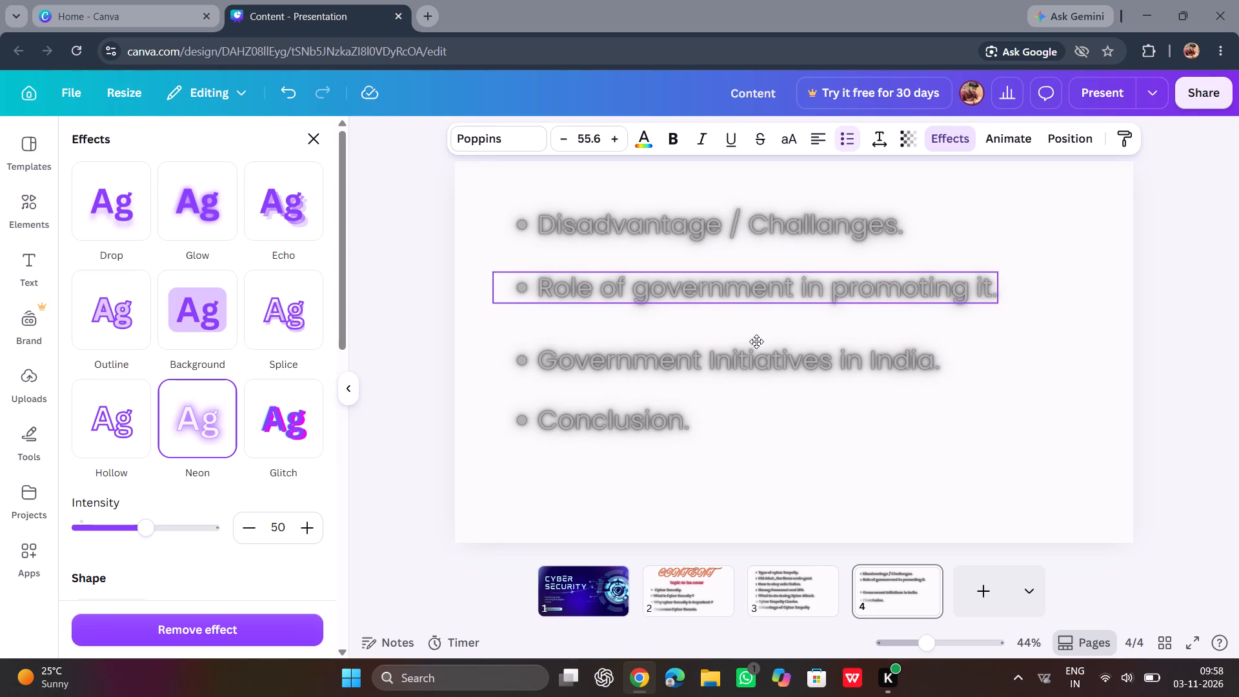
left_click_drag(756, 341, 758, 339)
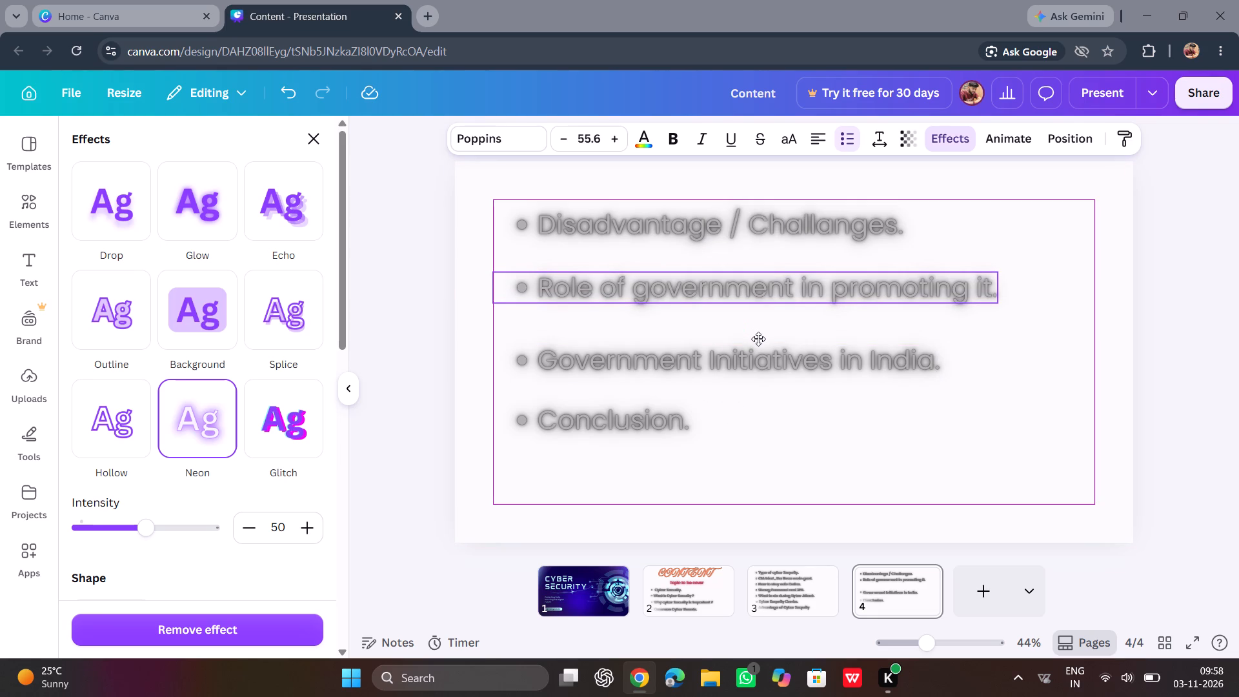
left_click_drag(758, 339, 758, 338)
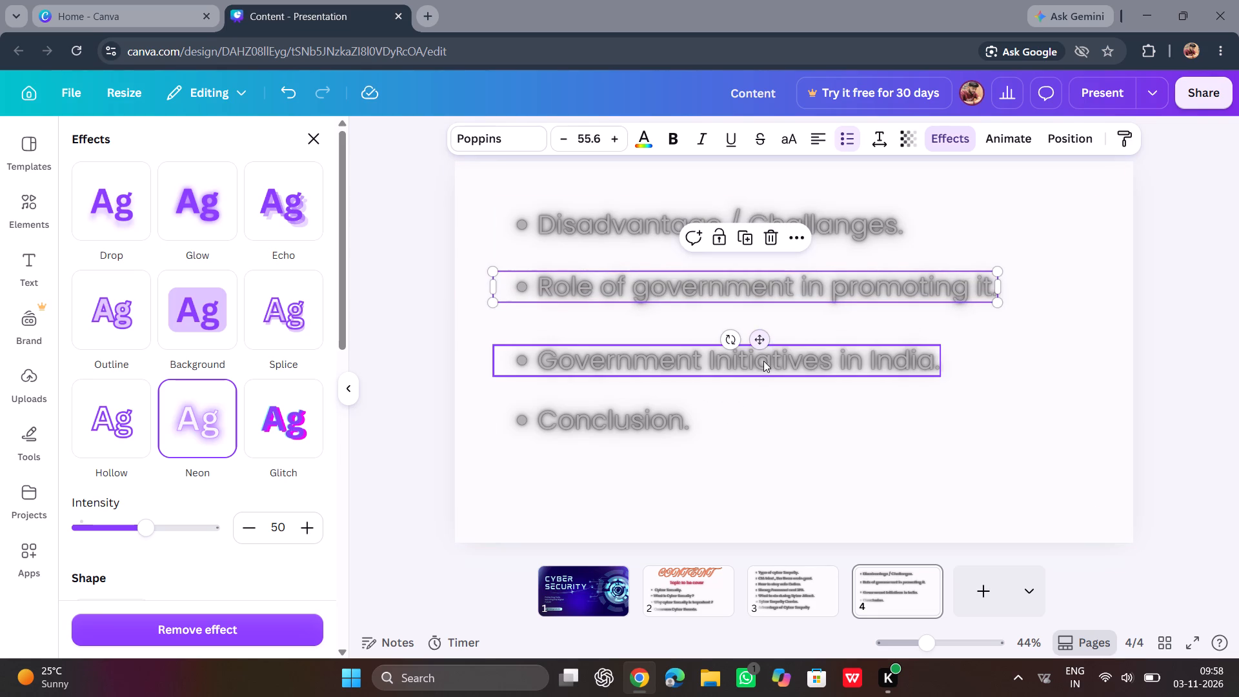
Nudge the "Government Initiatives in India." and "Conclusion." bullets up so all four bullets on the fourth page are evenly spaced.
left_click(763, 359)
left_click_drag(734, 408, 740, 398)
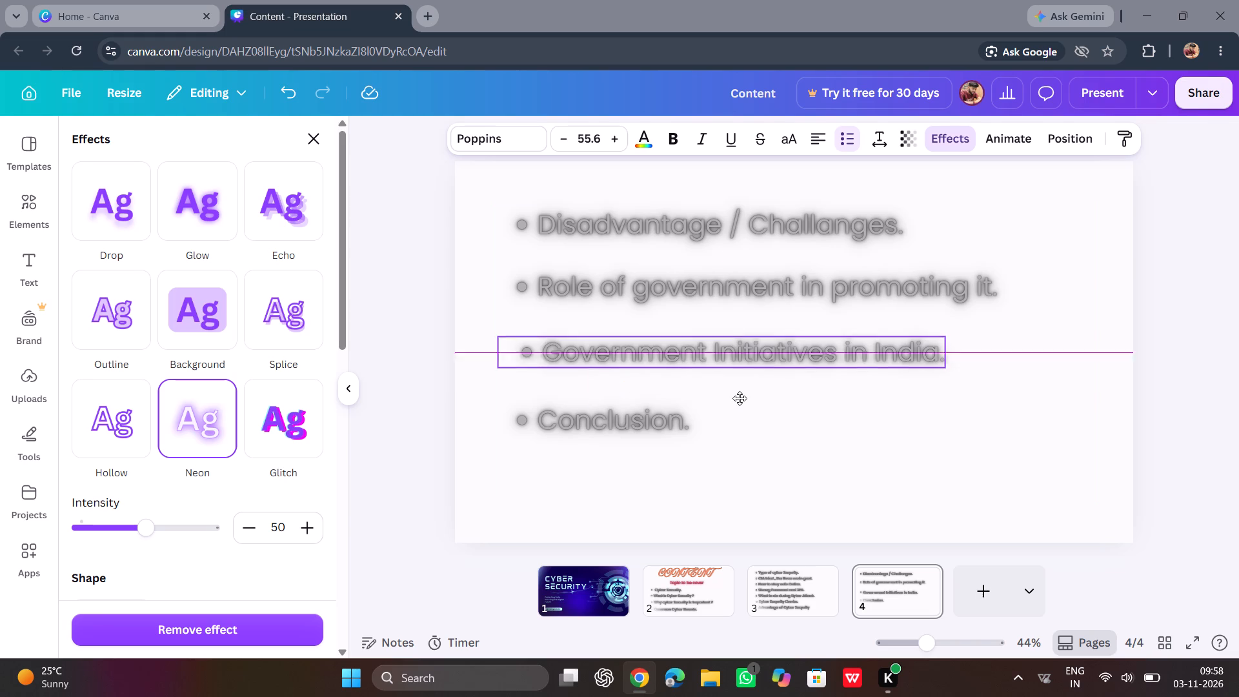
left_click_drag(740, 398, 740, 396)
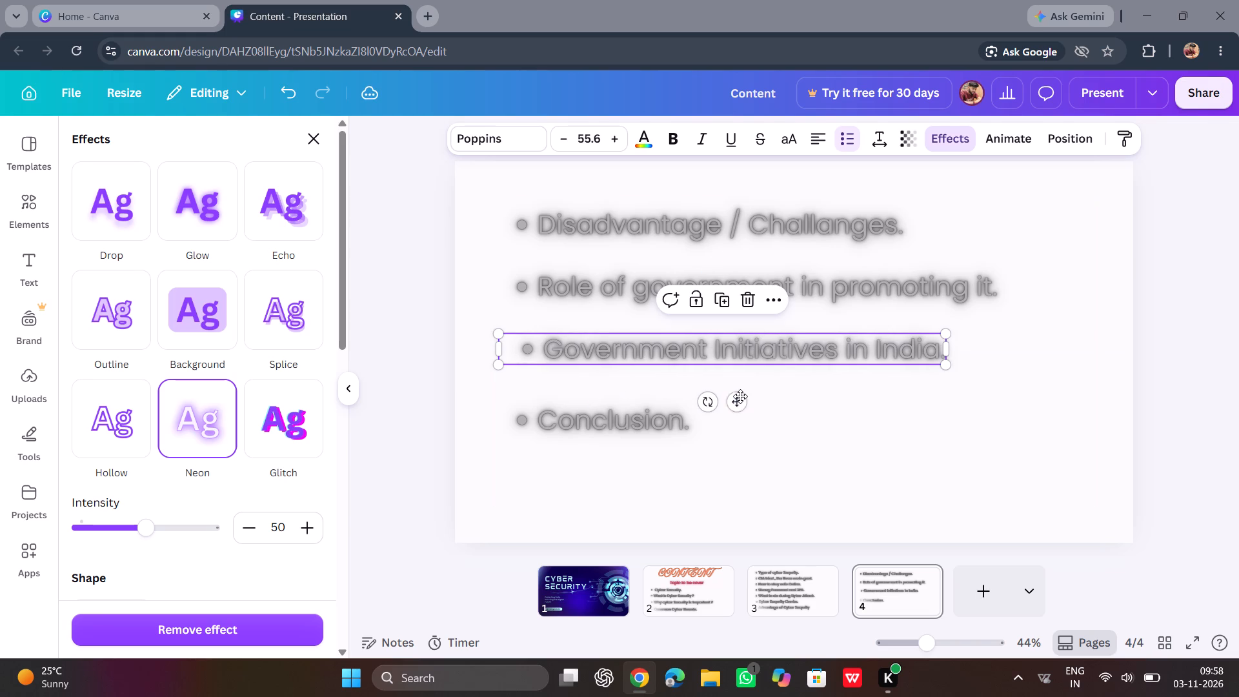
left_click(691, 431)
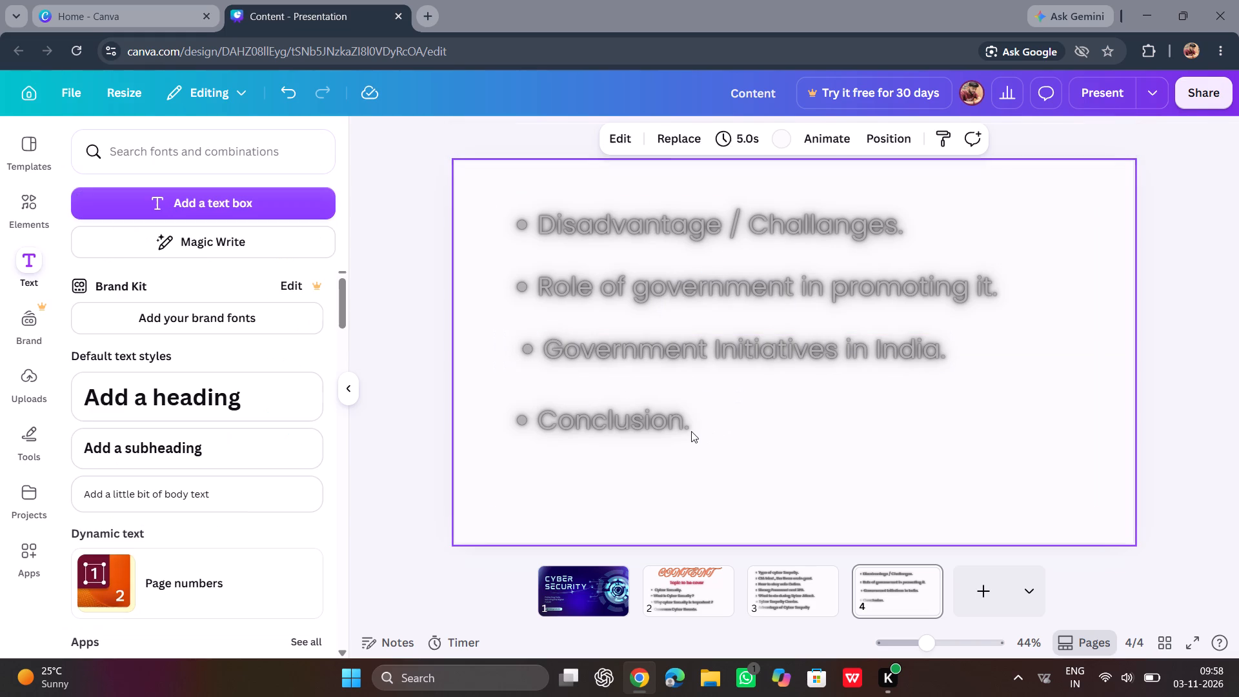
left_click(680, 423)
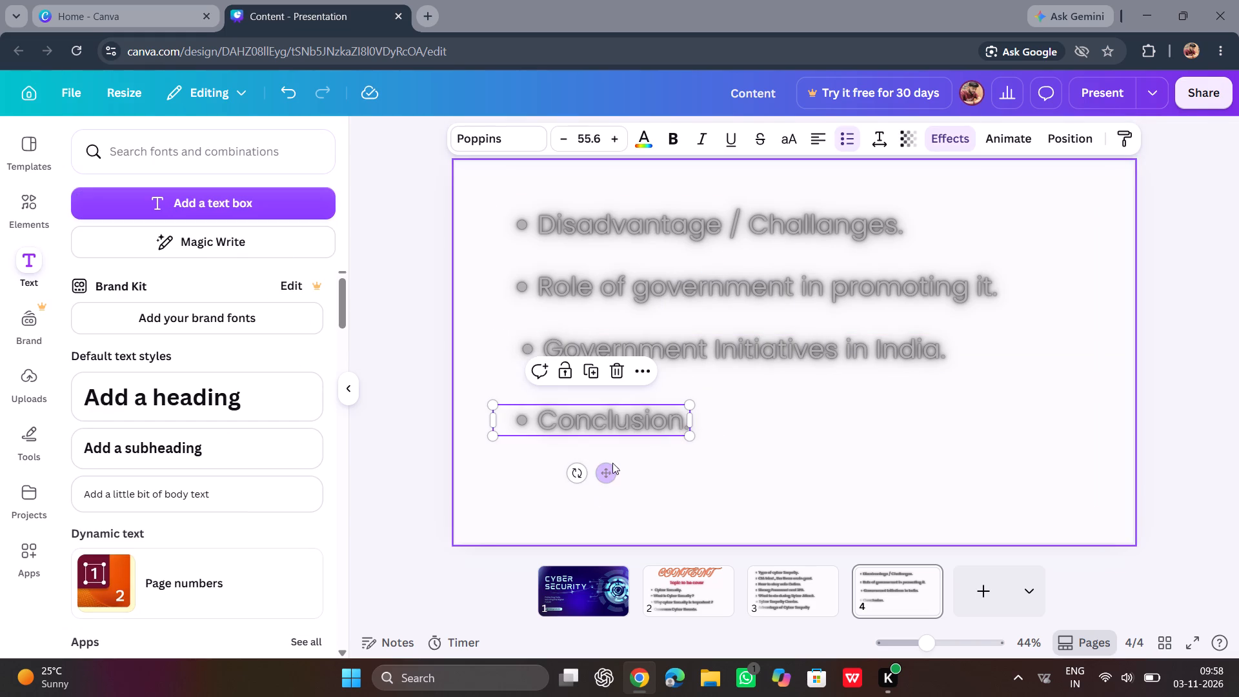
left_click(607, 465)
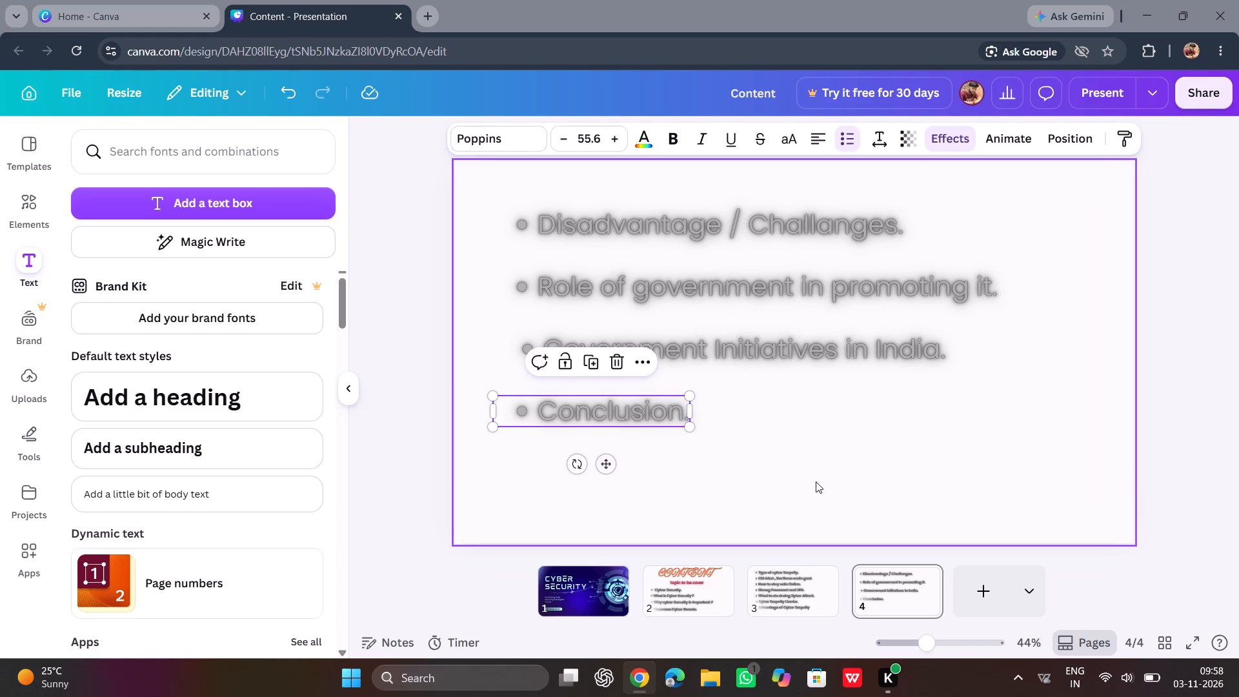
left_click(820, 480)
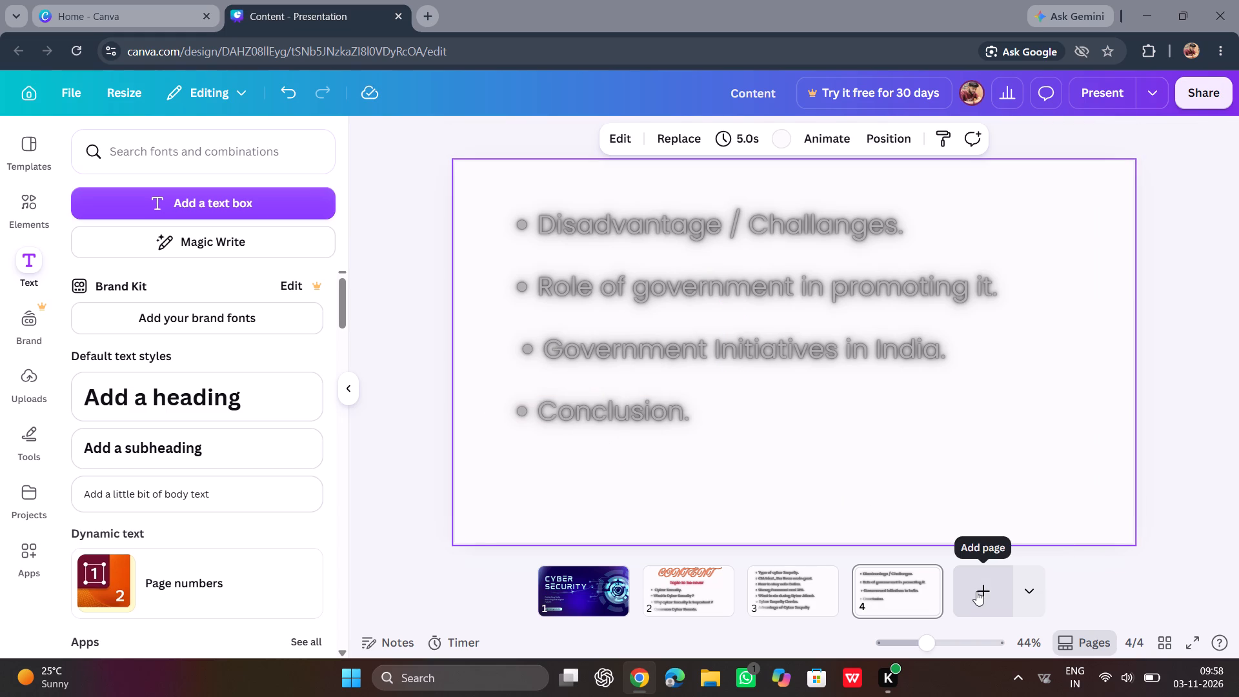
Add a fifth page and insert a heading on it reading "Cyber security".
left_click(976, 591)
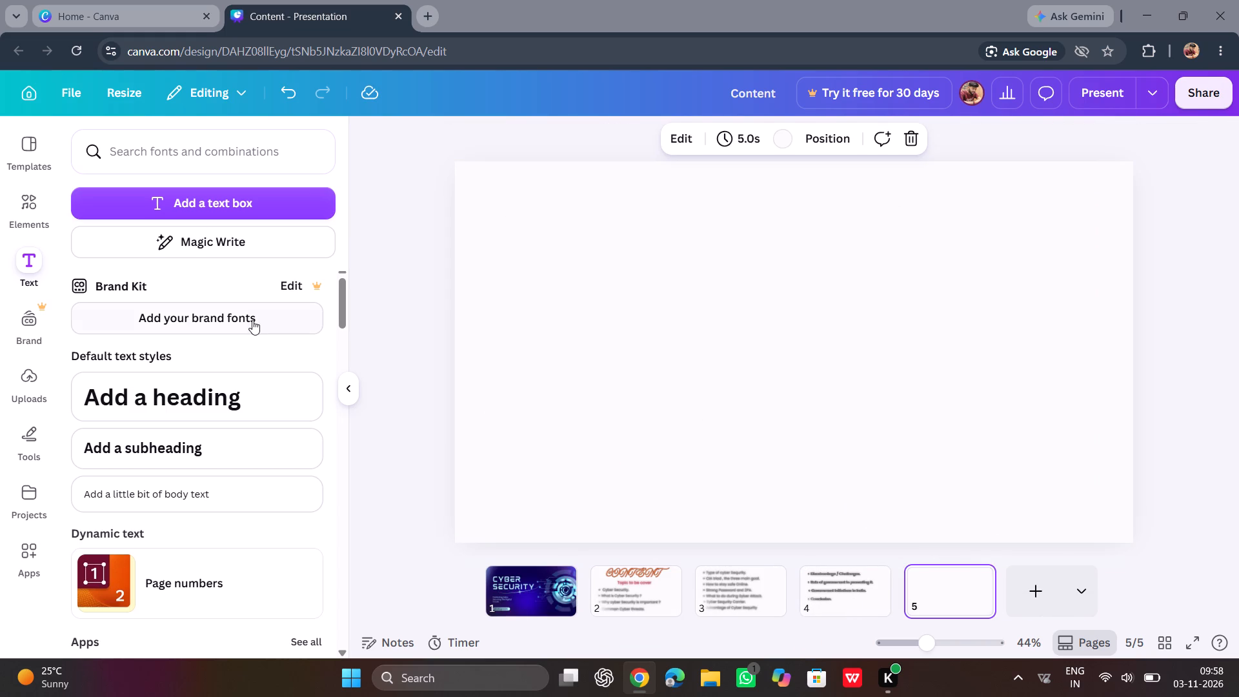
left_click(229, 388)
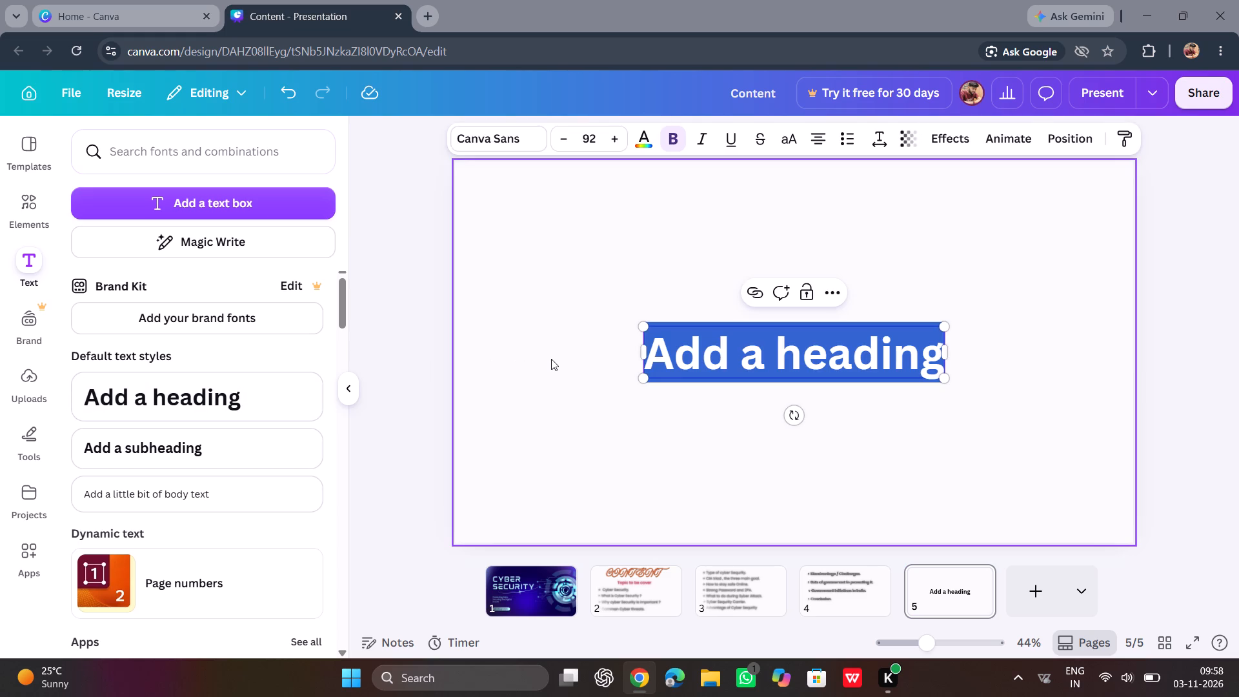
type("Cy")
type("ber secu")
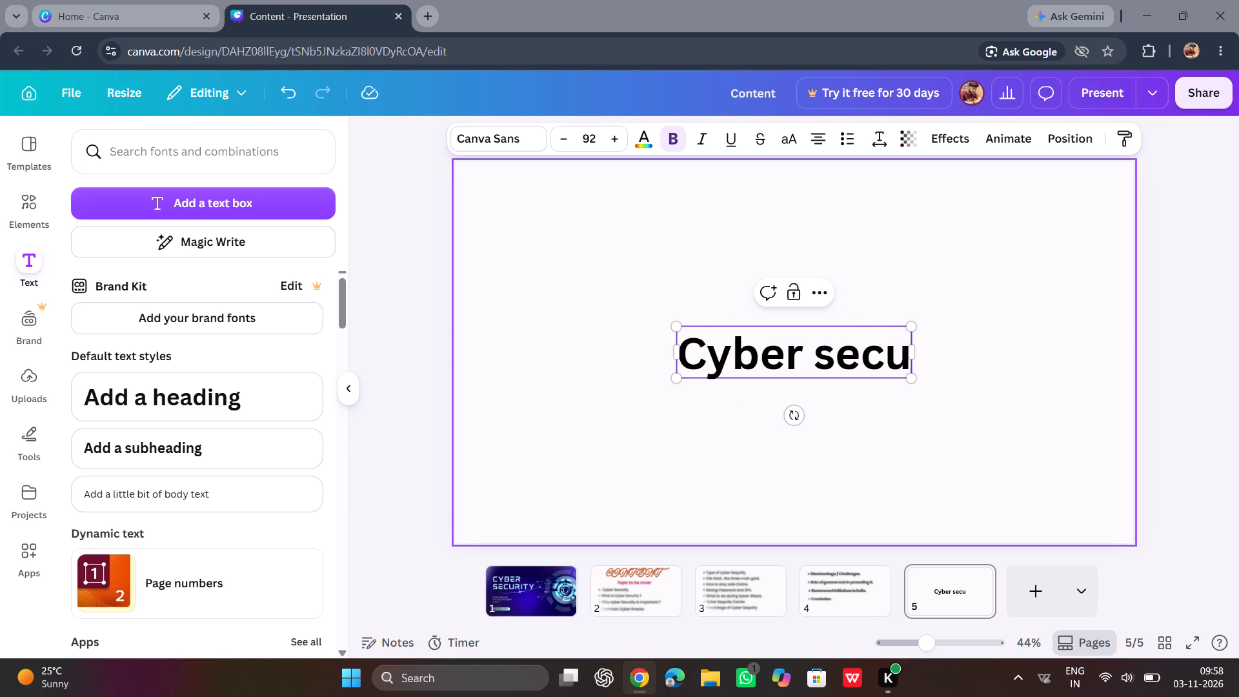
type("rity")
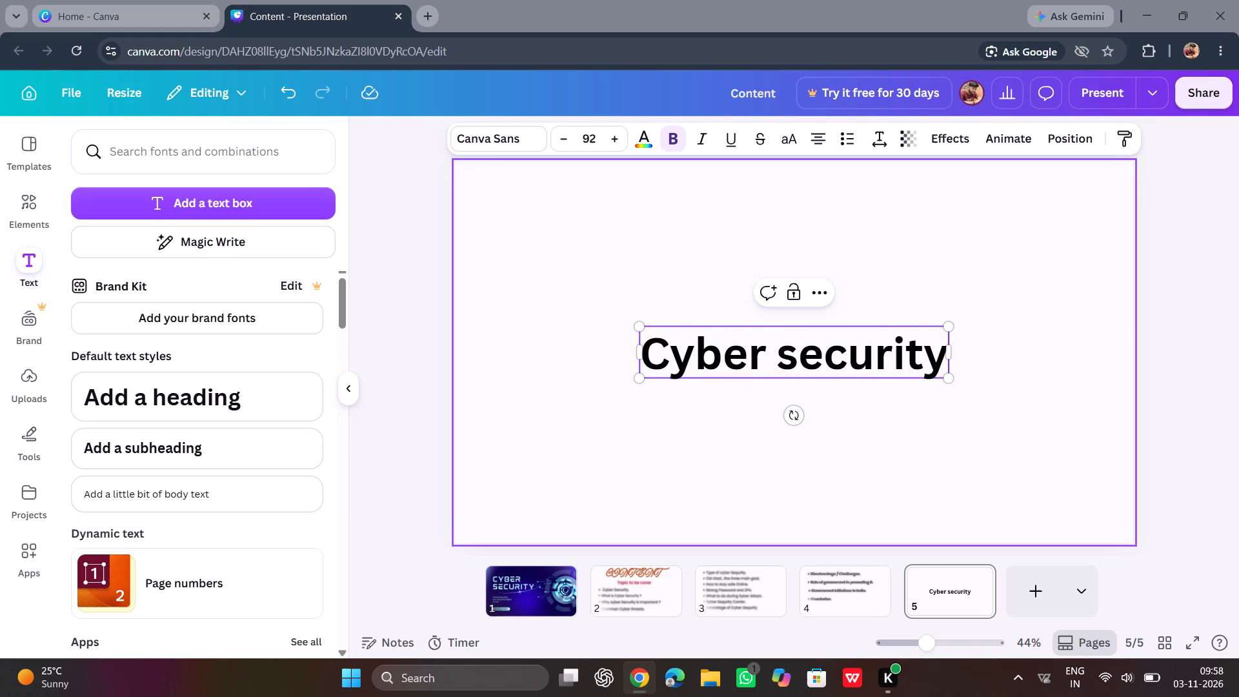
Reduce the "Cyber security" heading's font size to 80.
triple_click(566, 141)
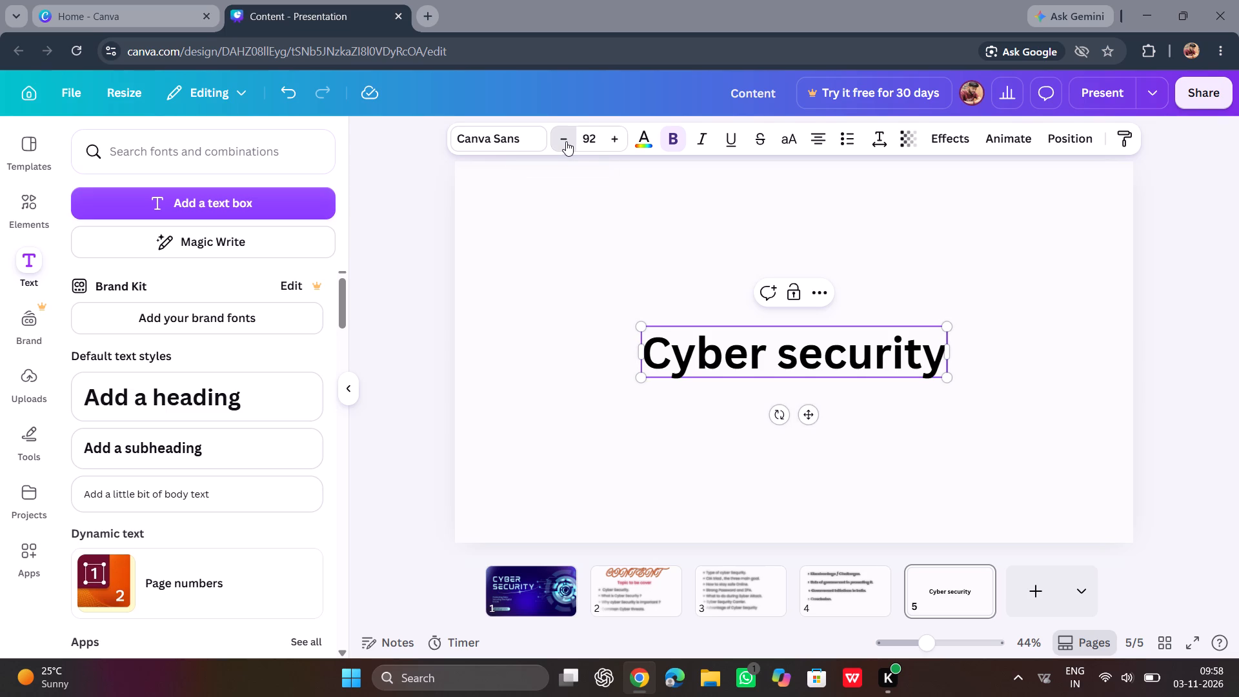
triple_click(566, 141)
triple_click(566, 141)
left_click(566, 141)
left_click(566, 141)
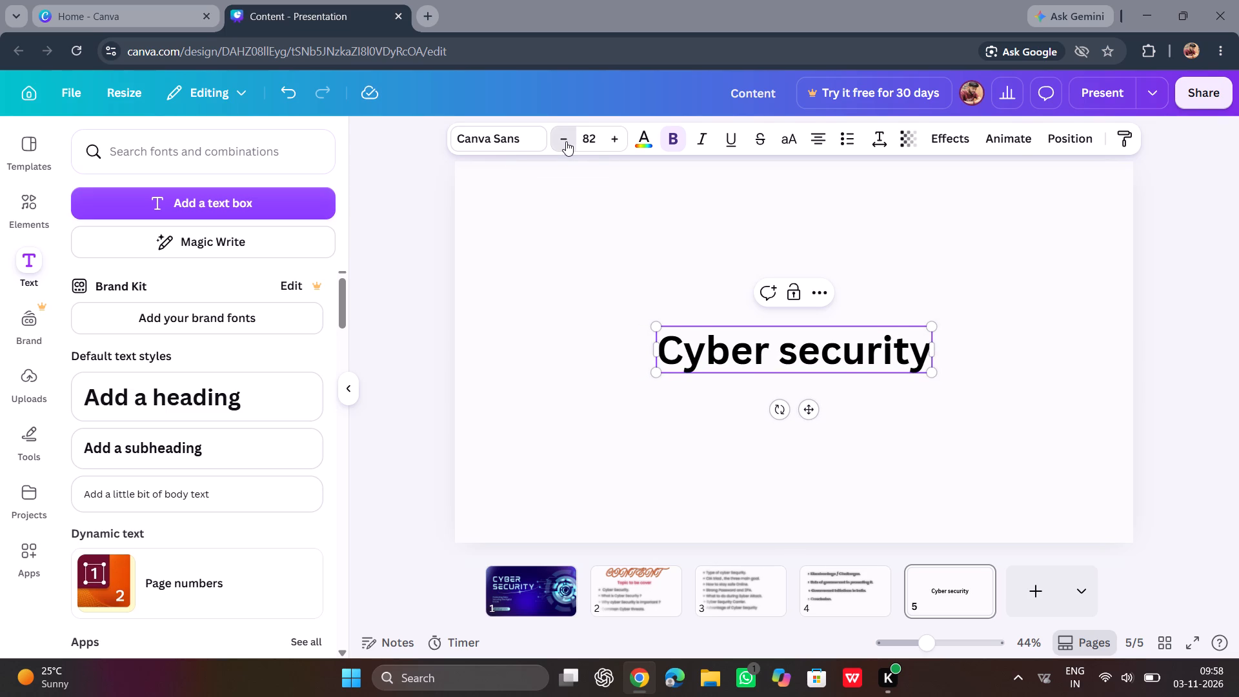
left_click(566, 141)
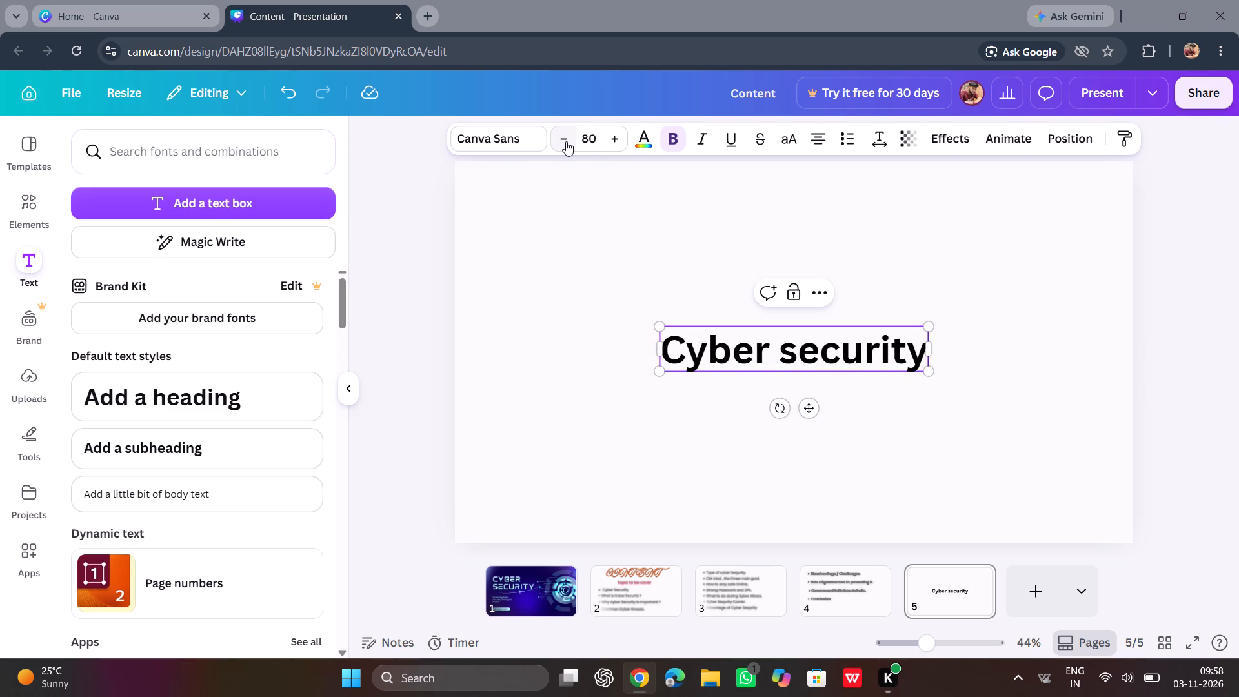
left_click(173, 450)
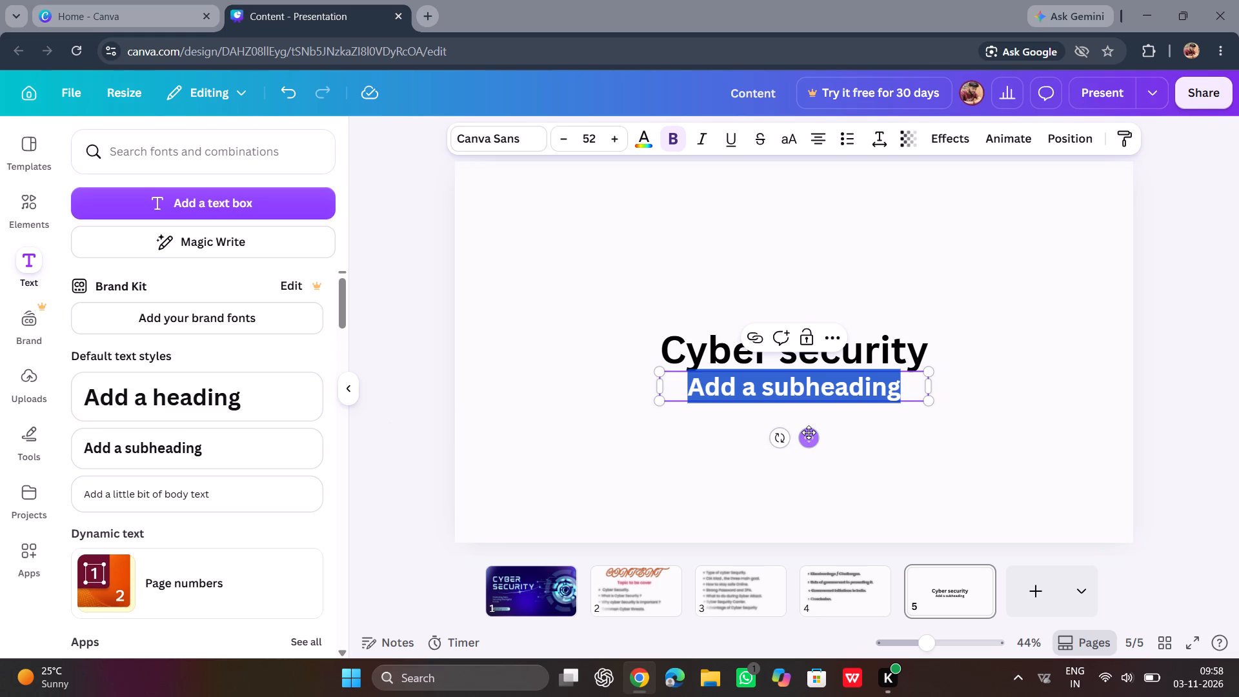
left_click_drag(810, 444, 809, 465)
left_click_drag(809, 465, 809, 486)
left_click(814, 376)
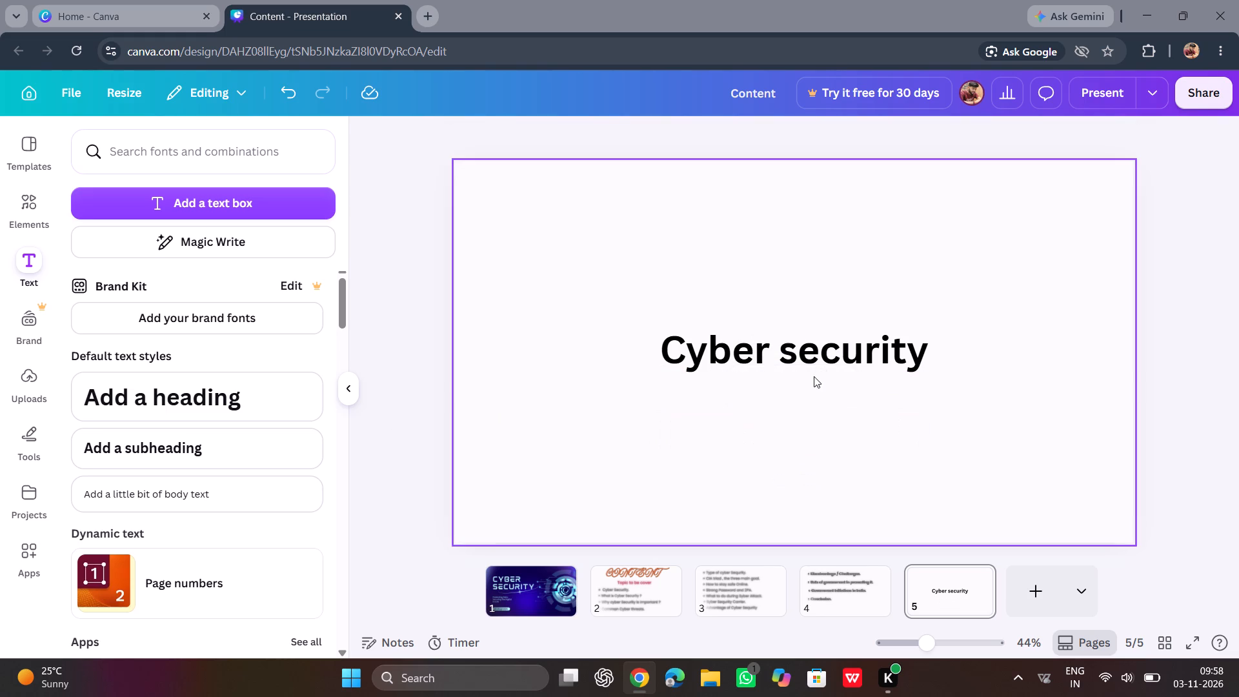
Reduce the "Cyber security" heading's font size to 75.
left_click(808, 345)
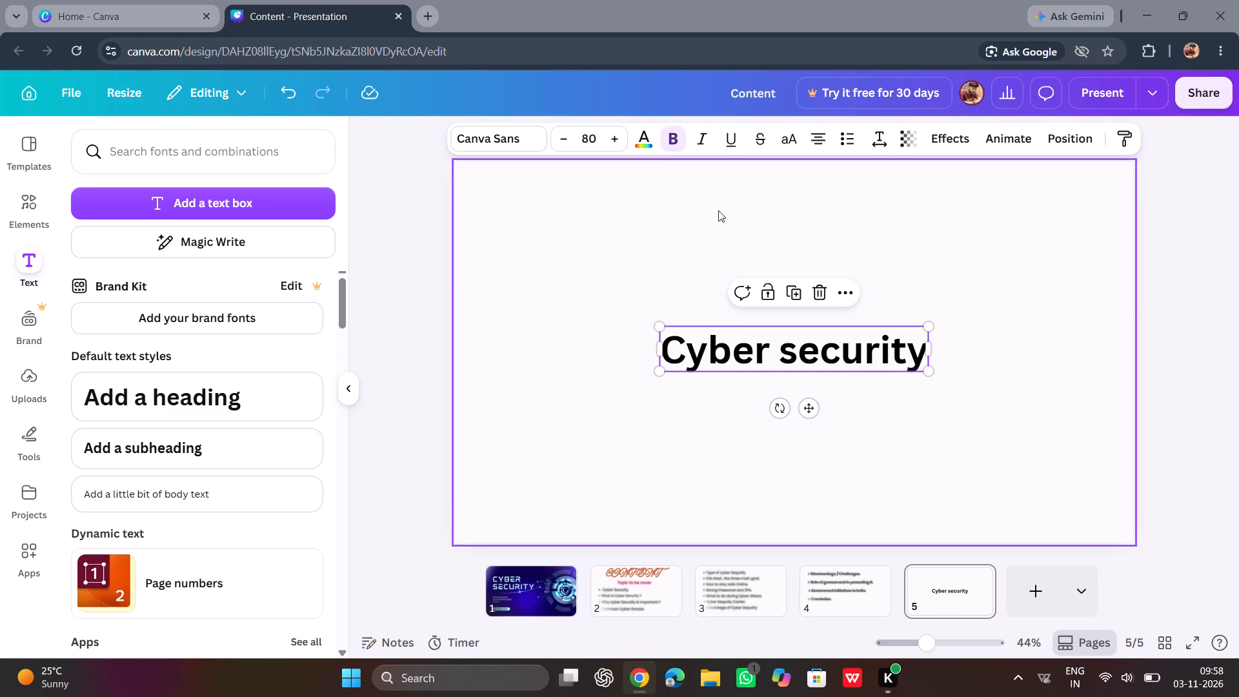
triple_click(559, 134)
left_click(559, 134)
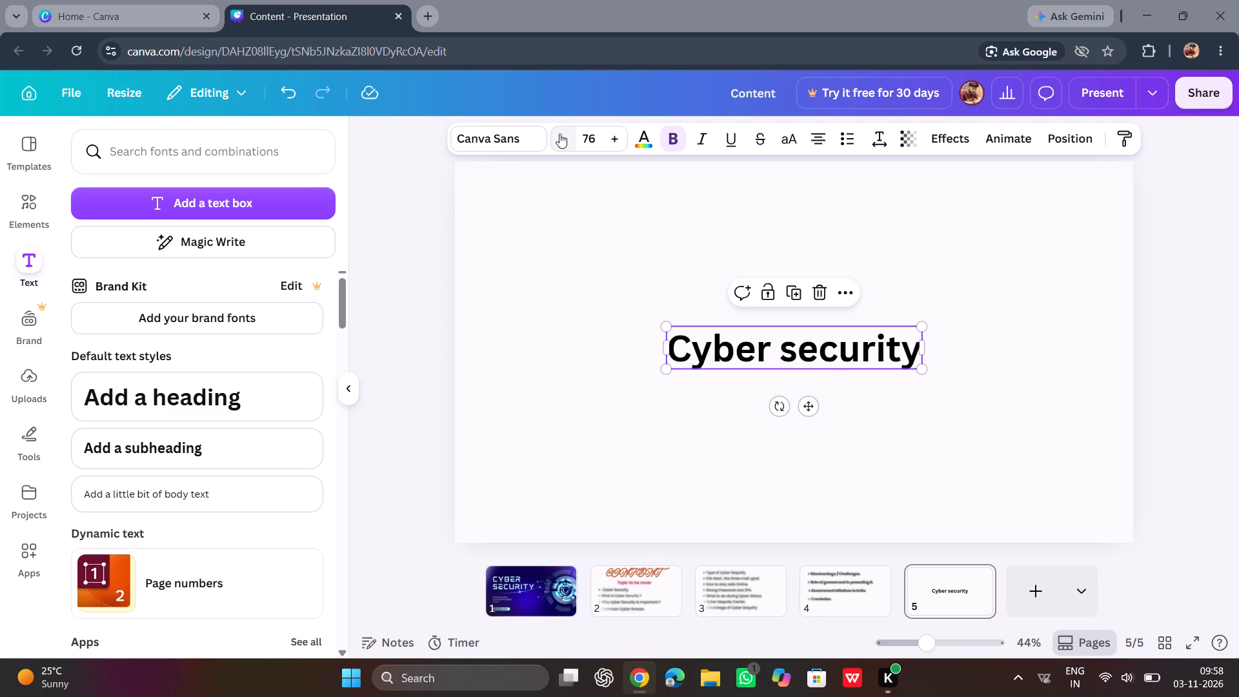
left_click(559, 134)
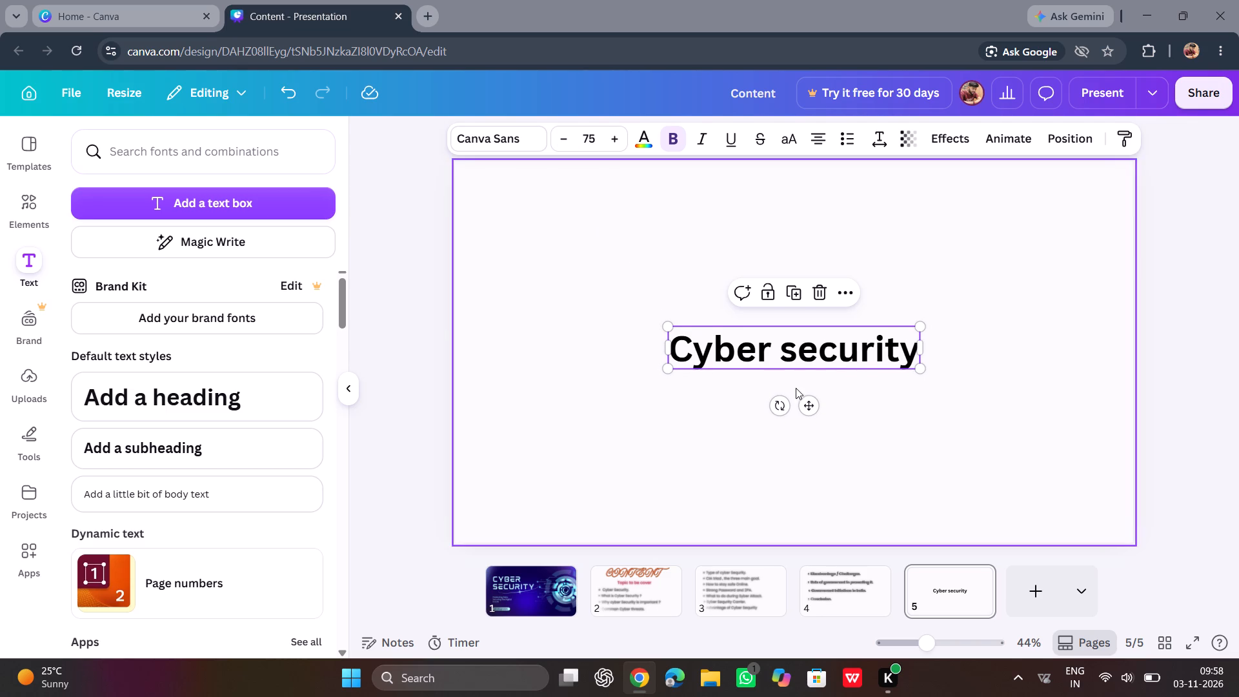
Move the "Cyber security" heading up near the top of the fifth page, roughly centred horizontally.
left_click_drag(809, 403, 808, 303)
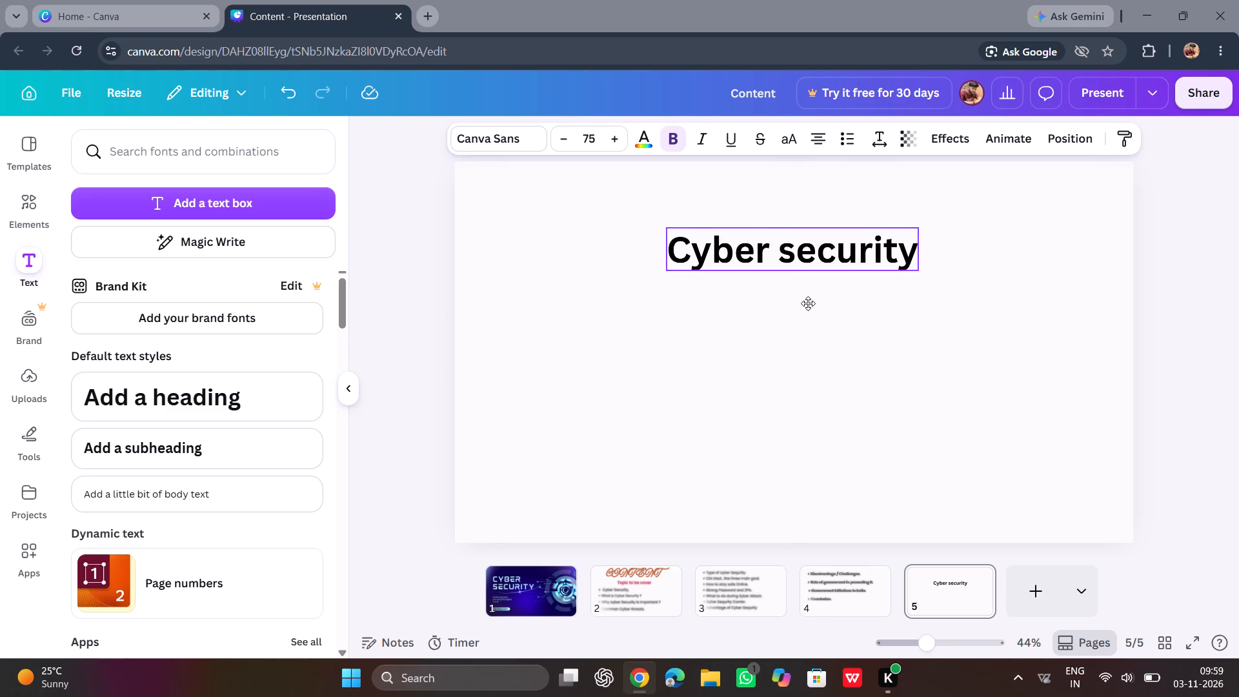
left_click_drag(808, 303, 801, 282)
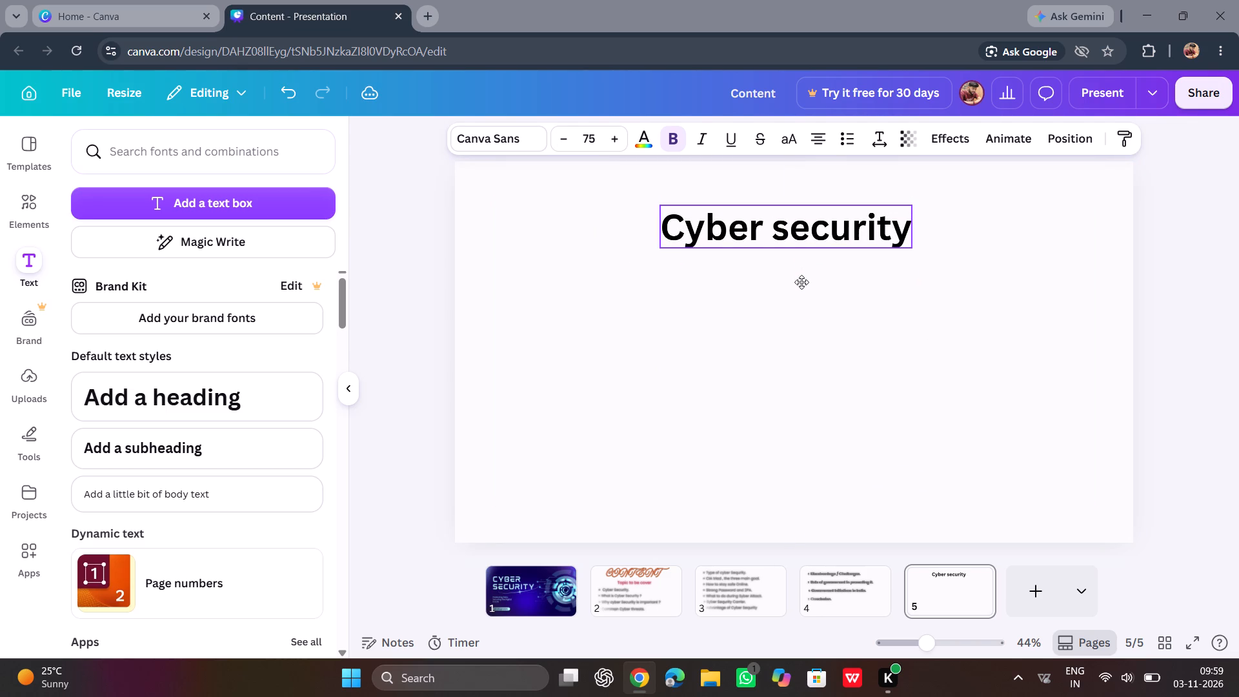
left_click_drag(801, 282, 800, 281)
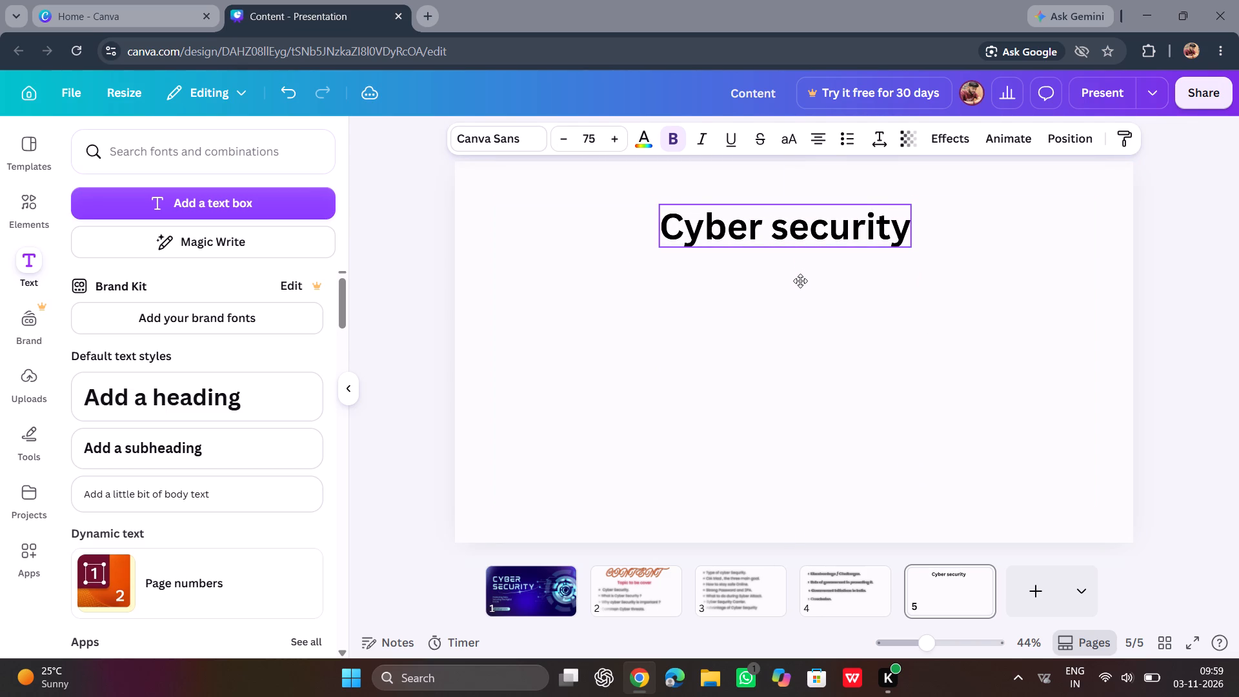
left_click_drag(800, 281, 800, 281)
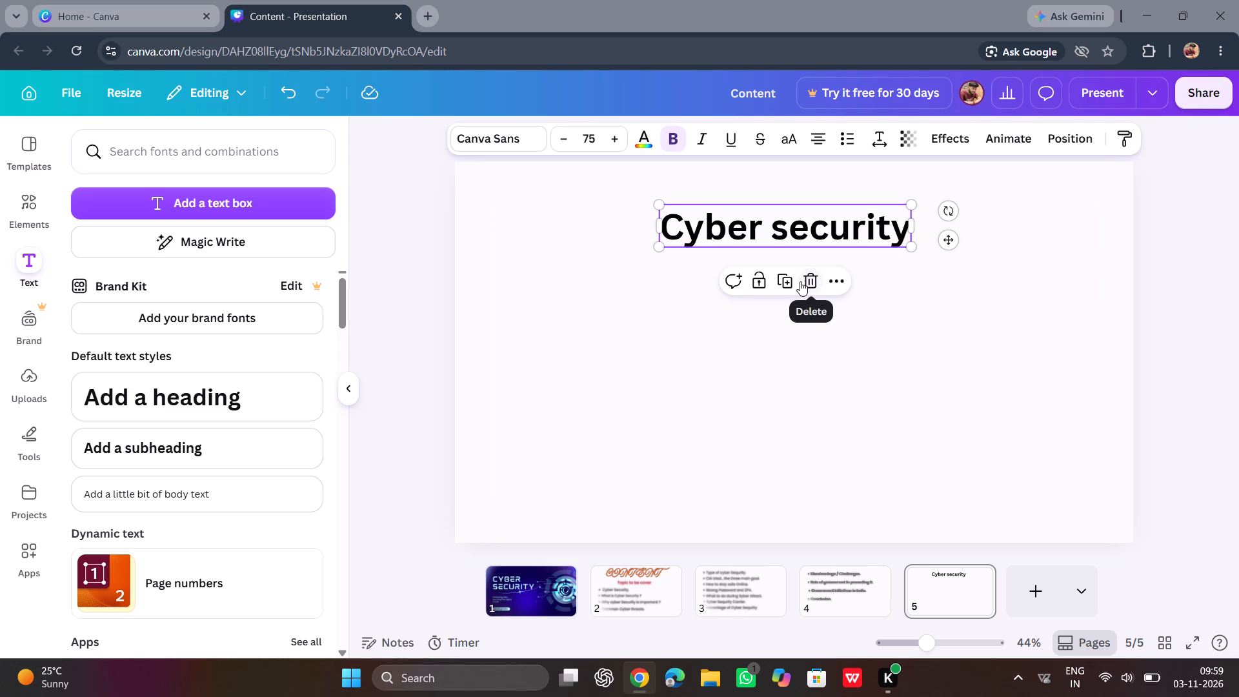
Try the Glitch and Drop text effects on the "Cyber security" heading, and apply the Echo effect.
left_click(940, 134)
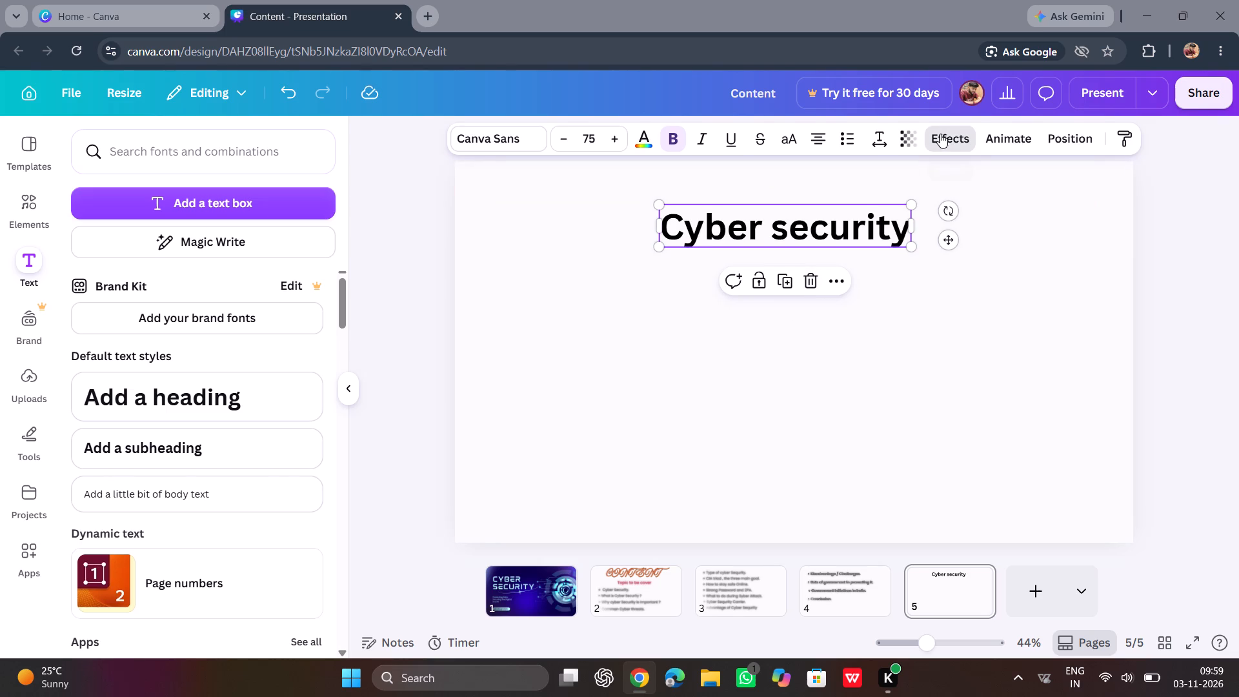
left_click(267, 421)
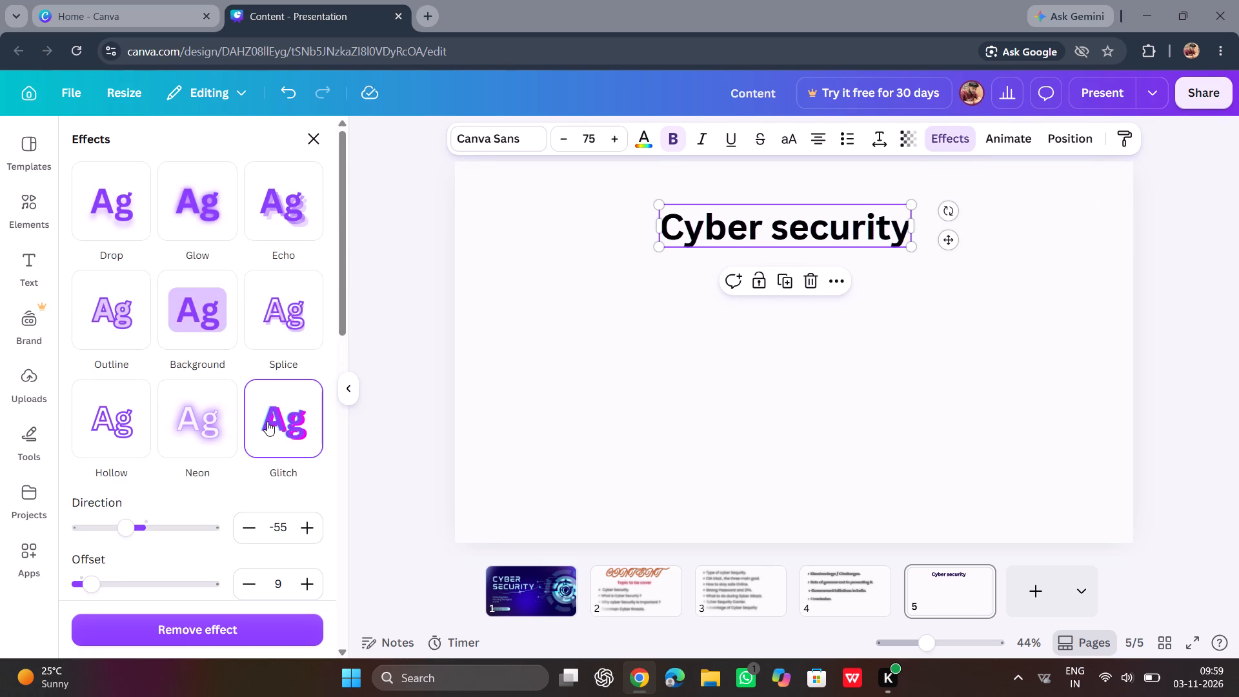
left_click(117, 217)
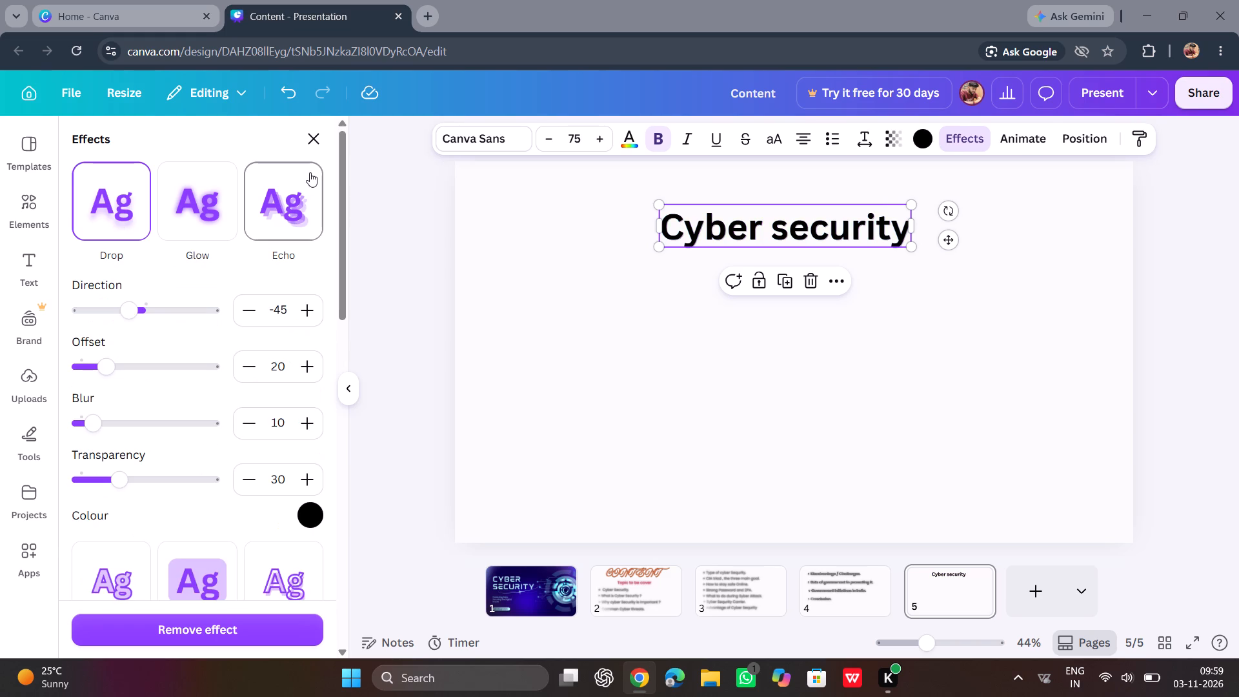
left_click(294, 186)
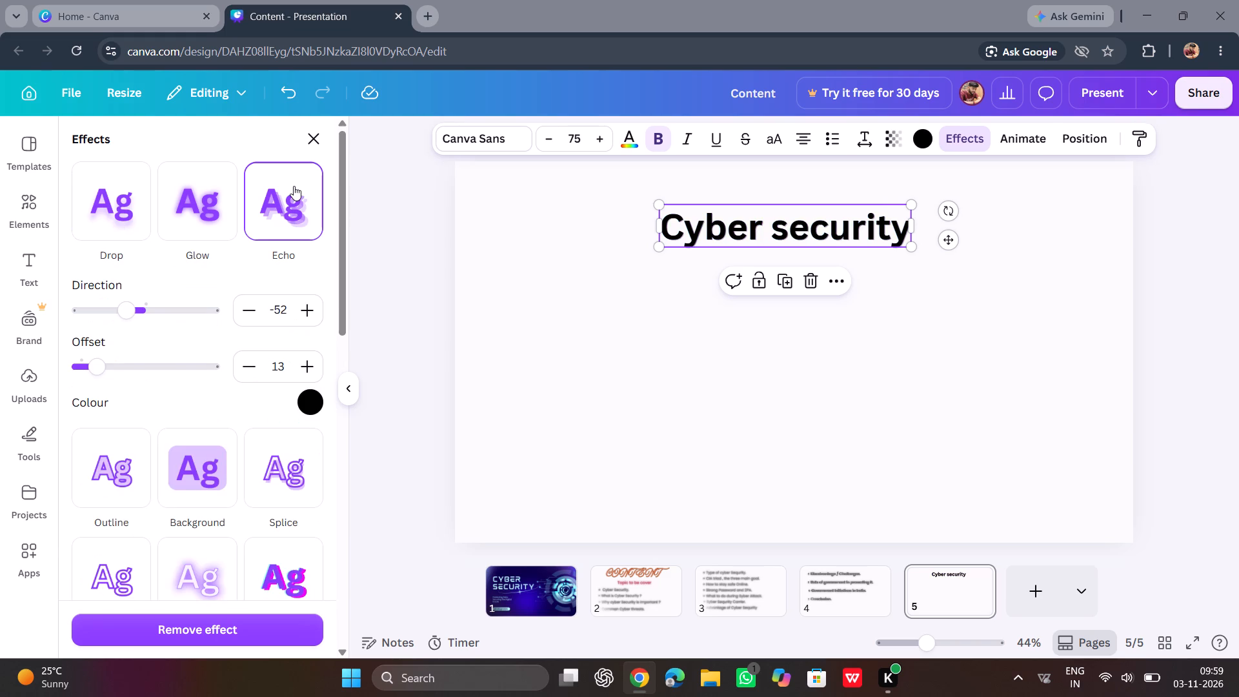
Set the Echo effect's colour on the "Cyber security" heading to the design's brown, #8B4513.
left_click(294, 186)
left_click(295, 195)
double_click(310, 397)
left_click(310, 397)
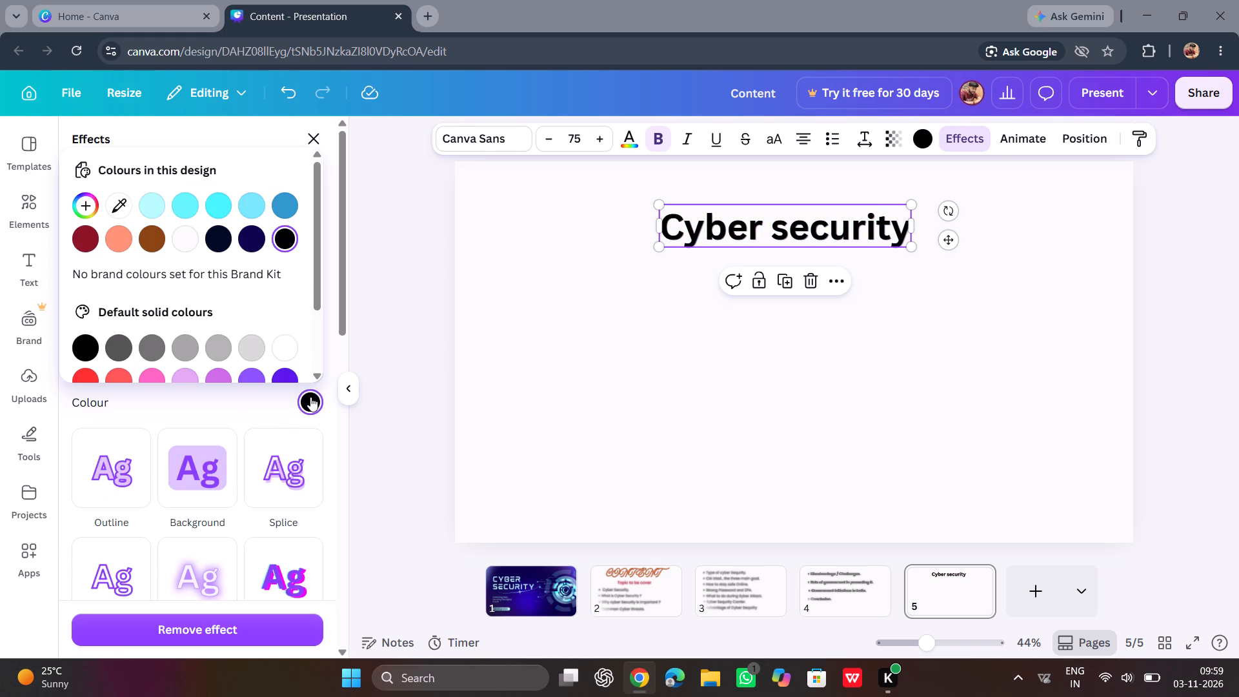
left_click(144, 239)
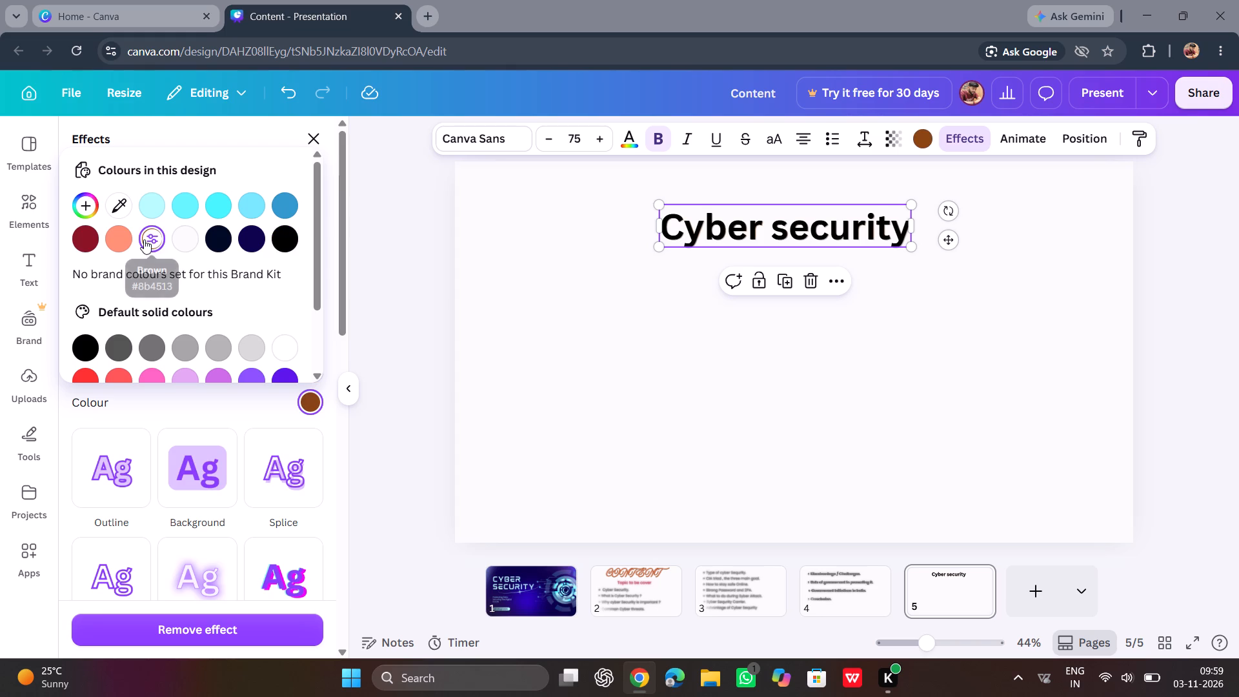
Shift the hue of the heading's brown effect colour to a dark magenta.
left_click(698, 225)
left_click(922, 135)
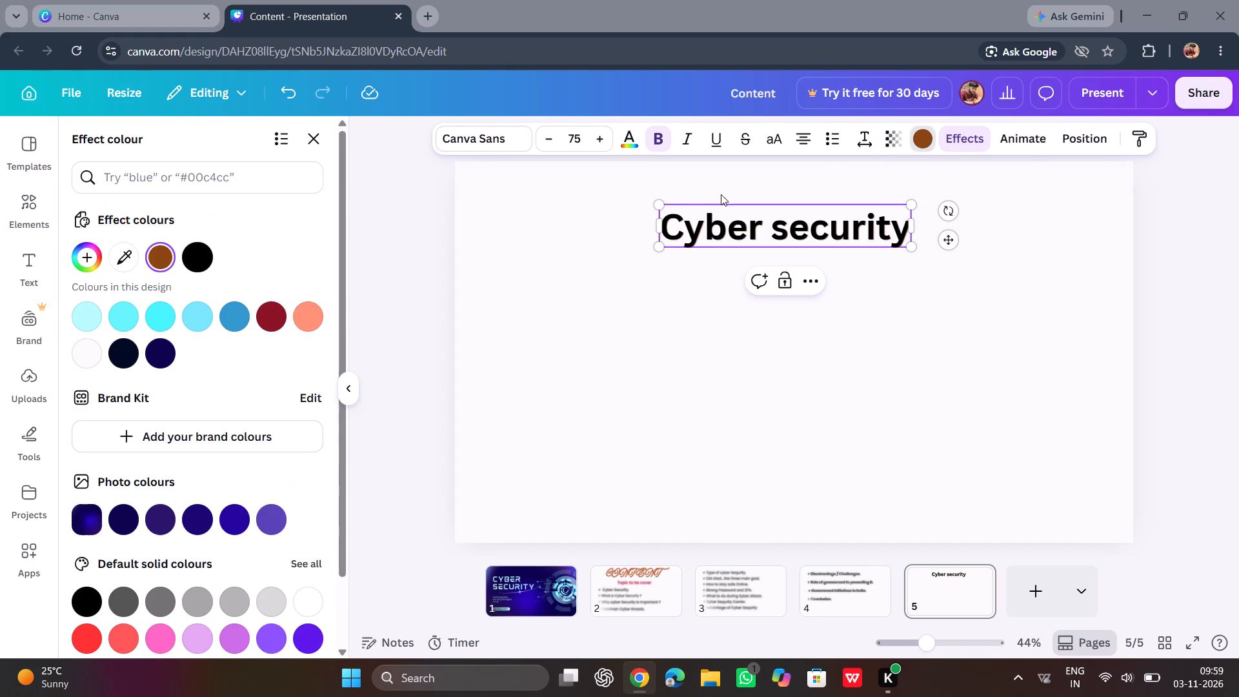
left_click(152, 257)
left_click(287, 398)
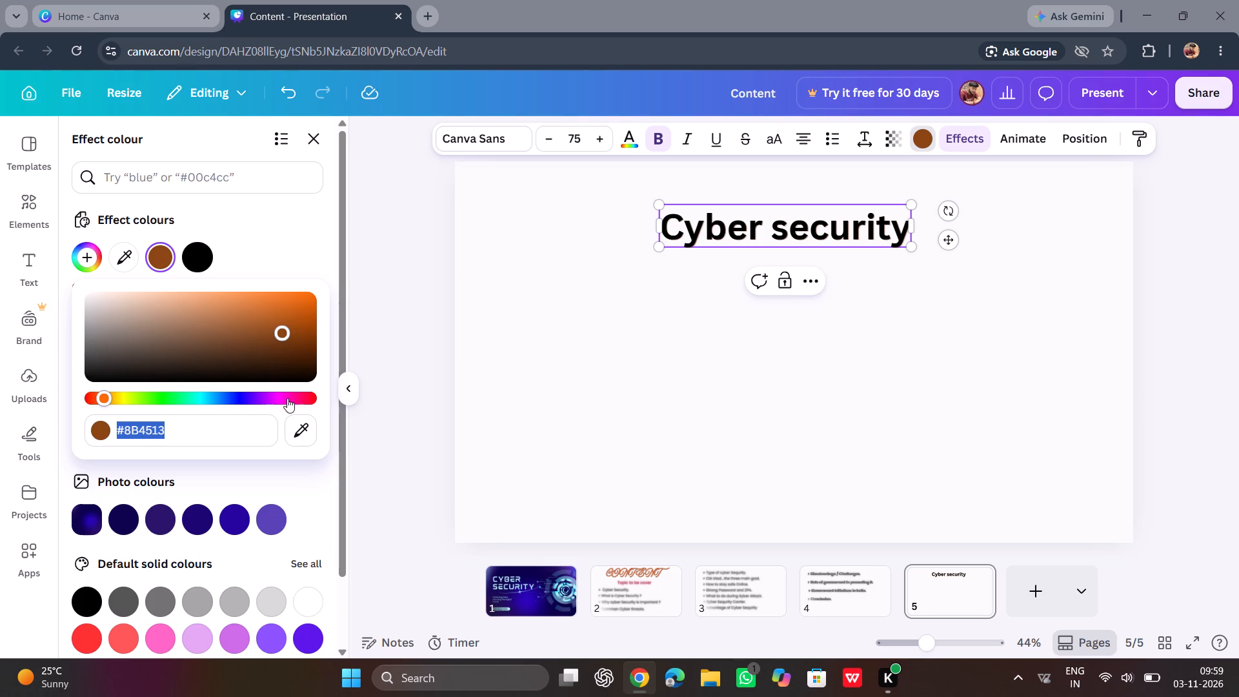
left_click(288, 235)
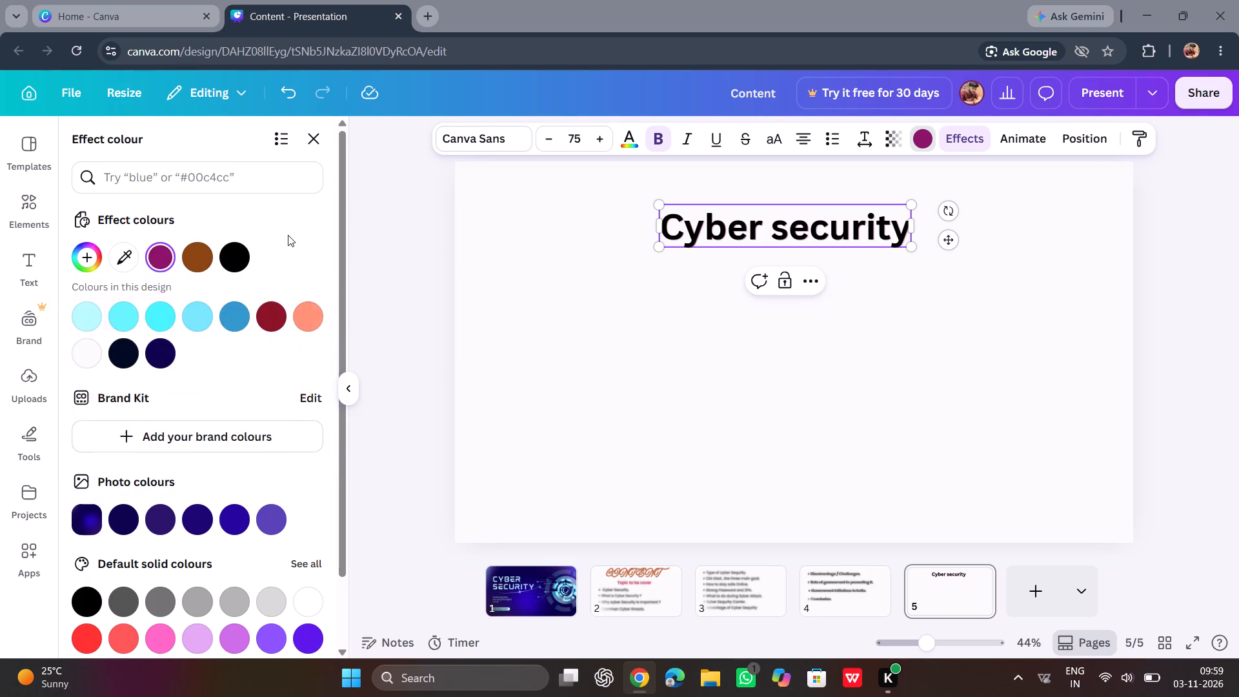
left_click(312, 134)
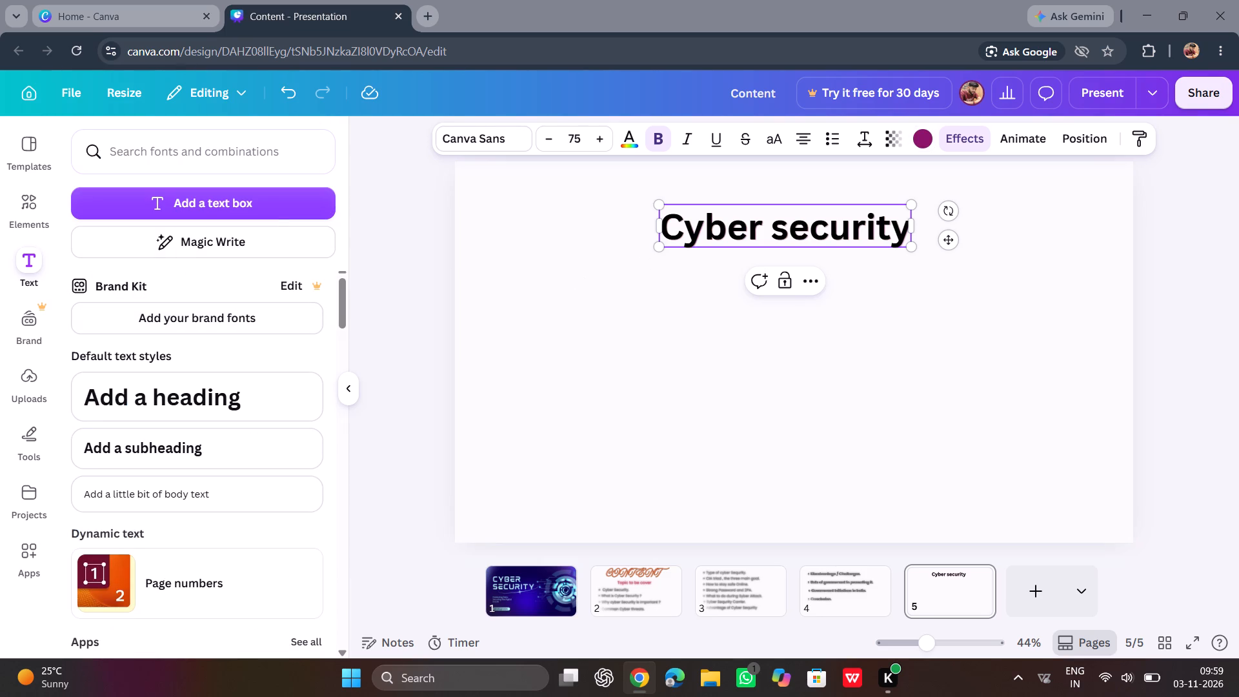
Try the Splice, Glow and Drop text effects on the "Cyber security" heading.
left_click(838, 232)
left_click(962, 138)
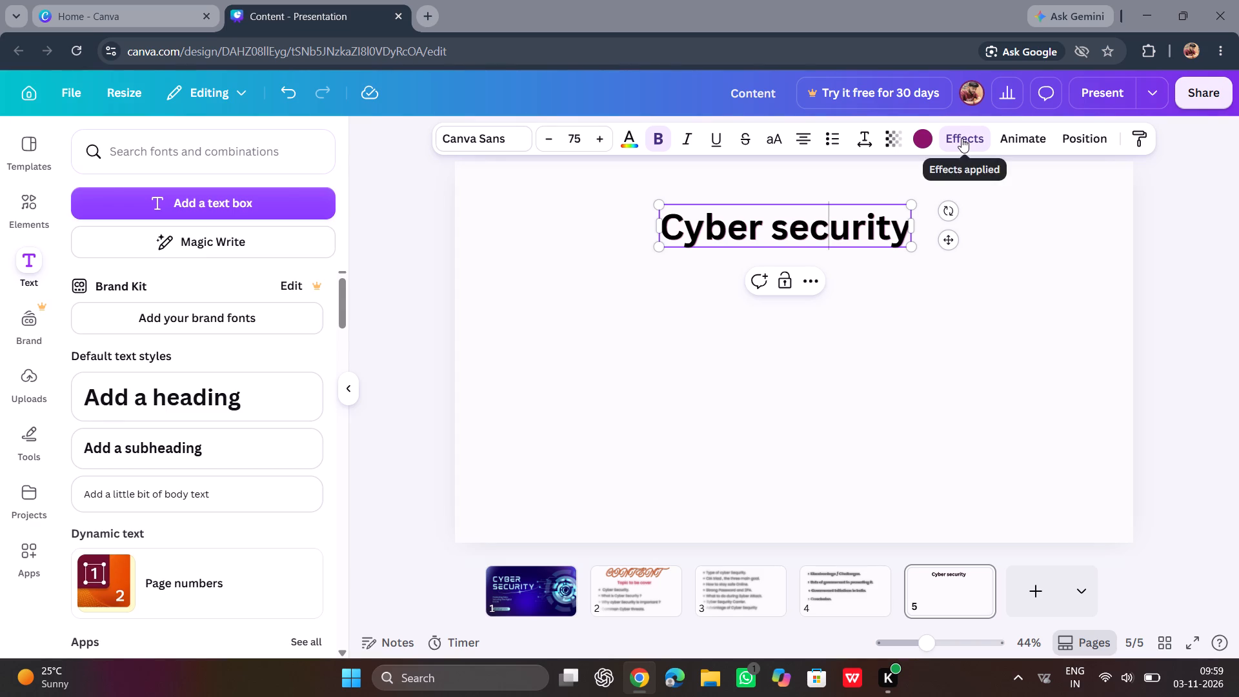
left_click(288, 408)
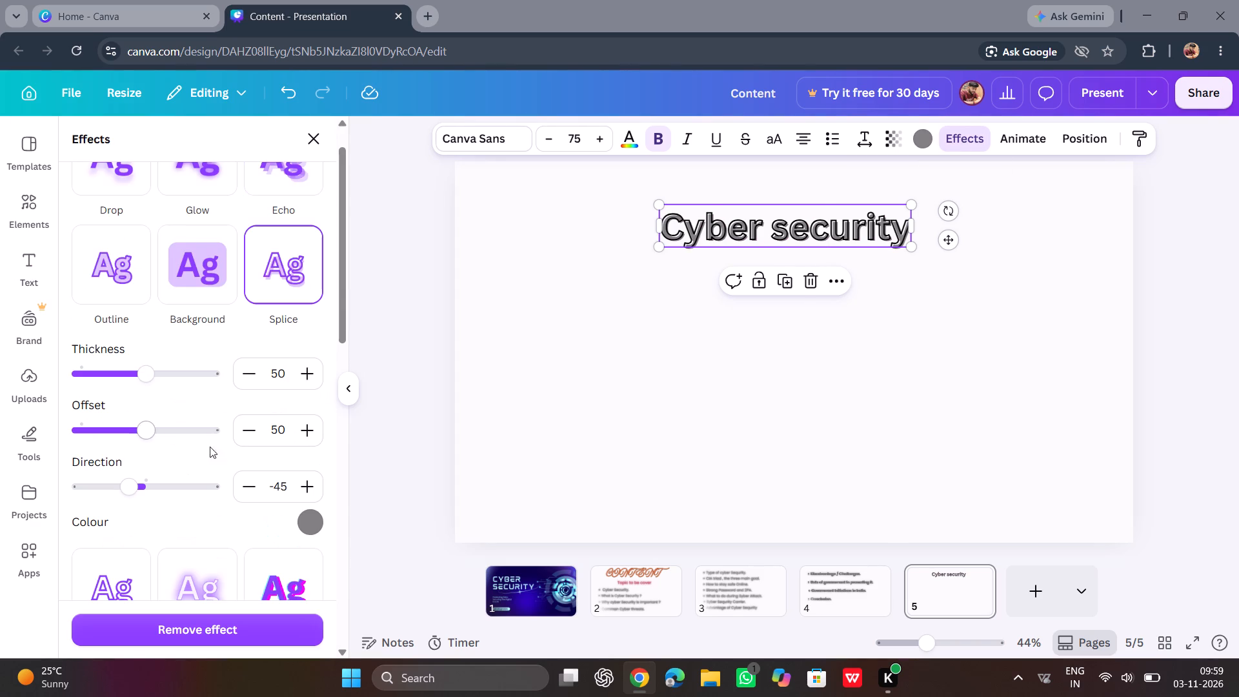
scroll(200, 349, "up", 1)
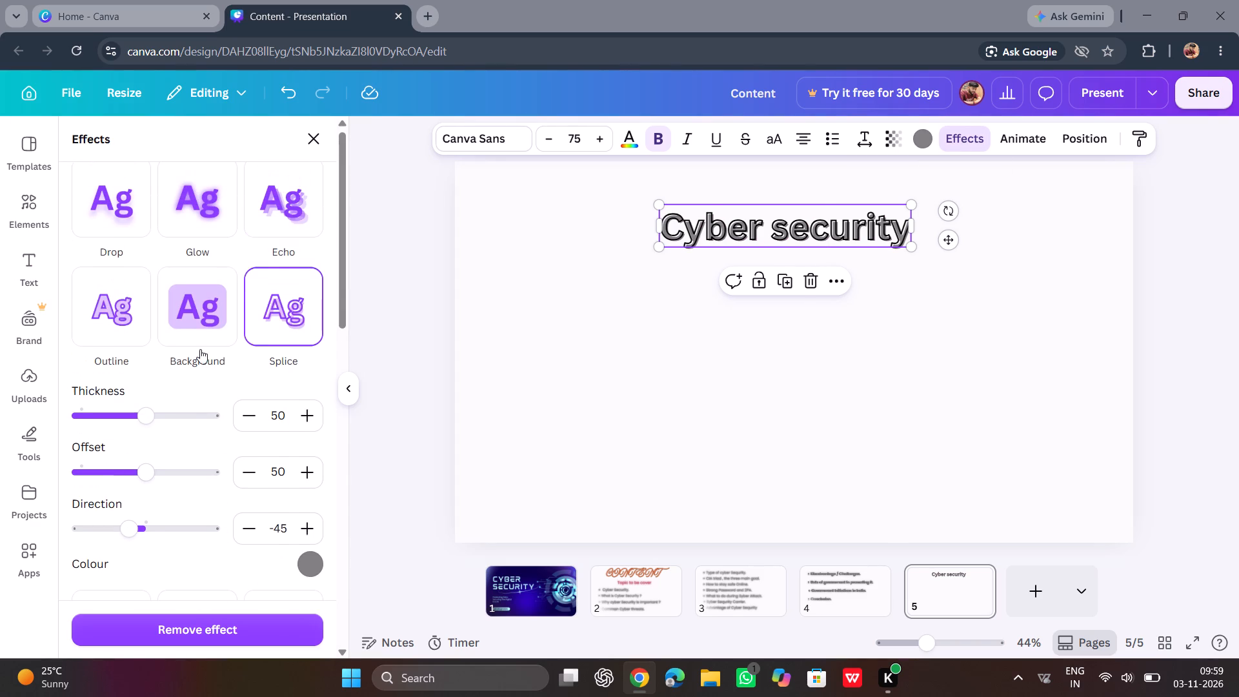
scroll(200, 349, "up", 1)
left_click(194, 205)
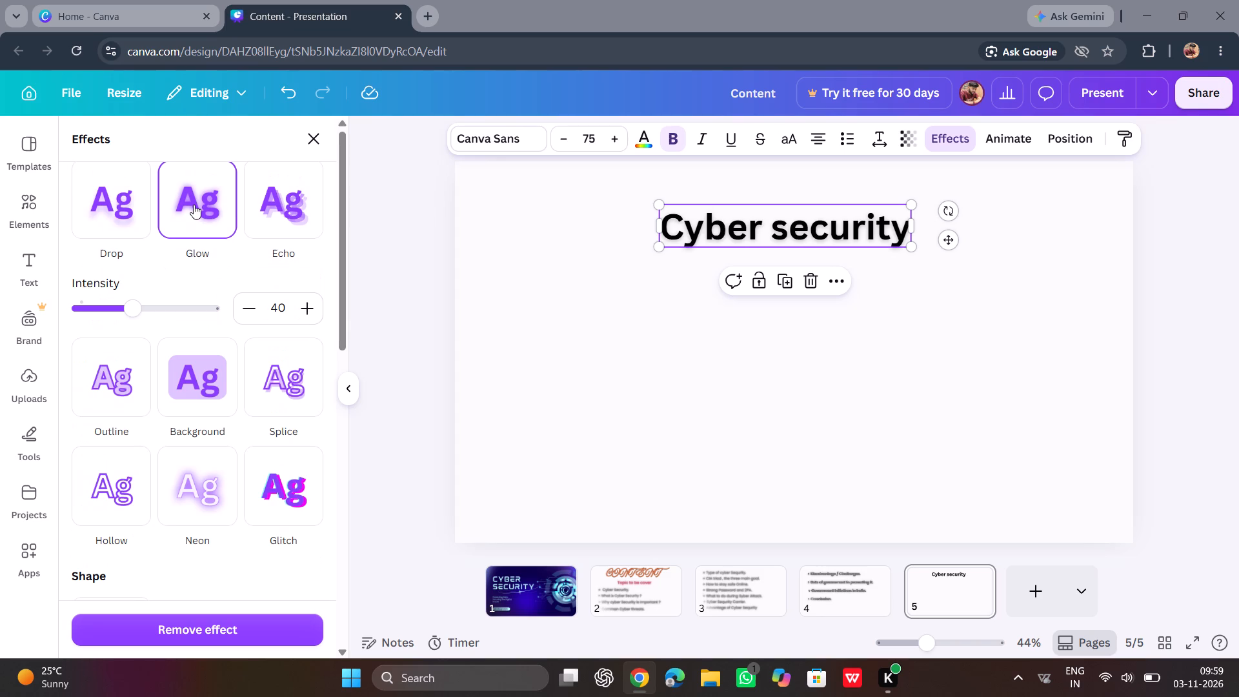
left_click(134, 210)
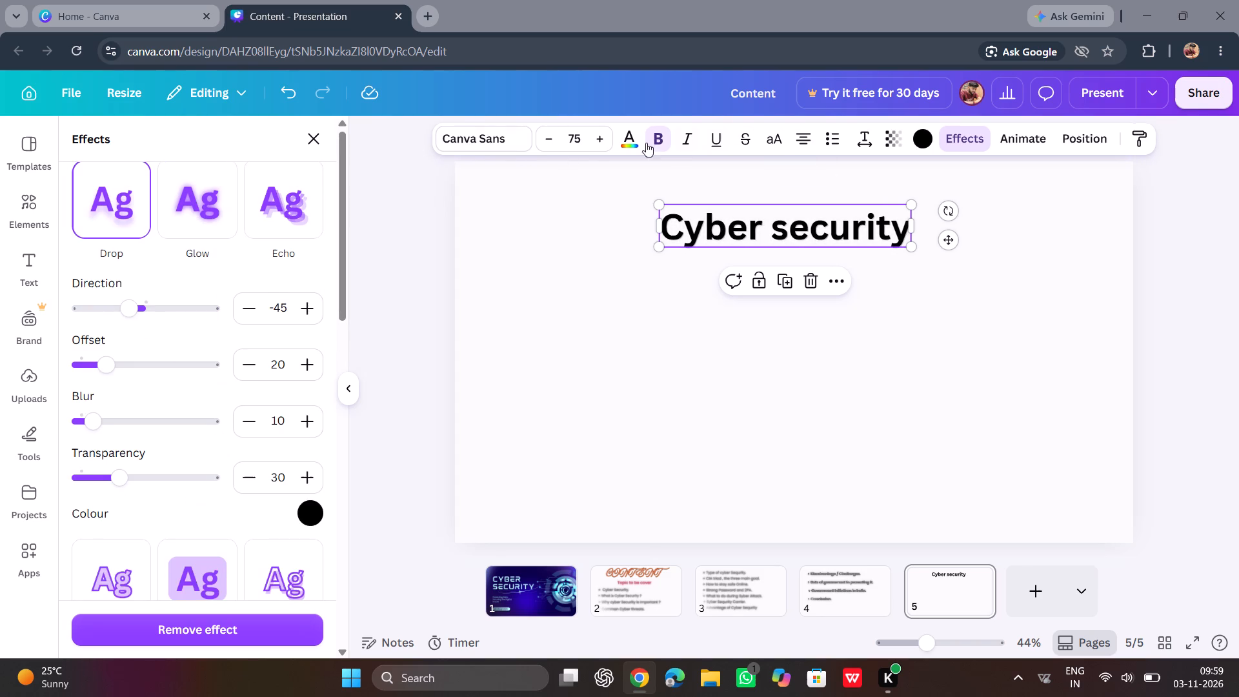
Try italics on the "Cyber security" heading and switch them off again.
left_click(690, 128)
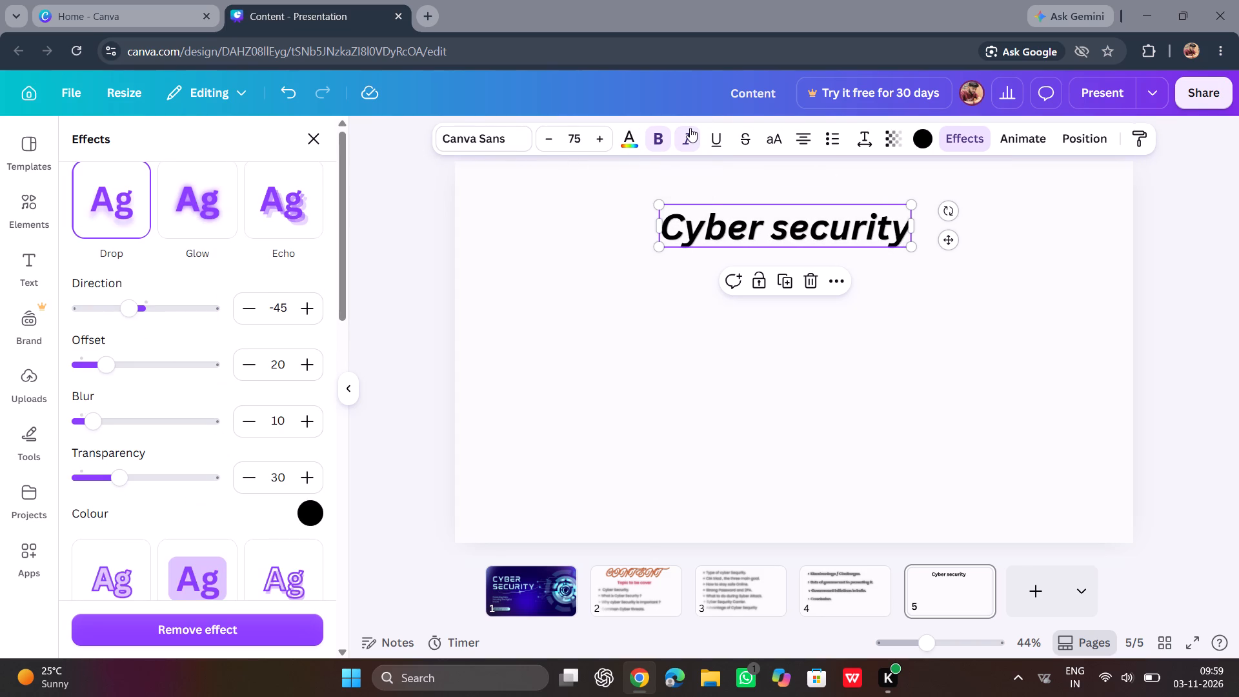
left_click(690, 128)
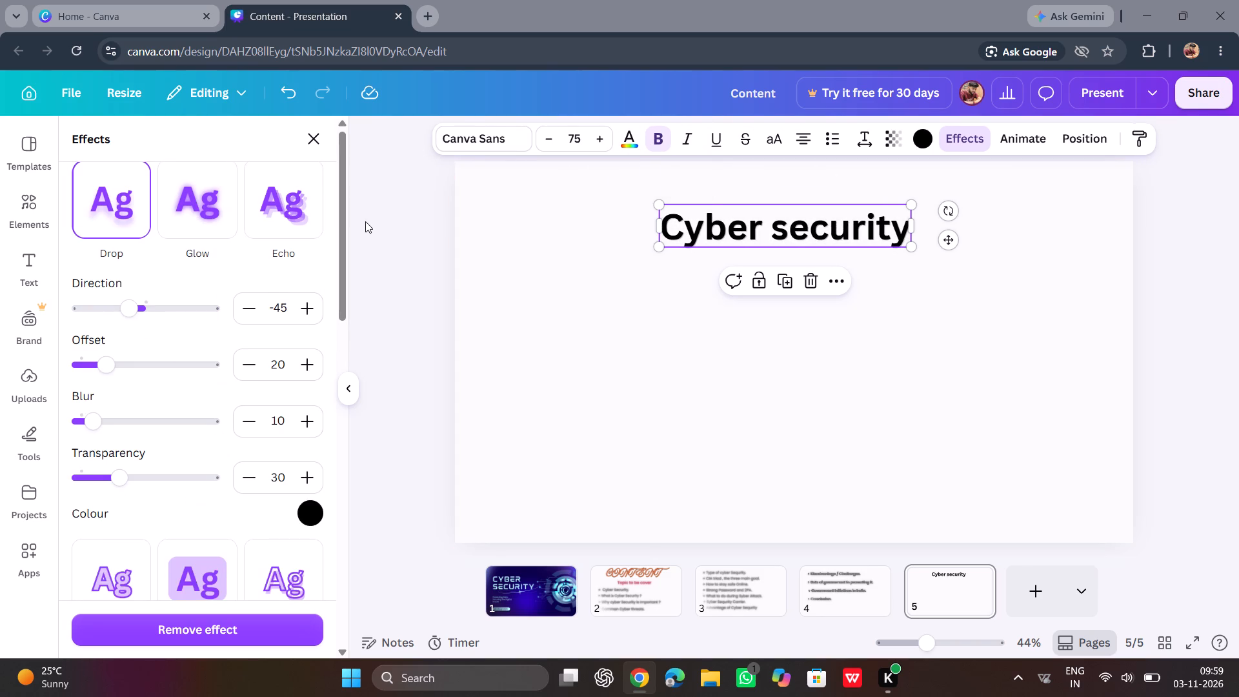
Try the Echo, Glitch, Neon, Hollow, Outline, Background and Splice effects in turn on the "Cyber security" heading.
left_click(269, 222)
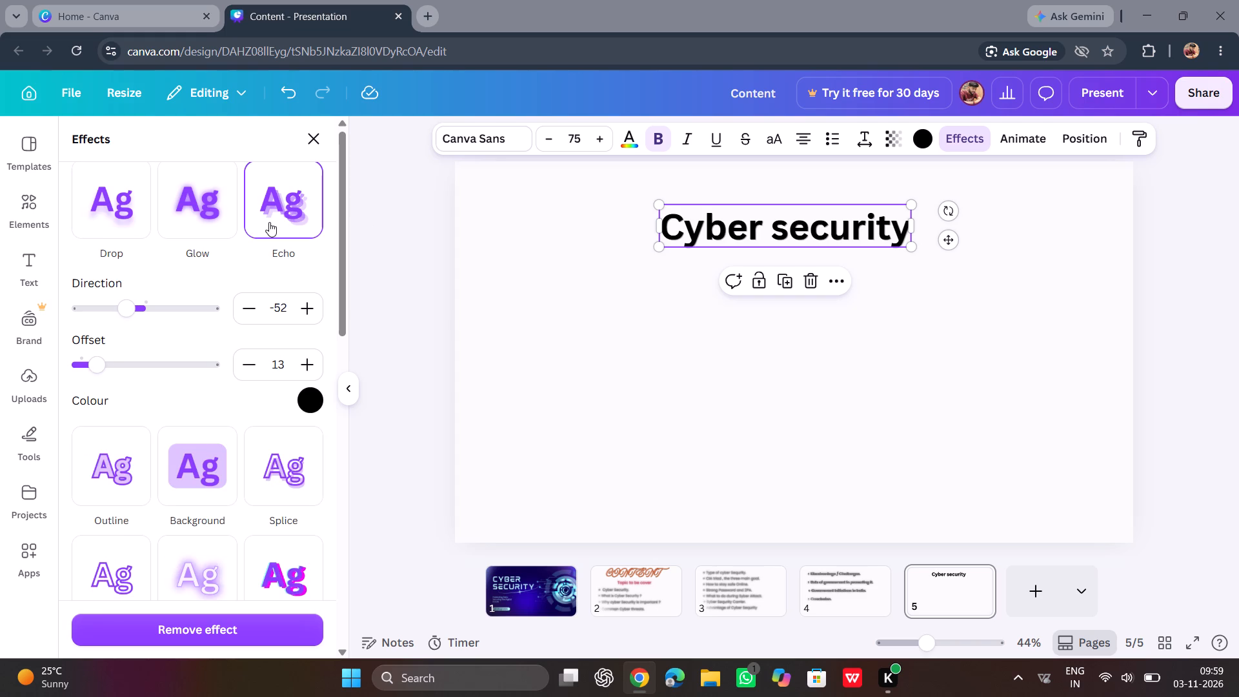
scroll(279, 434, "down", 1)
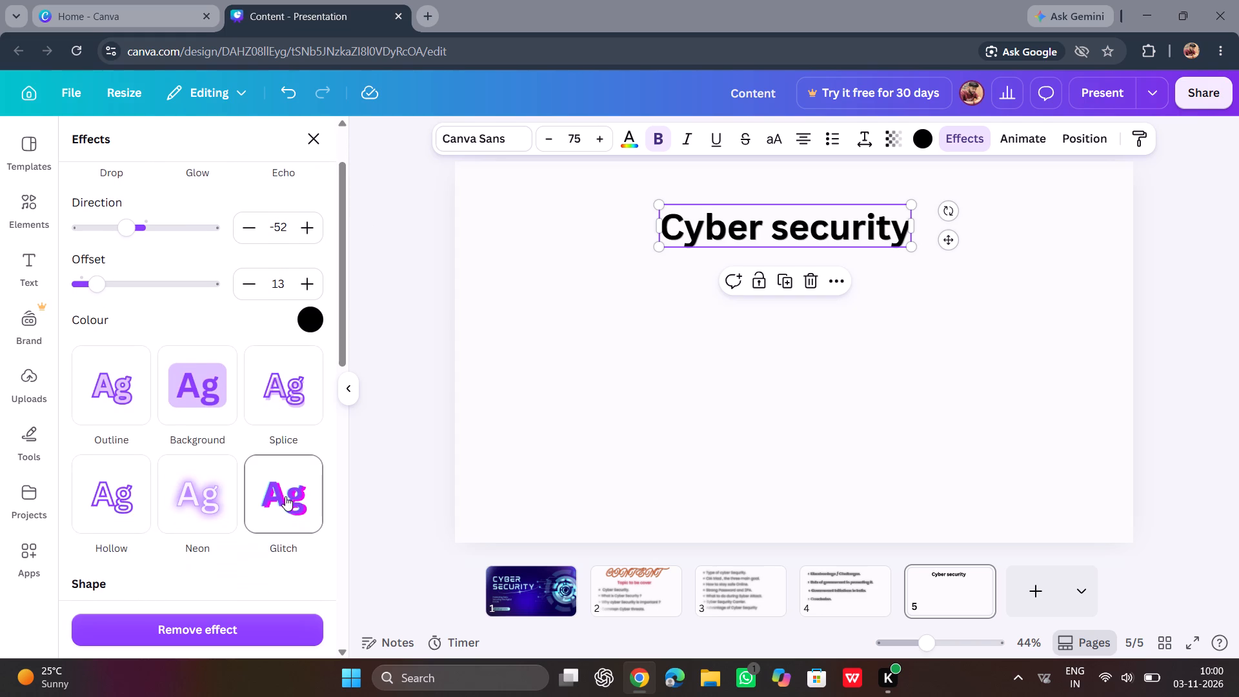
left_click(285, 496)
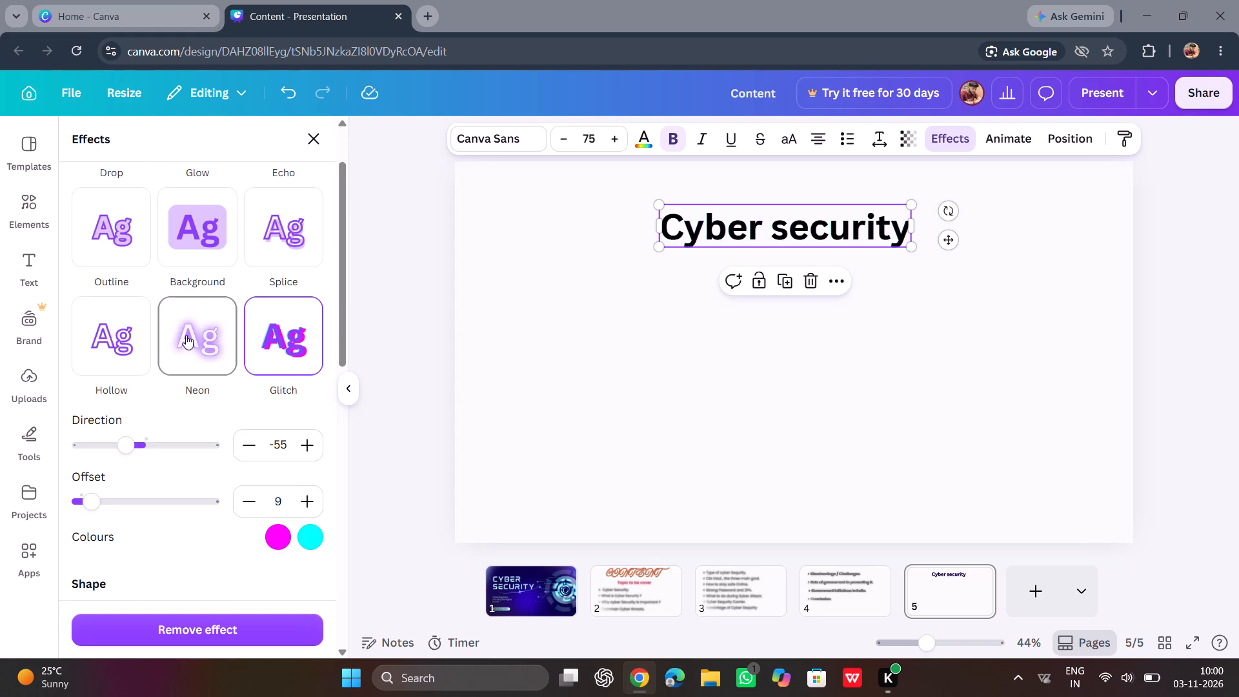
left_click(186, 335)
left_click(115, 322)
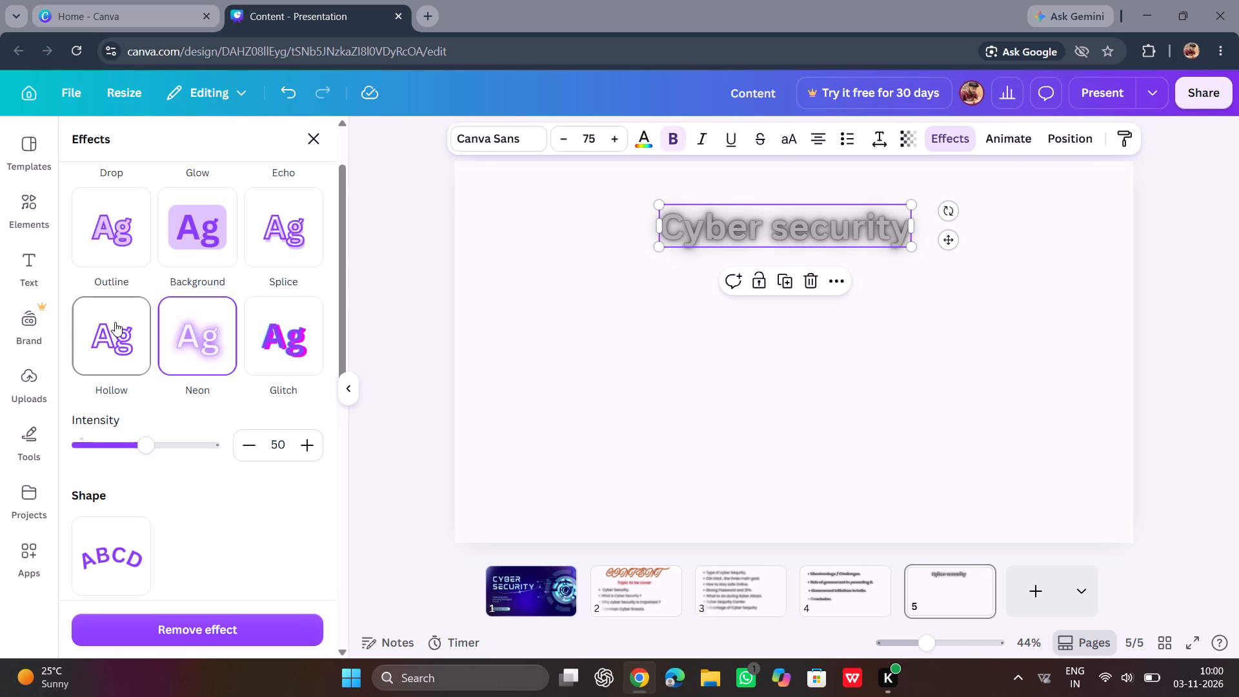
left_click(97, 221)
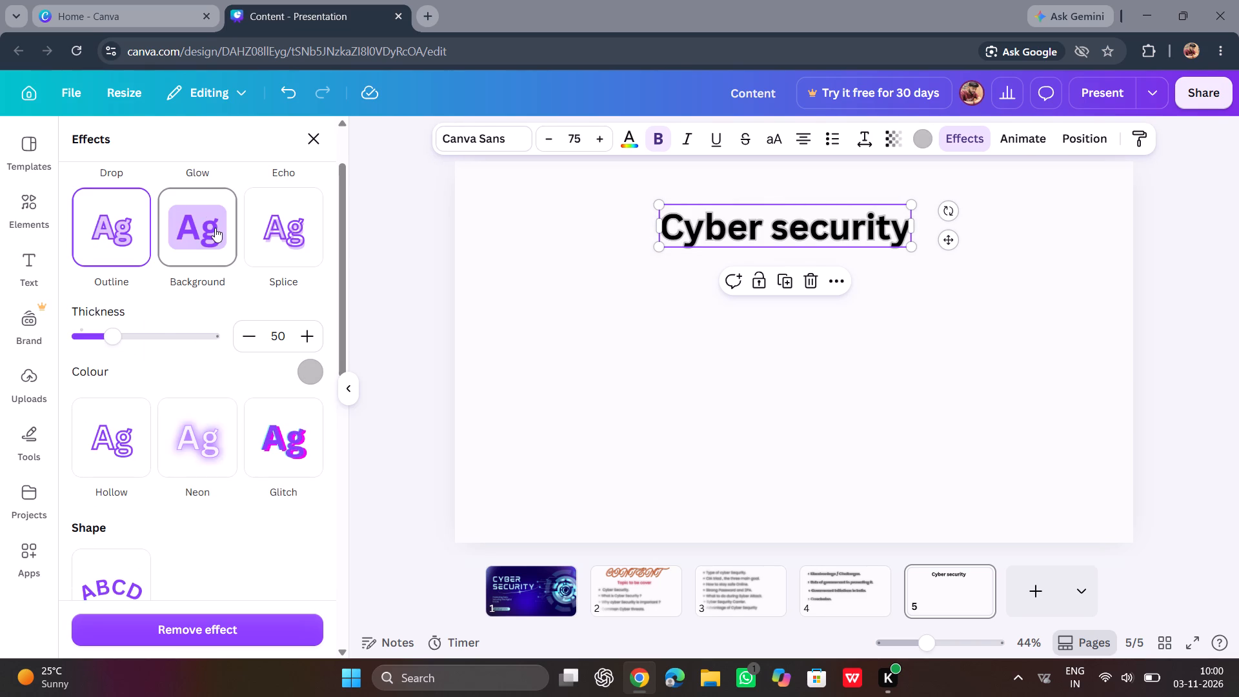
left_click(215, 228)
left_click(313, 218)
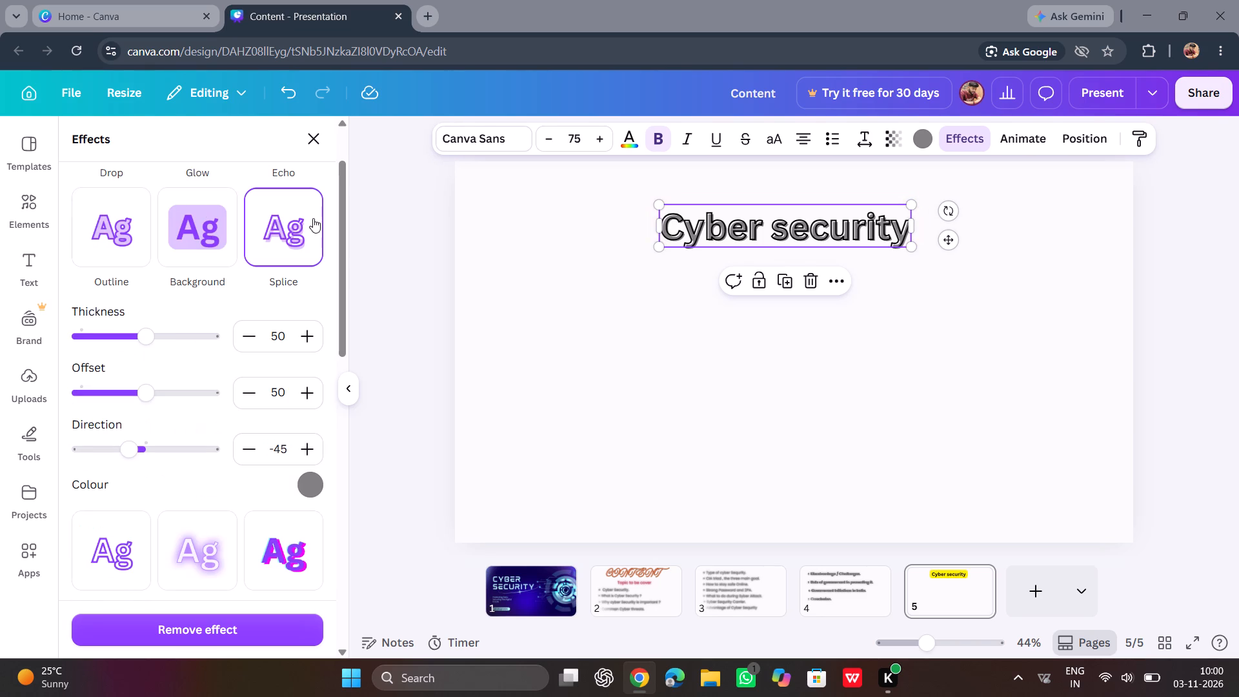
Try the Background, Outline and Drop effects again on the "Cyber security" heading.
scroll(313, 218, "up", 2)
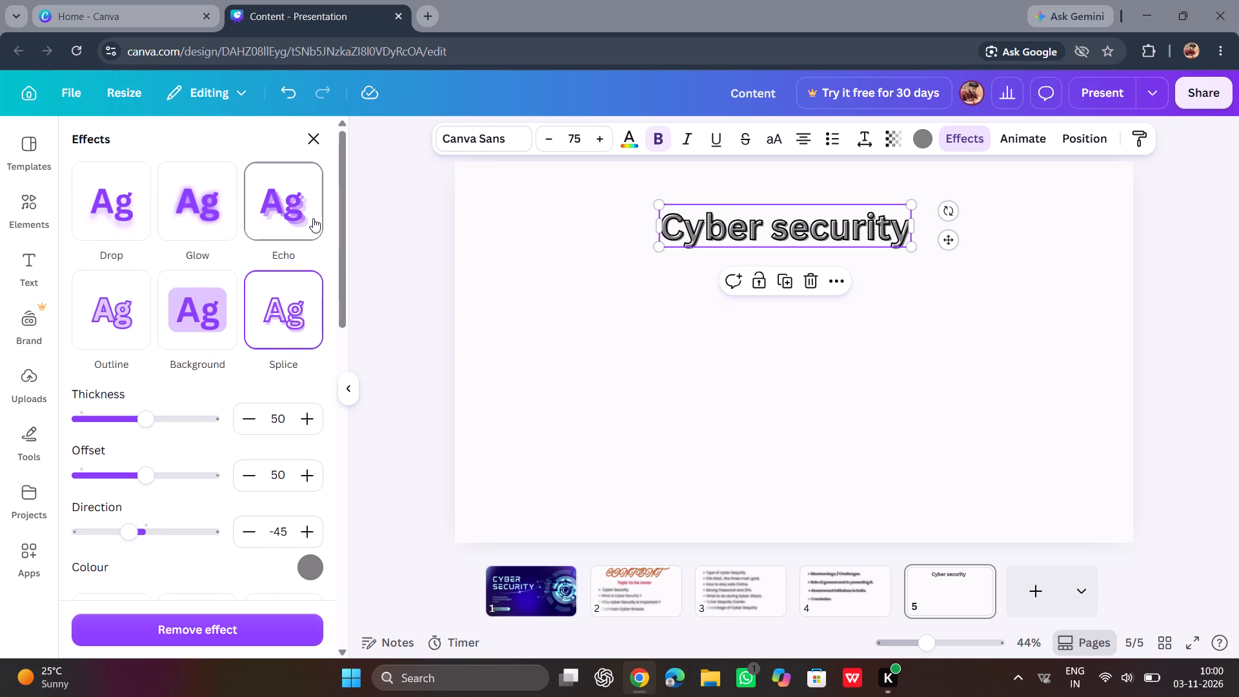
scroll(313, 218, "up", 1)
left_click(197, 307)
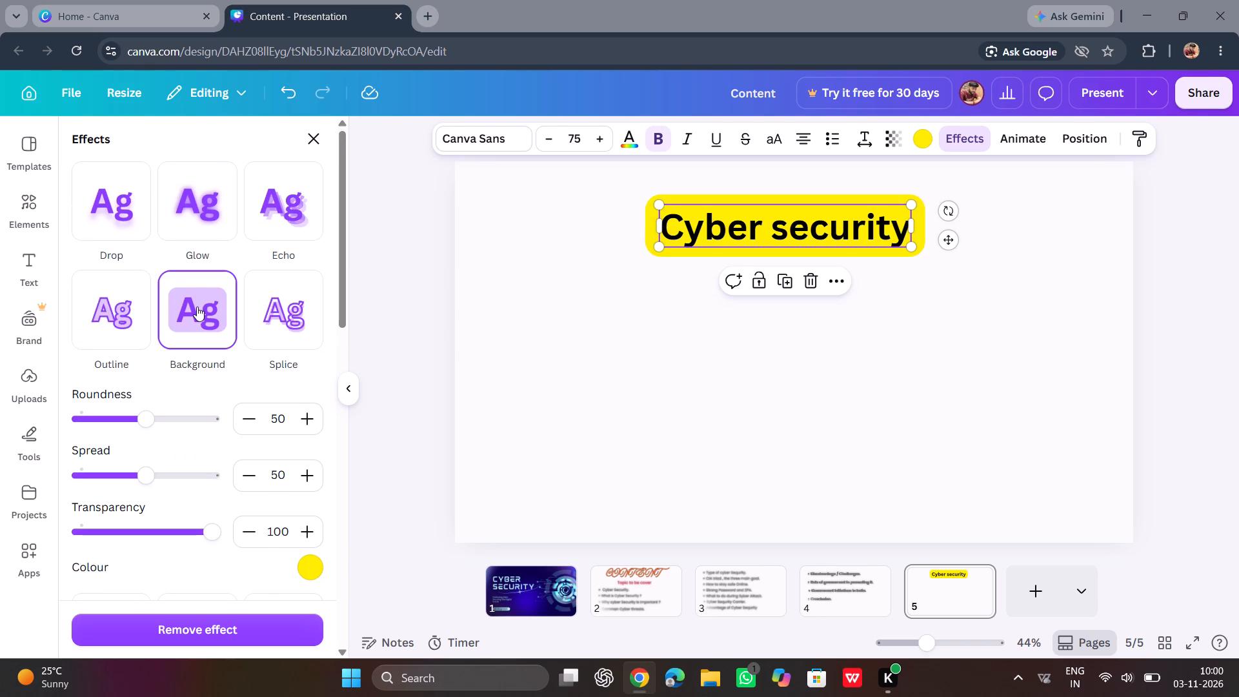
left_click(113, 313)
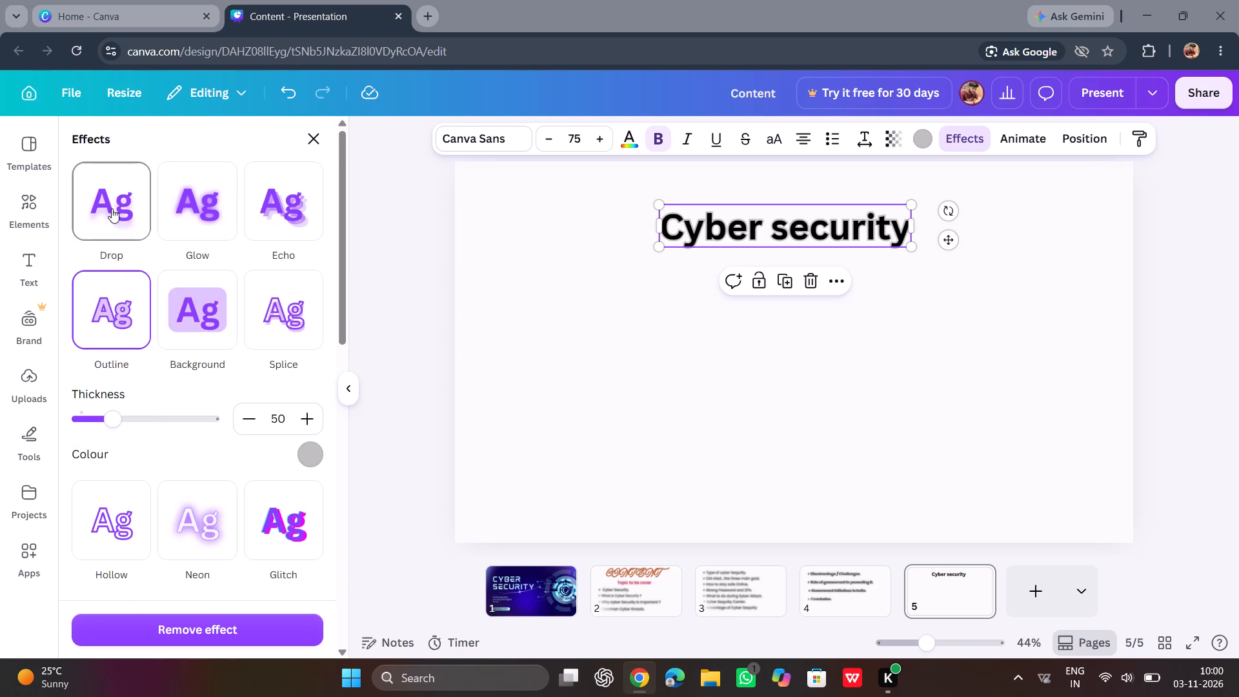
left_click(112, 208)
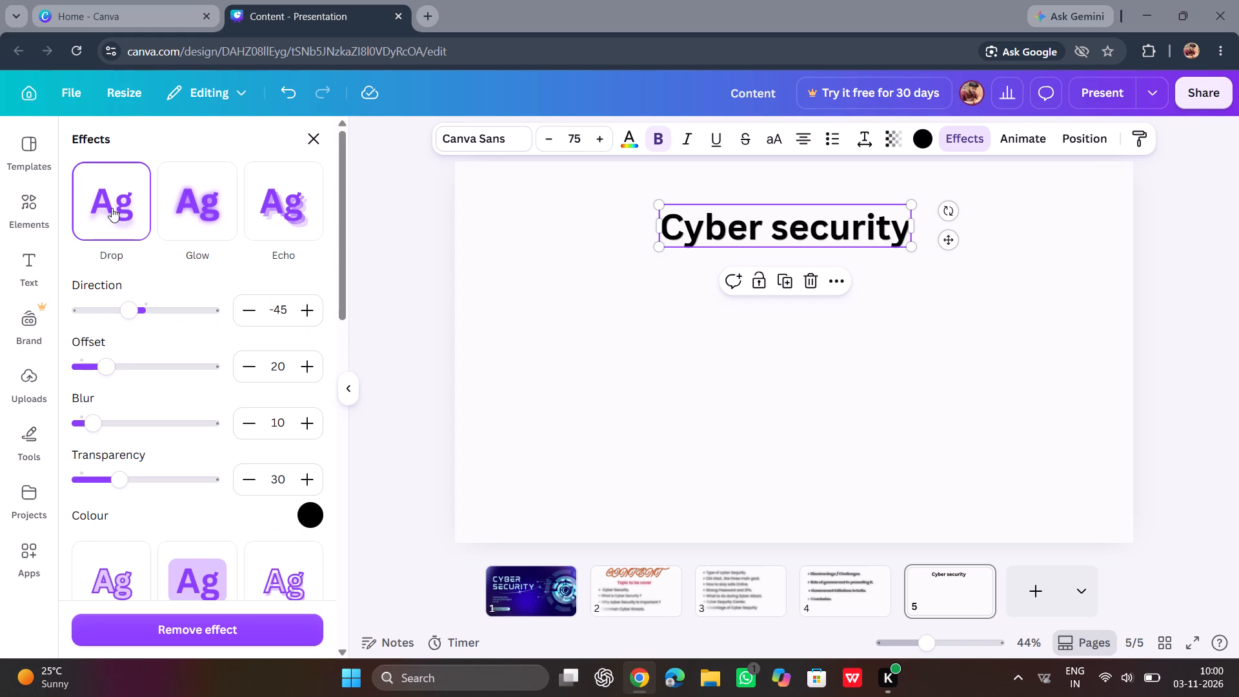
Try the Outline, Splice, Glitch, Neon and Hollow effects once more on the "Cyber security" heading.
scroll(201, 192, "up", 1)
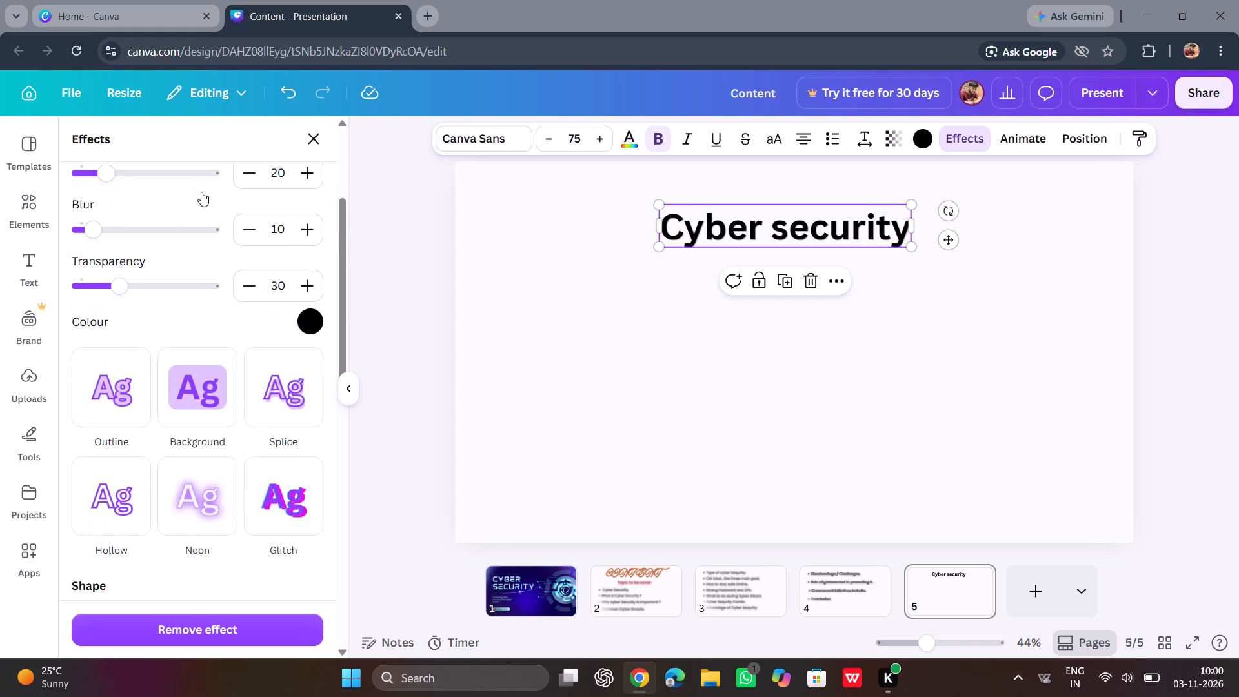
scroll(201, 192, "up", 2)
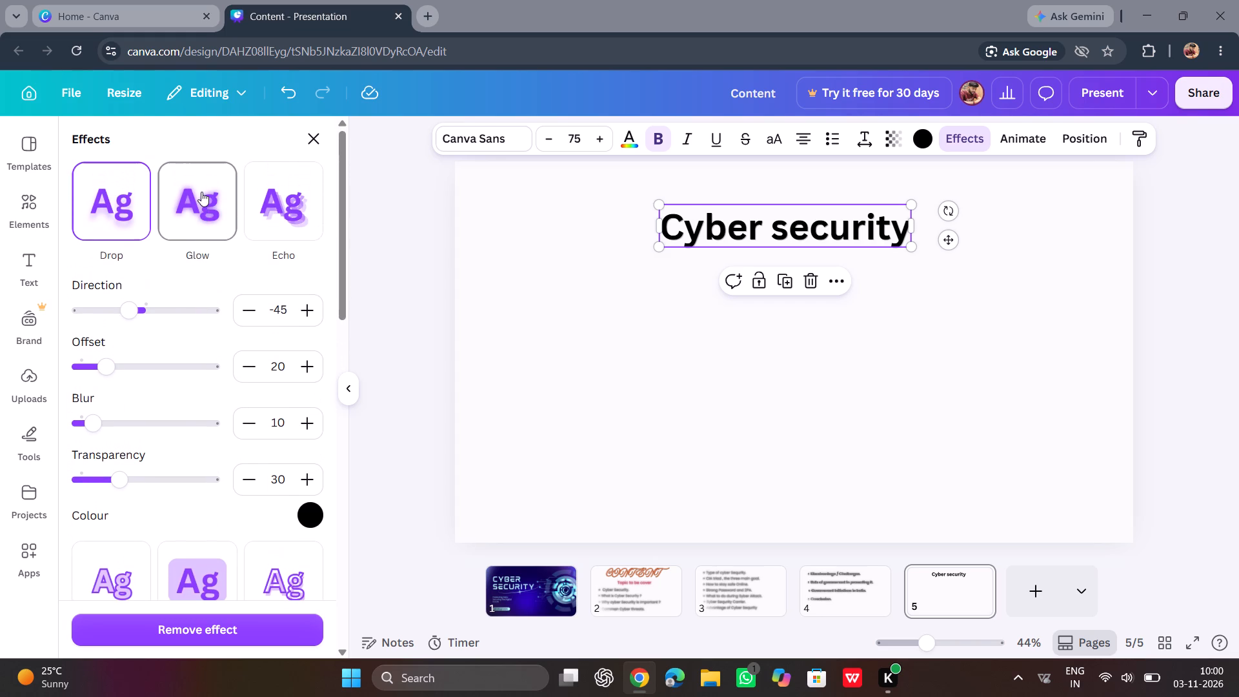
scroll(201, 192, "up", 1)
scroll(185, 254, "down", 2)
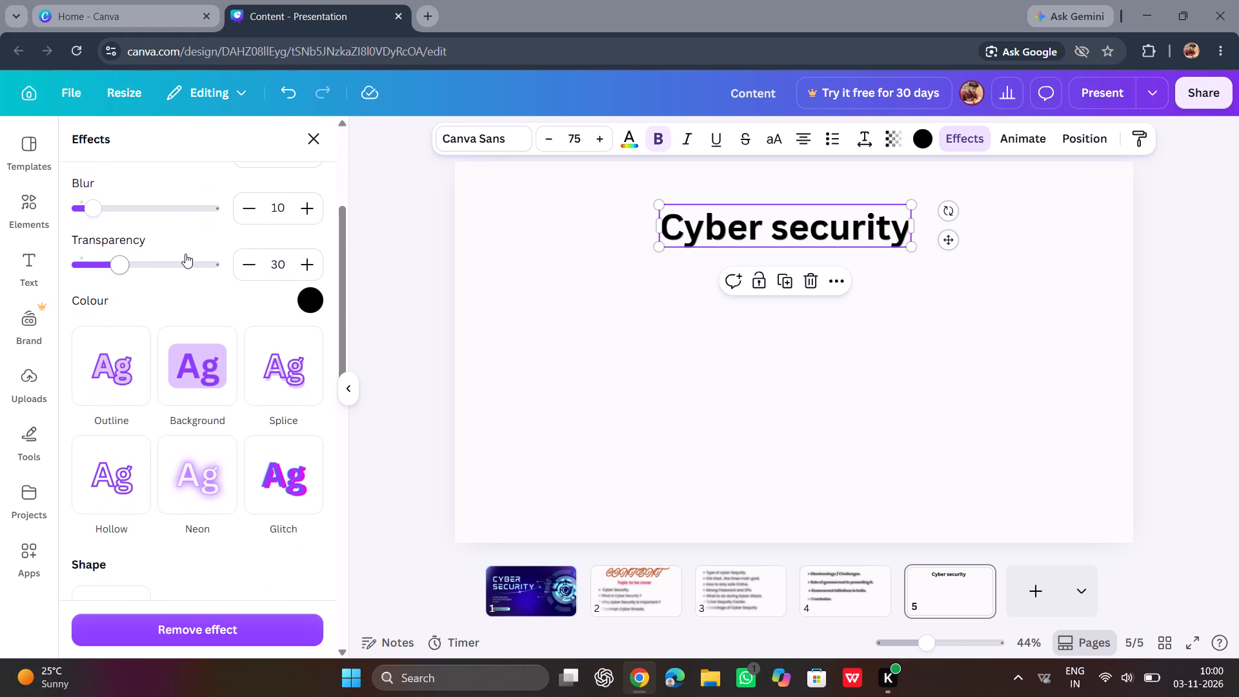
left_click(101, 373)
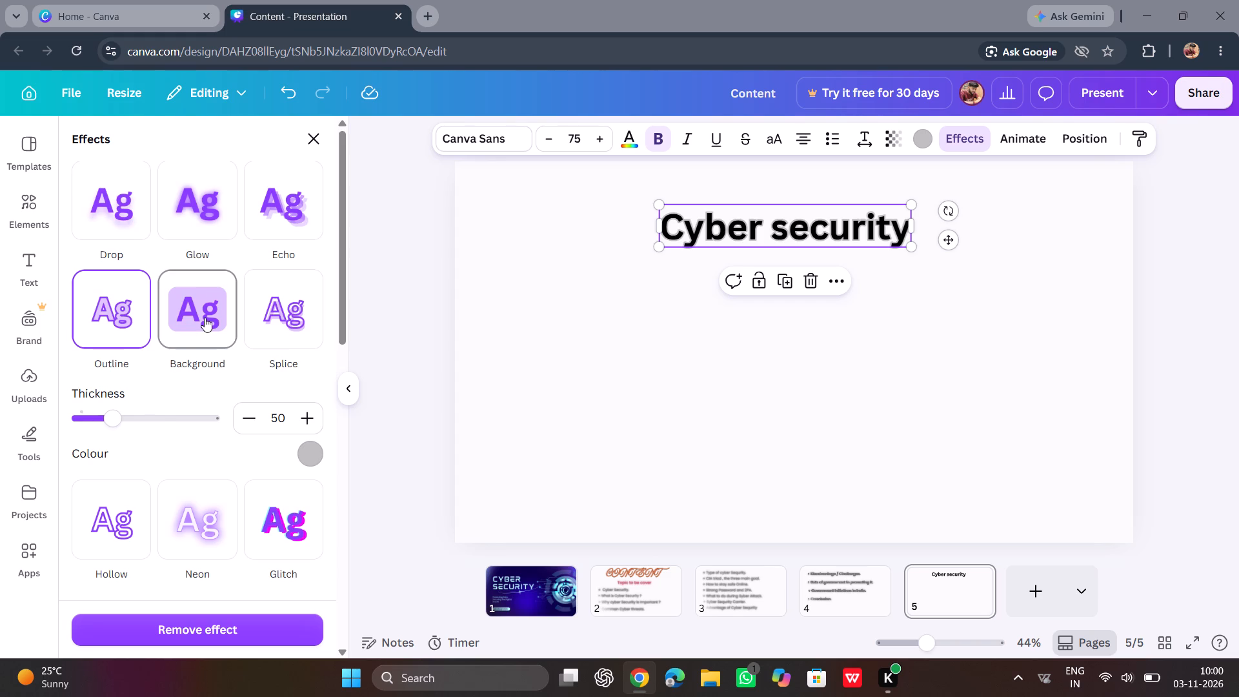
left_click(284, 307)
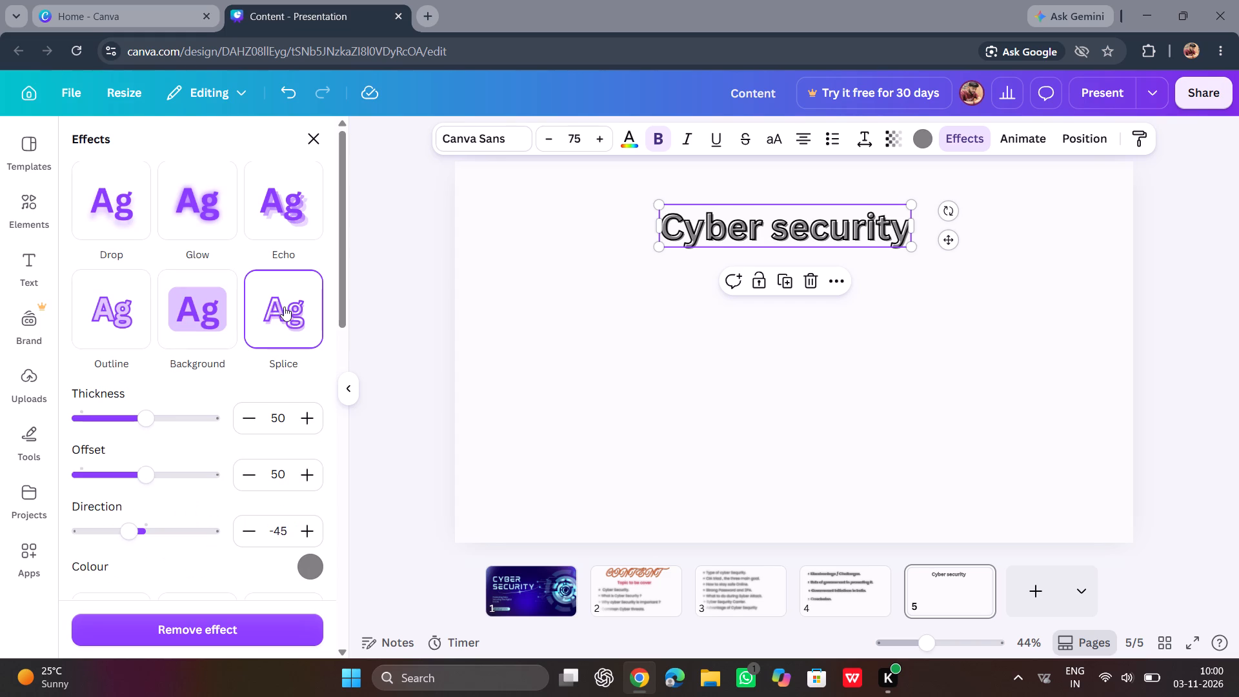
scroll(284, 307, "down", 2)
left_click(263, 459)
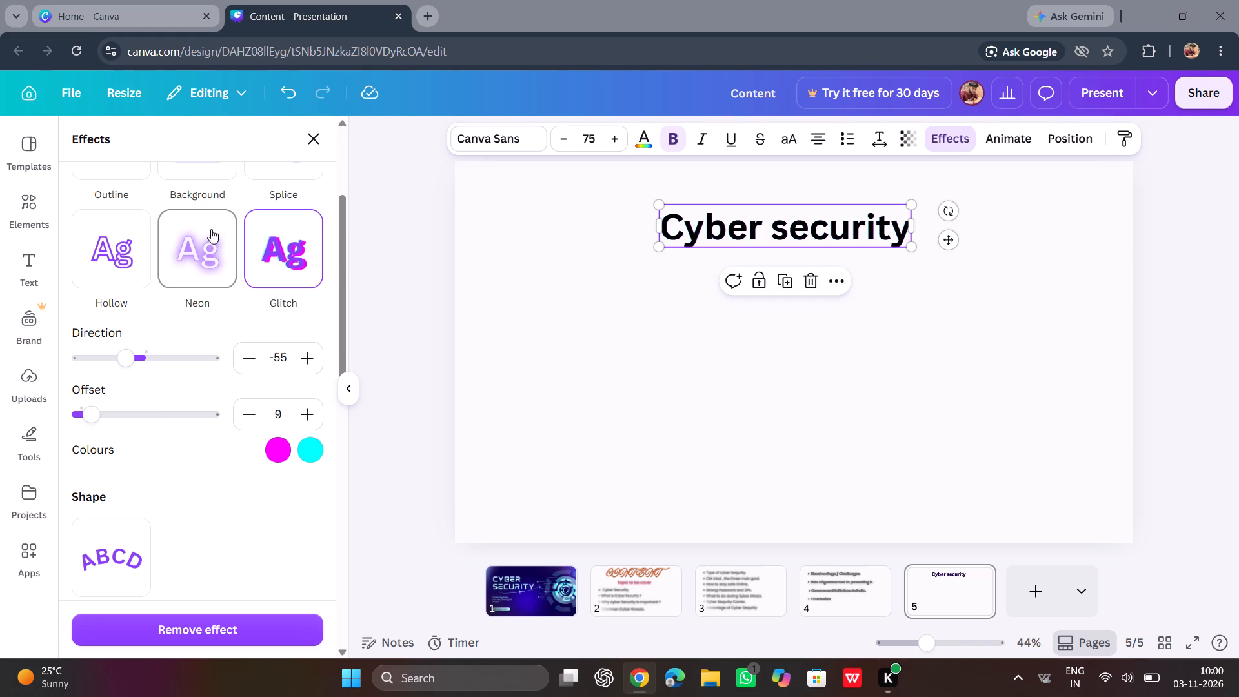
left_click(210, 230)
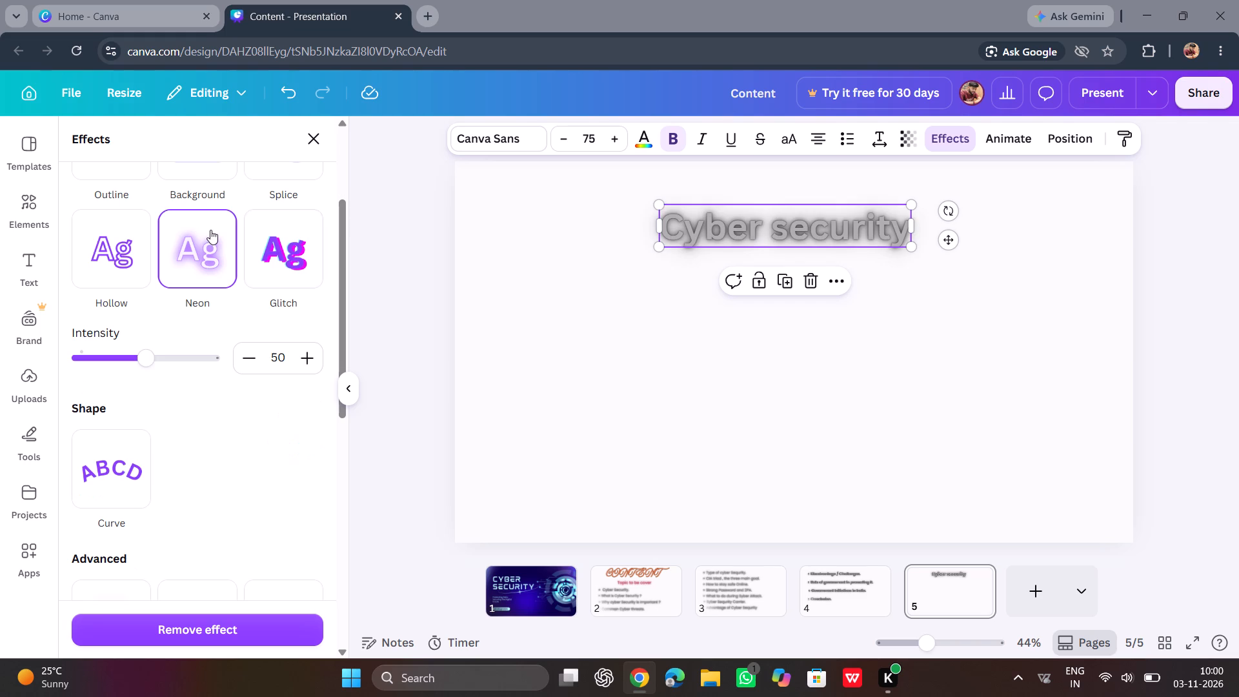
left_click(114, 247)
Compare the Drop and Glow effects on the "Cyber security" heading, and apply the Outline effect.
scroll(114, 247, "up", 3)
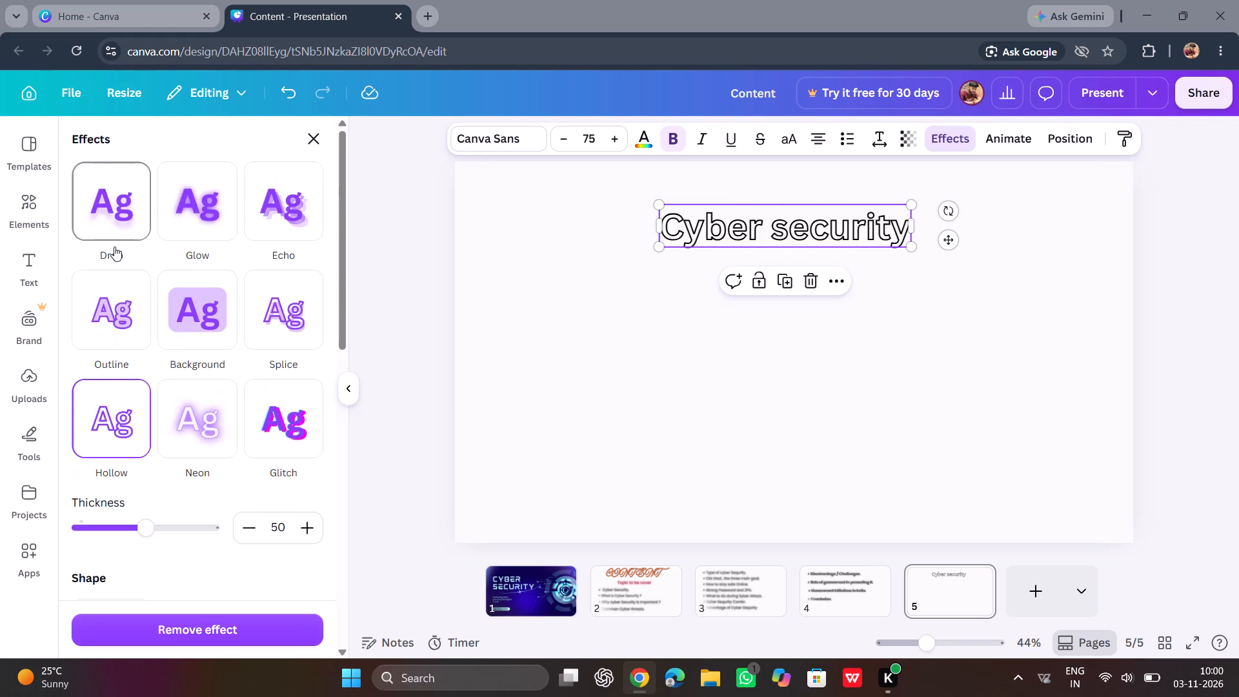
left_click(104, 170)
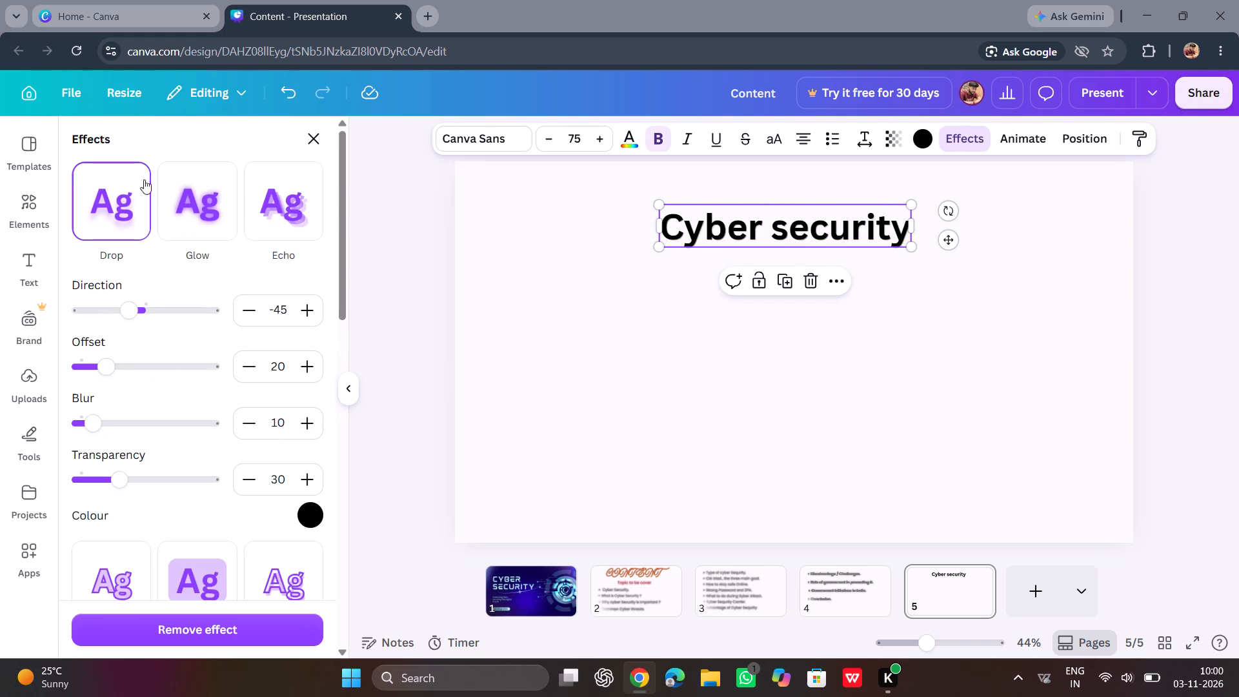
left_click(177, 197)
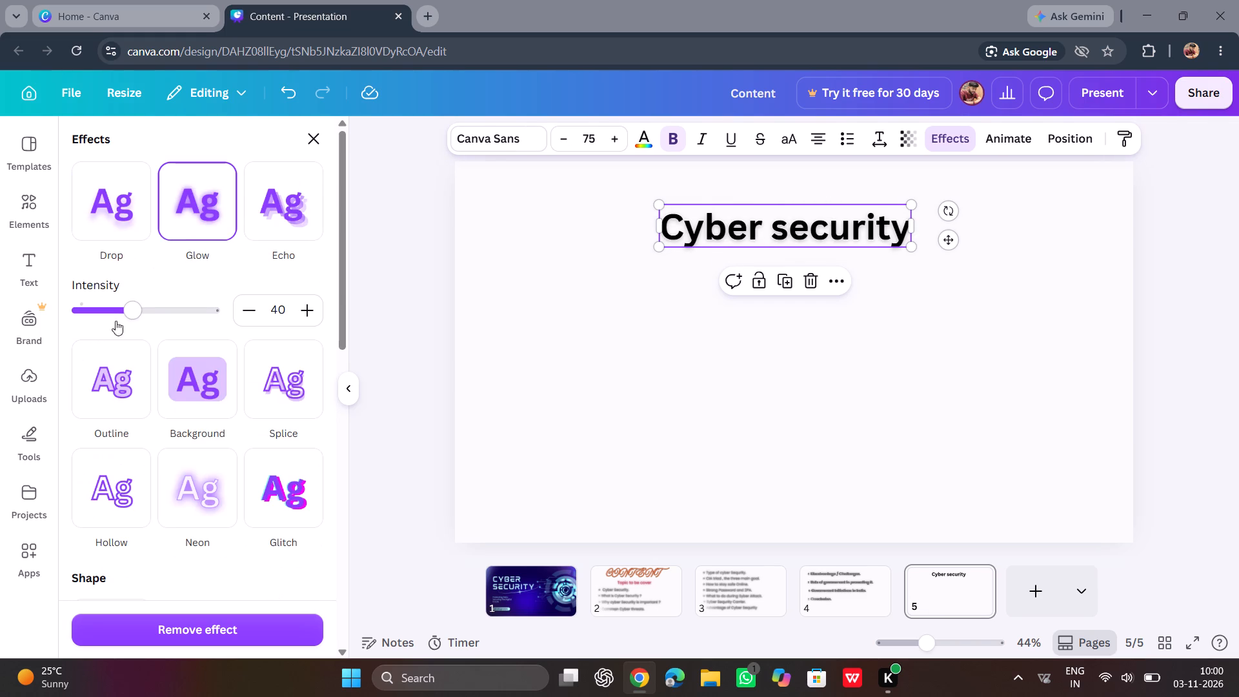
left_click(117, 403)
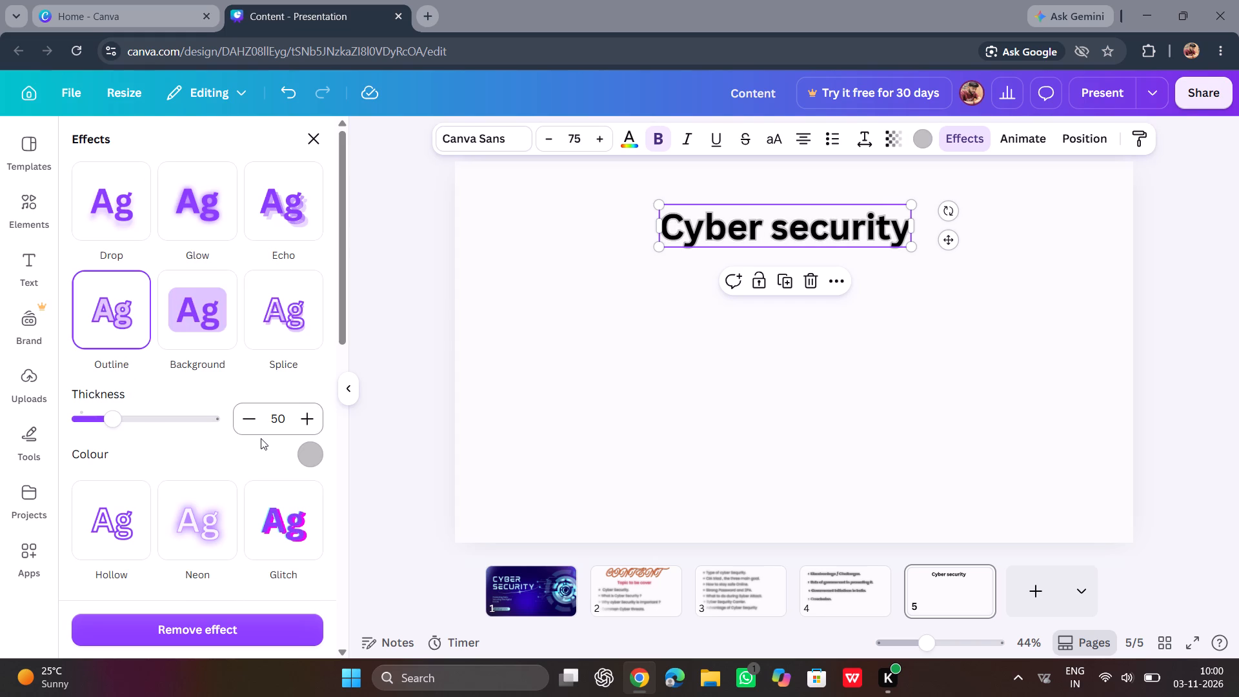
Align the "Cyber security" heading to the vertical middle of the fifth page.
left_click(1023, 134)
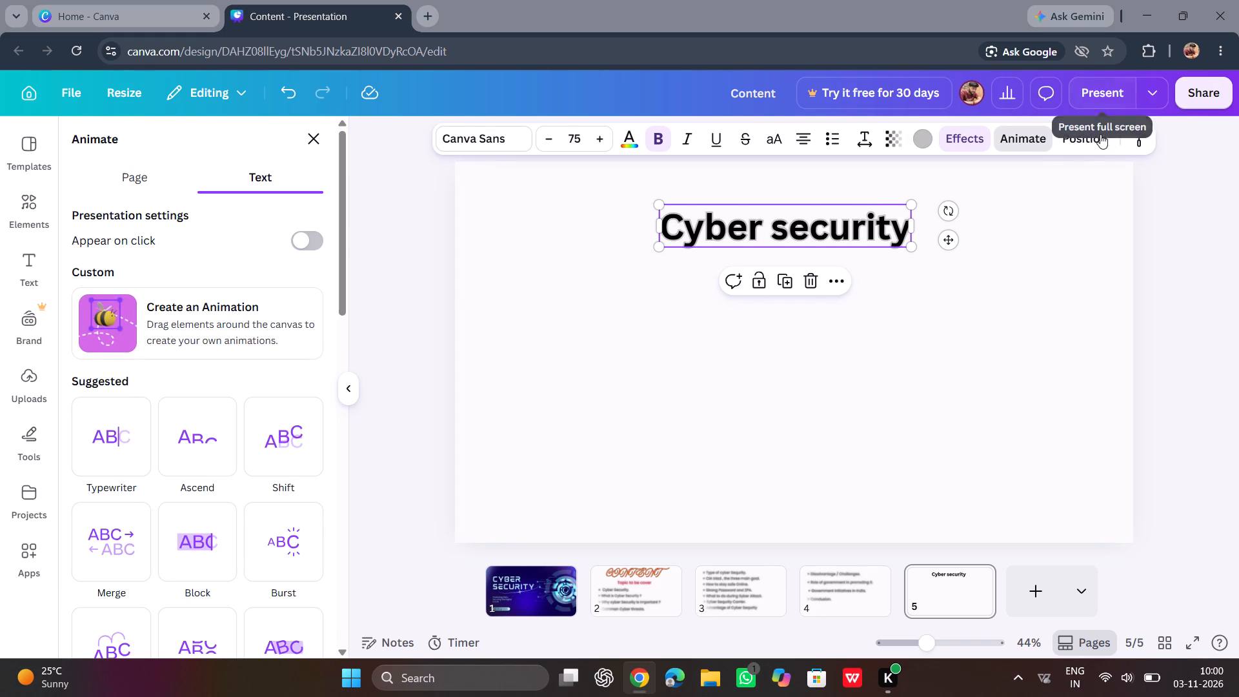
left_click(1078, 137)
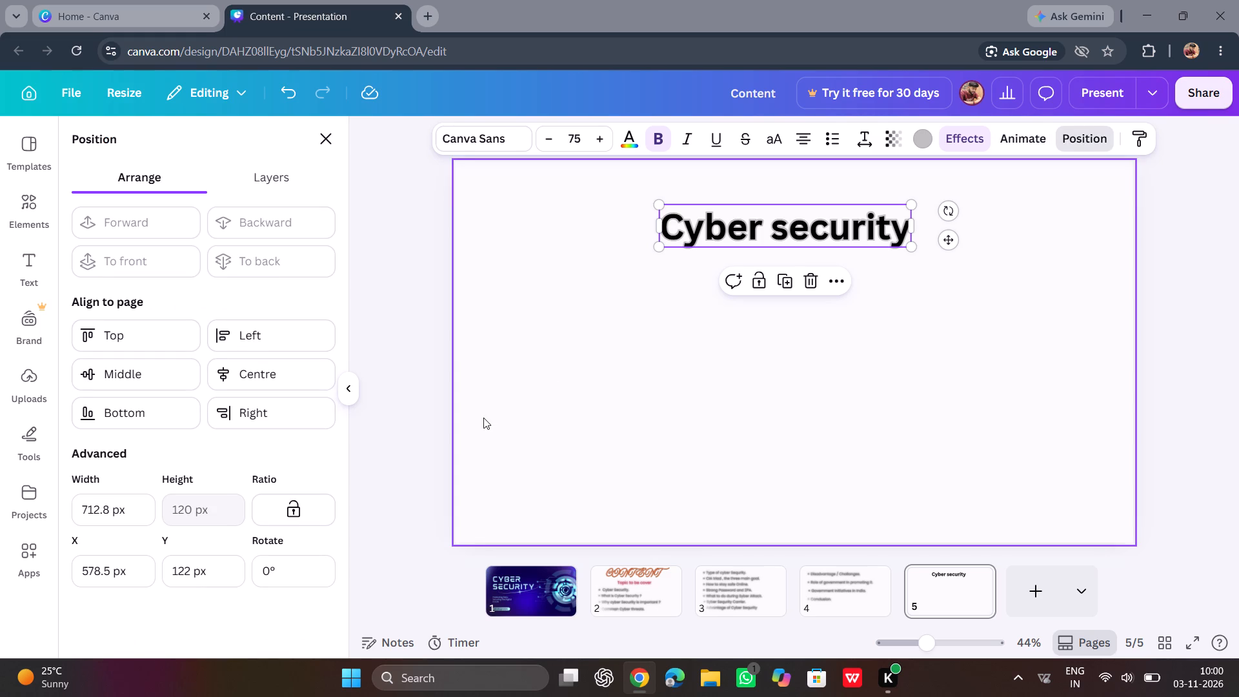
left_click(141, 375)
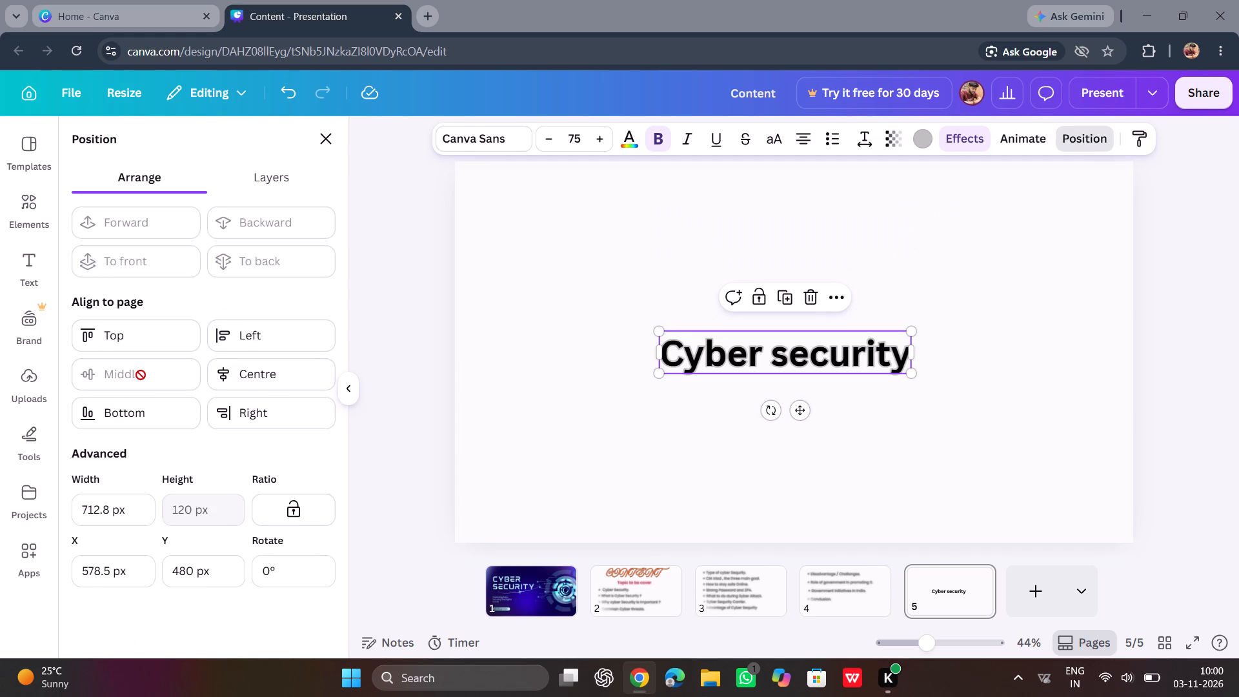
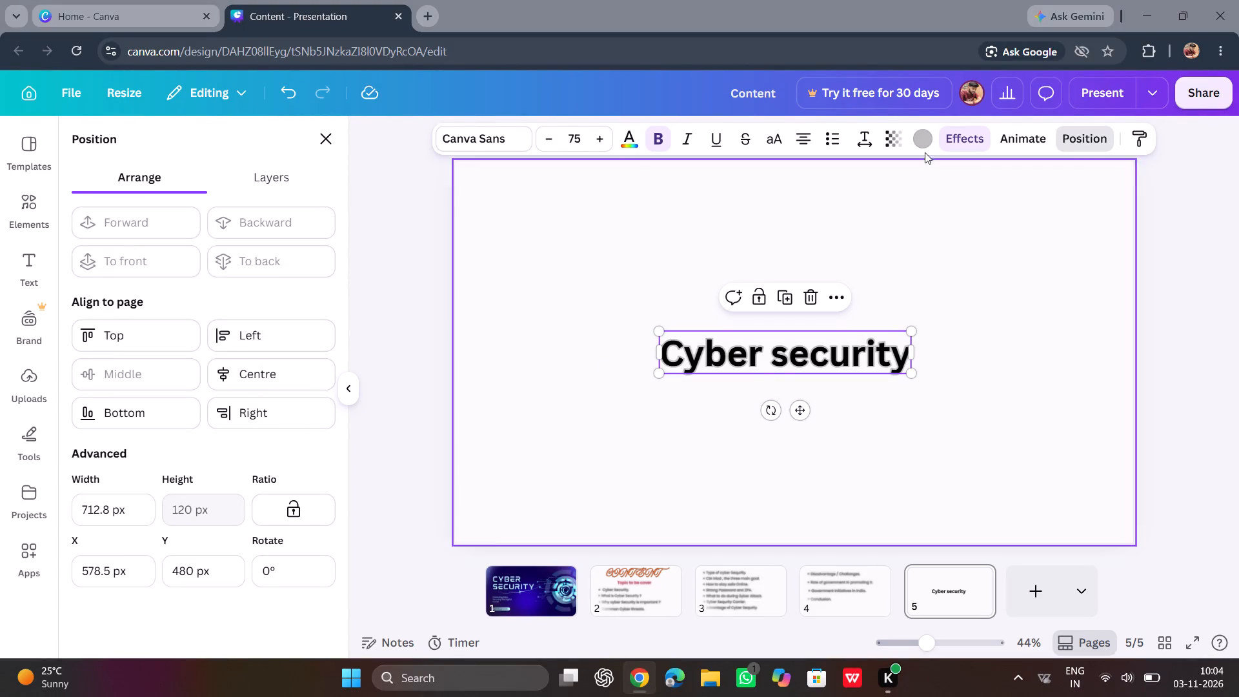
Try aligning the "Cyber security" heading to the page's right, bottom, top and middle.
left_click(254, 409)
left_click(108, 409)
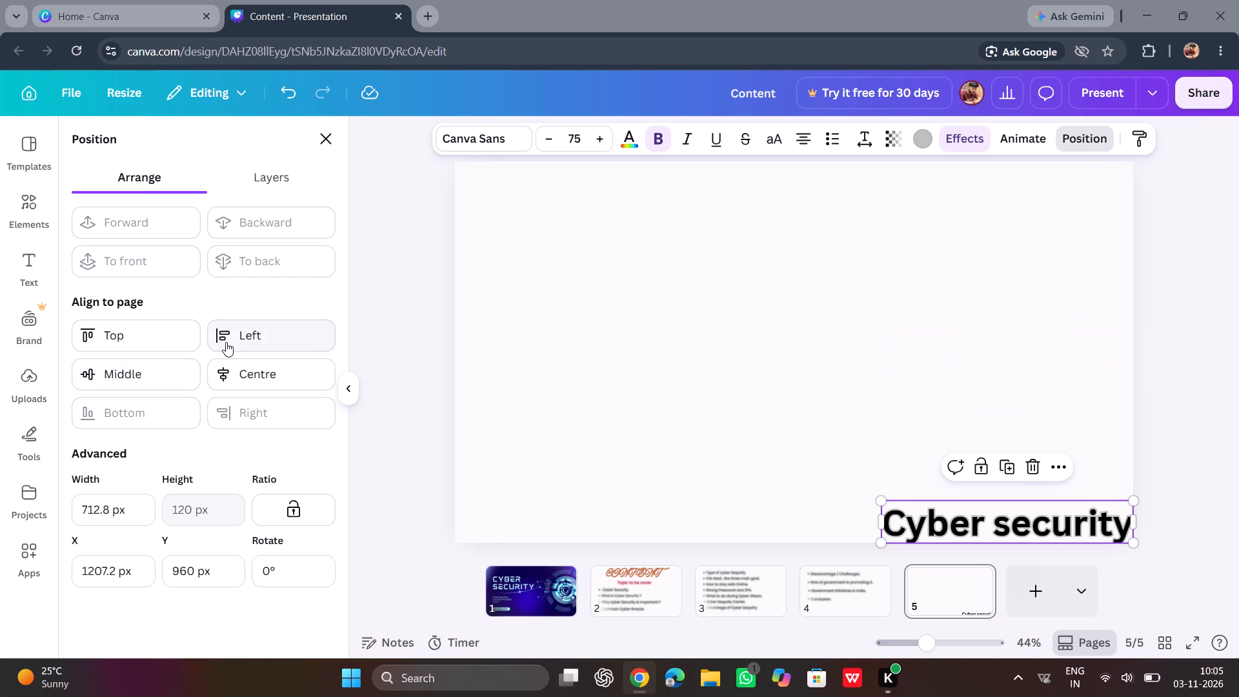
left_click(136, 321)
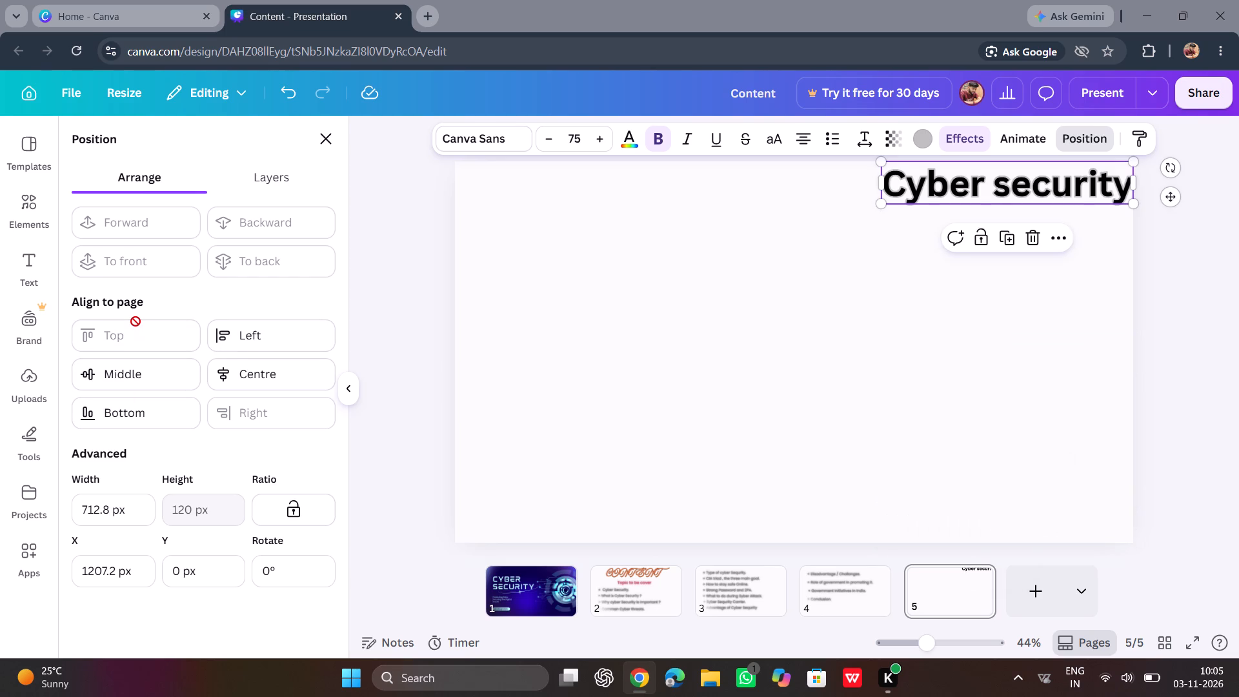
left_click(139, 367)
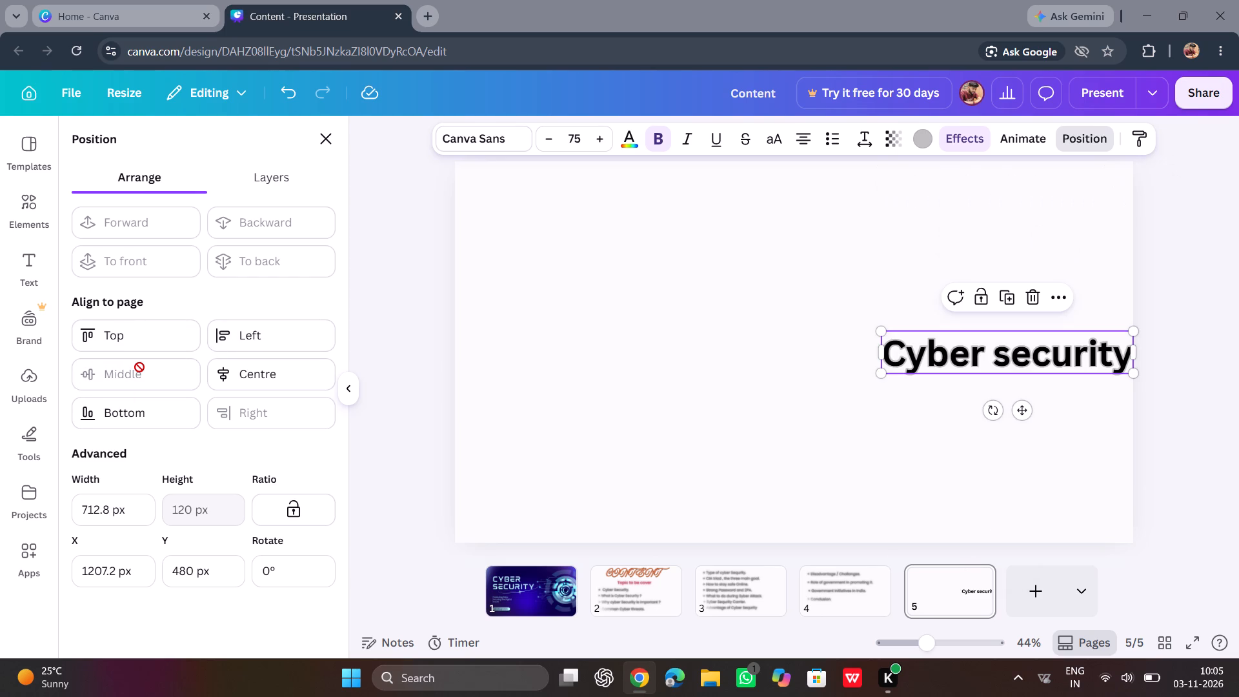
Move the "Cyber security" heading near the top of the fifth page, at about X 551 px and Y 108 px.
left_click(1017, 409)
left_click_drag(1017, 409, 925, 335)
double_click(925, 336)
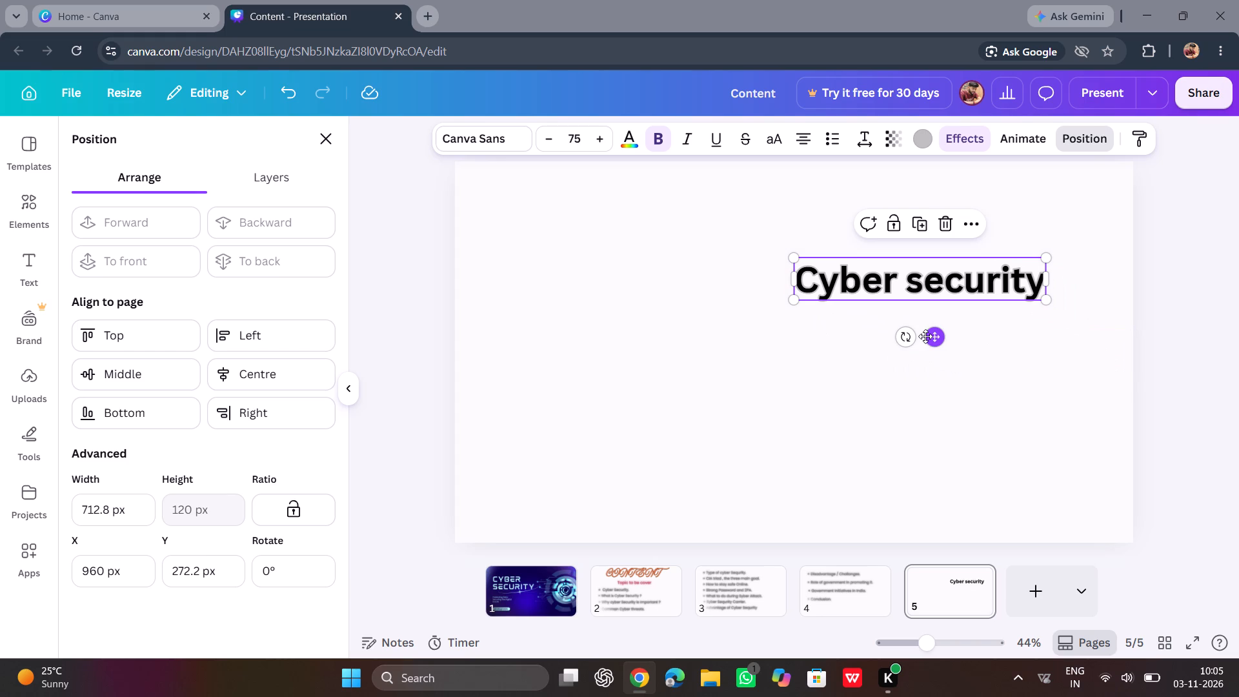
left_click_drag(932, 339, 803, 271)
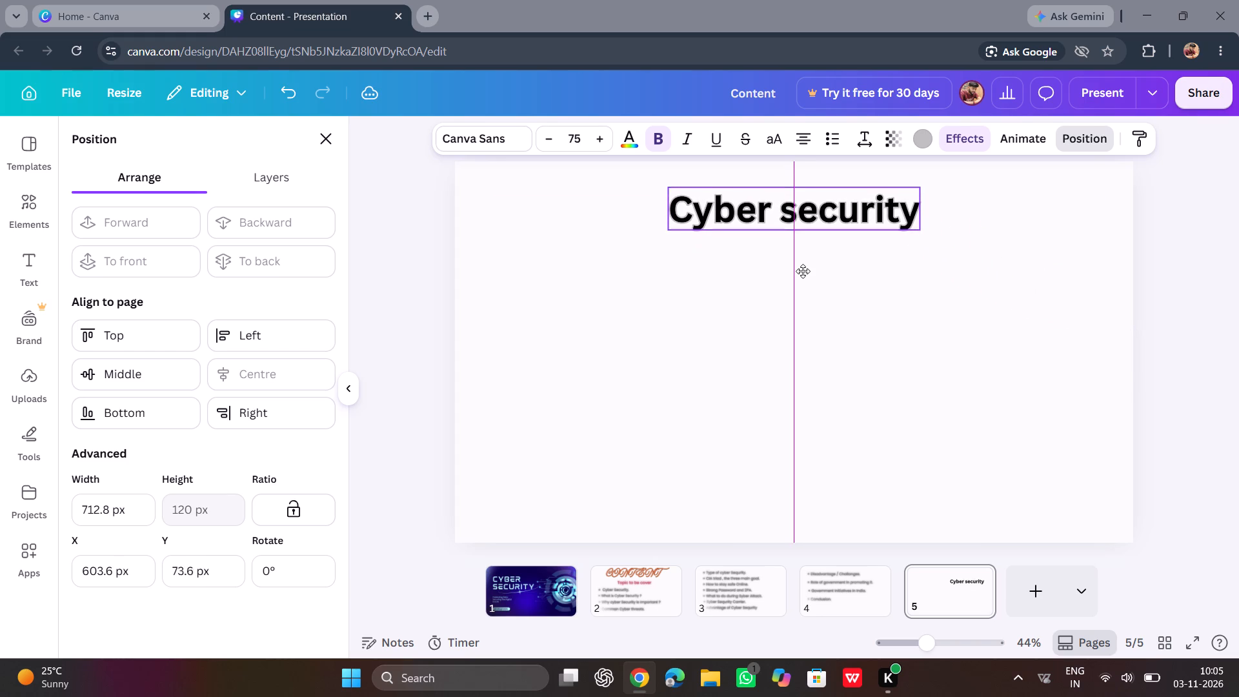
left_click_drag(803, 271, 793, 285)
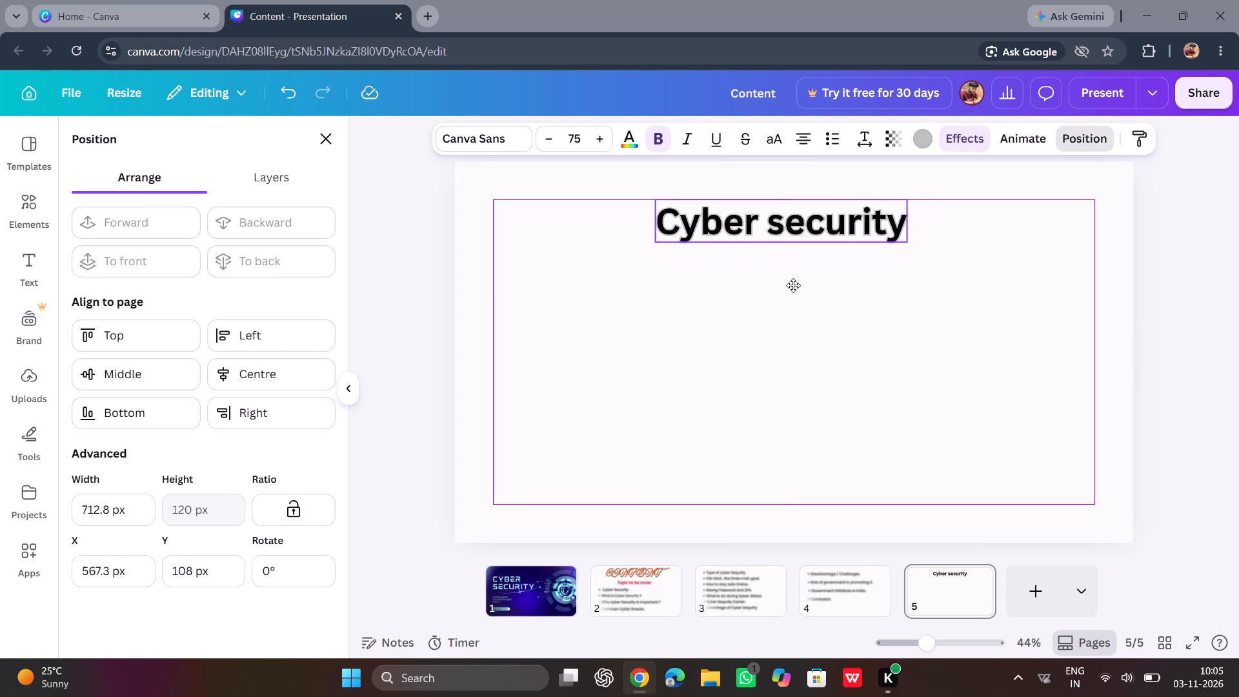
left_click_drag(793, 285, 794, 286)
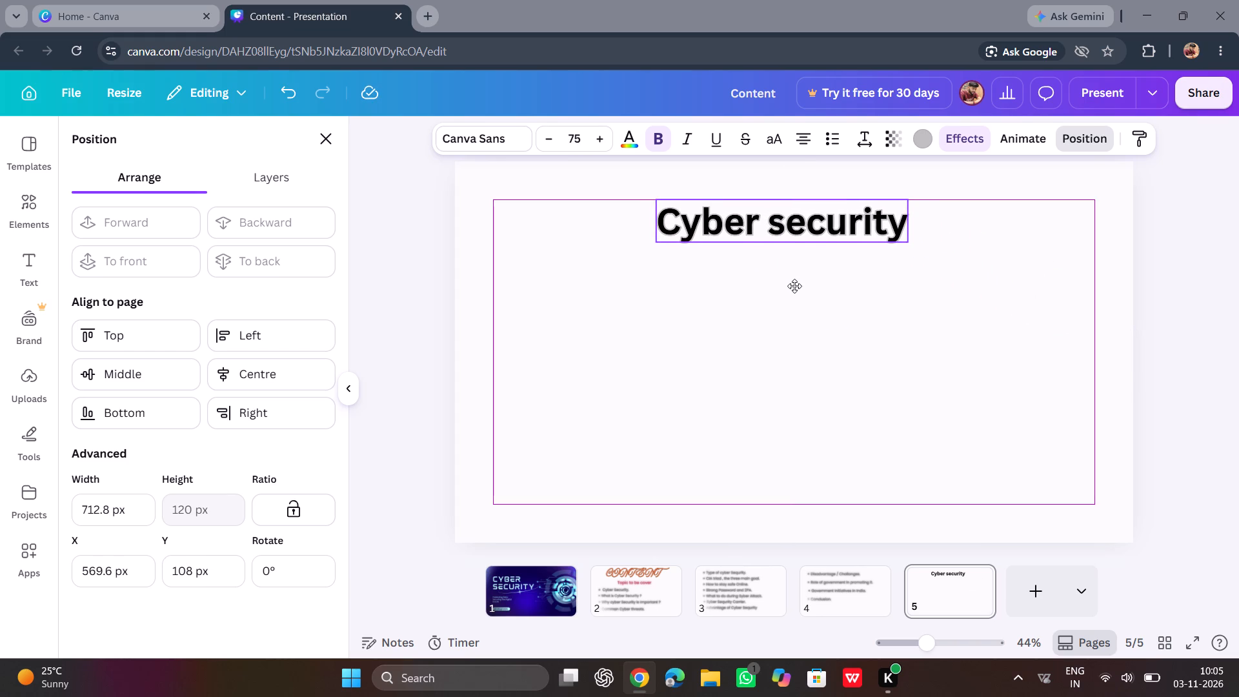
left_click_drag(794, 286, 787, 286)
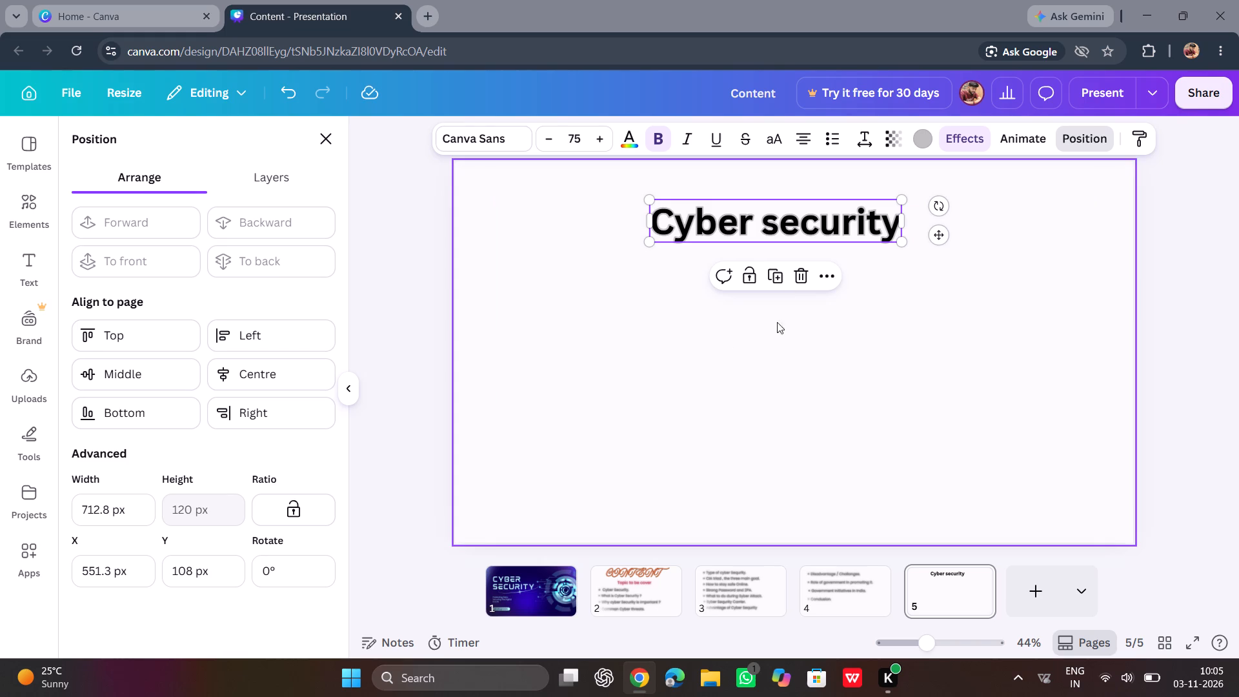
left_click(642, 367)
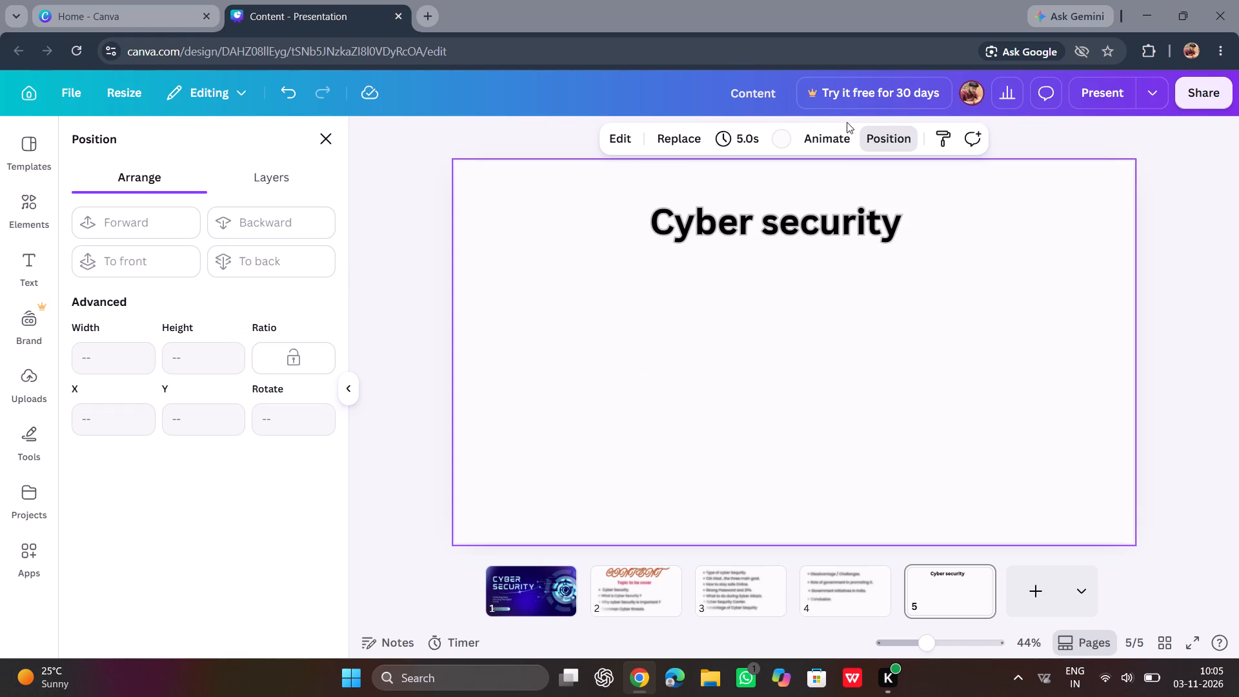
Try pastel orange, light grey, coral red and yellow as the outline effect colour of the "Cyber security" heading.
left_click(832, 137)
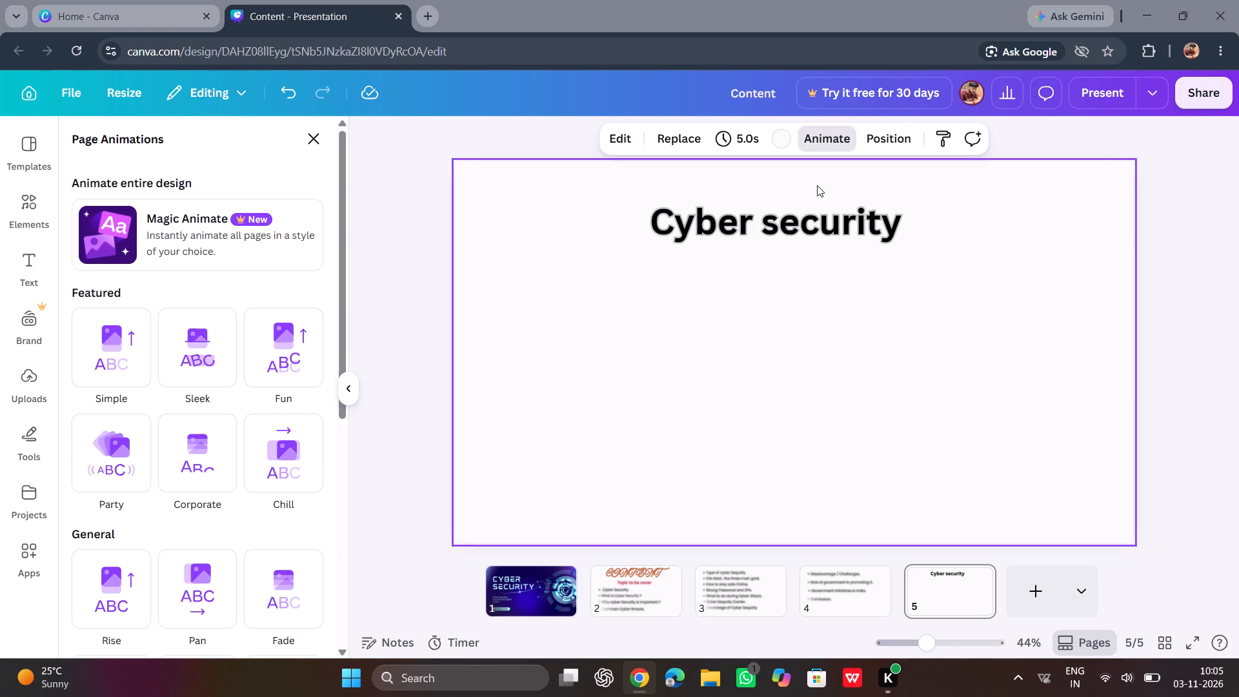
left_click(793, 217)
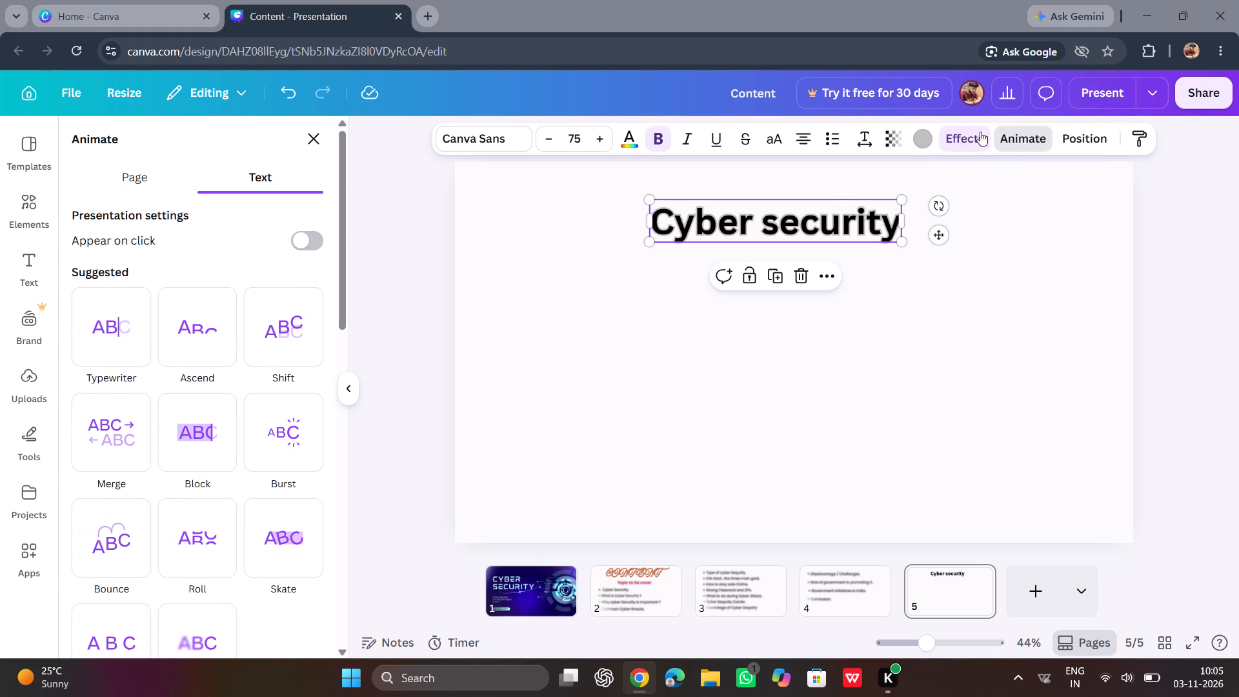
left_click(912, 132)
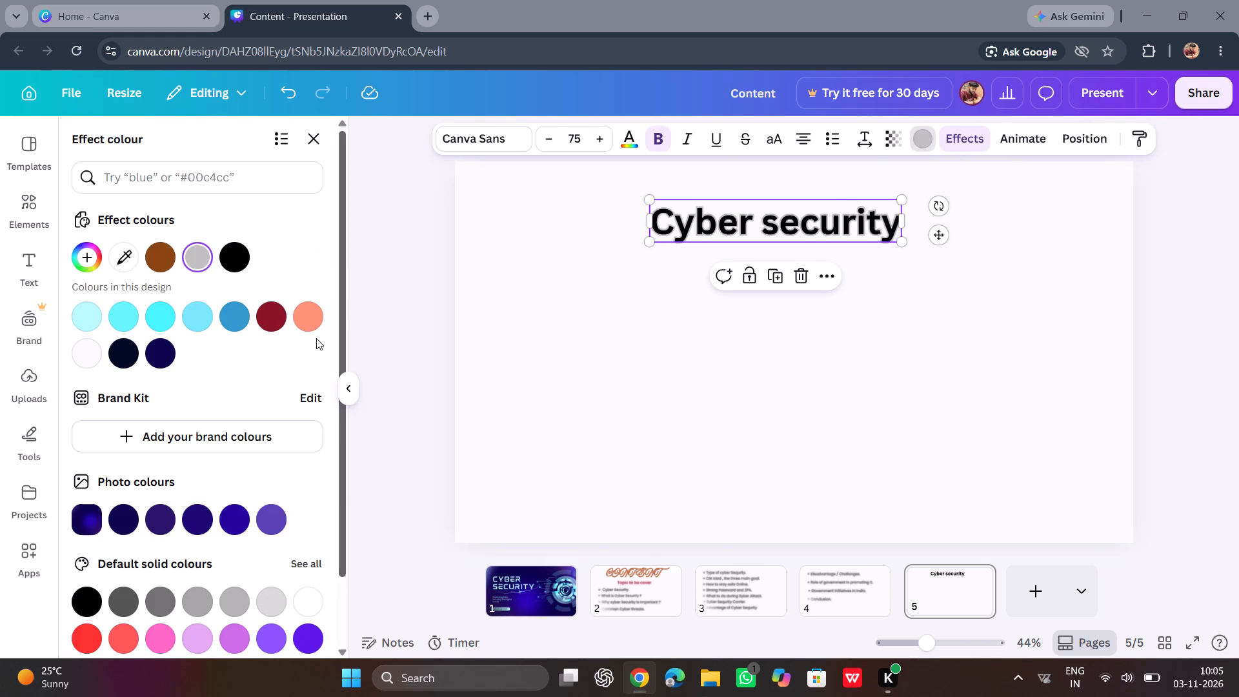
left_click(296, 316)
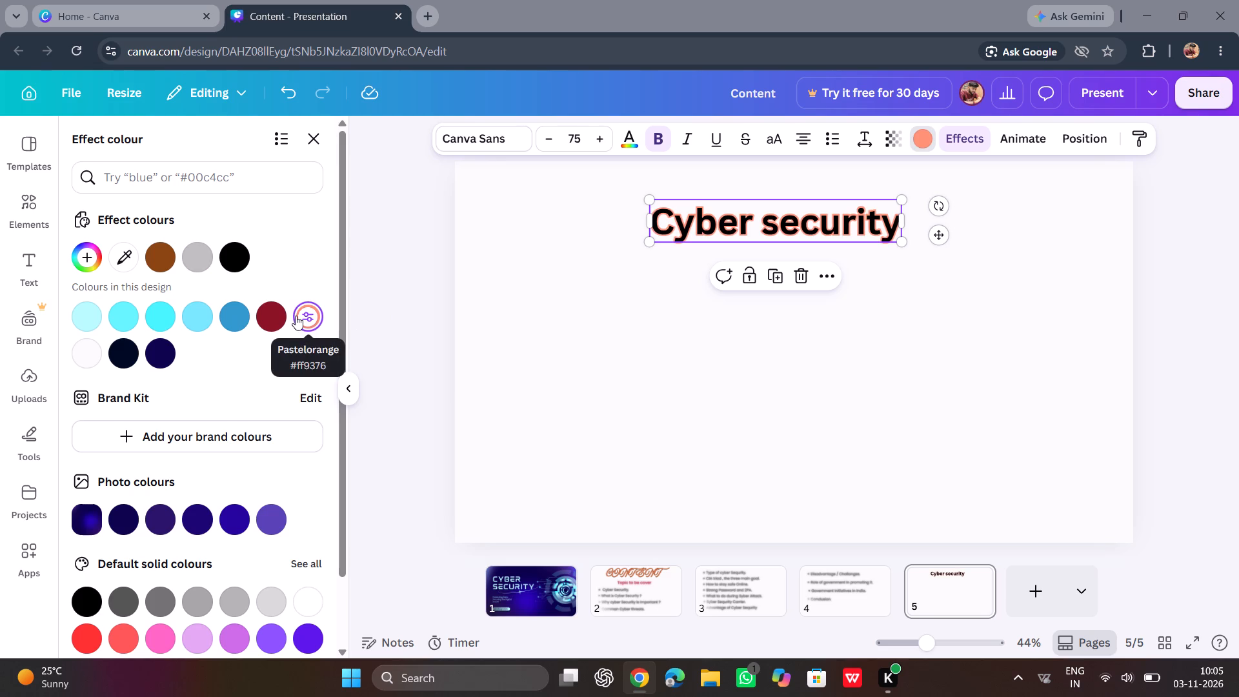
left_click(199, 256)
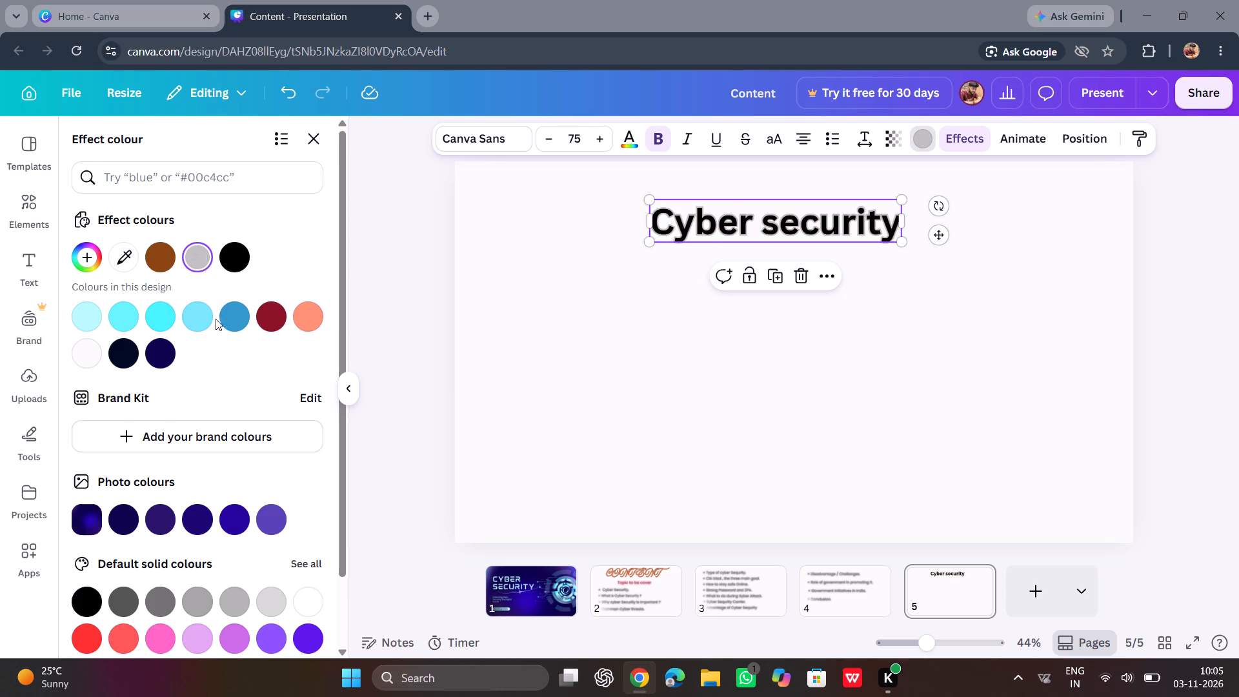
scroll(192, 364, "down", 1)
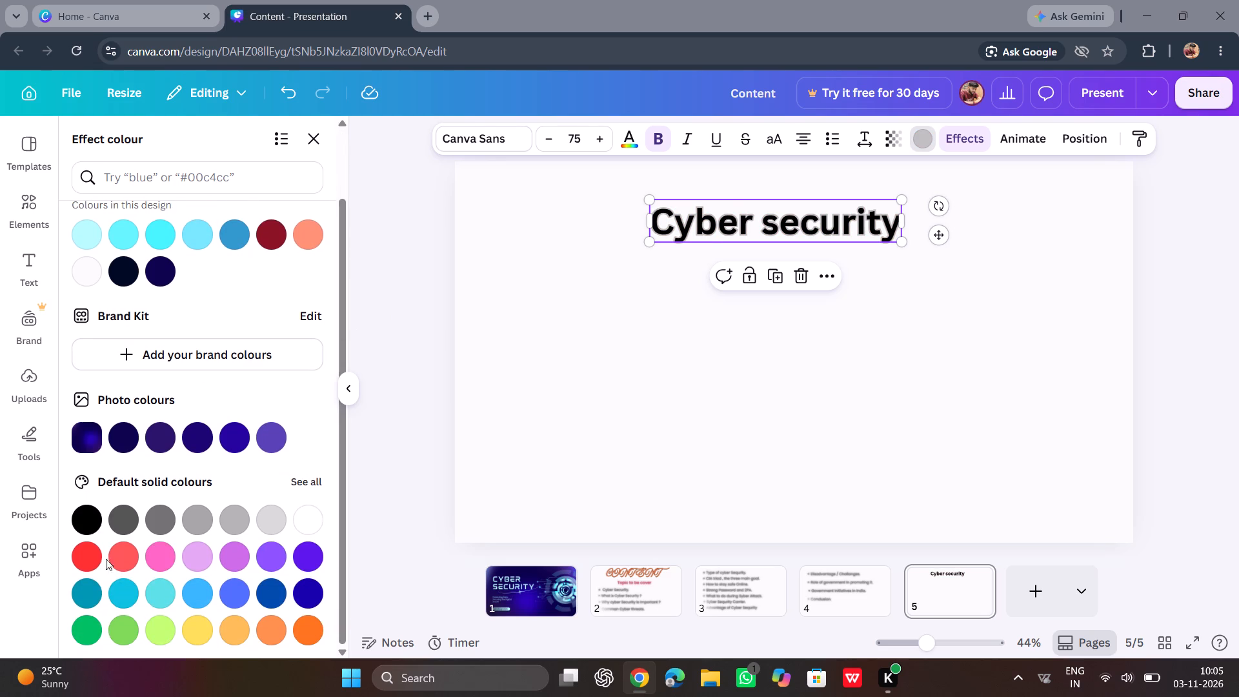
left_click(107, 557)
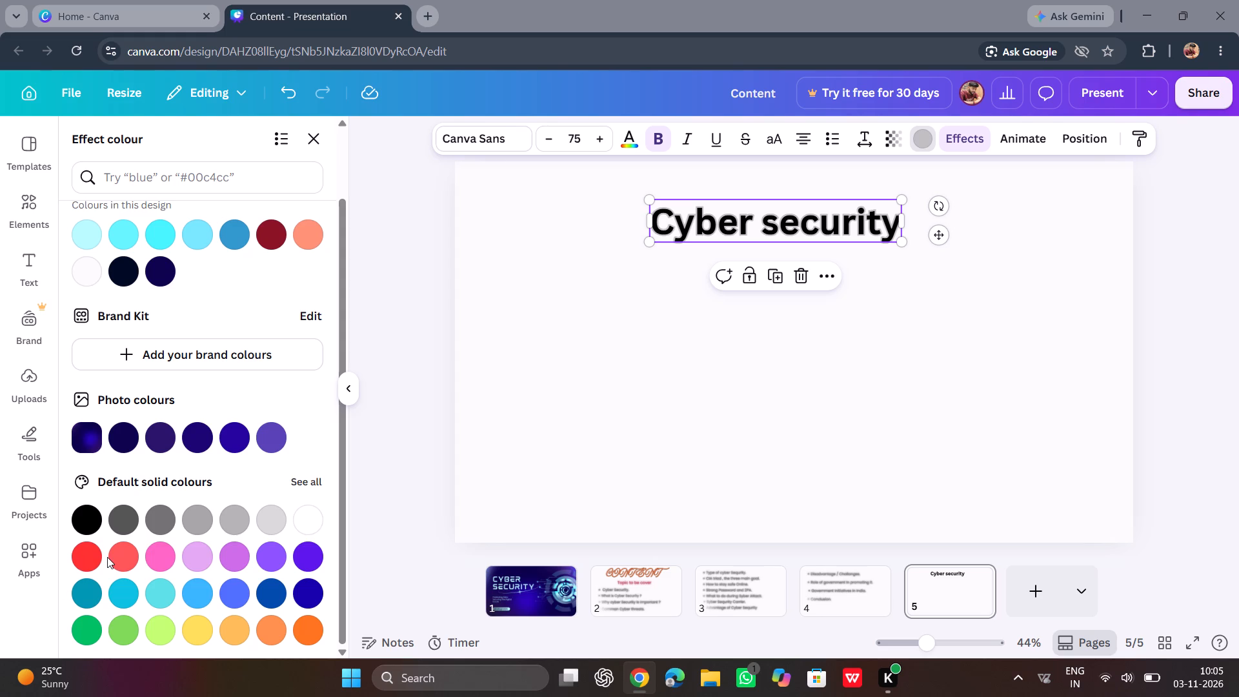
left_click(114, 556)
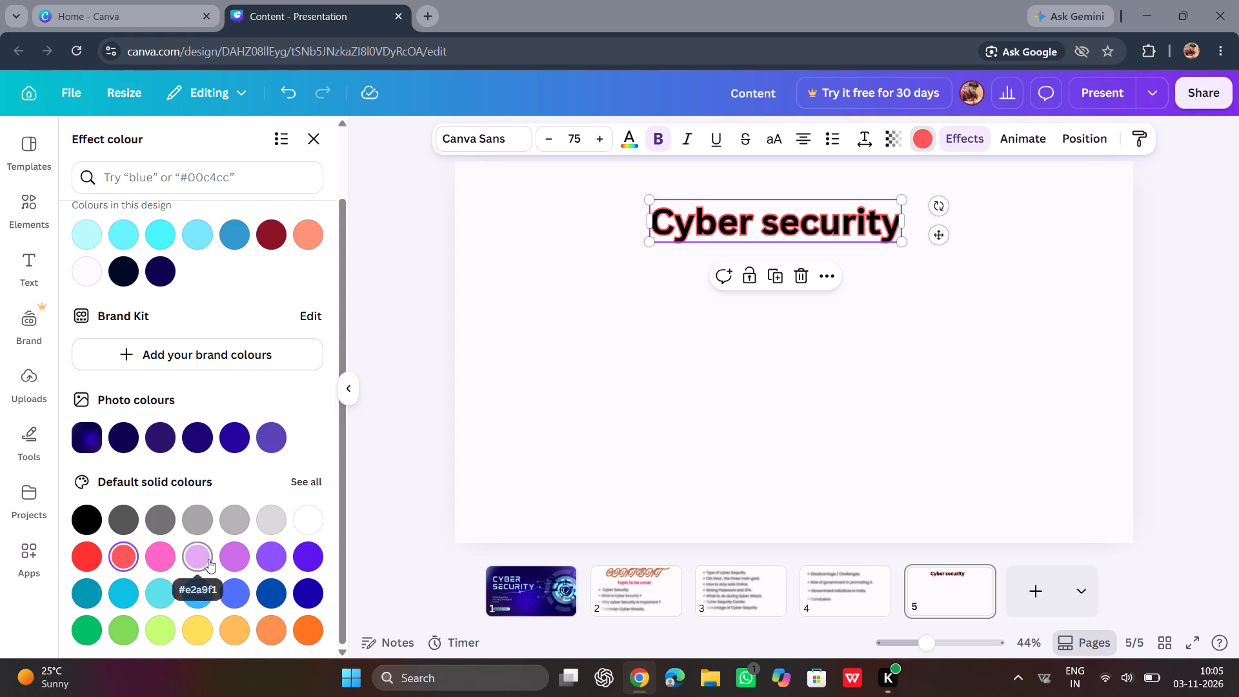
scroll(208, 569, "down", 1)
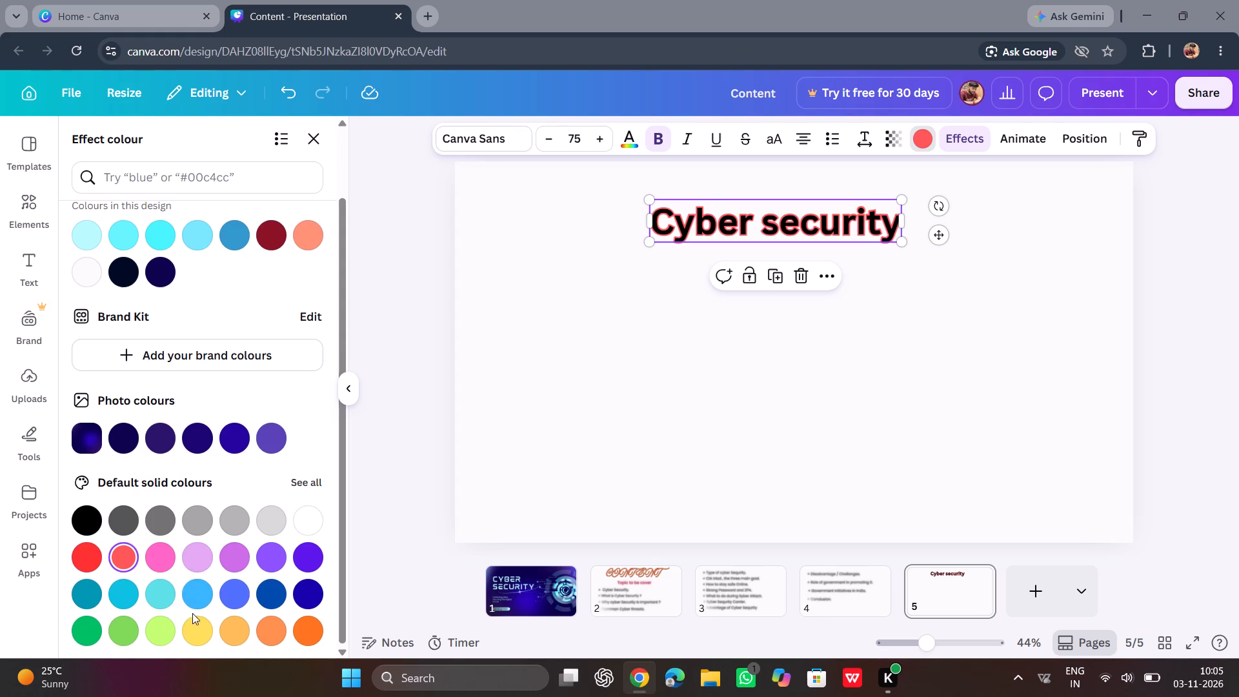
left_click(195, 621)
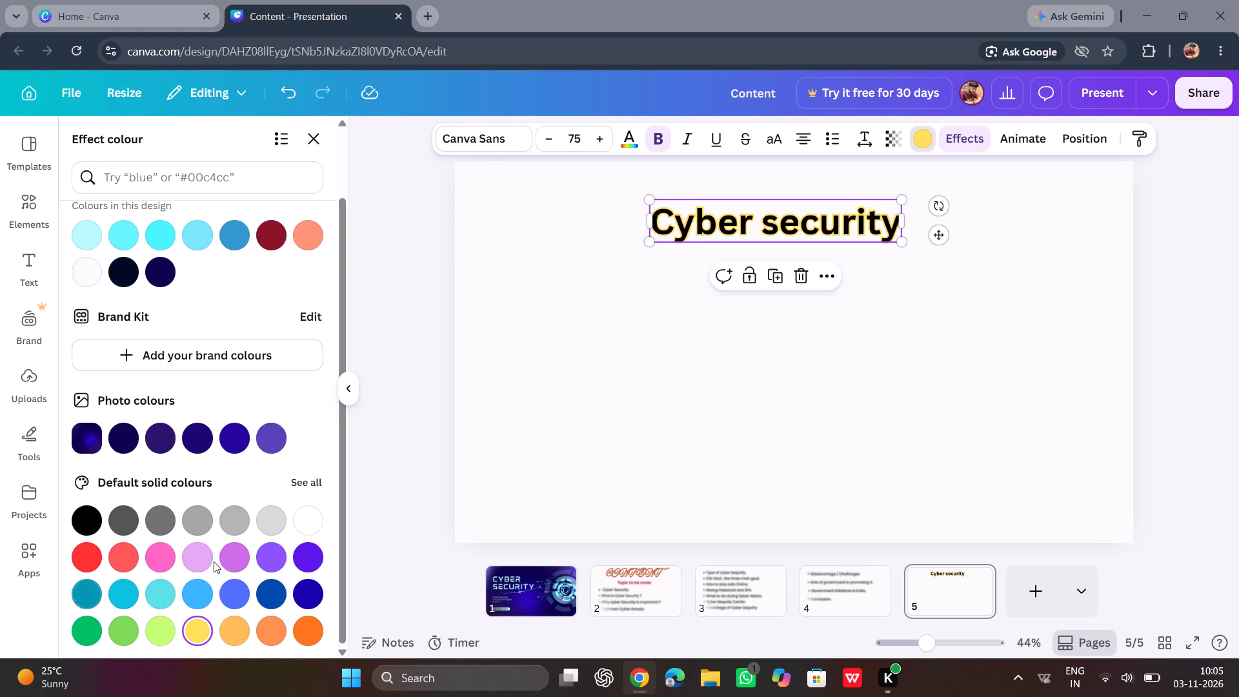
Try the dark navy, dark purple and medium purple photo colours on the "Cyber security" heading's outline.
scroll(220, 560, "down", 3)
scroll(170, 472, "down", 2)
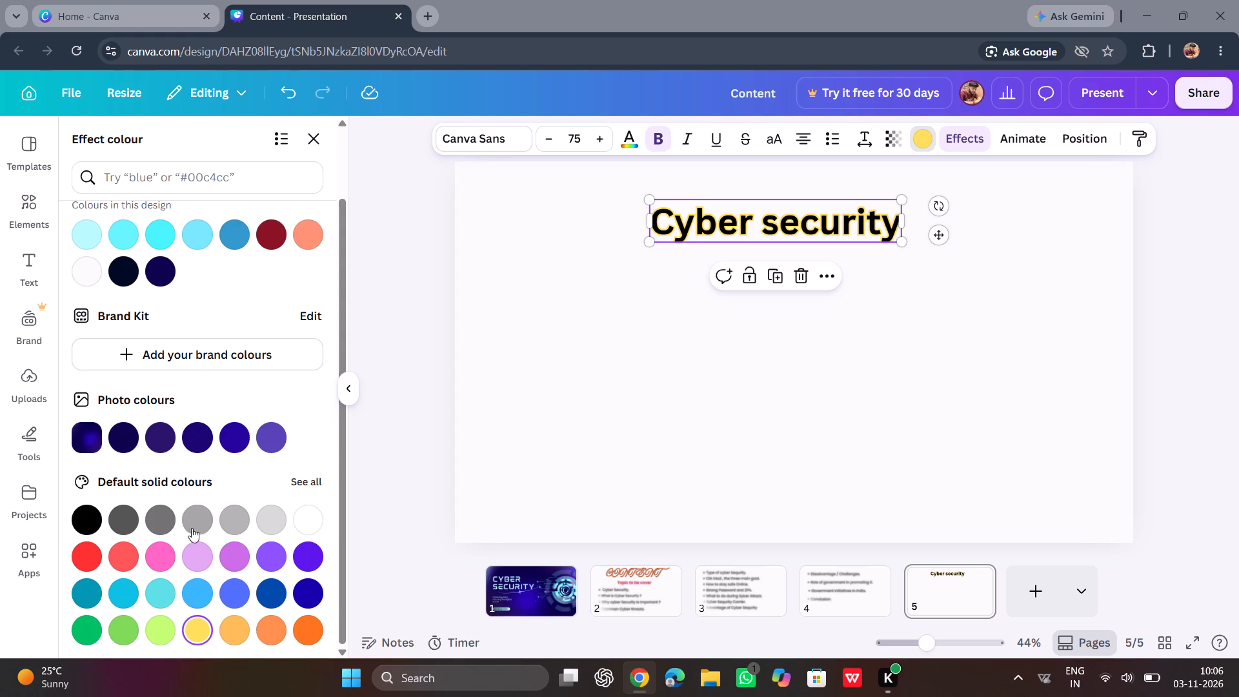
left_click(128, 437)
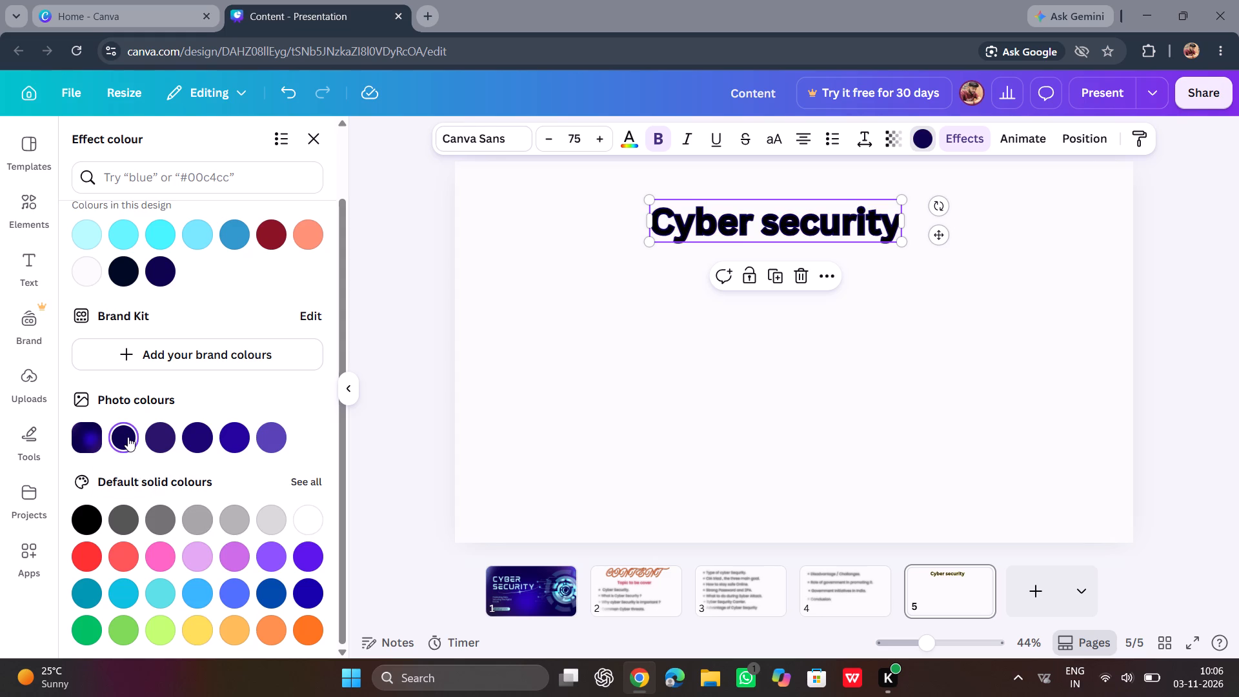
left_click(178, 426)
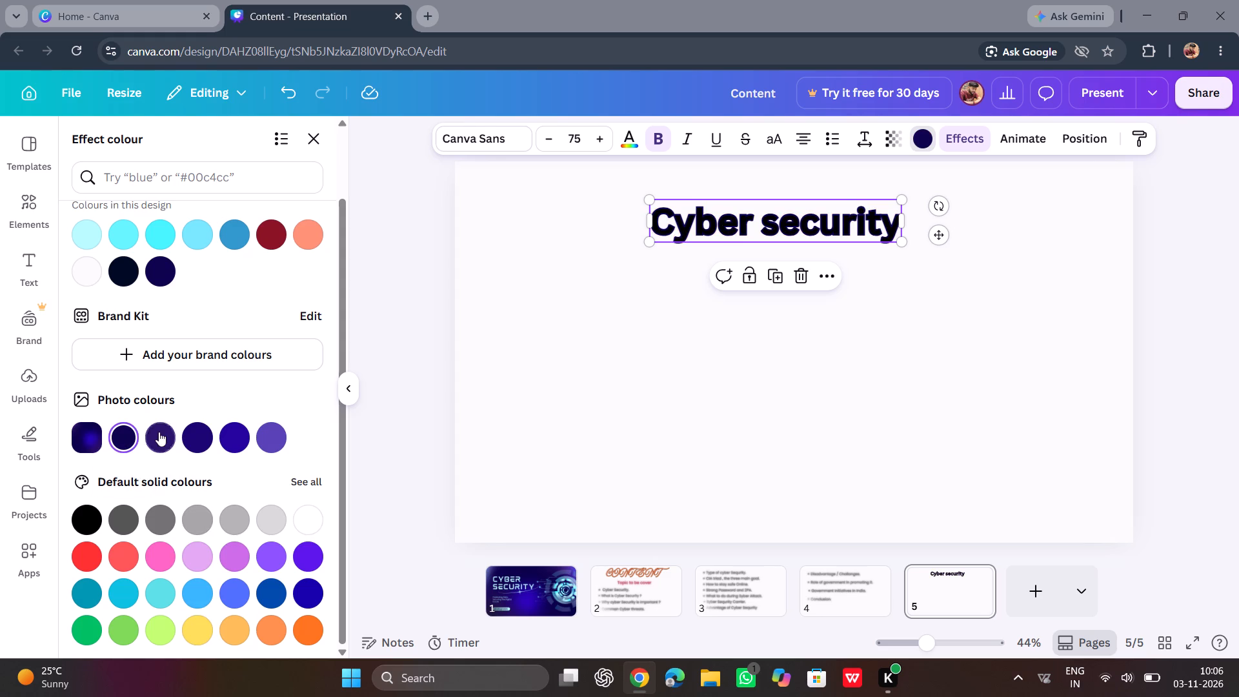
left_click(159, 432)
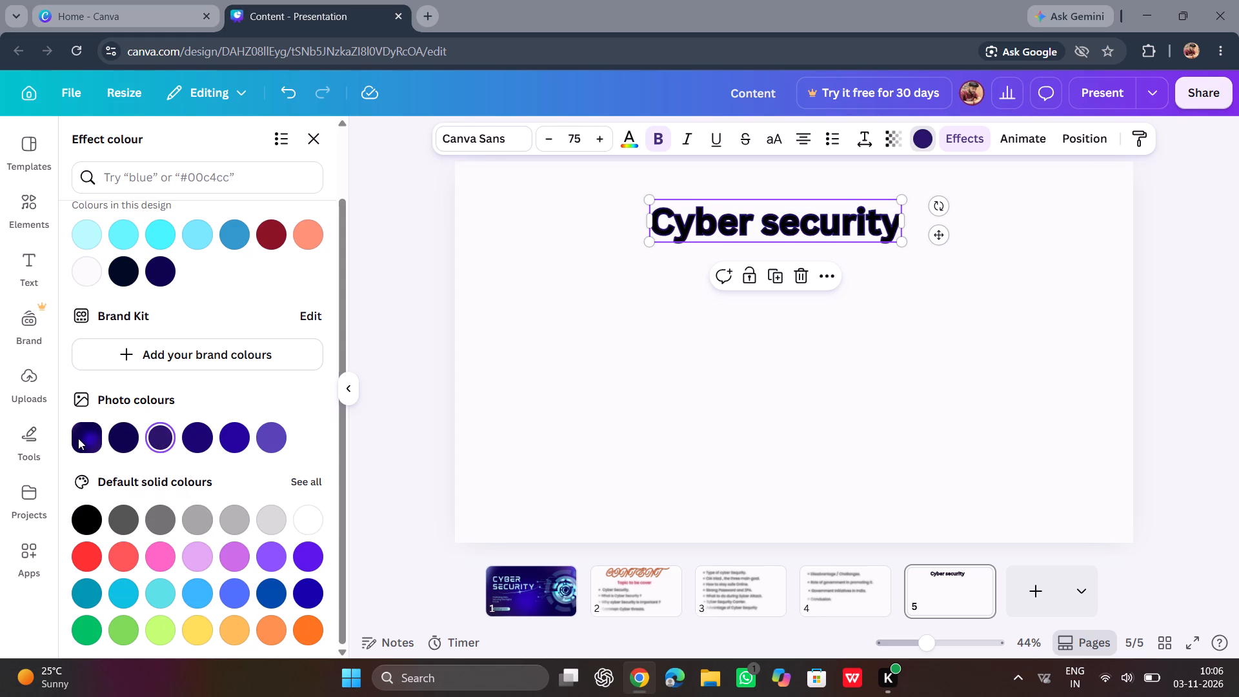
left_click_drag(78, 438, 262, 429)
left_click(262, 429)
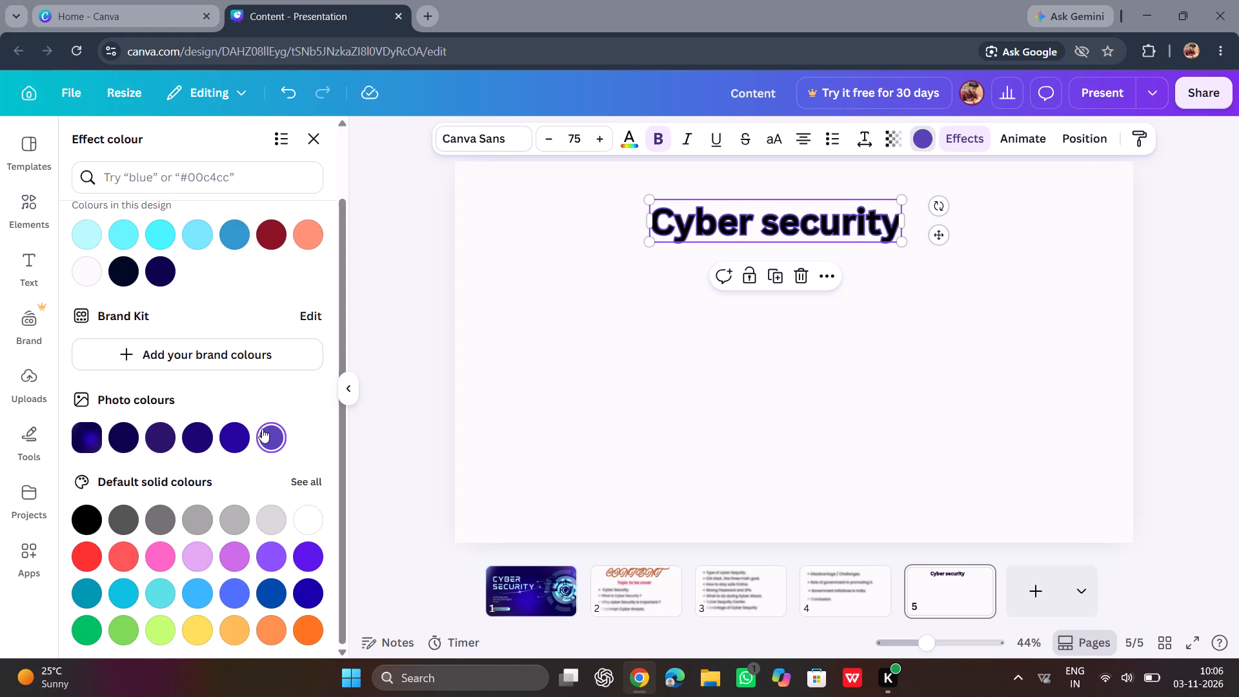
Compare white, light grey and violet outlines on the "Cyber security" heading, and set the outline colour to white.
left_click(308, 516)
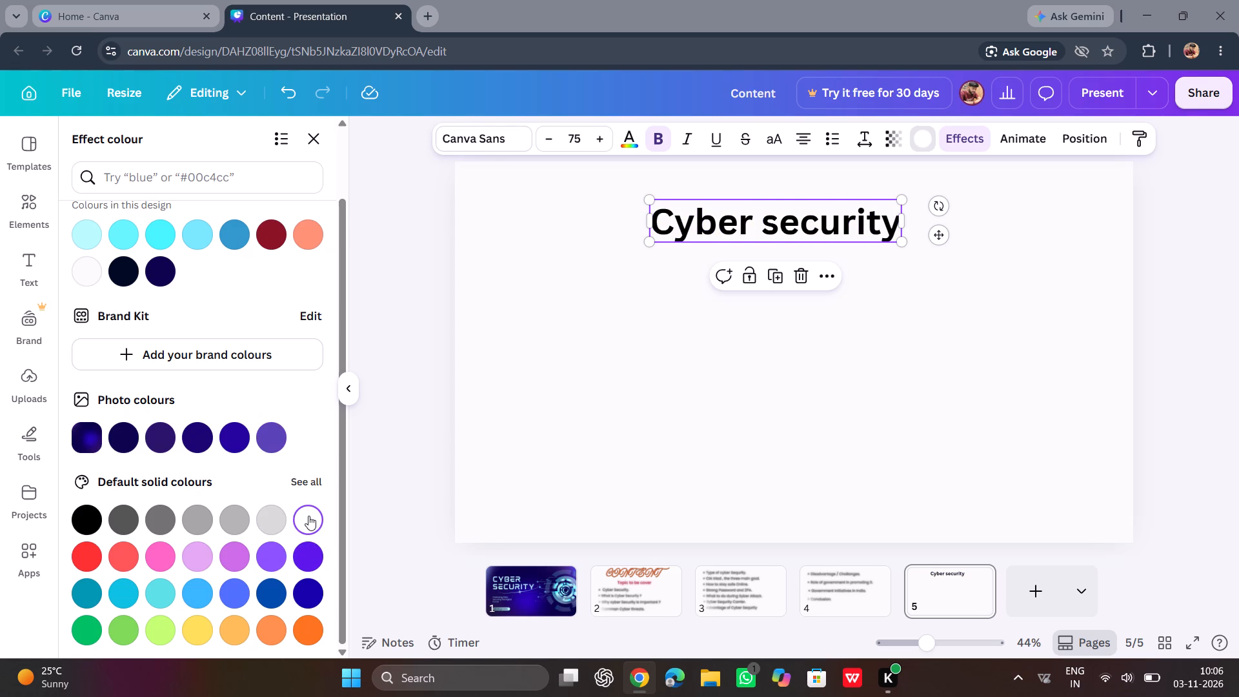
left_click(269, 526)
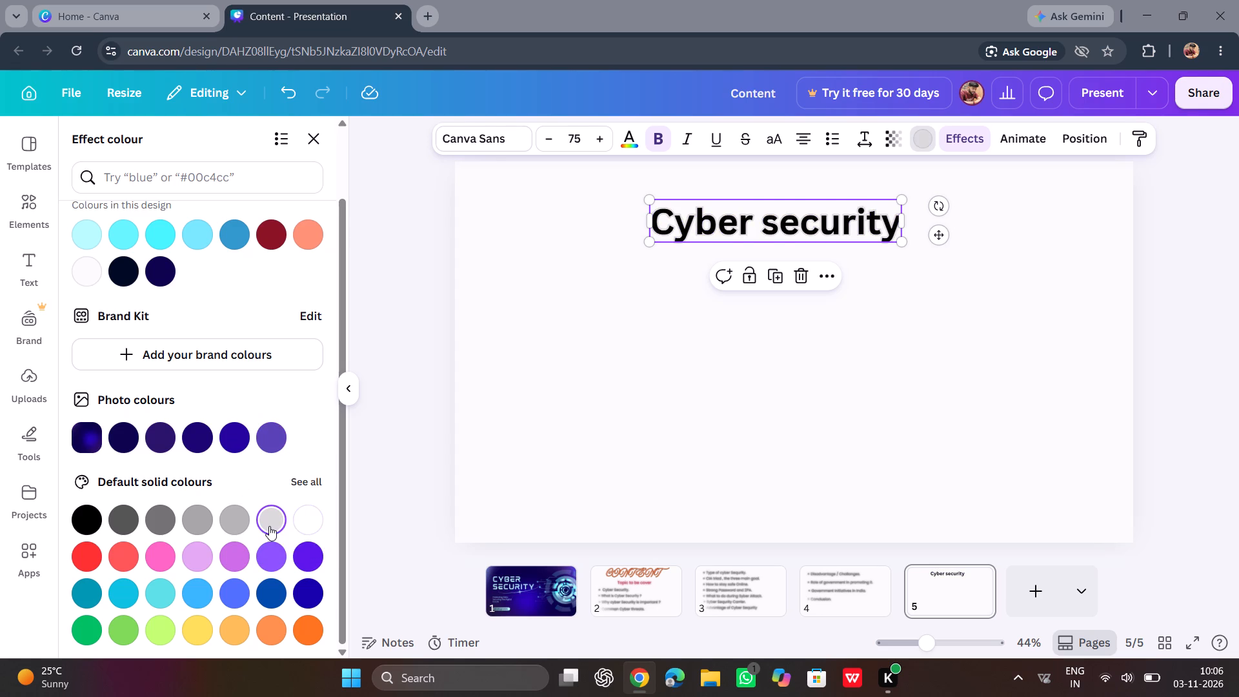
left_click(274, 554)
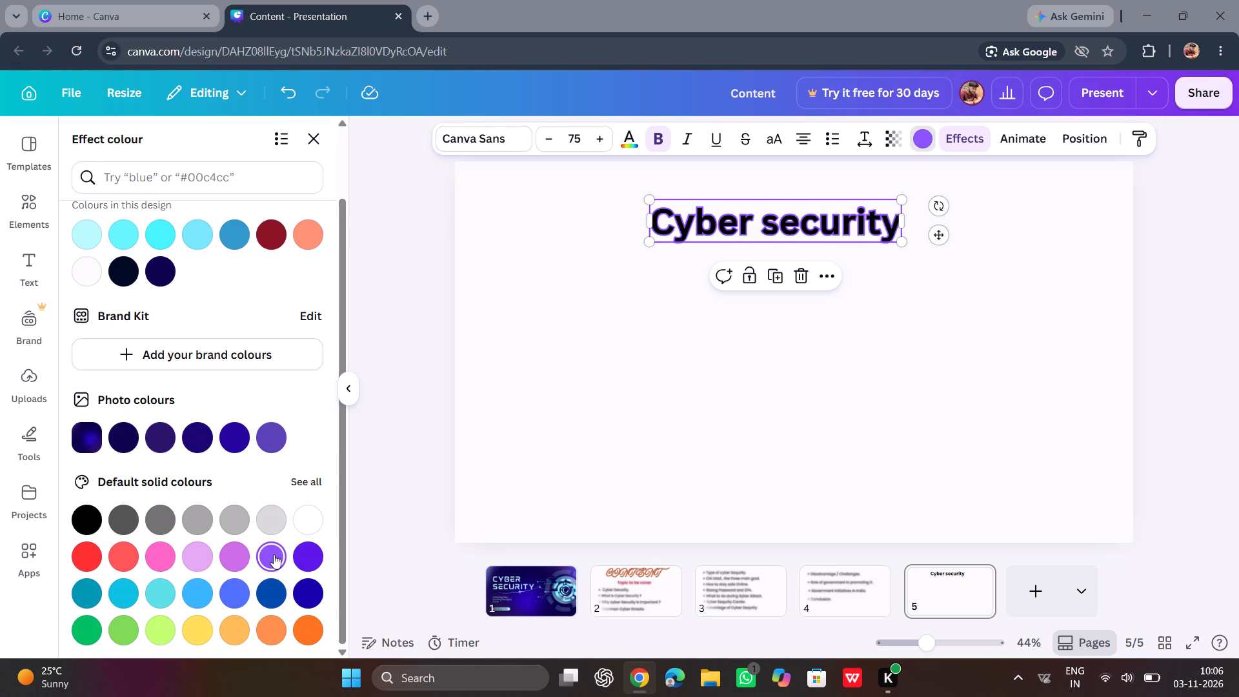
left_click(312, 514)
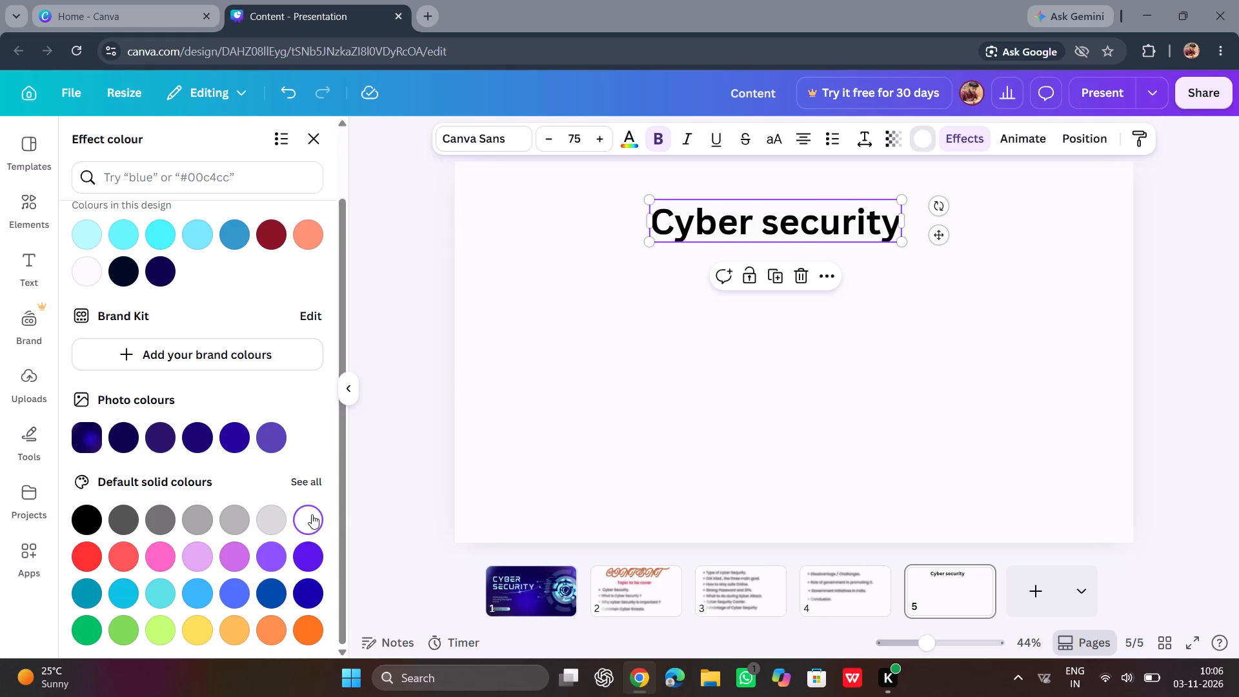
left_click(716, 489)
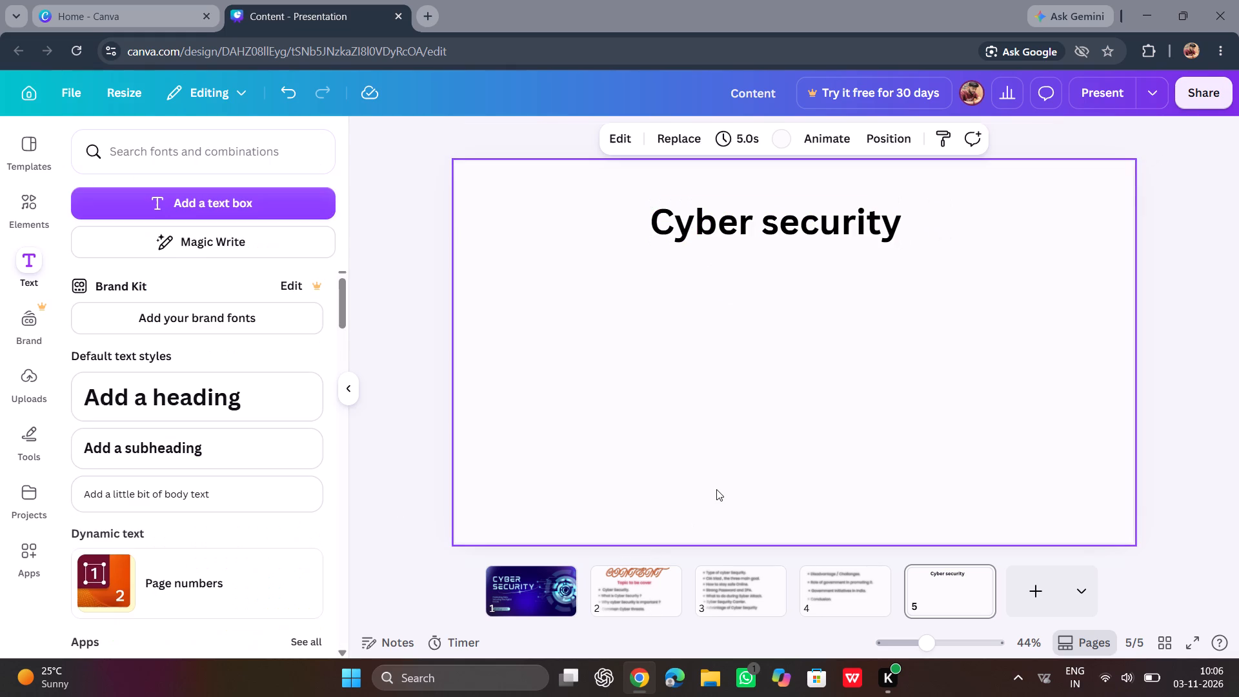
Add a text box below the "Cyber security" heading on the fifth page.
left_click(183, 195)
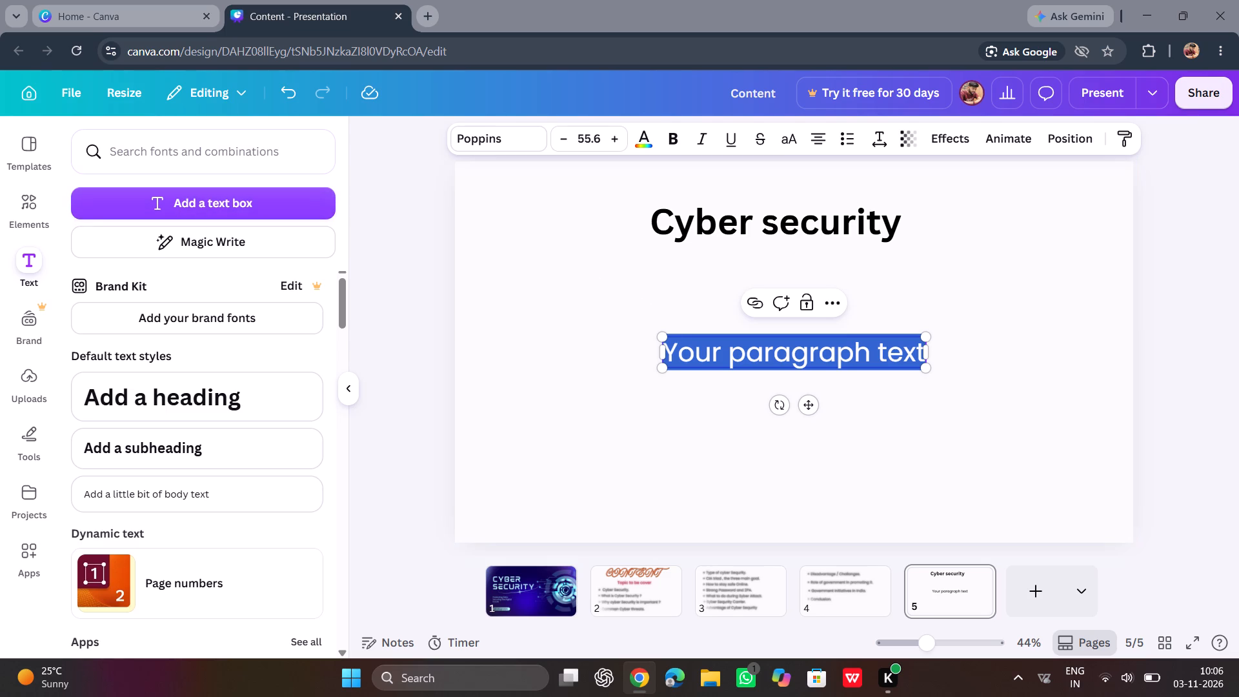
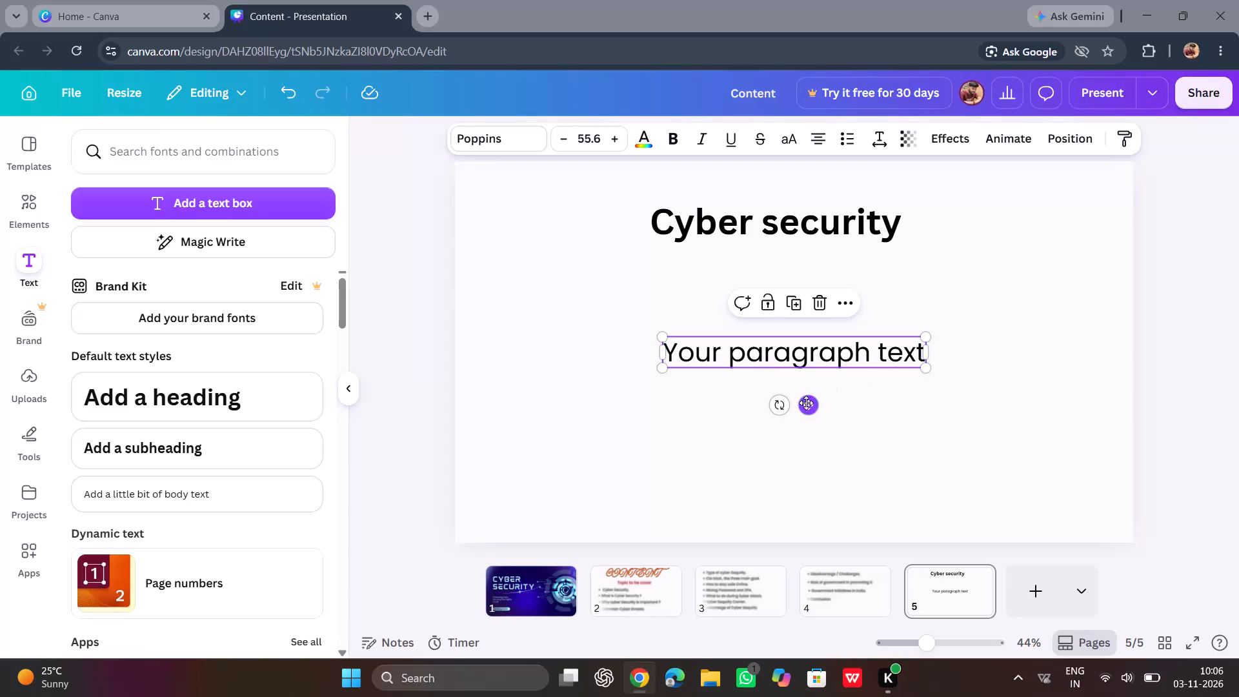
Delete the placeholder paragraph text box below the "Cyber security" heading on the fifth page.
left_click(814, 305)
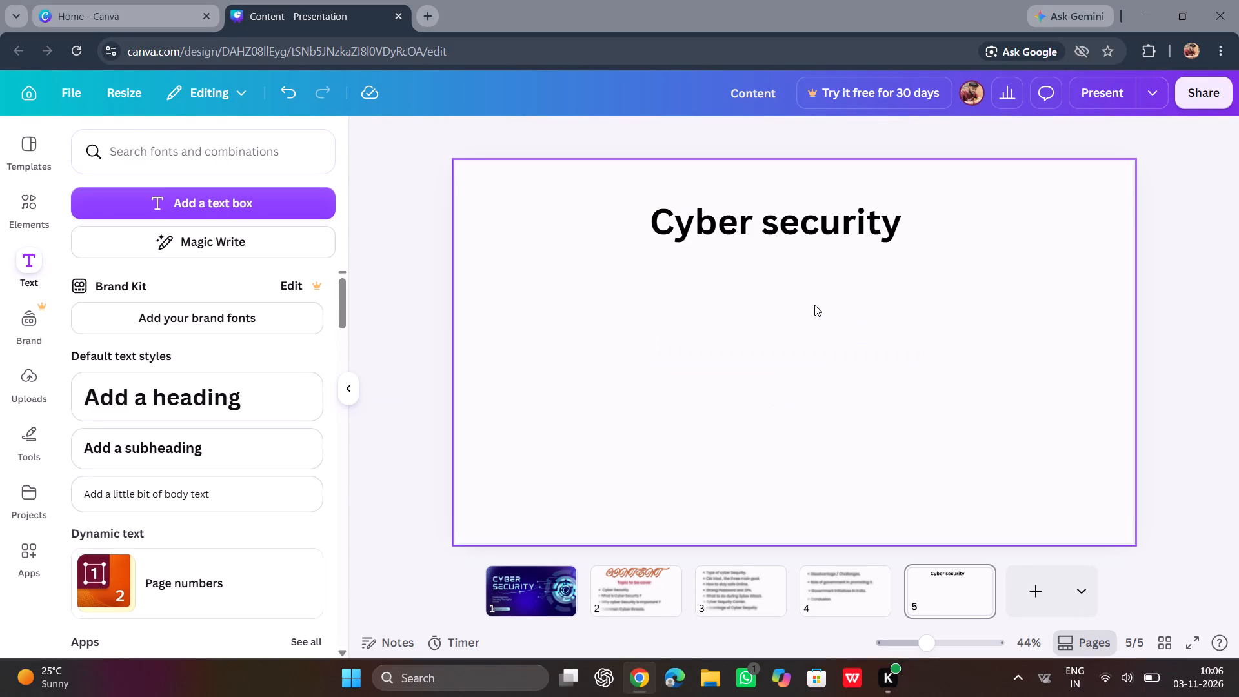
scroll(900, 474, "down", 1)
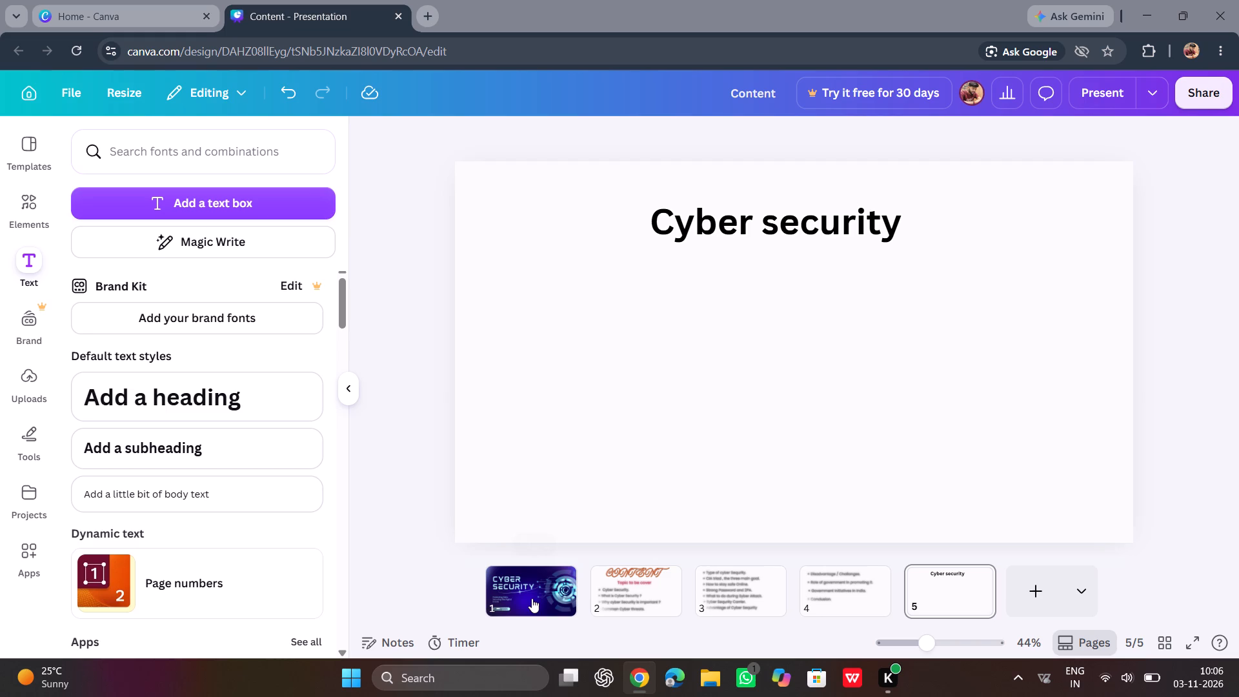
Download all pages of the design as a PDF, choosing the Downloads folder and opening the file name for editing.
left_click(1200, 90)
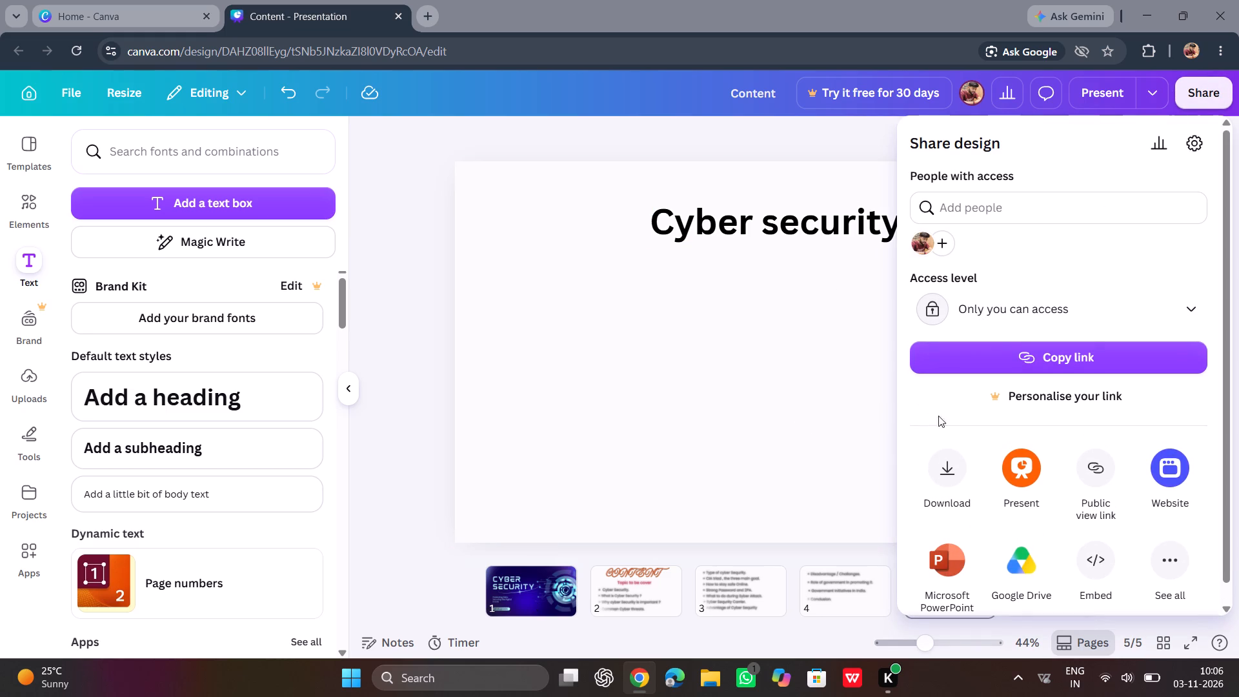
left_click(940, 472)
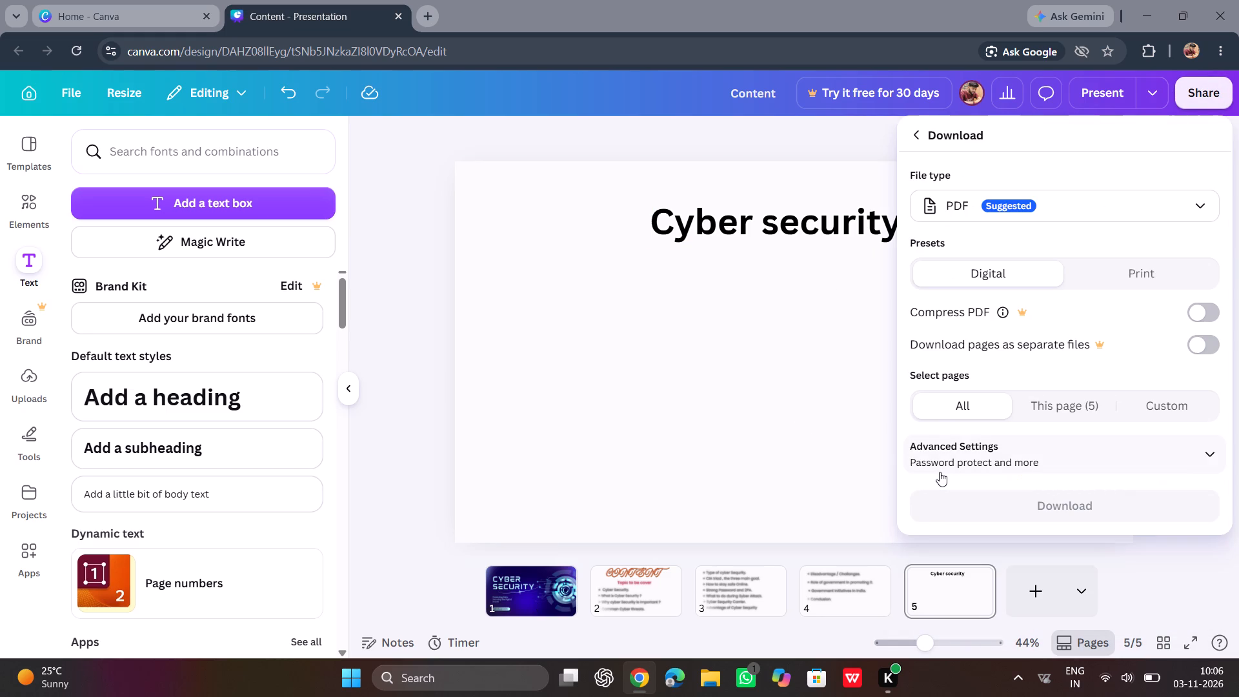
left_click(967, 503)
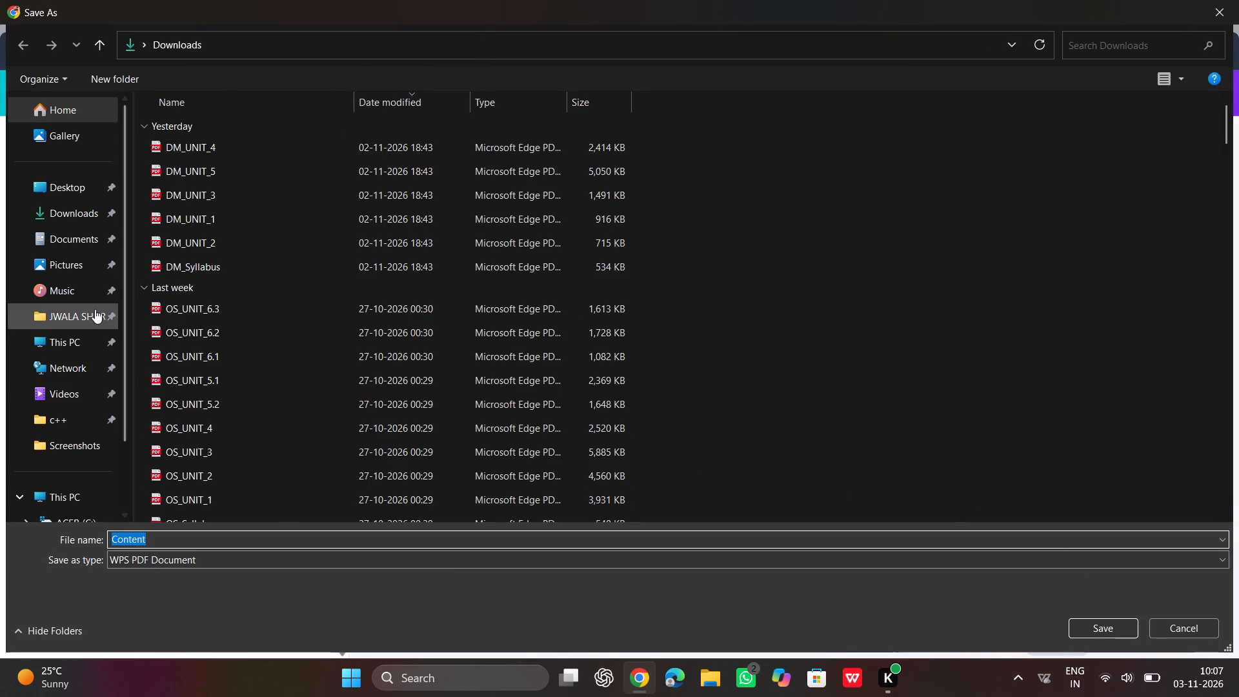
left_click(69, 213)
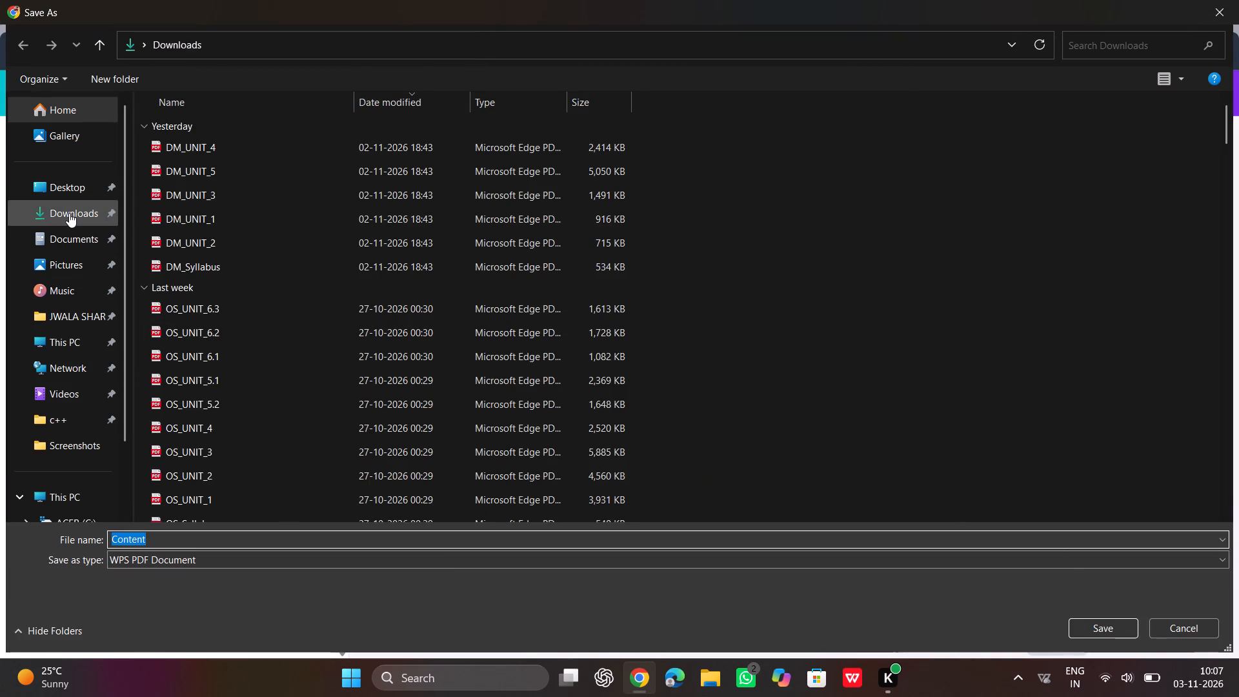
left_click(191, 527)
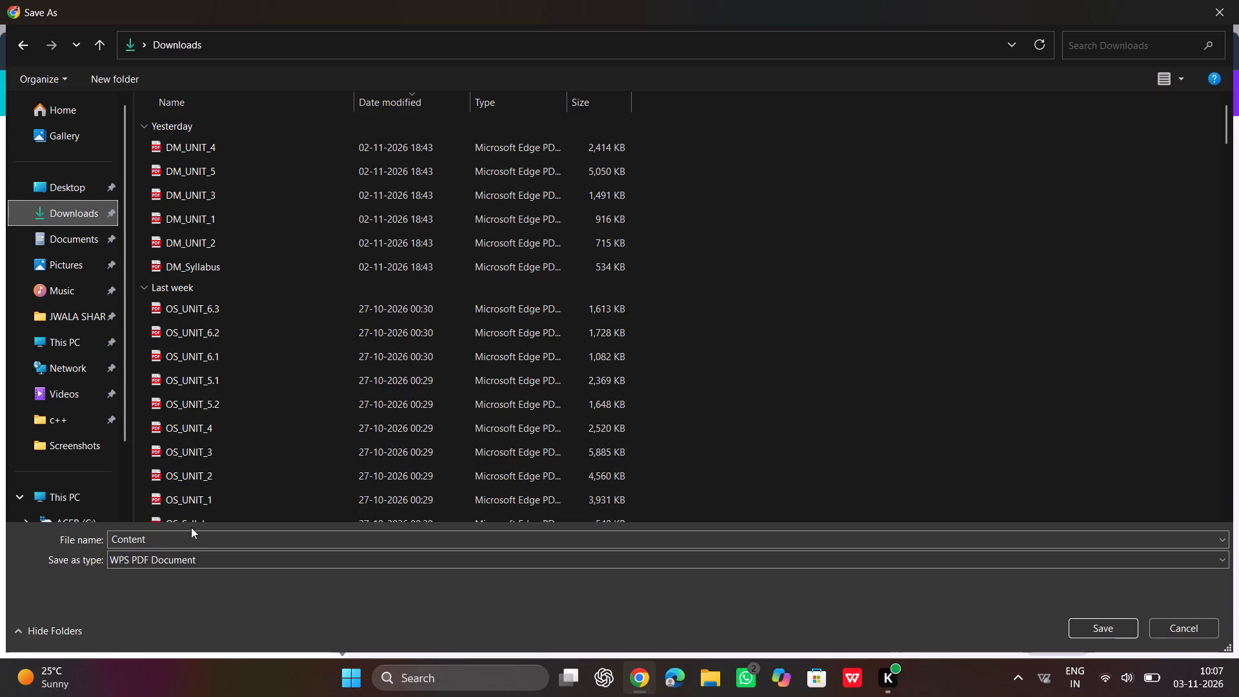
left_click(190, 541)
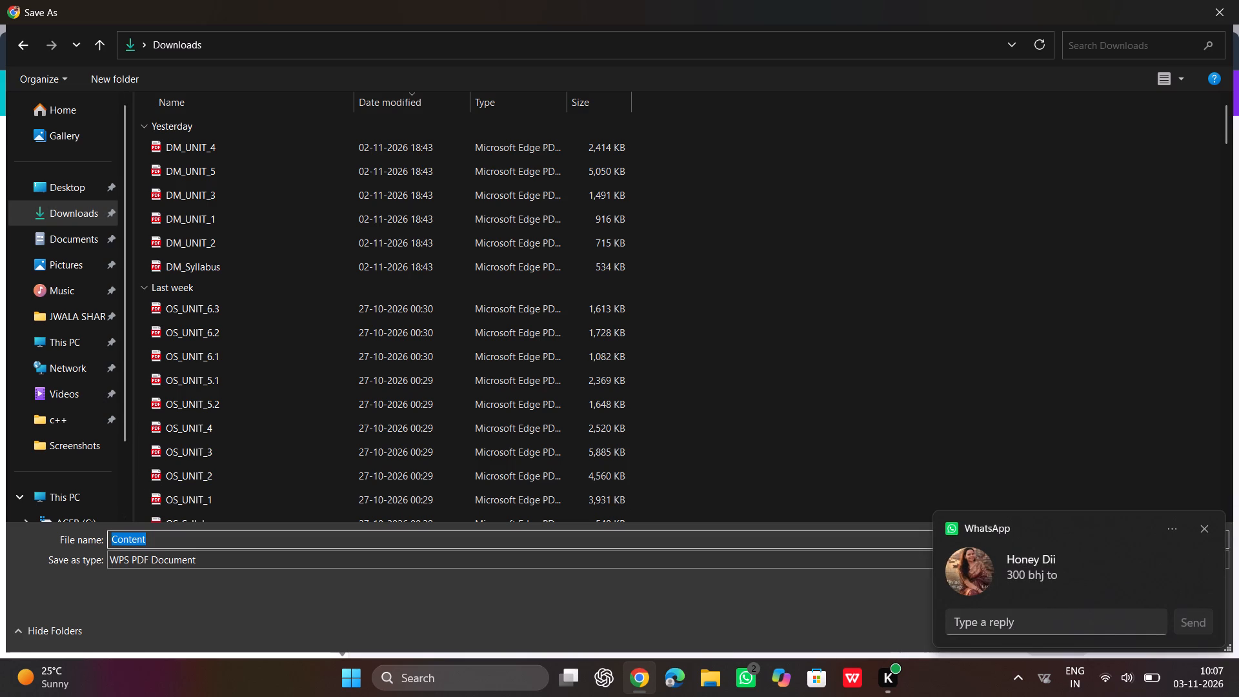
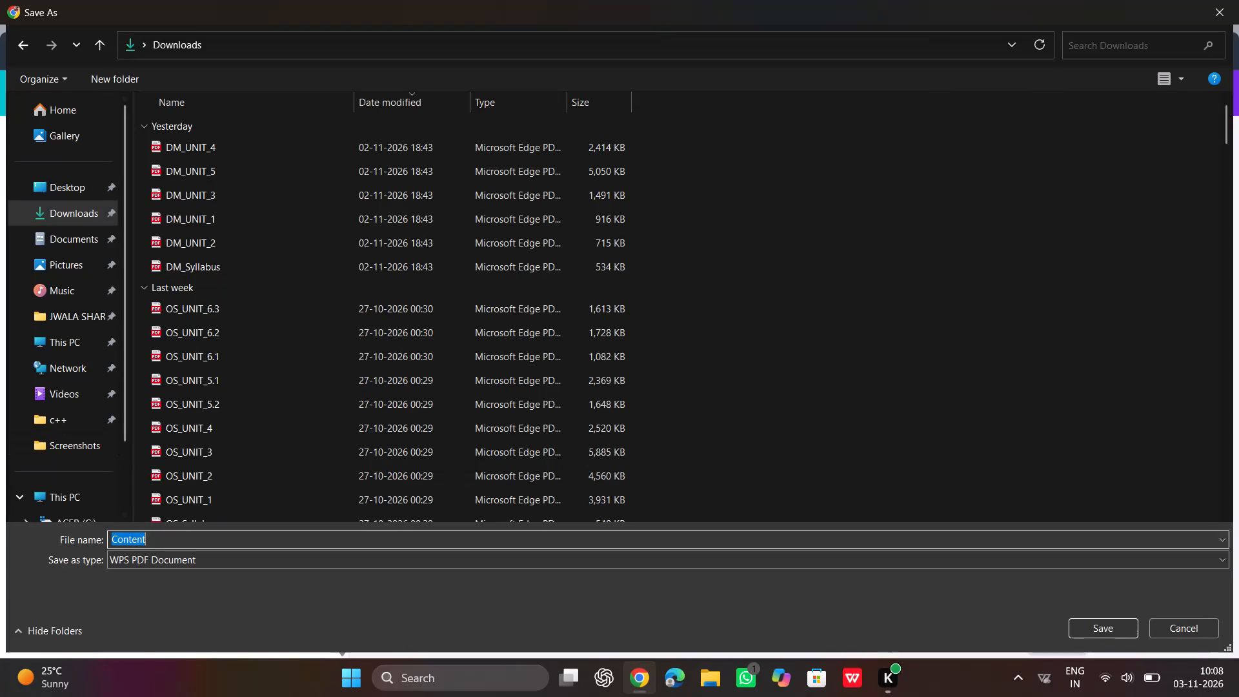
Clear the suggested file name of the PDF being saved to the Downloads folder.
left_click(241, 544)
left_click(241, 544)
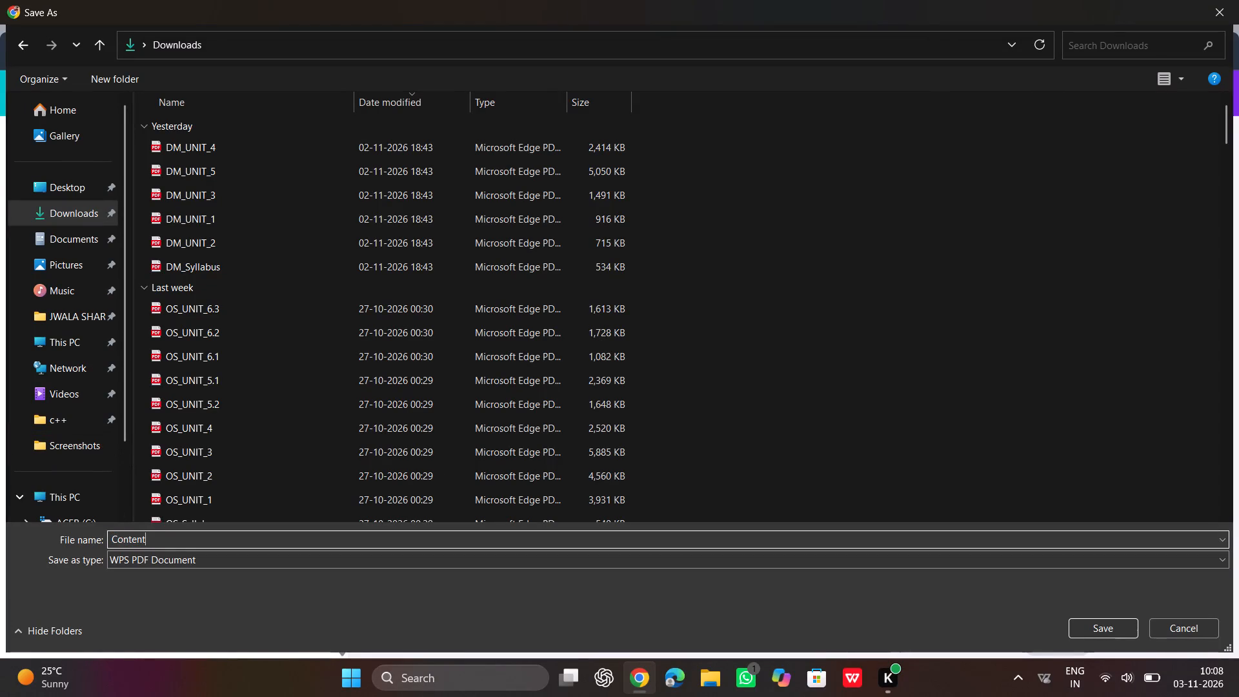
left_click(230, 540)
key("BackSpace")
key("BackSpace")
key("BackSpace")
key("BackSpace")
key("BackSpace")
key("BackSpace")
key("BackSpace")
key("BackSpace")
key("BackSpace")
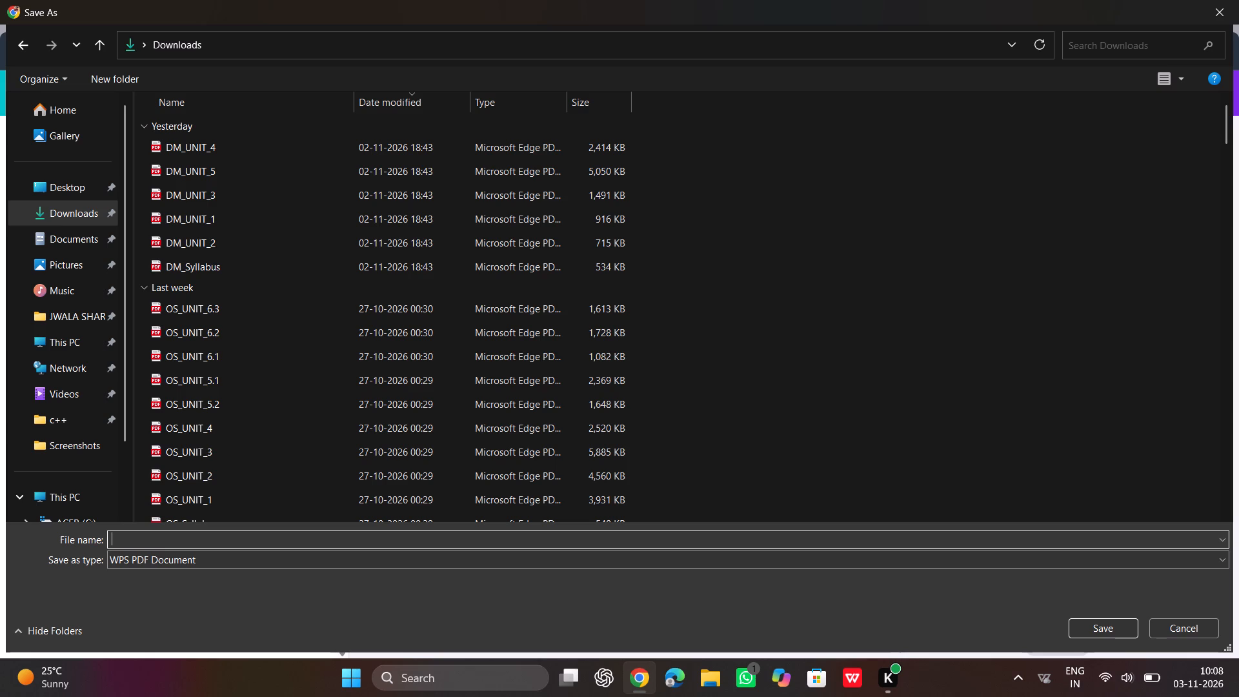
Save the exported presentation PDF in the Downloads folder under the name "cyber sequrity".
type("cybr")
key("BackSpace")
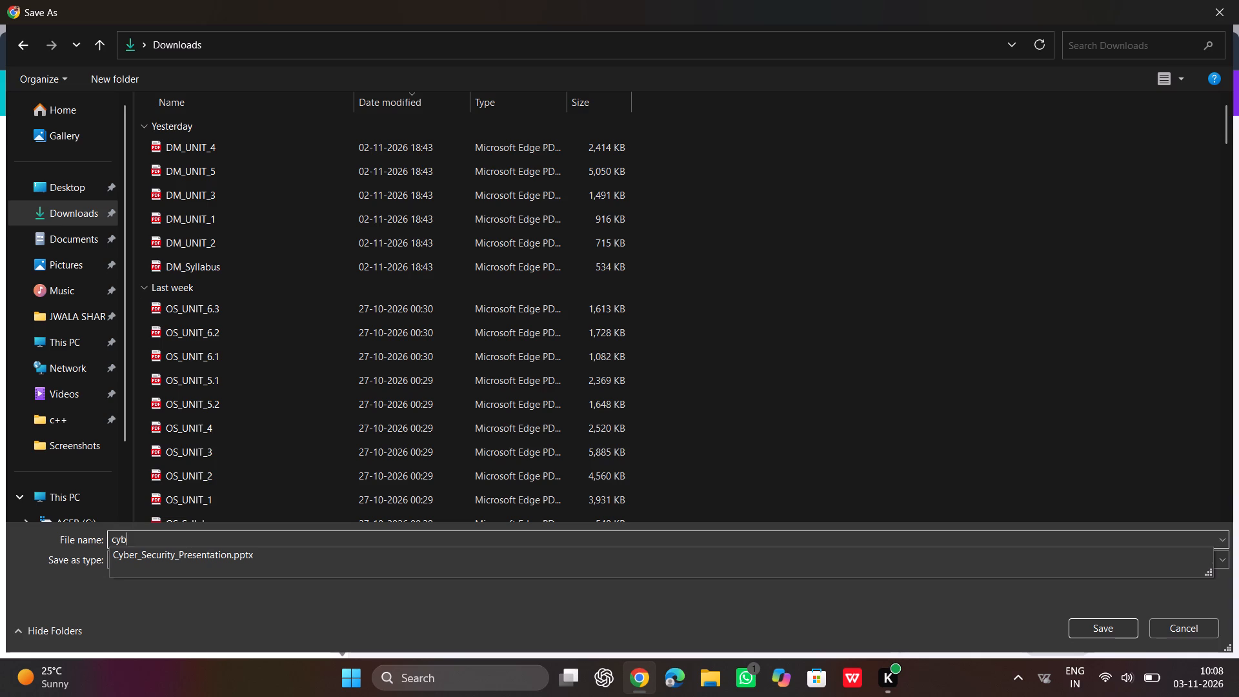
type("er seque")
key("BackSpace")
type("rity")
key("Return")
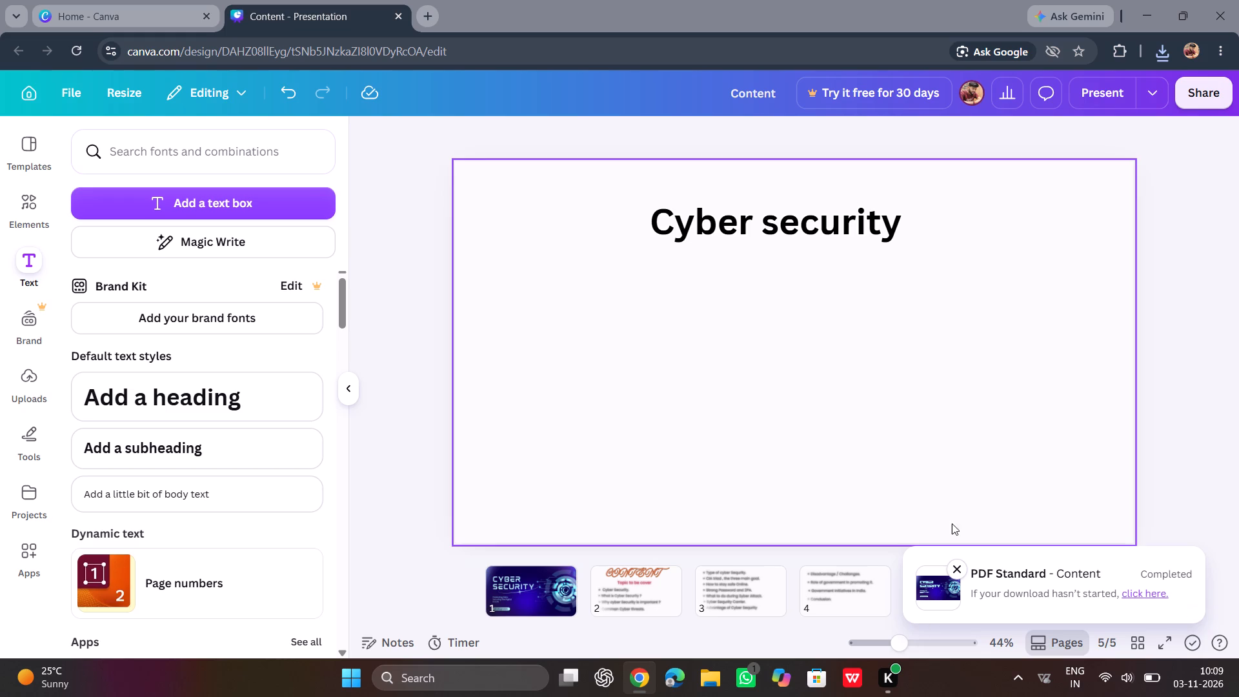
Open the browser's recent downloads to check the exported presentation PDF.
double_click(1165, 52)
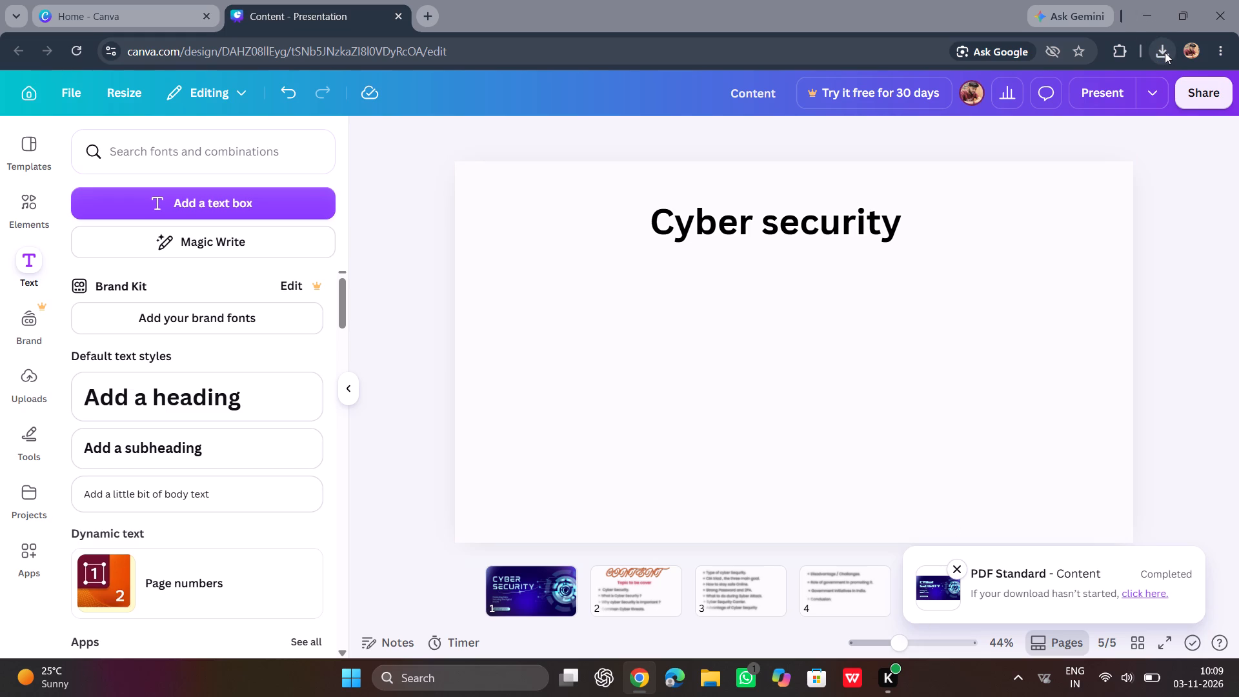
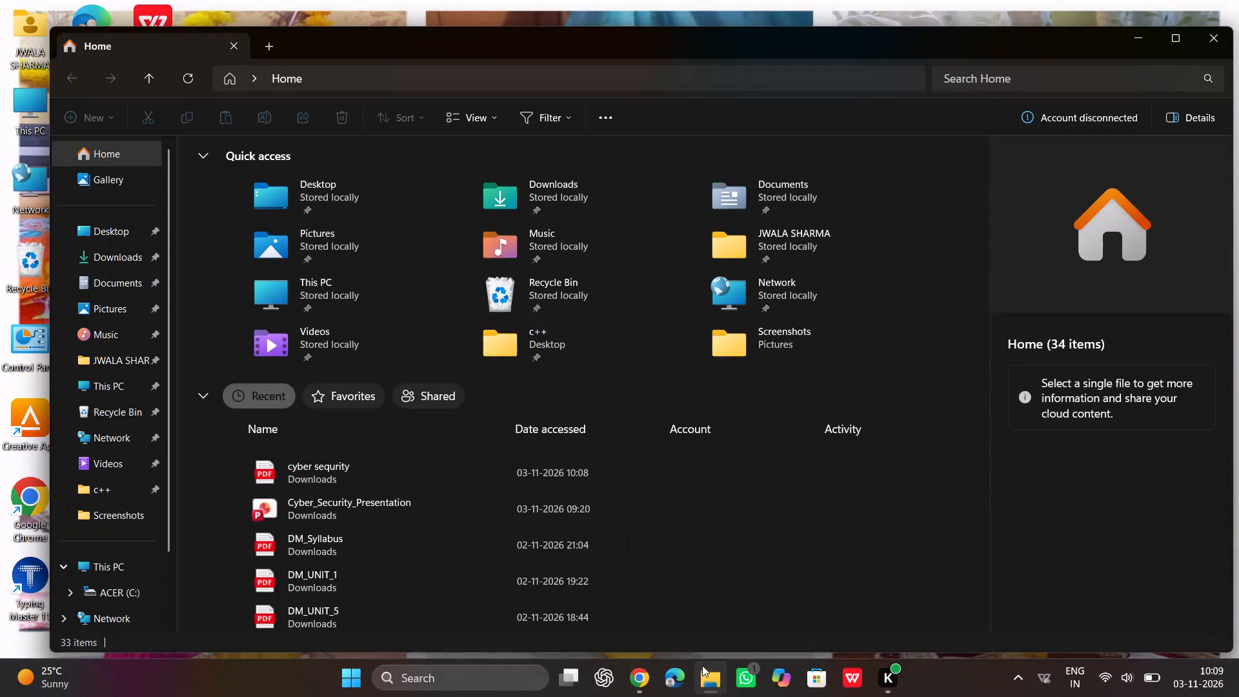
Open the "cyber sequrity" PDF from the Downloads folder in File Explorer.
left_click(109, 257)
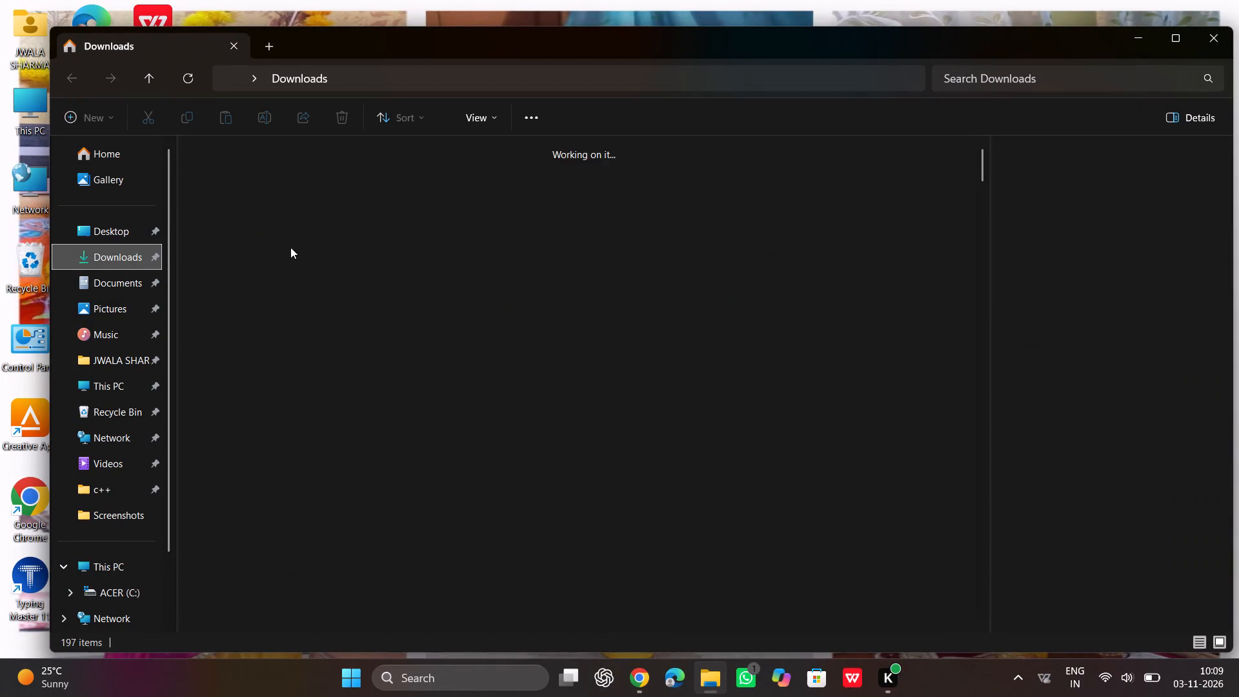
double_click(316, 185)
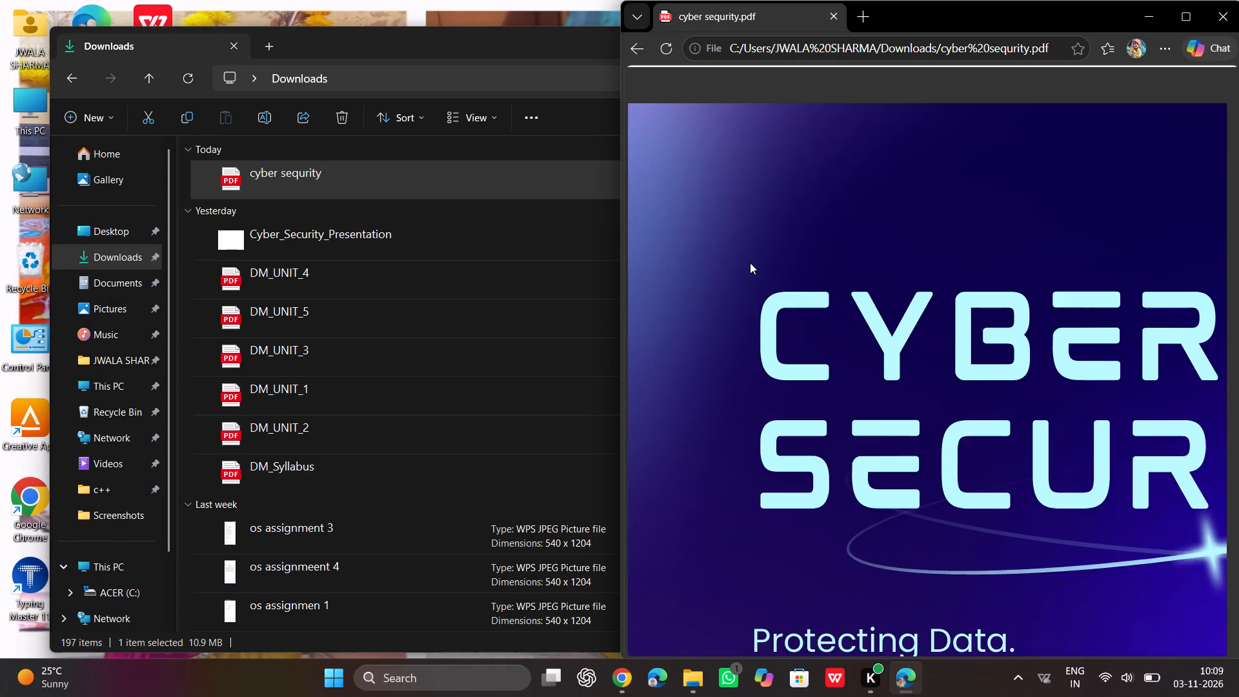
Review the pages of the exported PDF from the title slide through the content slides to the last page, and close the PDF.
scroll(909, 348, "down", 2)
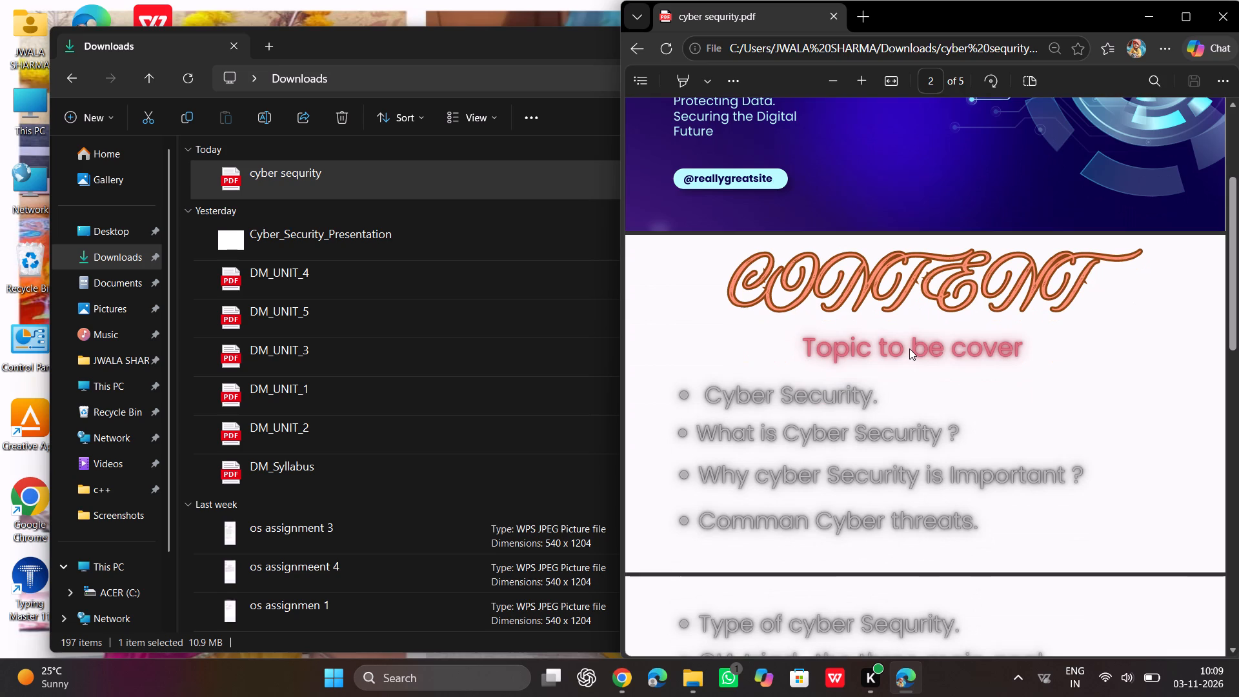
scroll(909, 348, "down", 3)
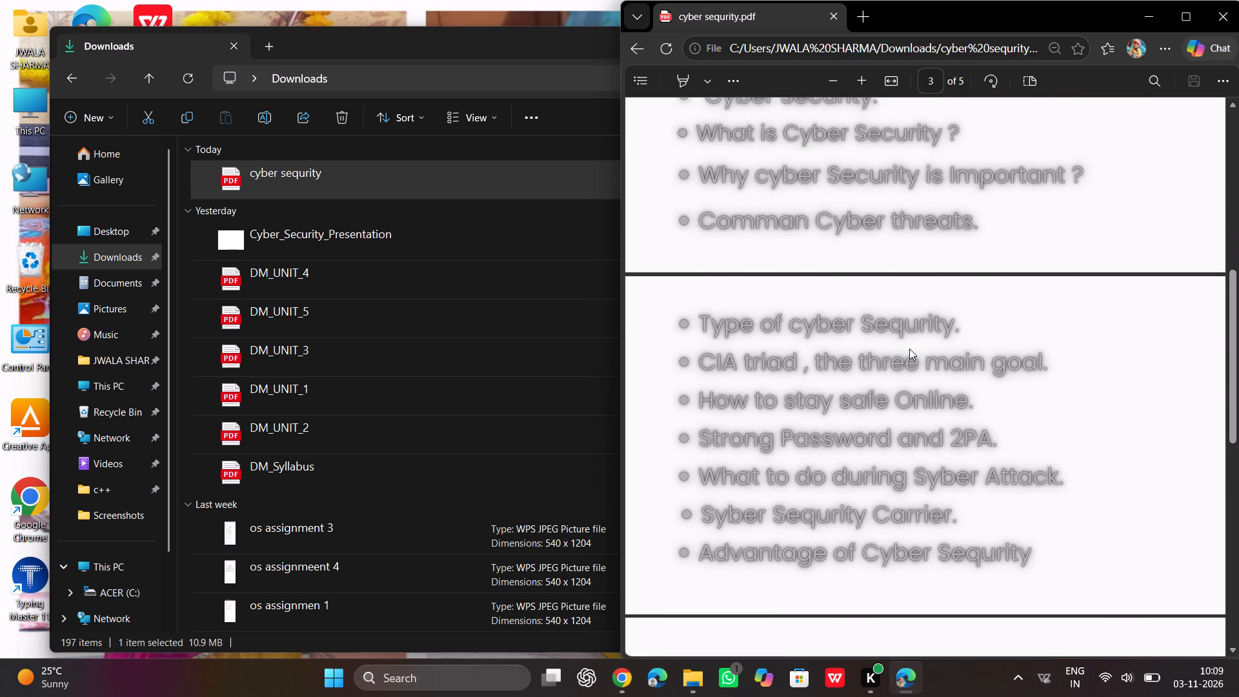
scroll(909, 348, "down", 6)
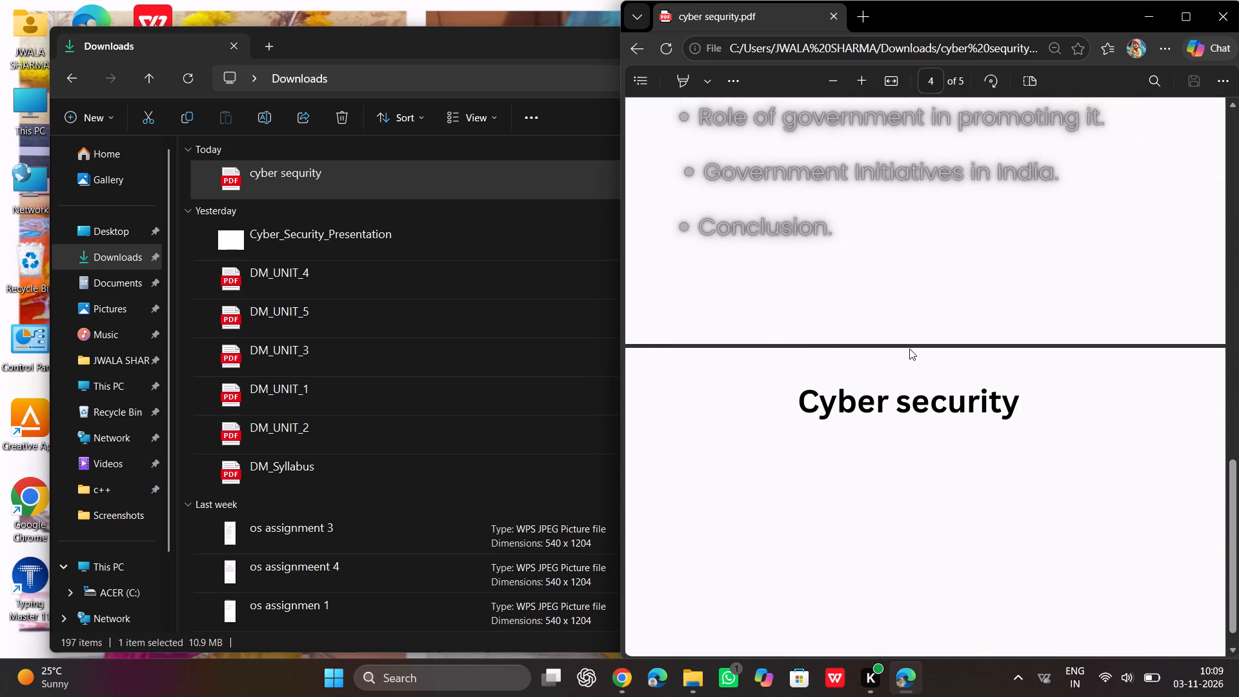
scroll(909, 348, "up", 16)
scroll(909, 348, "down", 8)
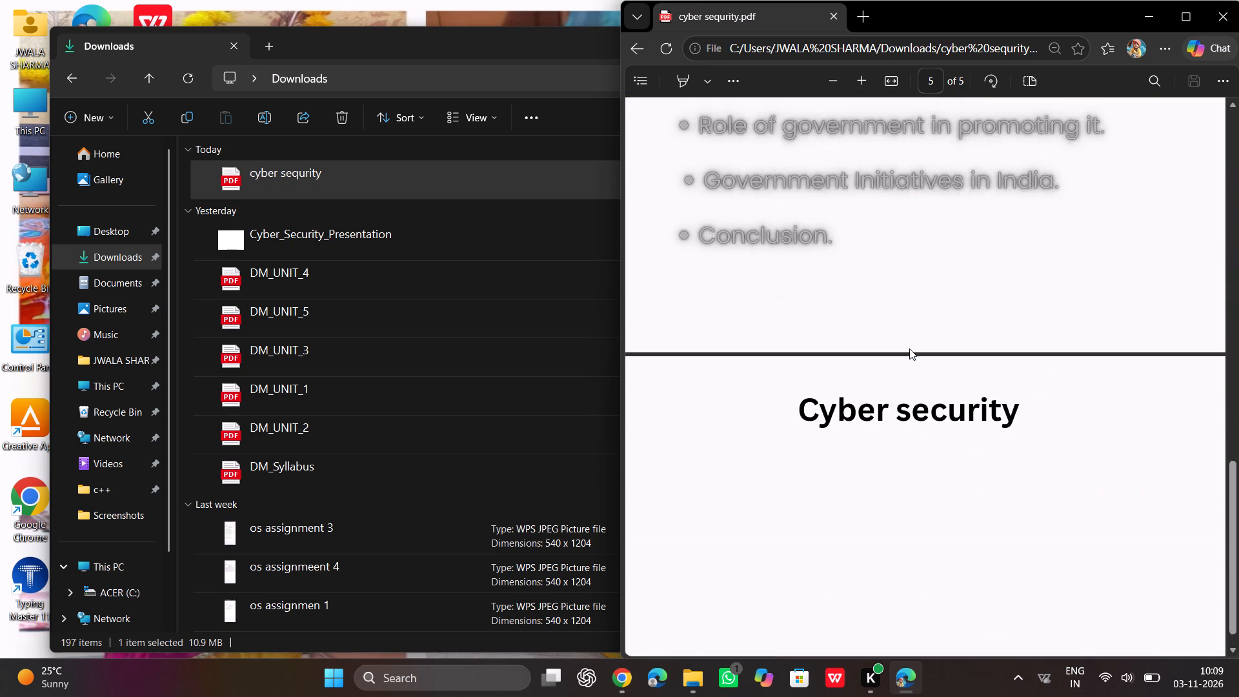
scroll(909, 348, "up", 7)
scroll(909, 348, "down", 12)
scroll(909, 348, "up", 11)
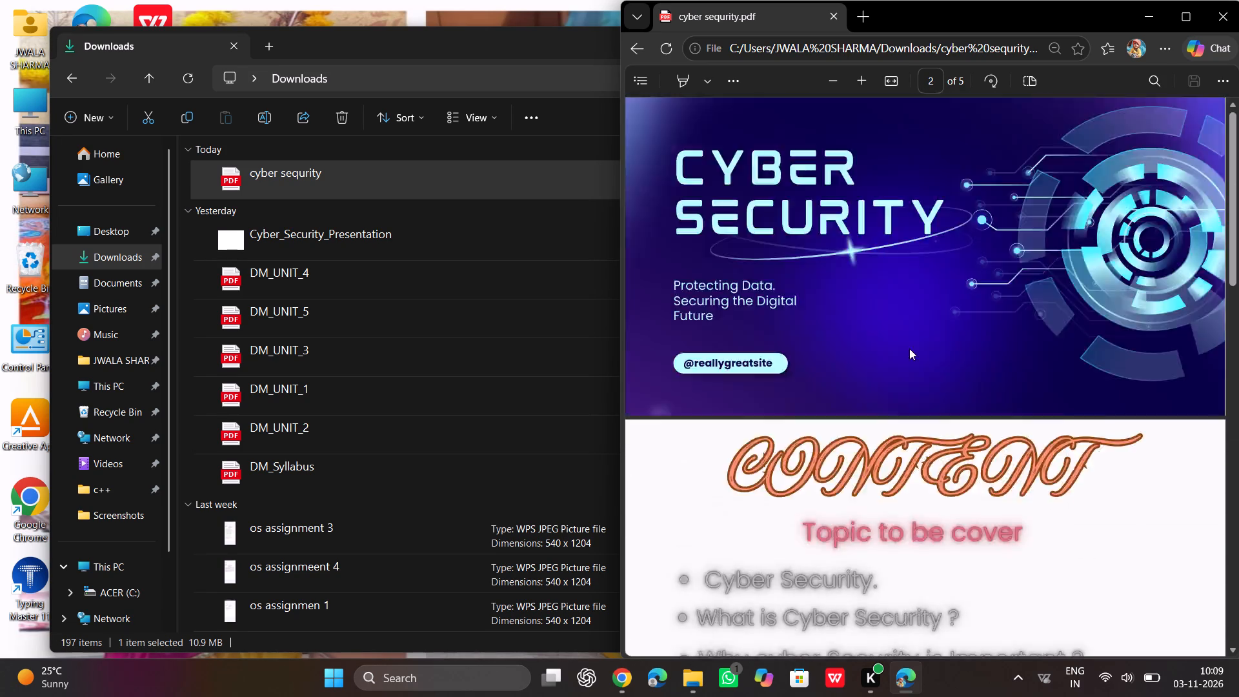
left_click(1238, 10)
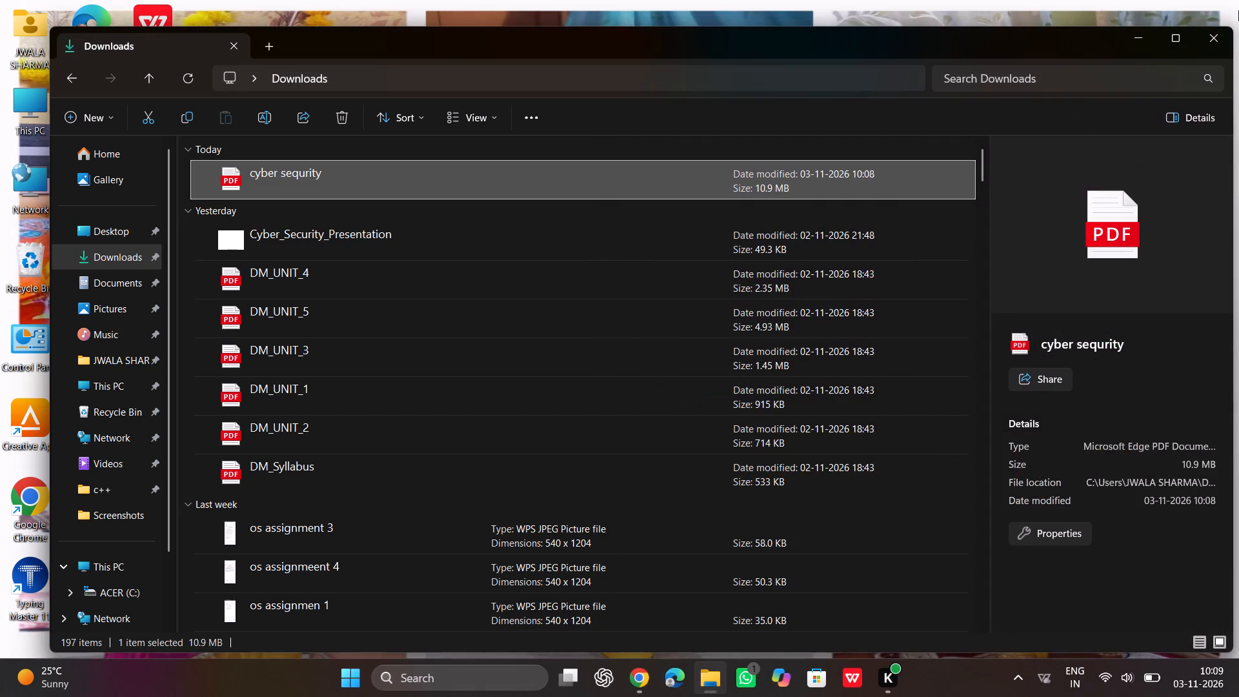